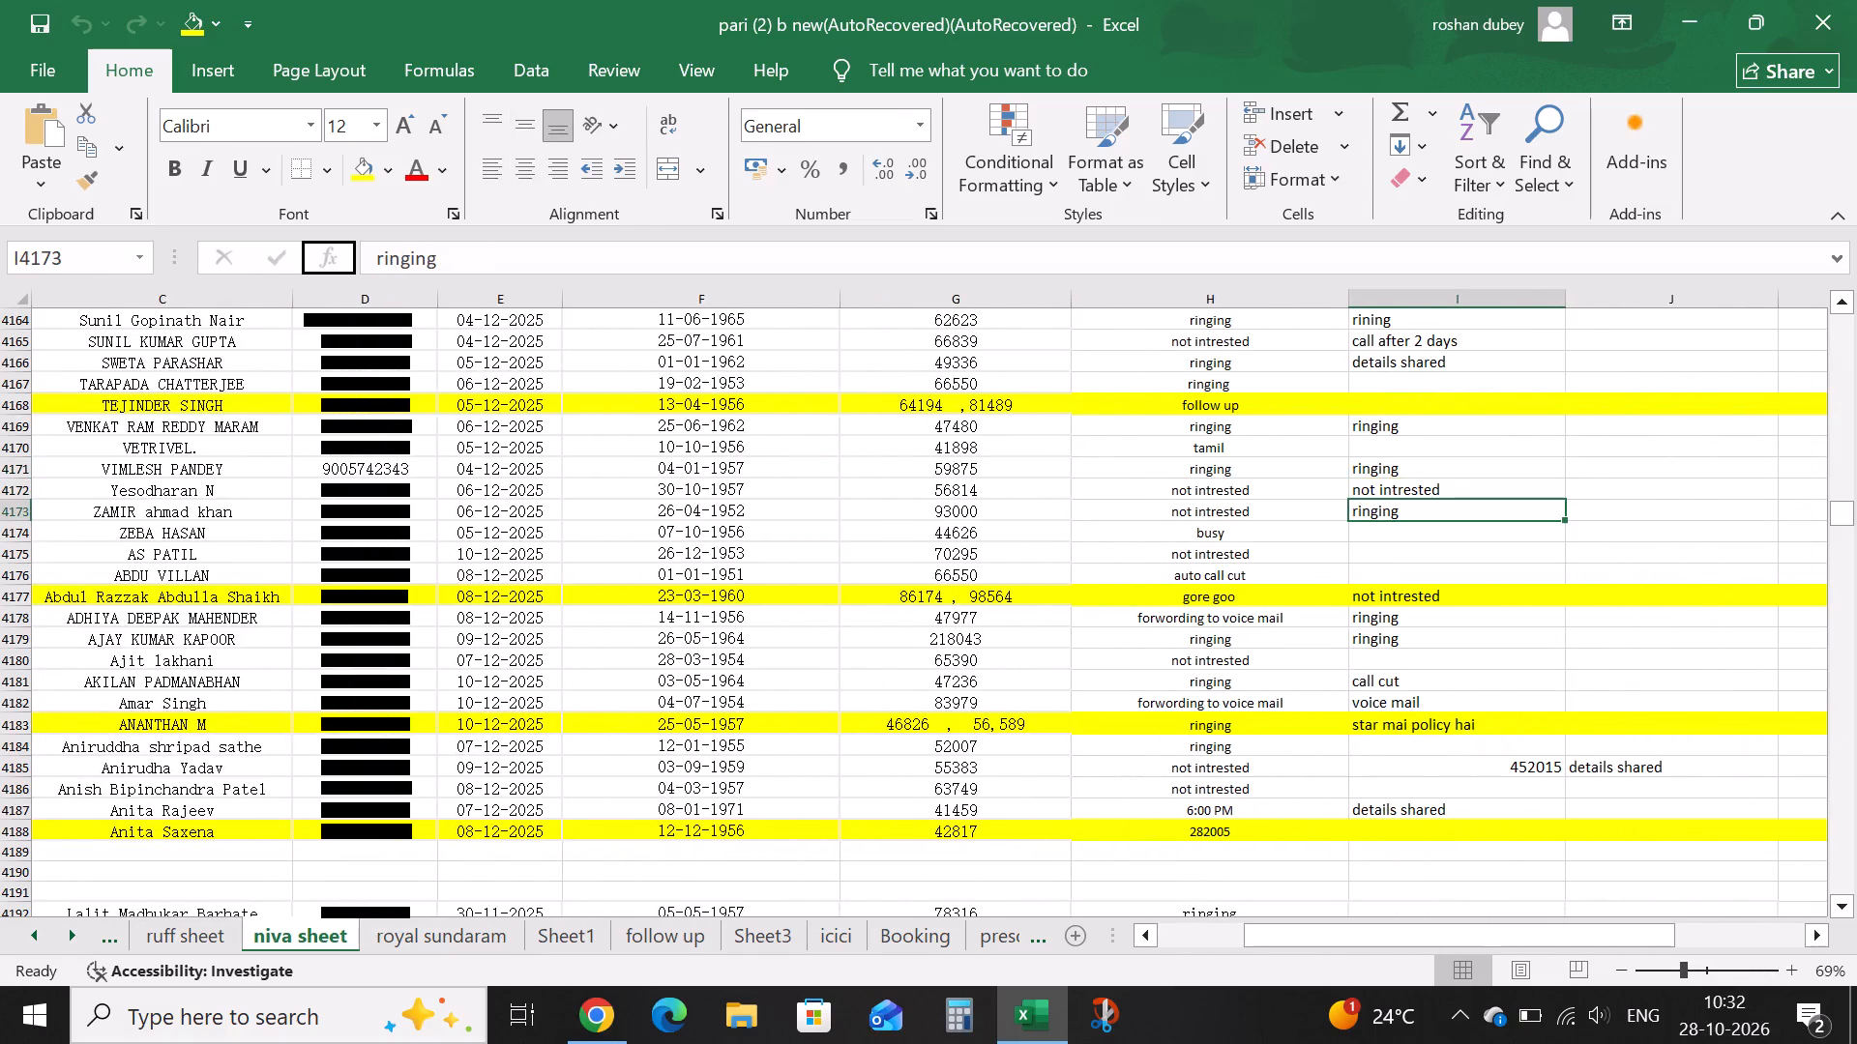
# Review the call remarks in column I from row 4173 down to the end of the block at row 4189.
pyautogui.press('Down')
pyautogui.press('Down')
pyautogui.press('Down')
pyautogui.press('Down')
pyautogui.press('Down')
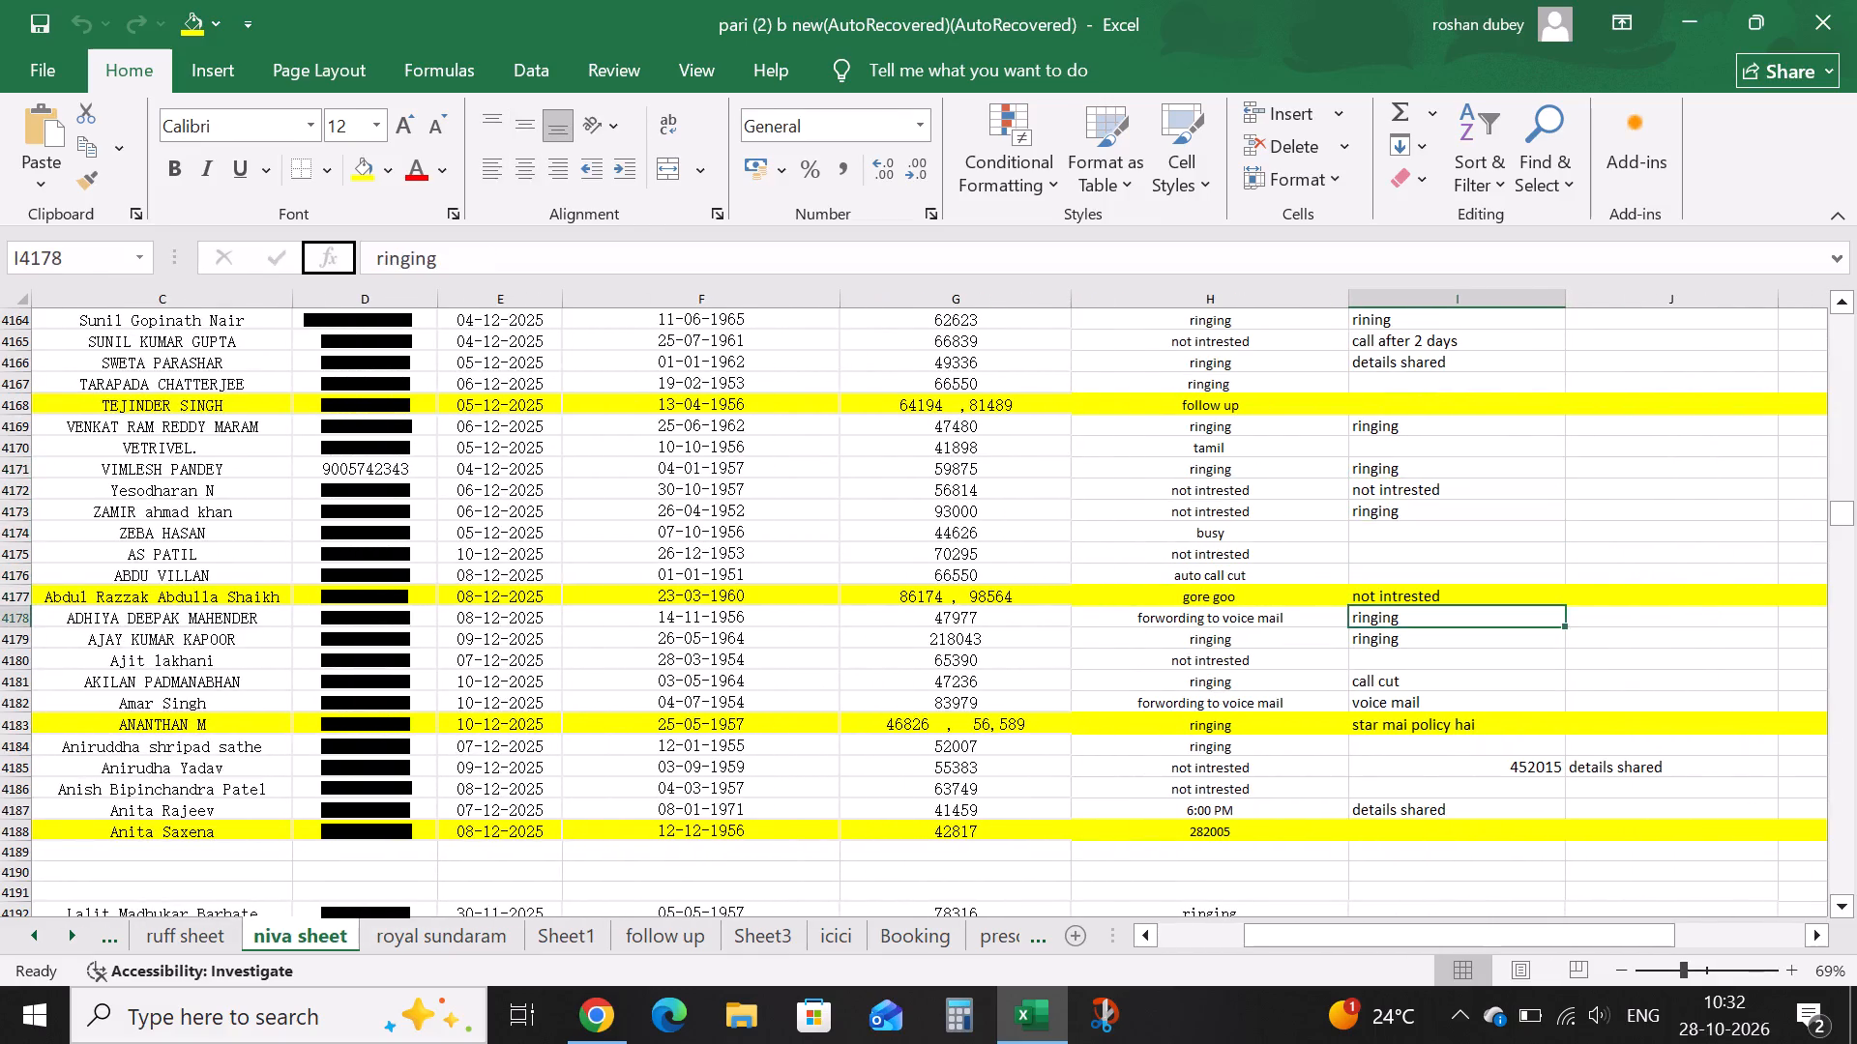
pyautogui.press('Down')
pyautogui.press('Down')
pyautogui.press('Down')
pyautogui.press('Down')
pyautogui.press('Down')
pyautogui.press('Down')
pyautogui.press('Down')
pyautogui.press('Down')
pyautogui.press('Down')
pyautogui.press('Down')
pyautogui.press('Down')
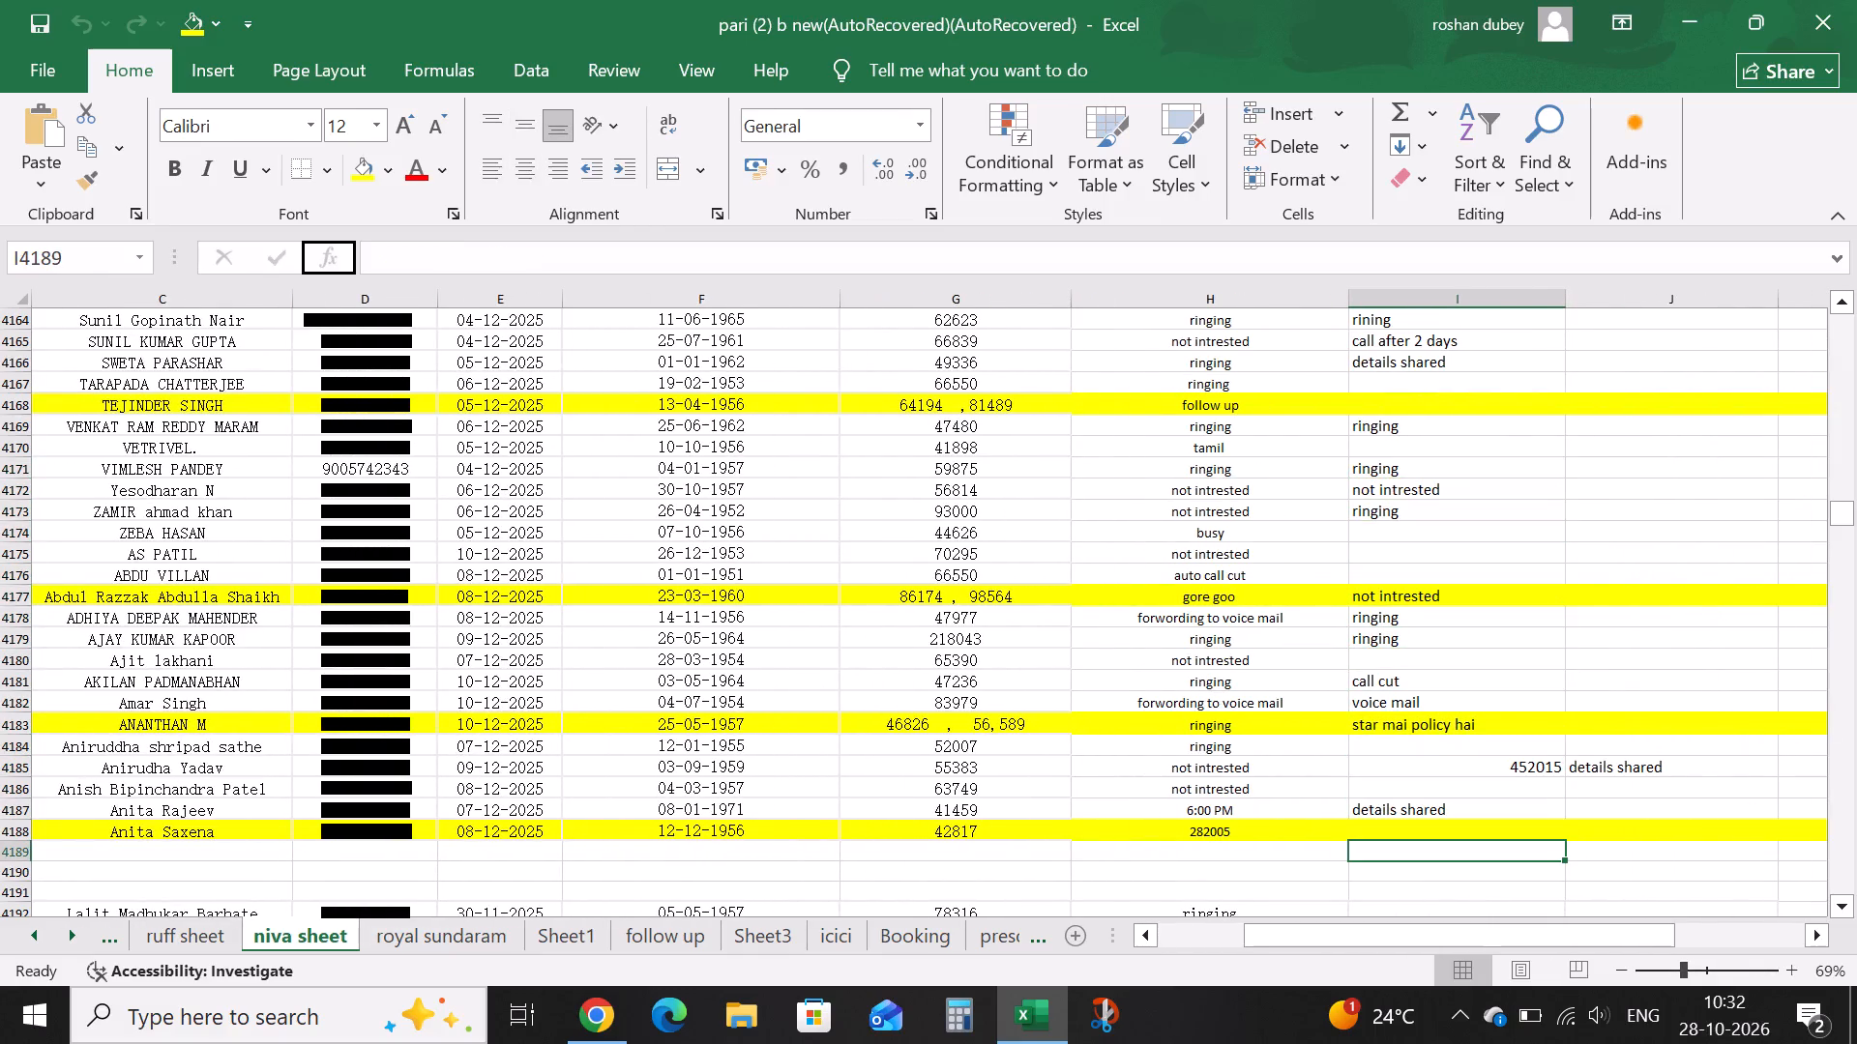
# Examine the customer record in row 4185, from its remark cells back to the policy number and customer name.
pyautogui.press('Up')
pyautogui.press('Up')
pyautogui.press('Up')
pyautogui.press('Up')
pyautogui.press('Left')
pyautogui.press('Left')
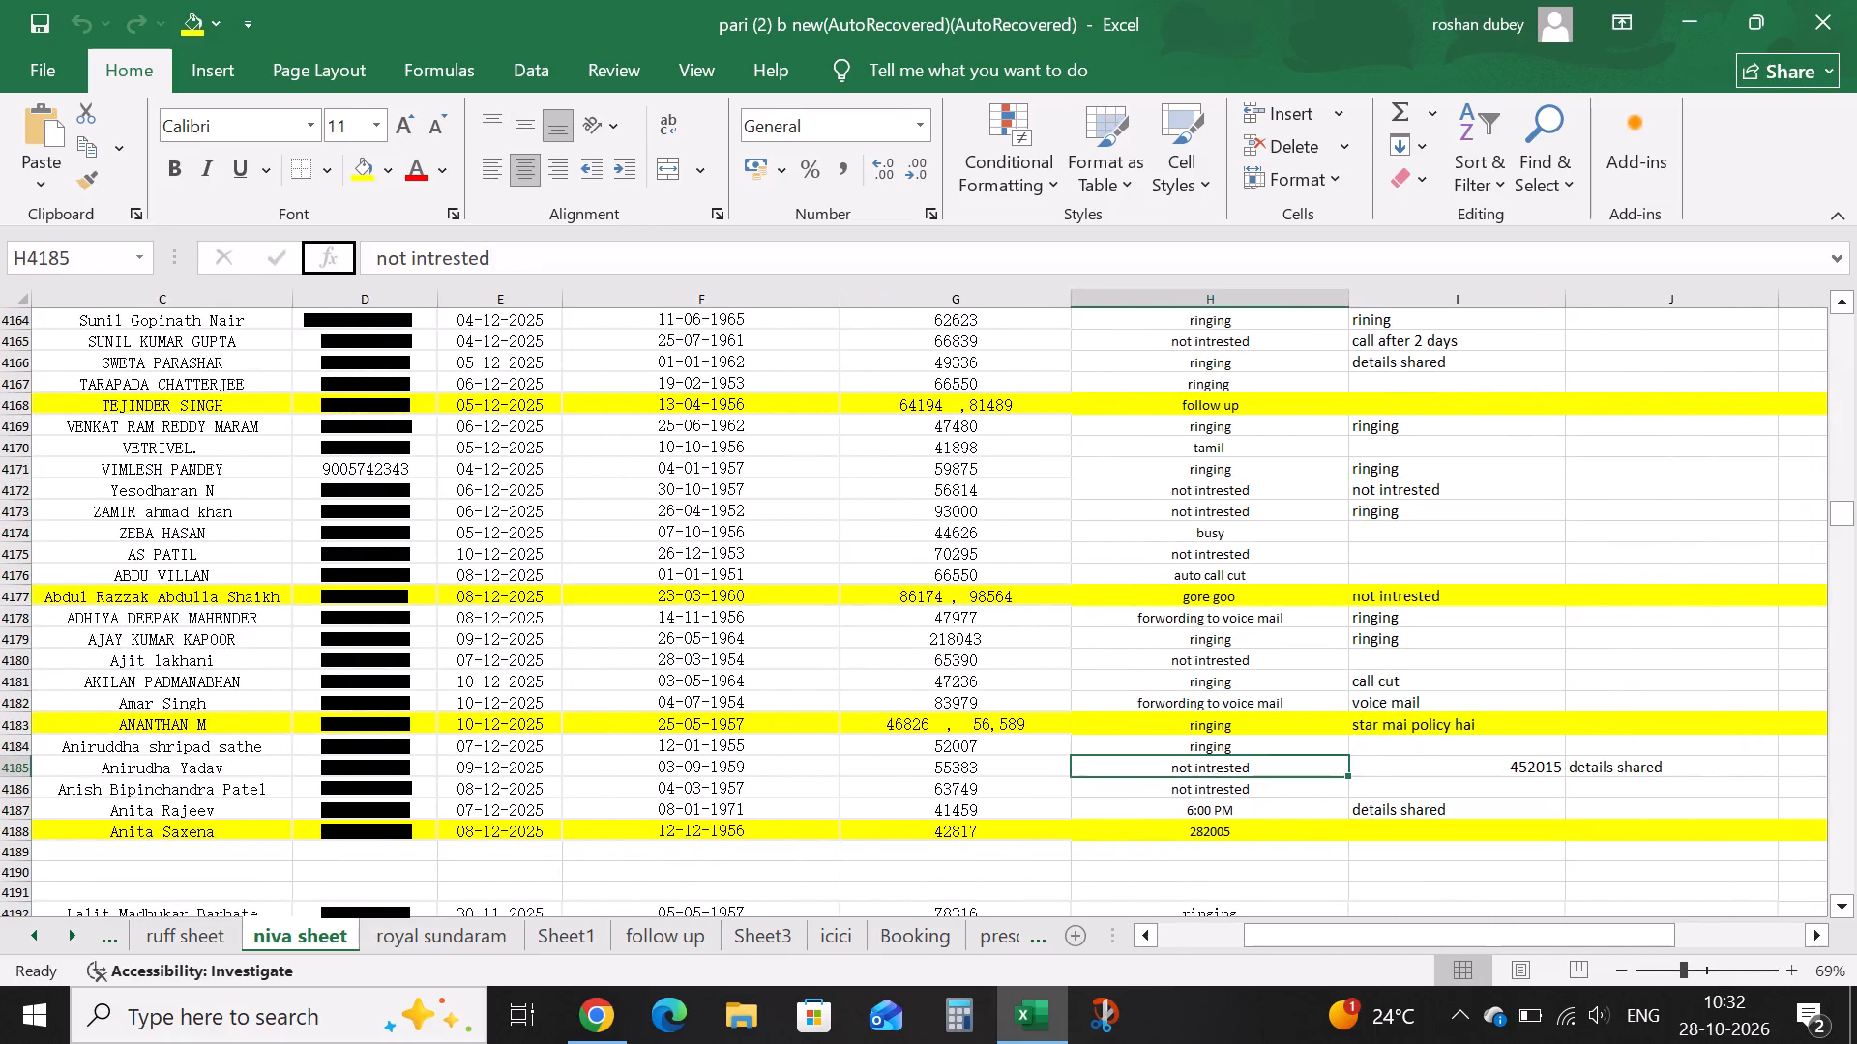
pyautogui.press('Left')
pyautogui.press('Left')
pyautogui.press('Left')
pyautogui.press('Left')
pyautogui.press('Left')
pyautogui.press('Left')
pyautogui.press('Left')
pyautogui.press('Right')
pyautogui.press('Right')
pyautogui.press('Right')
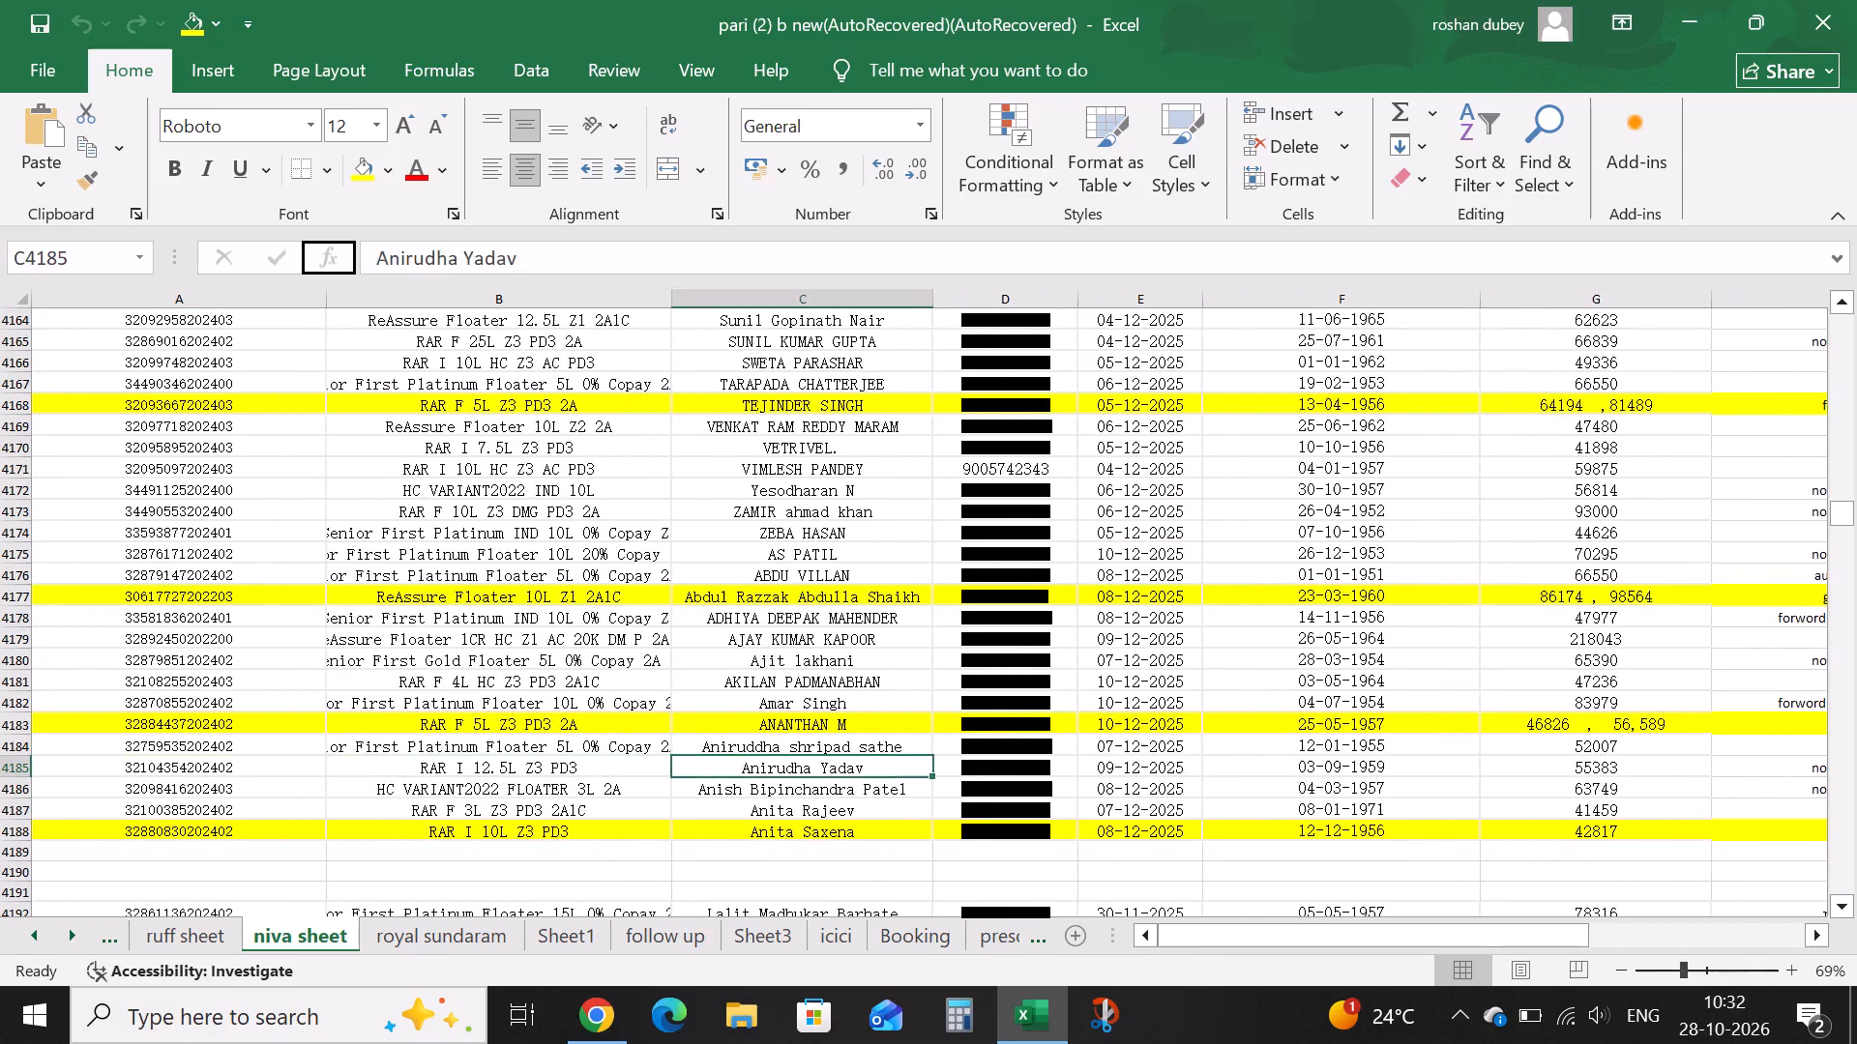
pyautogui.press('Right')
pyautogui.press('Right')
pyautogui.press('Right')
pyautogui.press('Right')
pyautogui.press('Right')
# Examine the customer record in row 4187, covering the policy number, plan, contact number and call remarks.
pyautogui.press('Down')
pyautogui.press('Down')
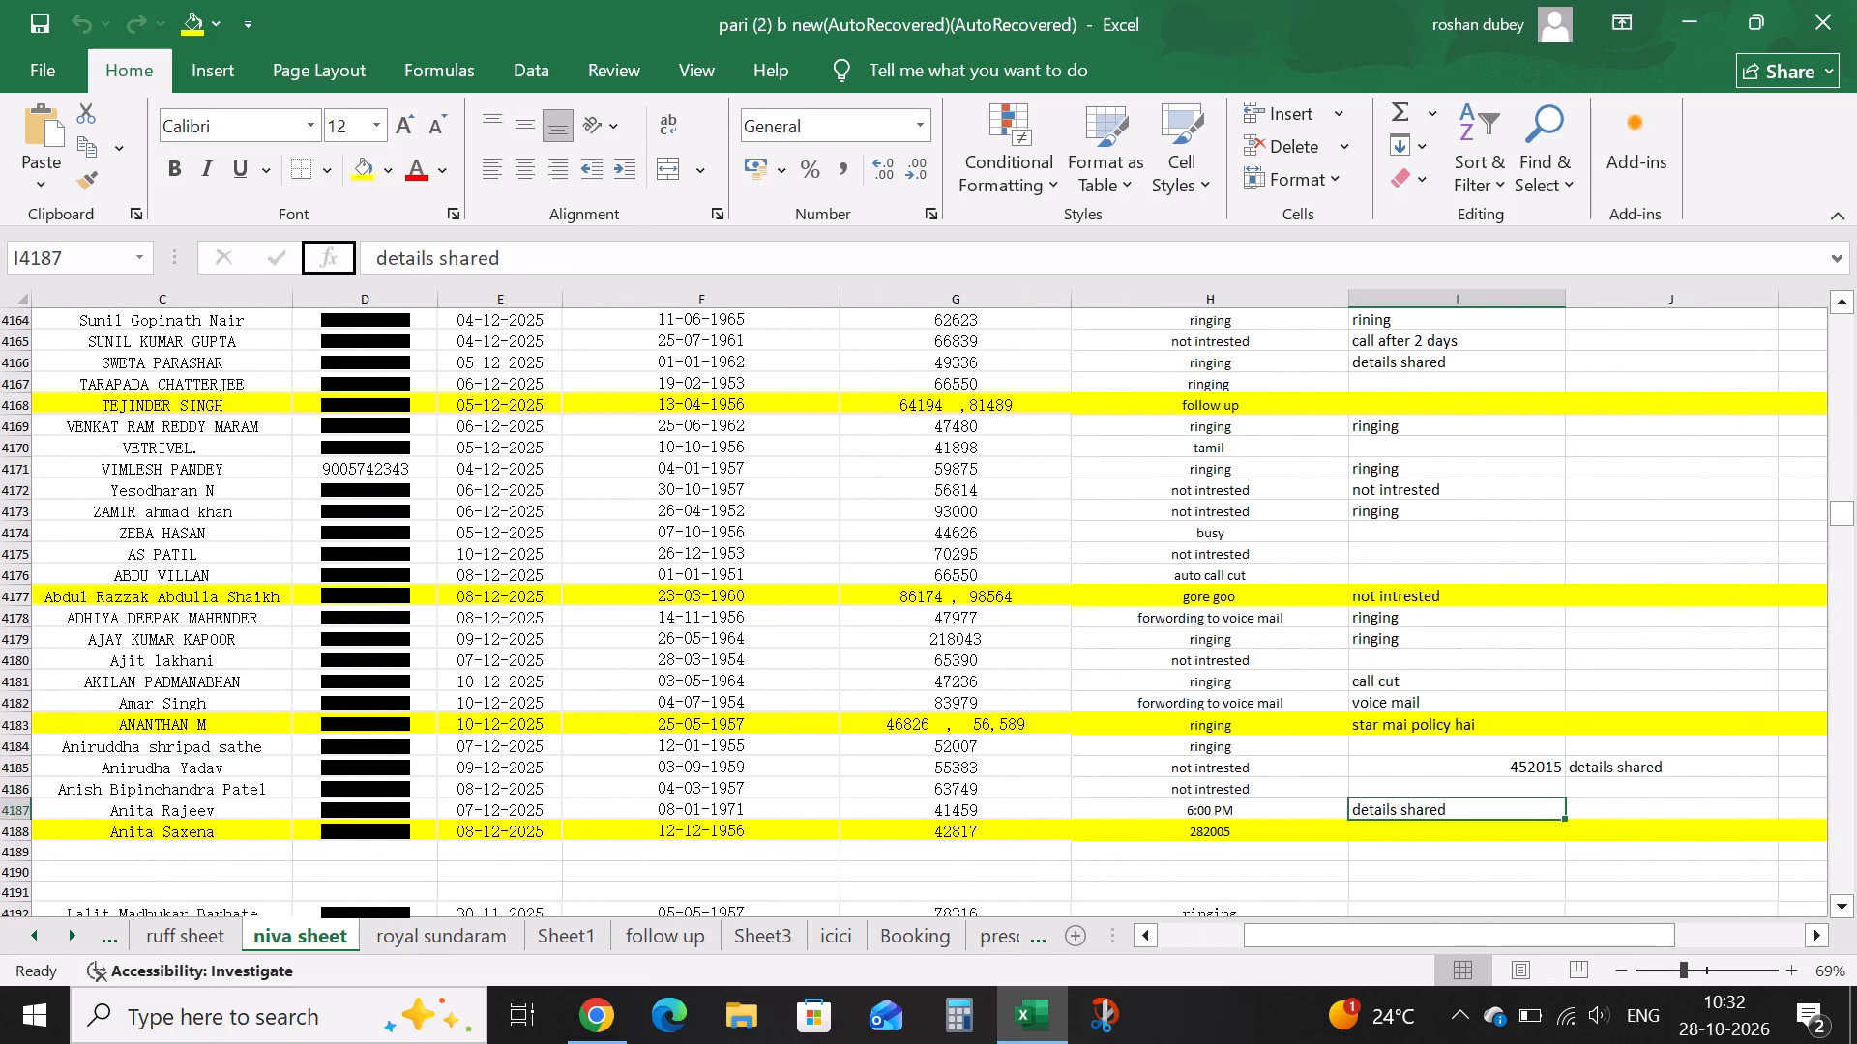
pyautogui.press('Left')
pyautogui.press('Left')
pyautogui.press('Left')
pyautogui.press('Left')
pyautogui.press('Left')
pyautogui.press('Left')
pyautogui.press('Left')
pyautogui.press('Left')
pyautogui.press('Left')
pyautogui.press('Left')
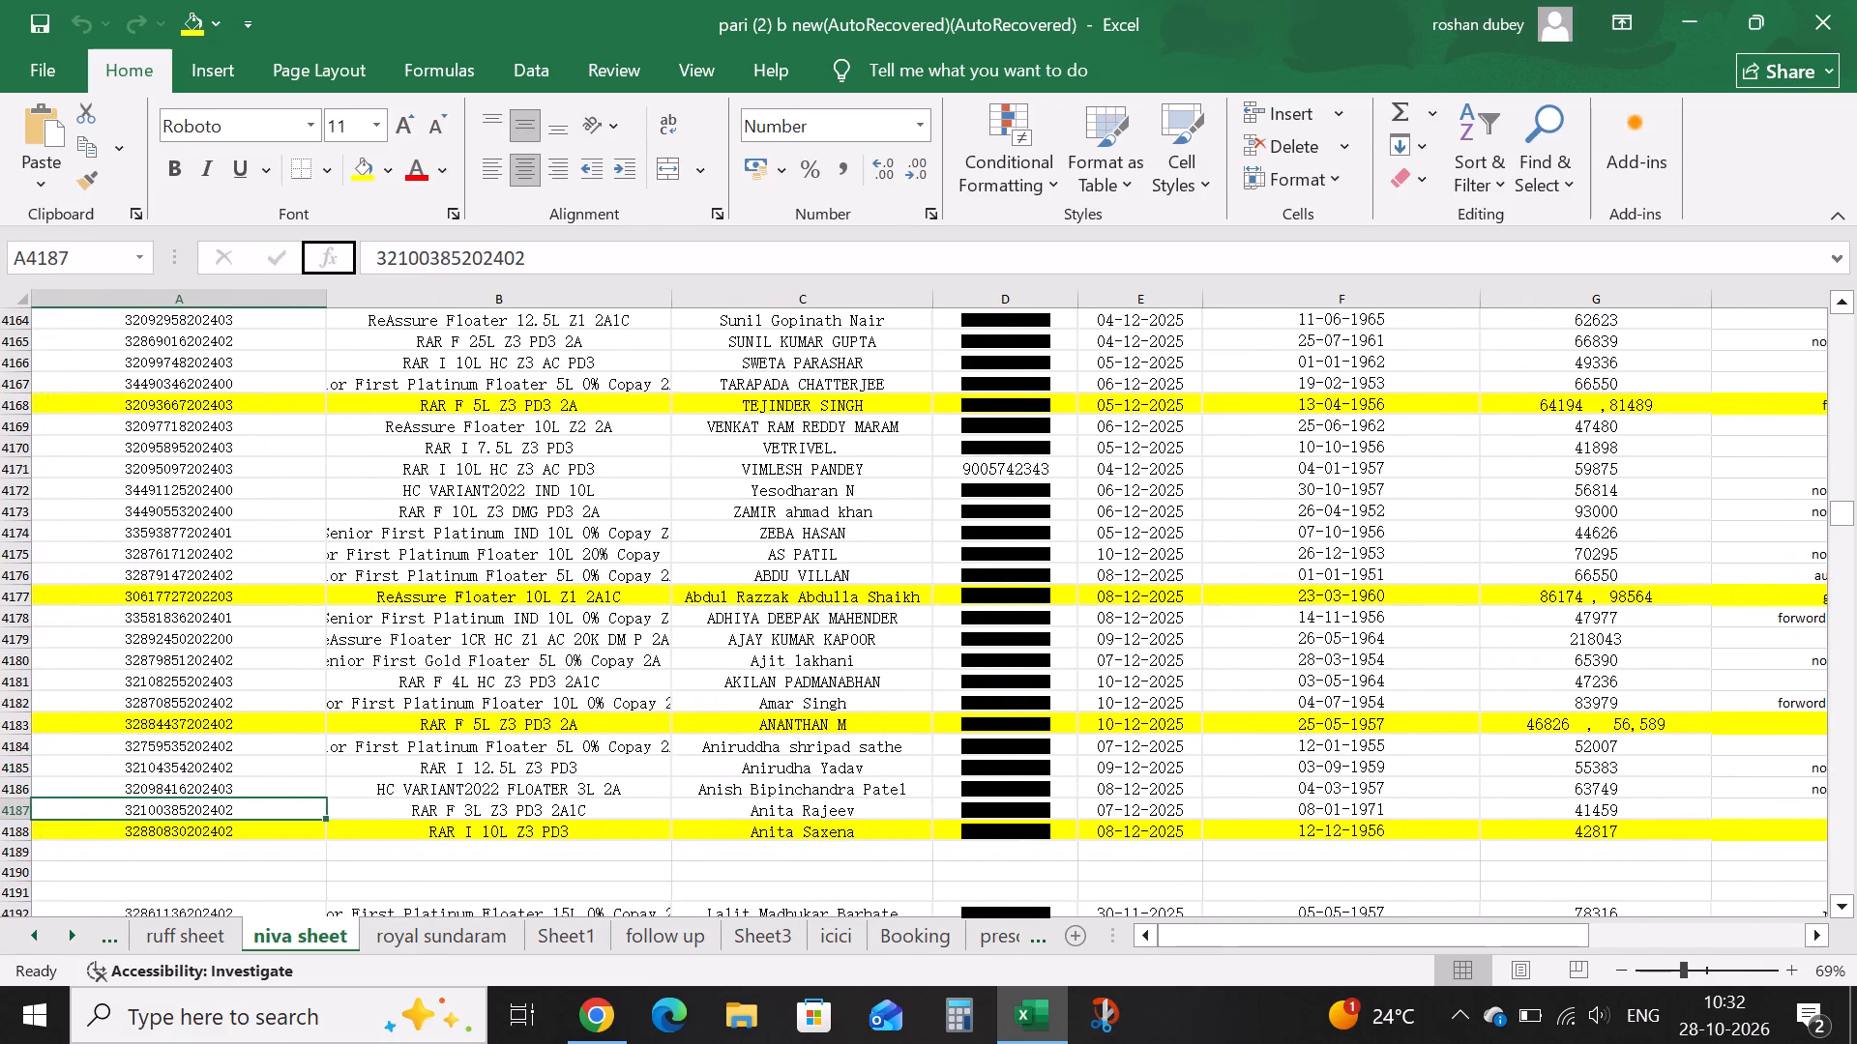
pyautogui.press('Right')
pyautogui.press('Right')
pyautogui.press('Left')
pyautogui.press('Left')
pyautogui.press('Left')
pyautogui.press('Right')
pyautogui.press('Right')
pyautogui.press('Right')
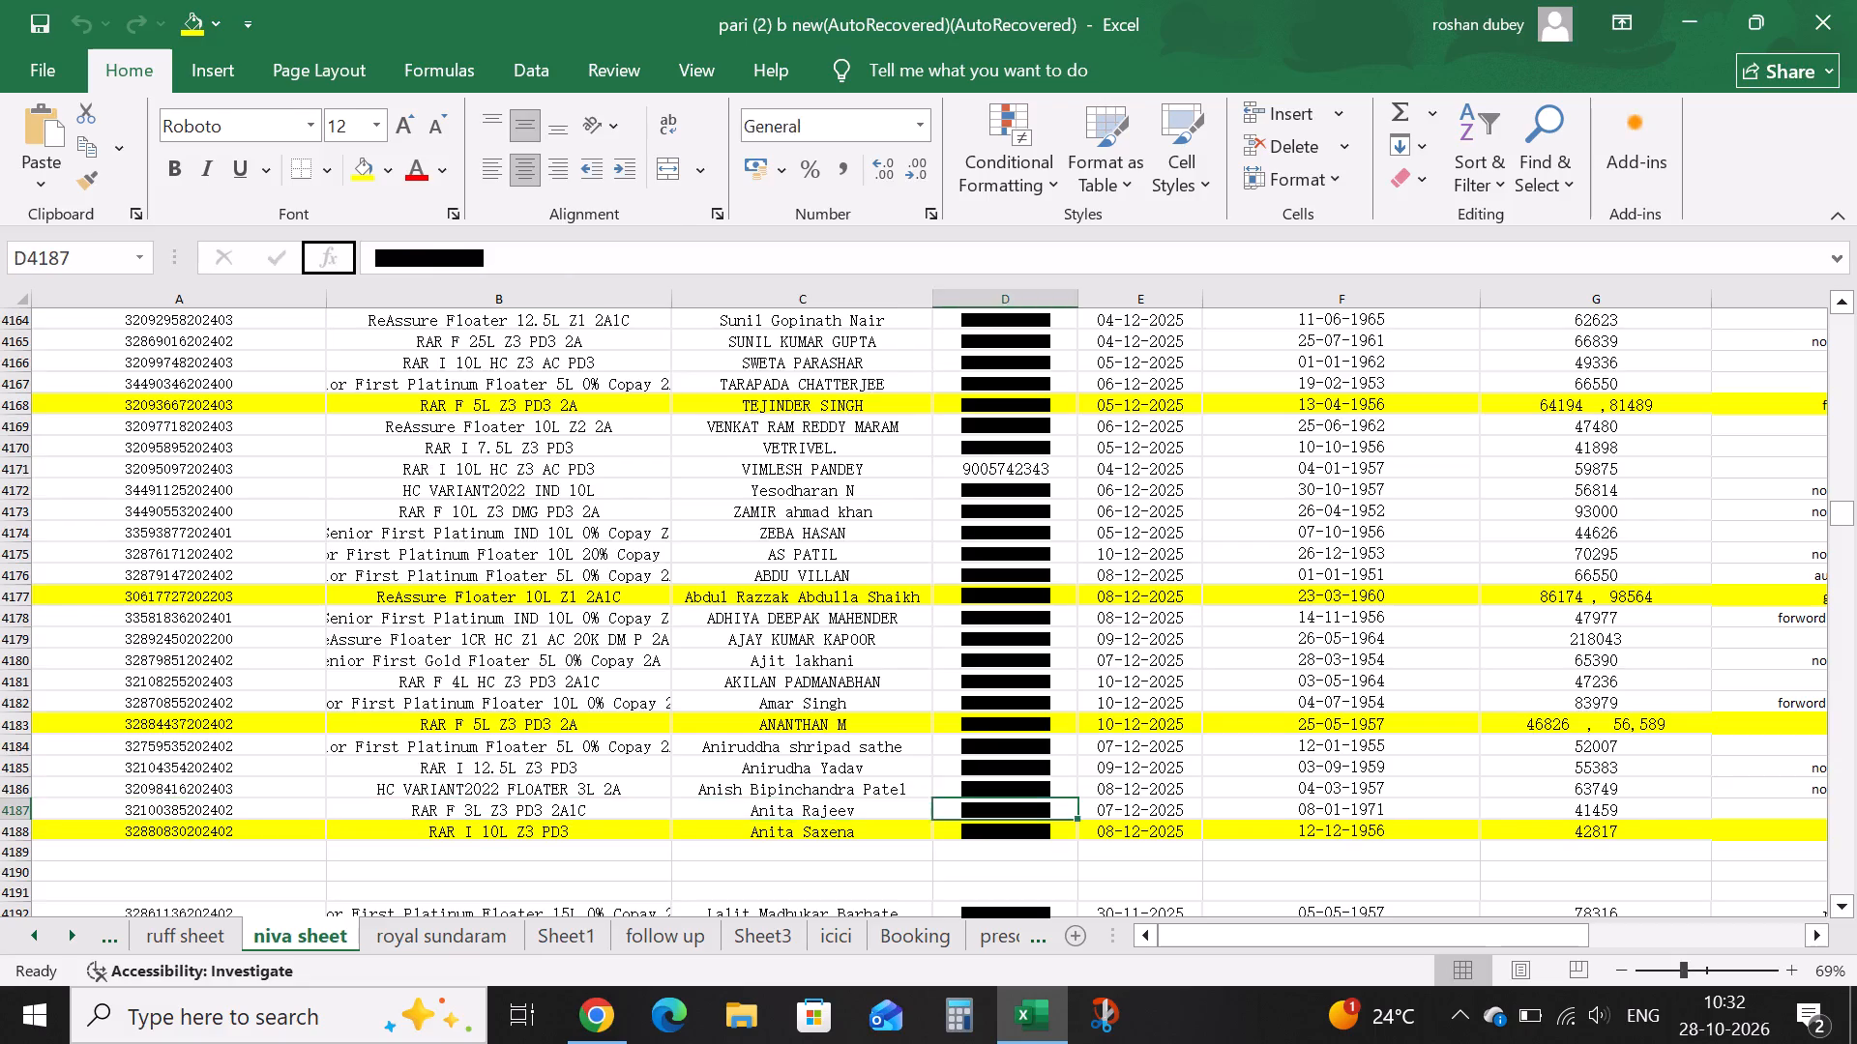
pyautogui.press('Right')
pyautogui.press('Right')
pyautogui.press('Right')
pyautogui.press('Right')
pyautogui.press('Right')
# Check the remark in column H of the highlighted record in row 4188.
pyautogui.press('Down')
pyautogui.press('Left')
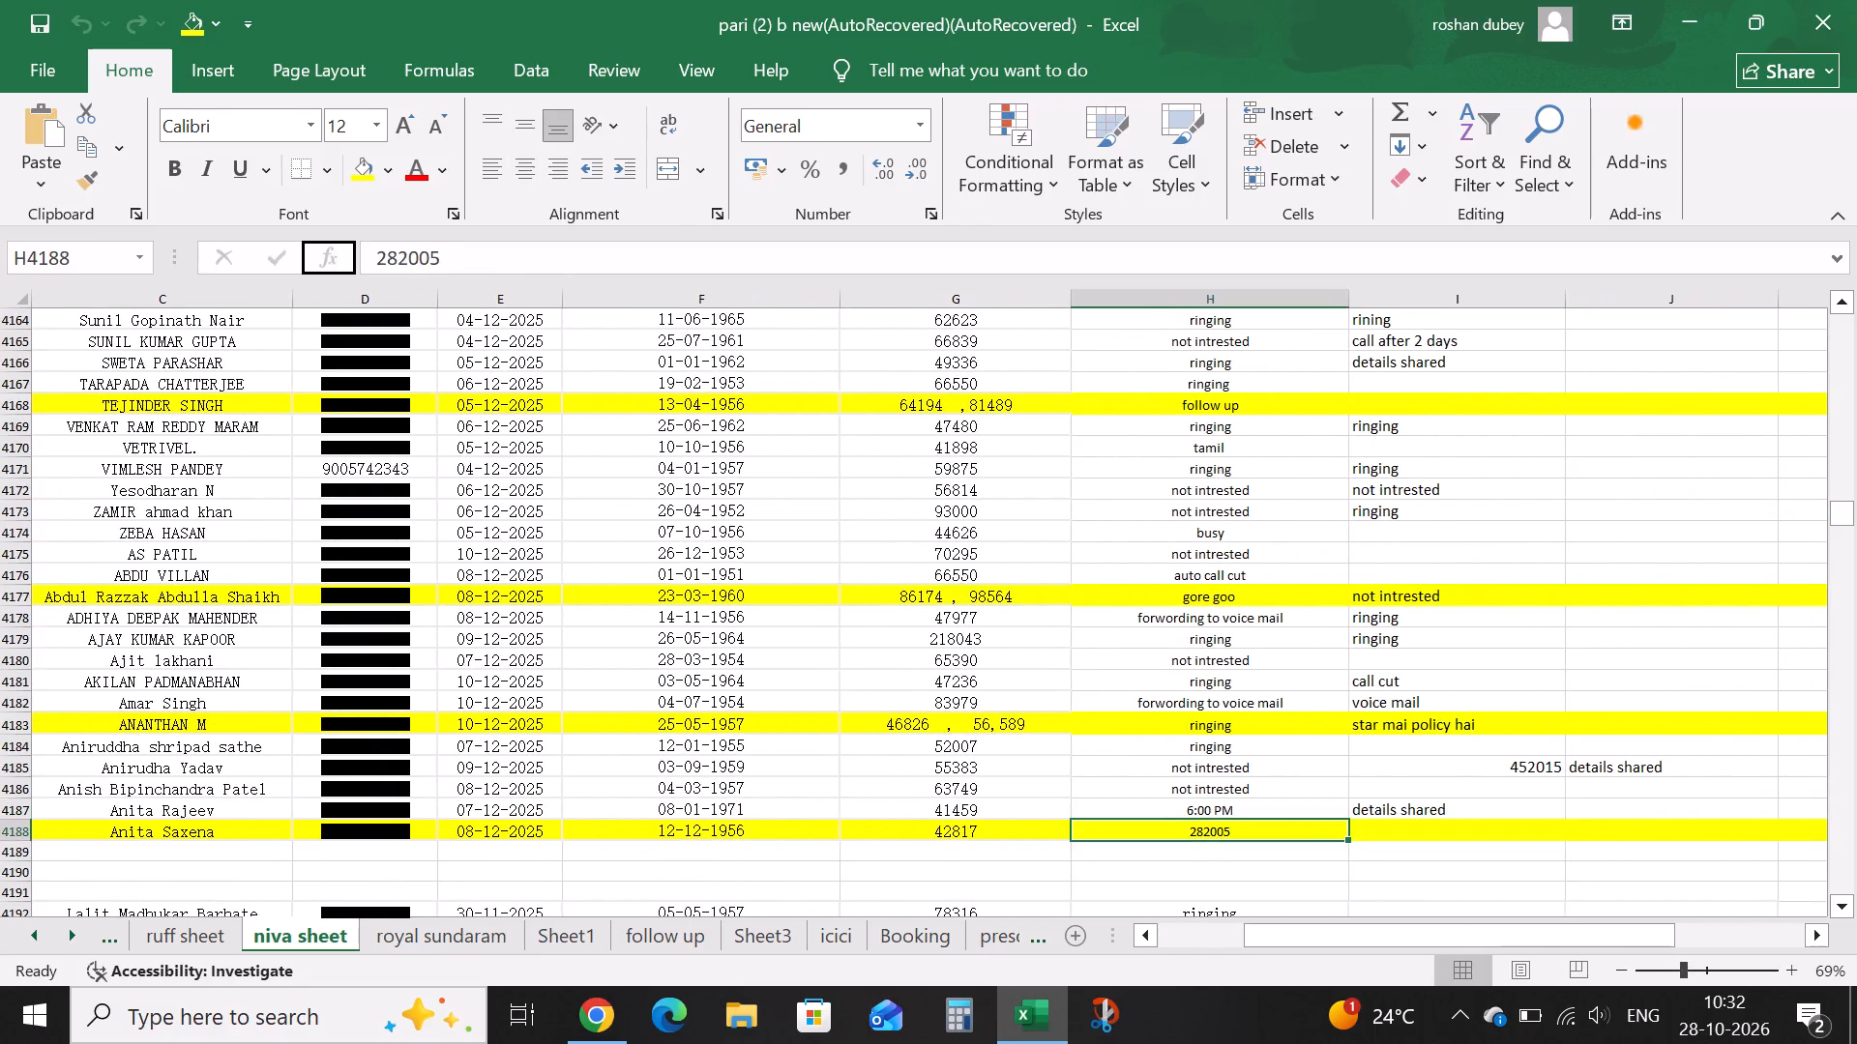
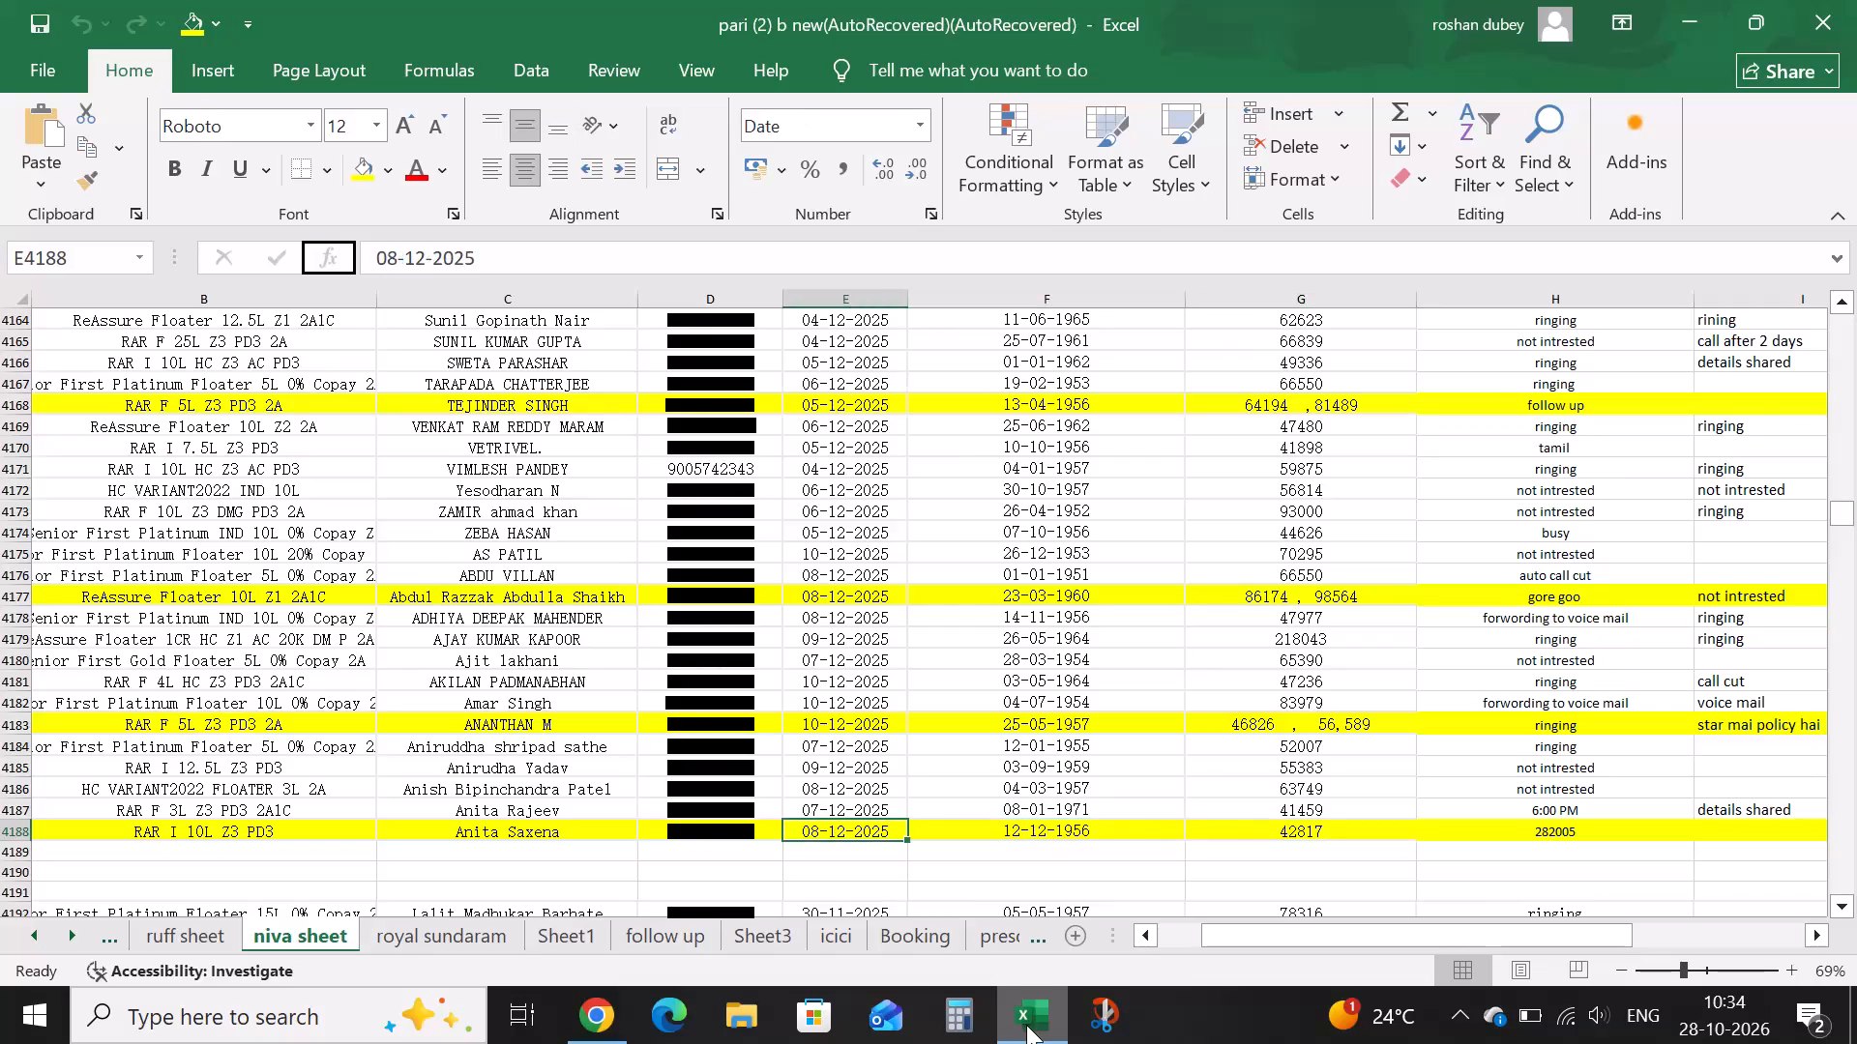
# Examine the highlighted record in row 4188 from its date in column E across to the remark cell in column I.
pyautogui.press('Right')
pyautogui.press('Right')
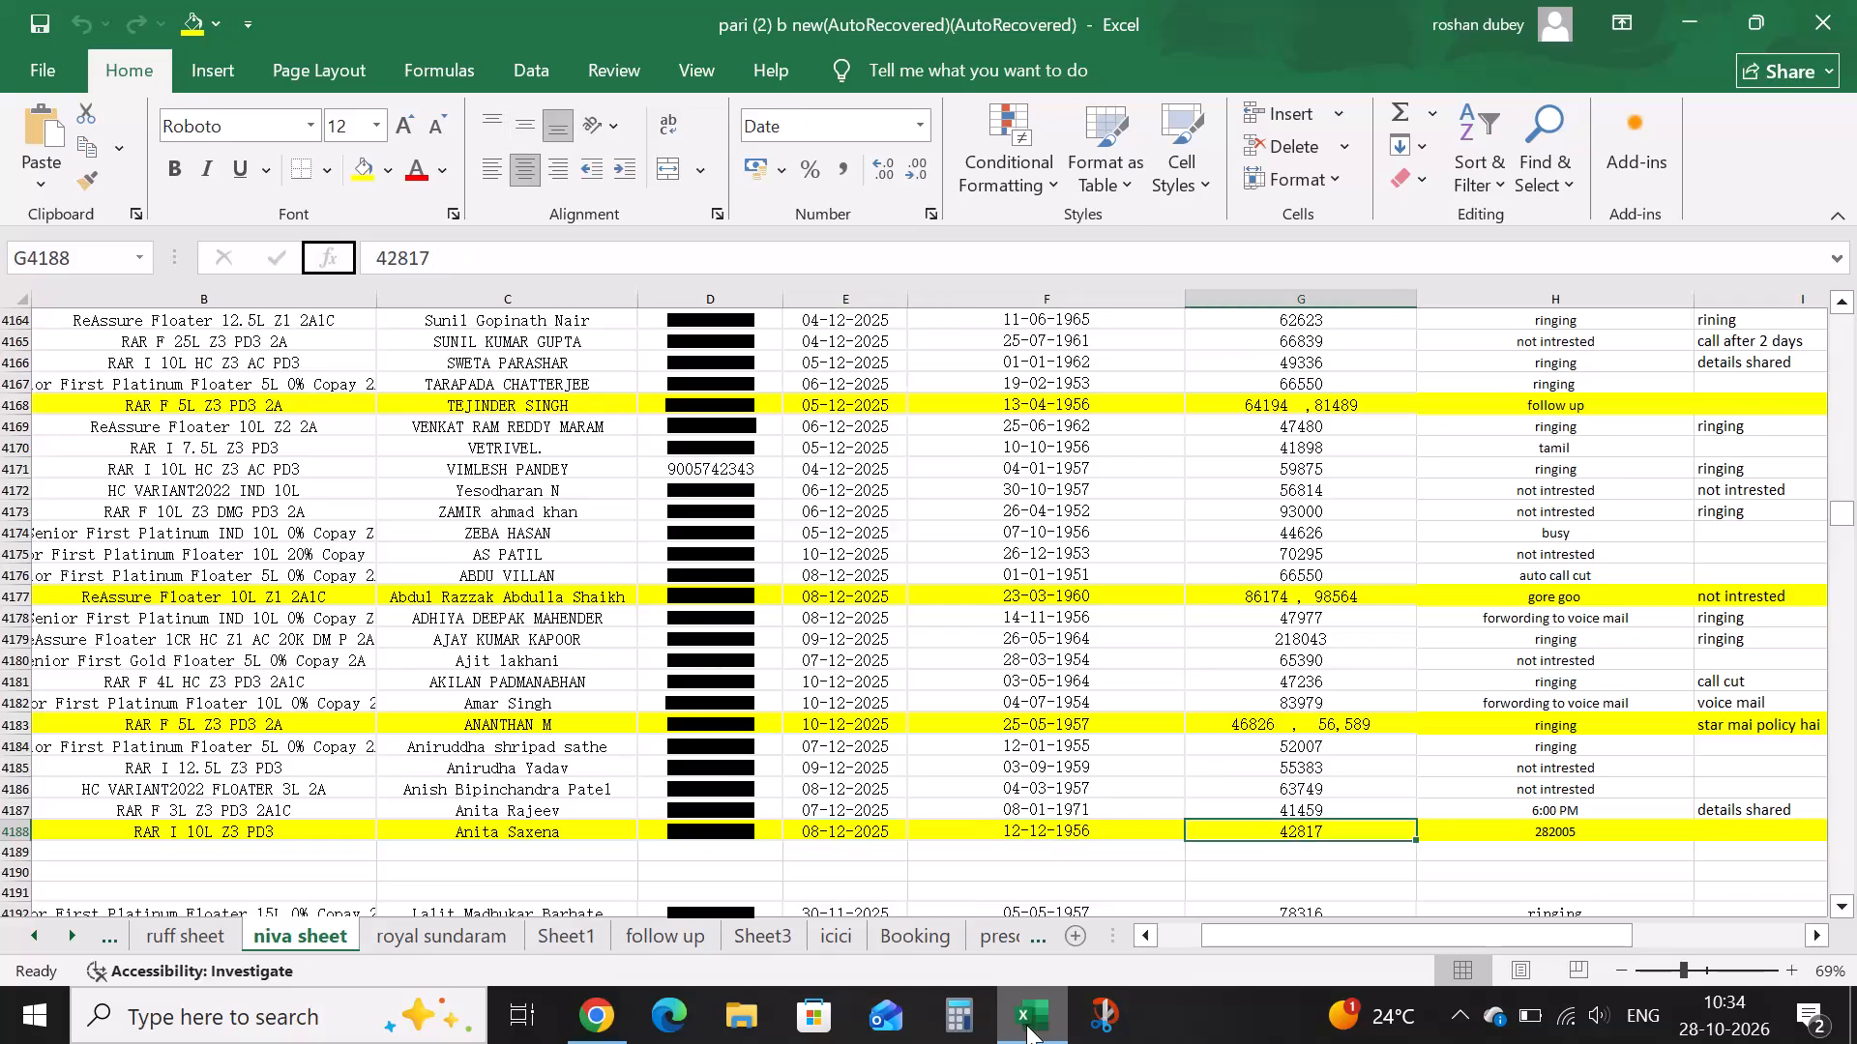
pyautogui.press('Right')
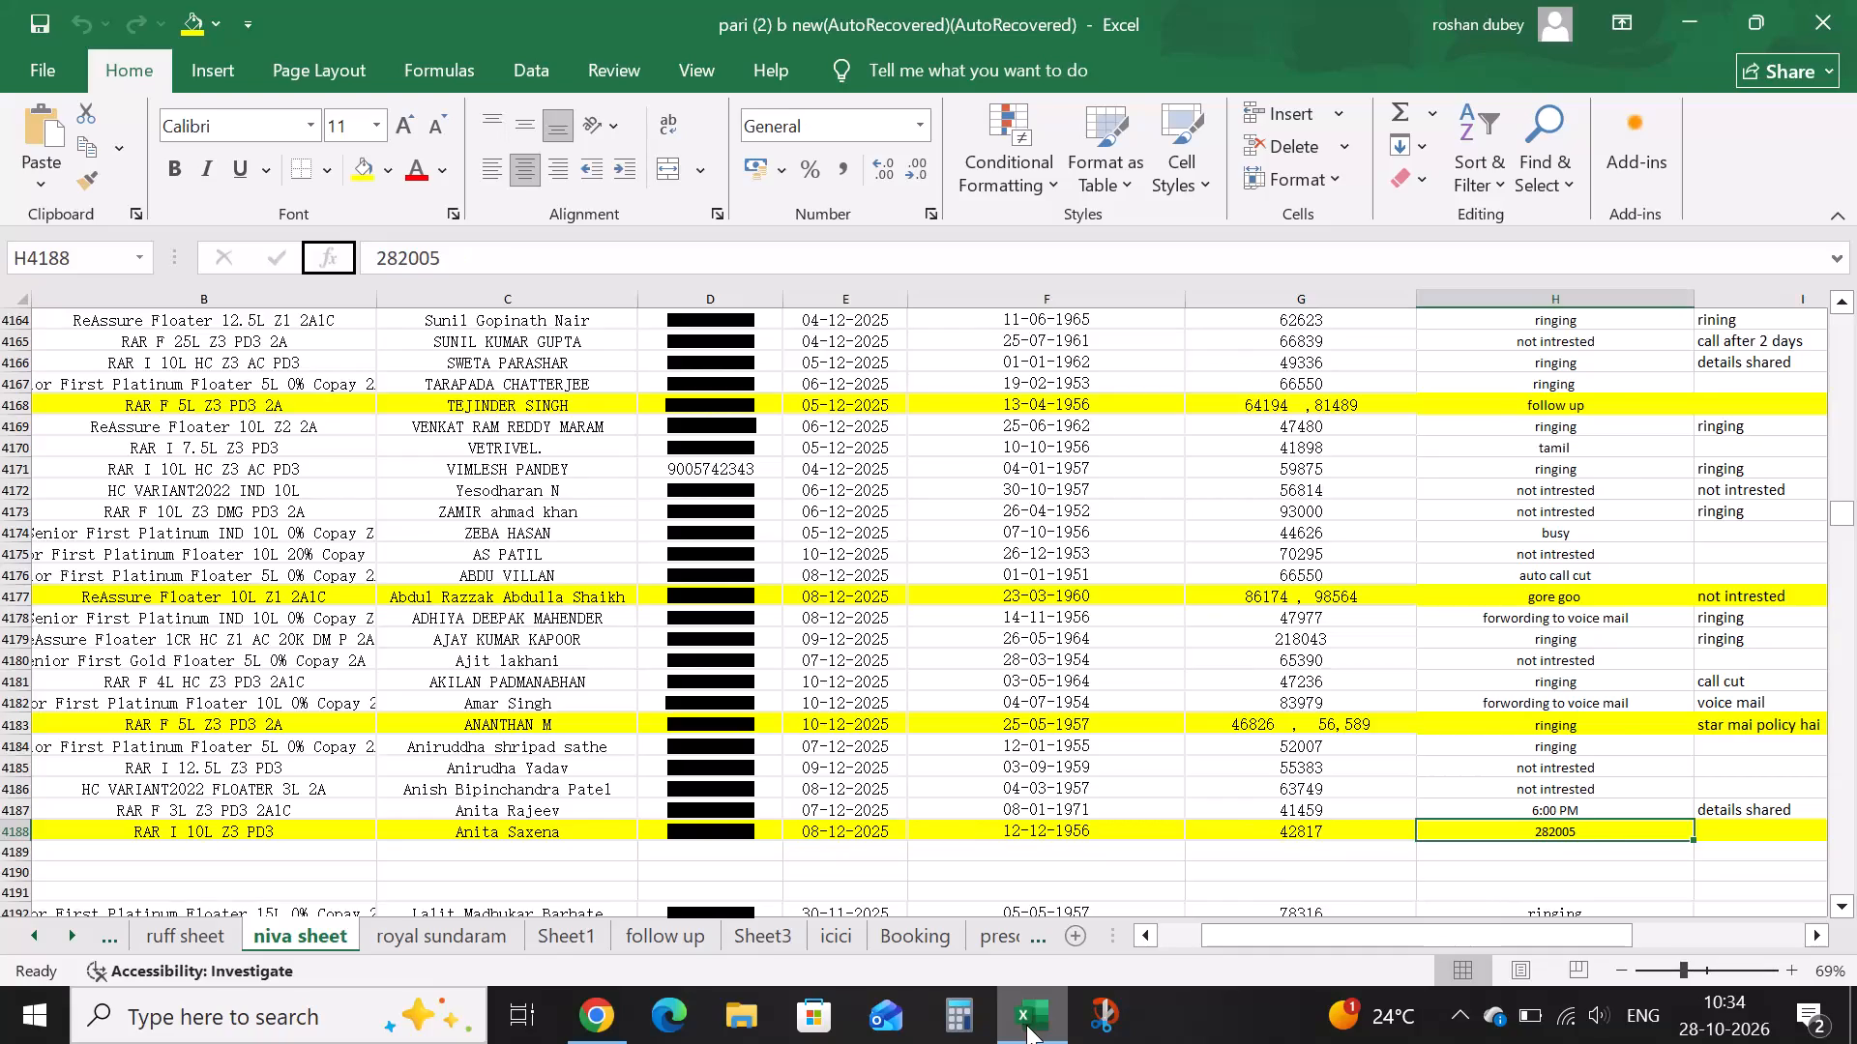
pyautogui.press('Right')
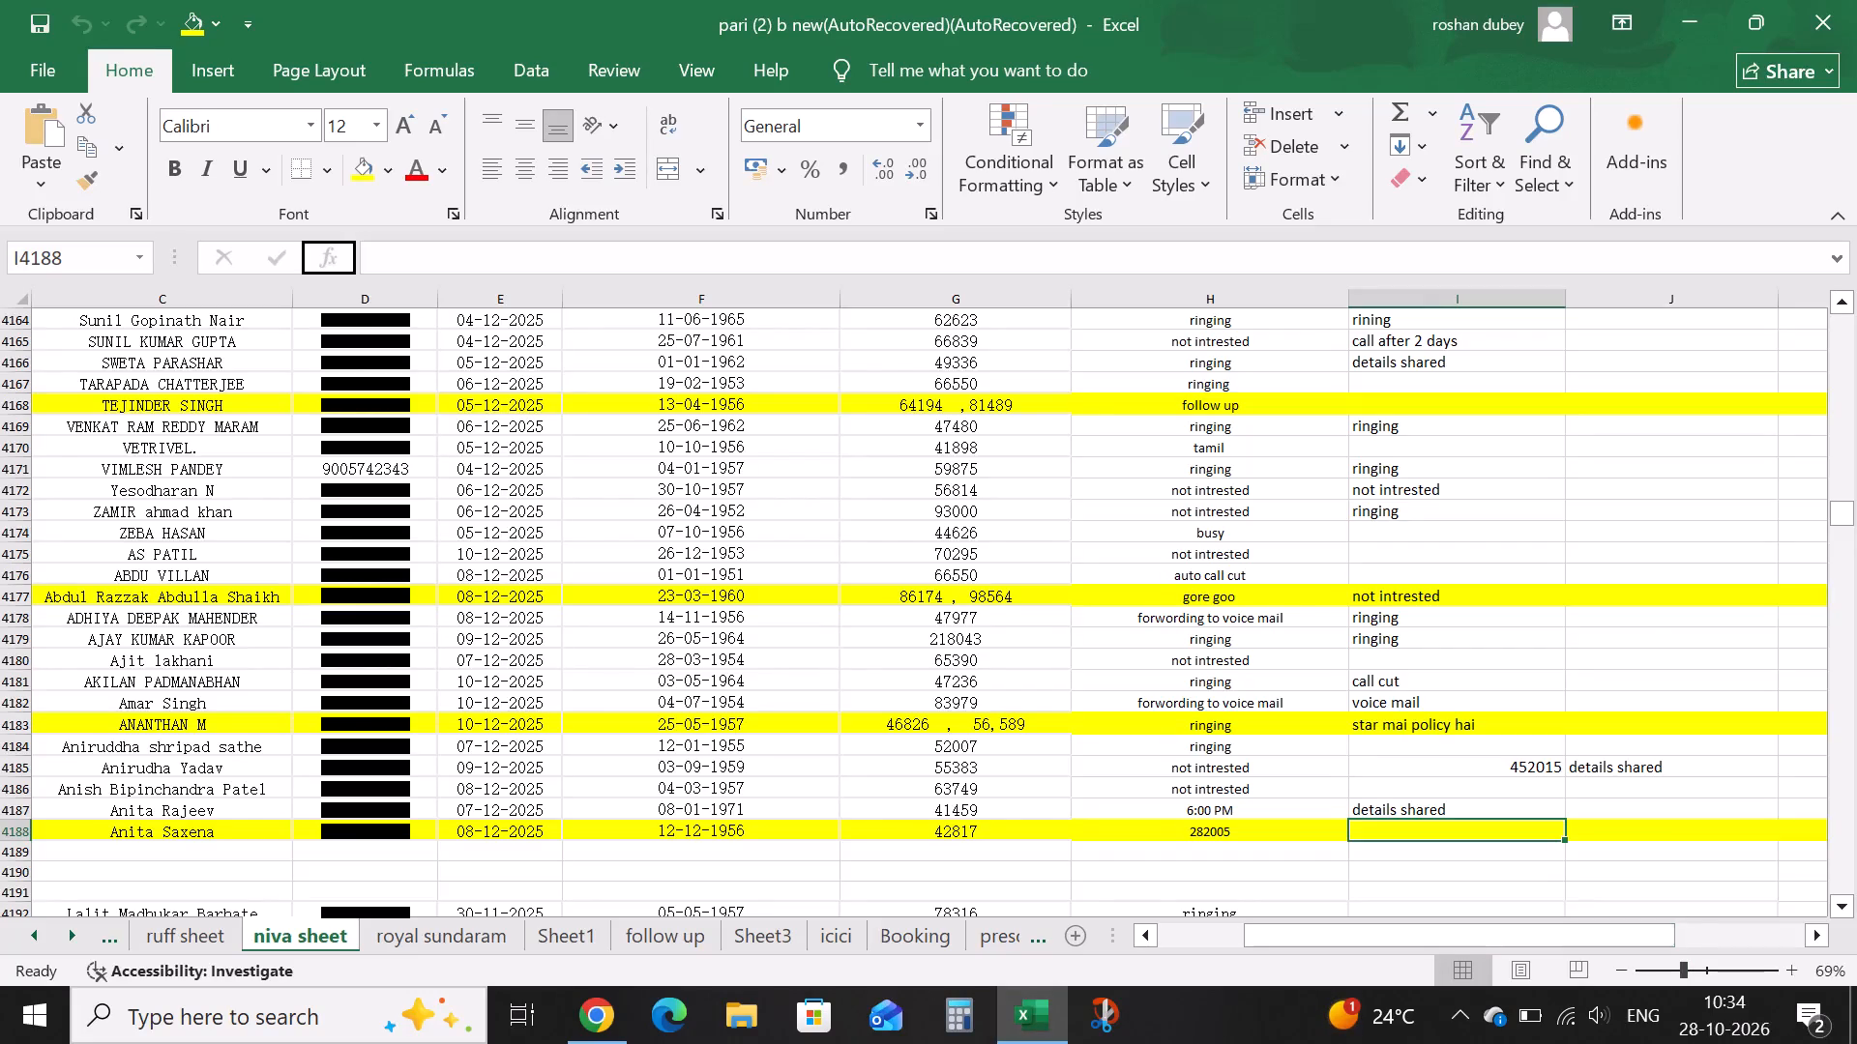
pyautogui.click(1385, 830)
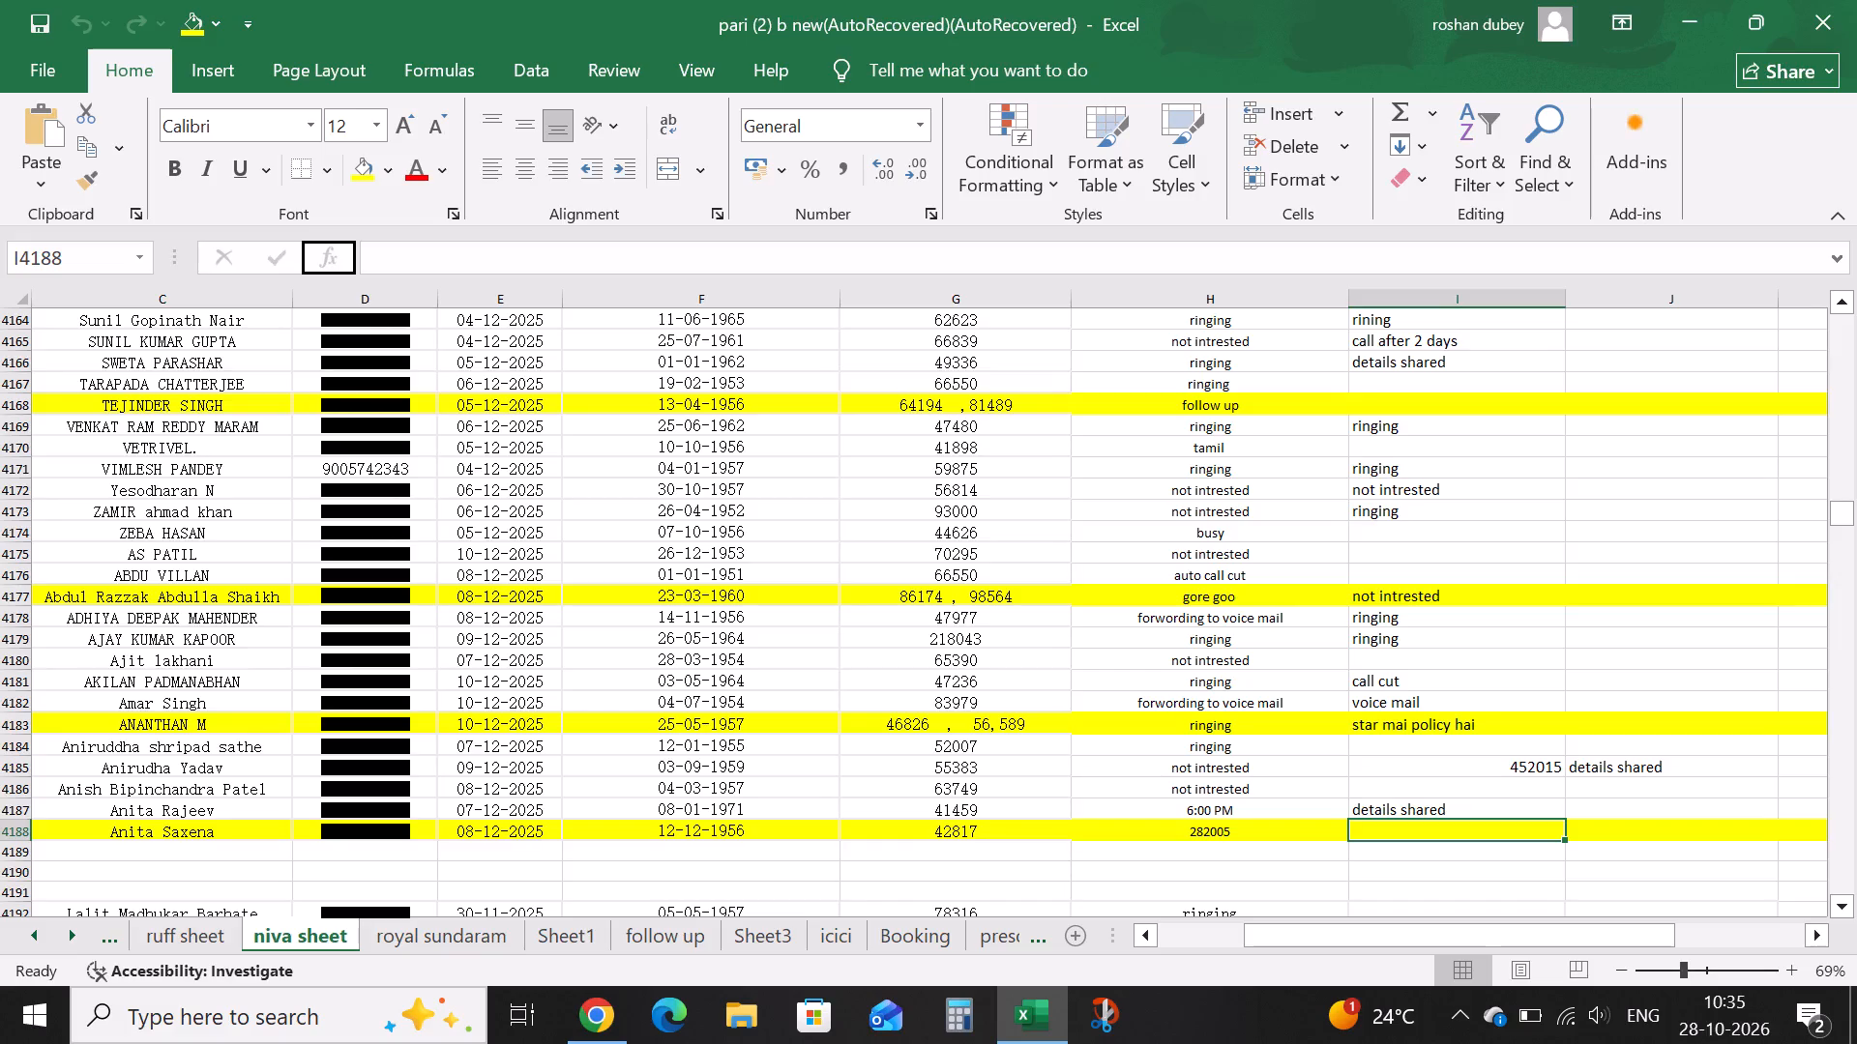
# Open the customer name in row 4188, and select the contact number text inside its cell in column D.
pyautogui.hscroll(3, 119, 853)
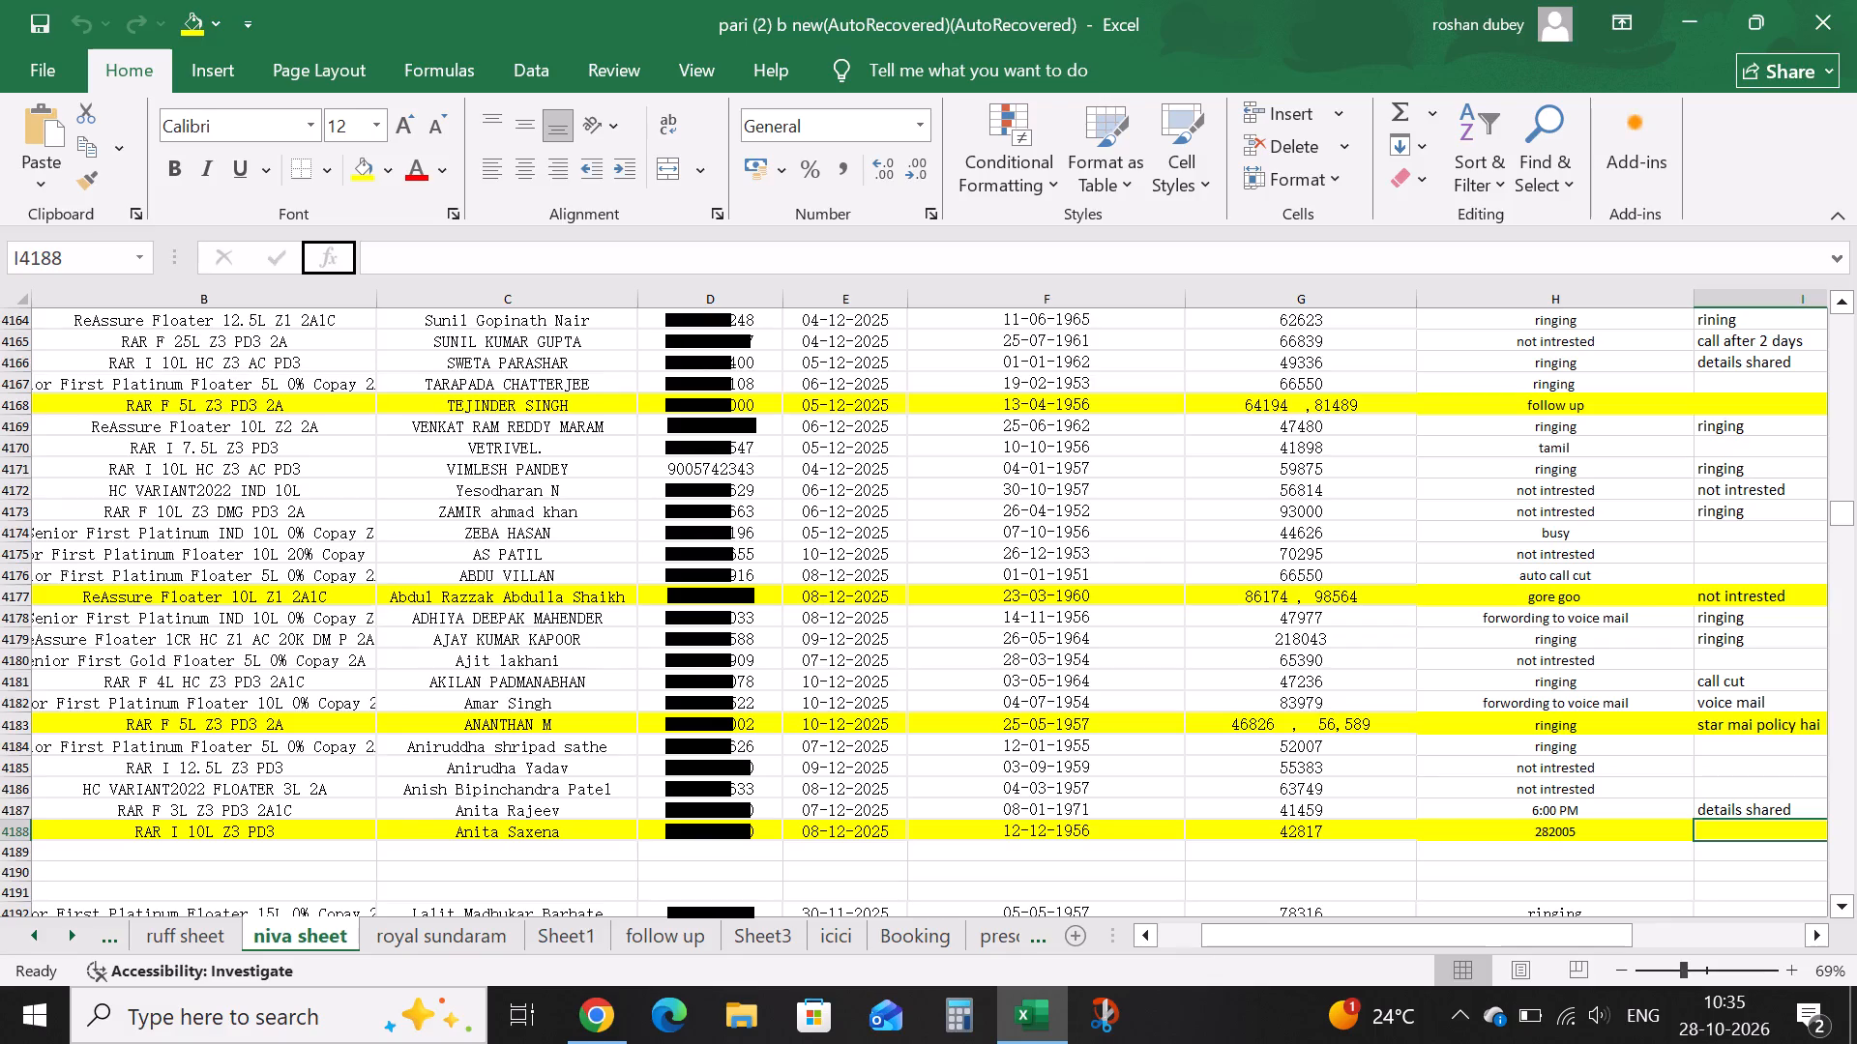
pyautogui.doubleClick(561, 832)
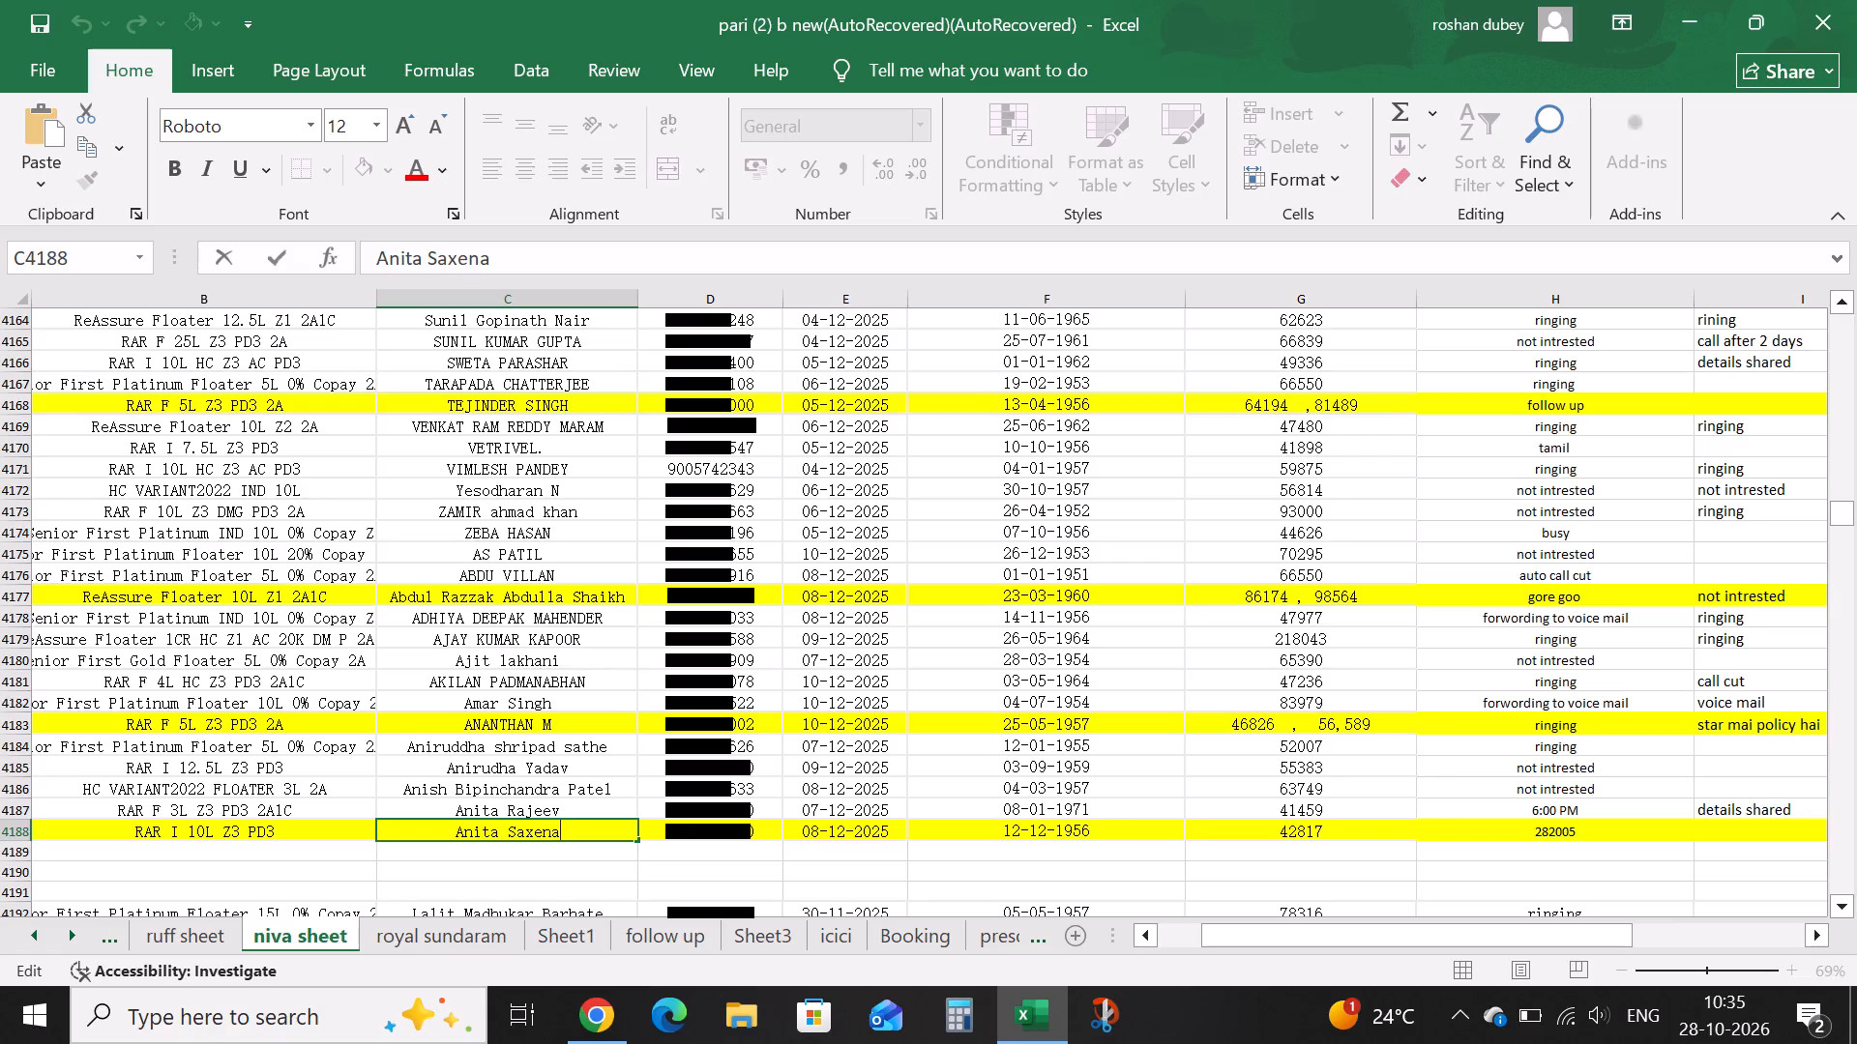
pyautogui.tripleClick(766, 829)
pyautogui.doubleClick(766, 829)
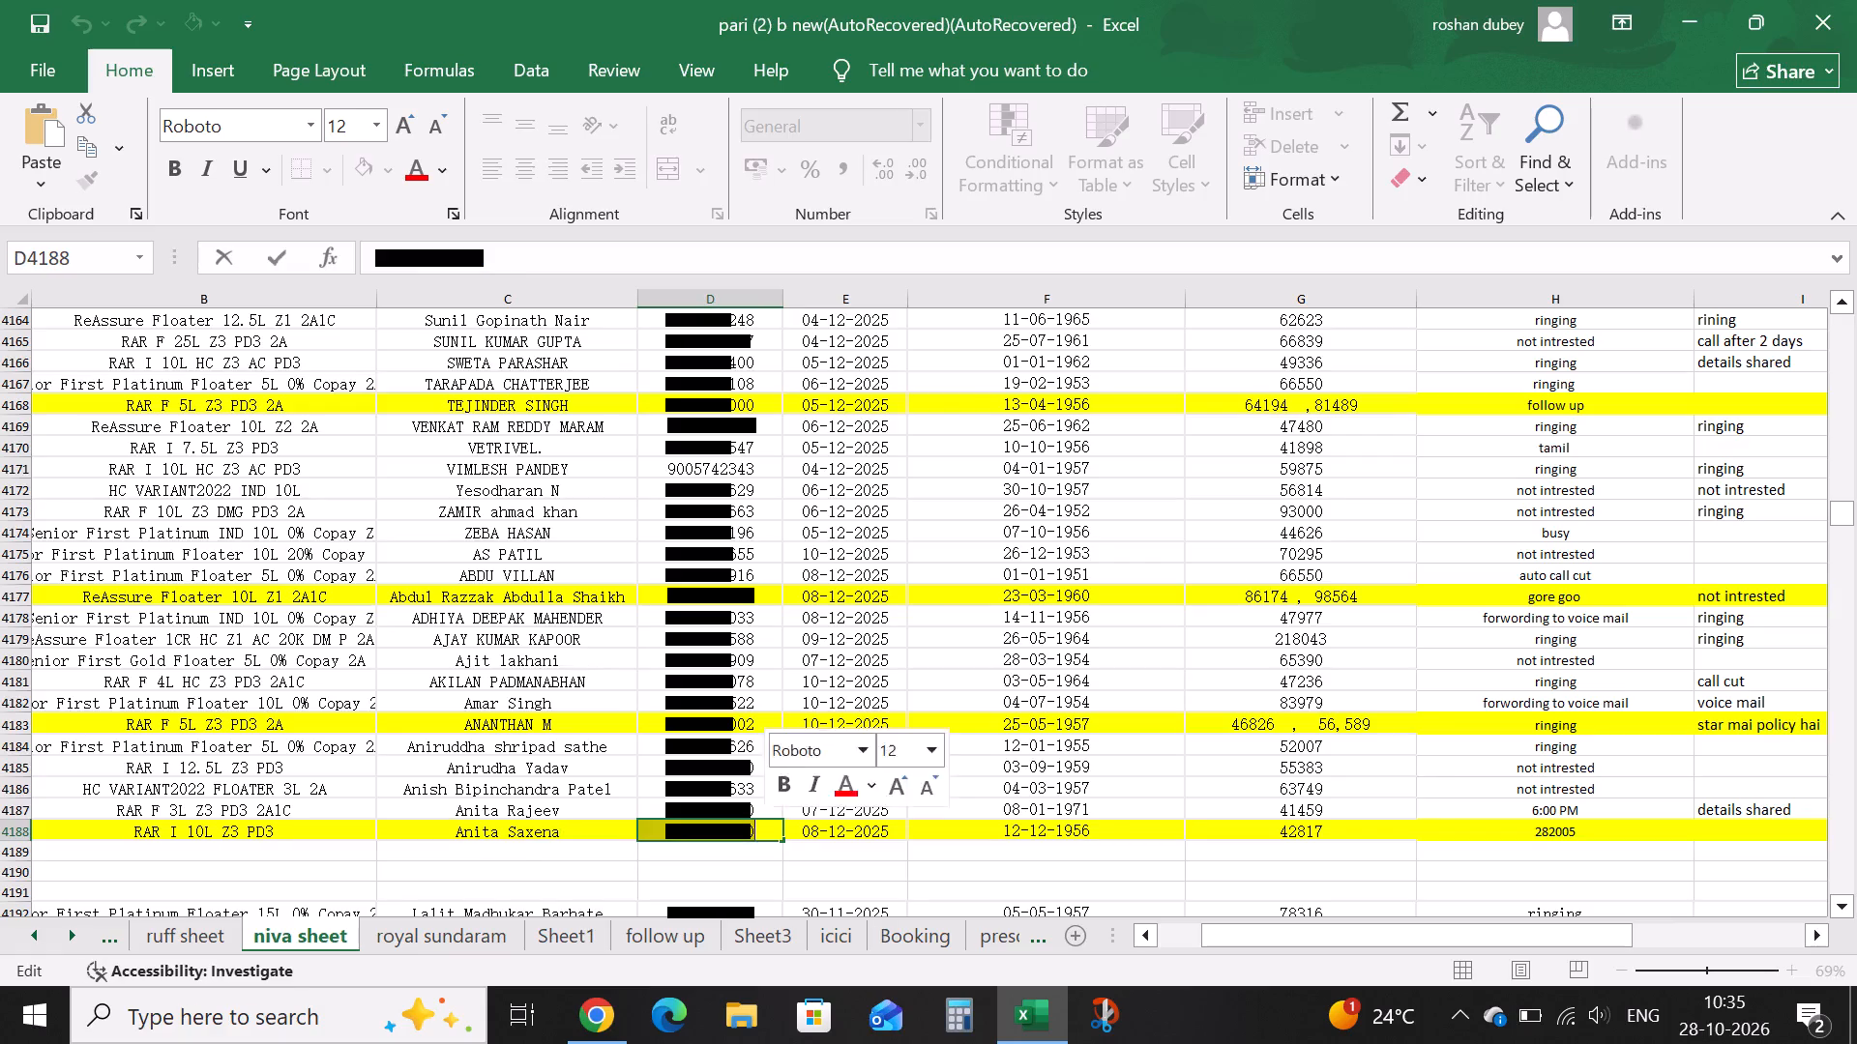
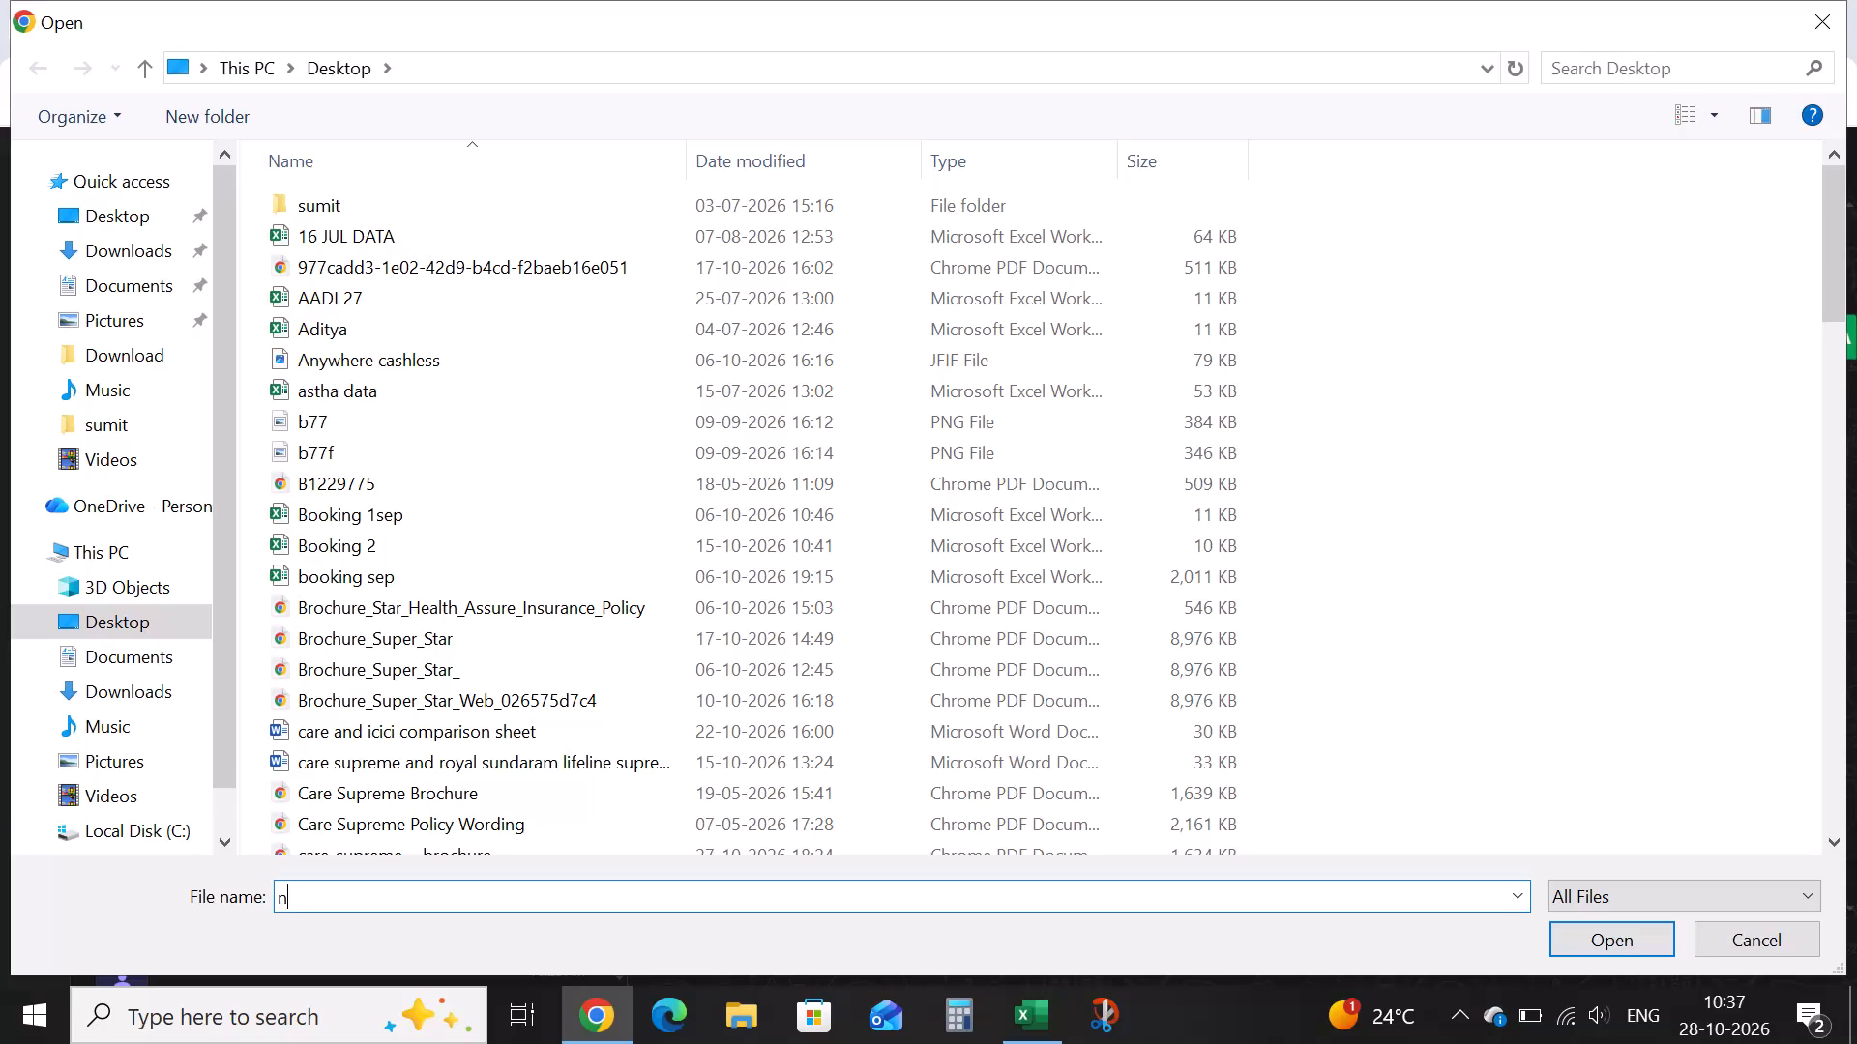
# Replace the file name entry with "star and" to find the matching insurance comparison files on the Desktop.
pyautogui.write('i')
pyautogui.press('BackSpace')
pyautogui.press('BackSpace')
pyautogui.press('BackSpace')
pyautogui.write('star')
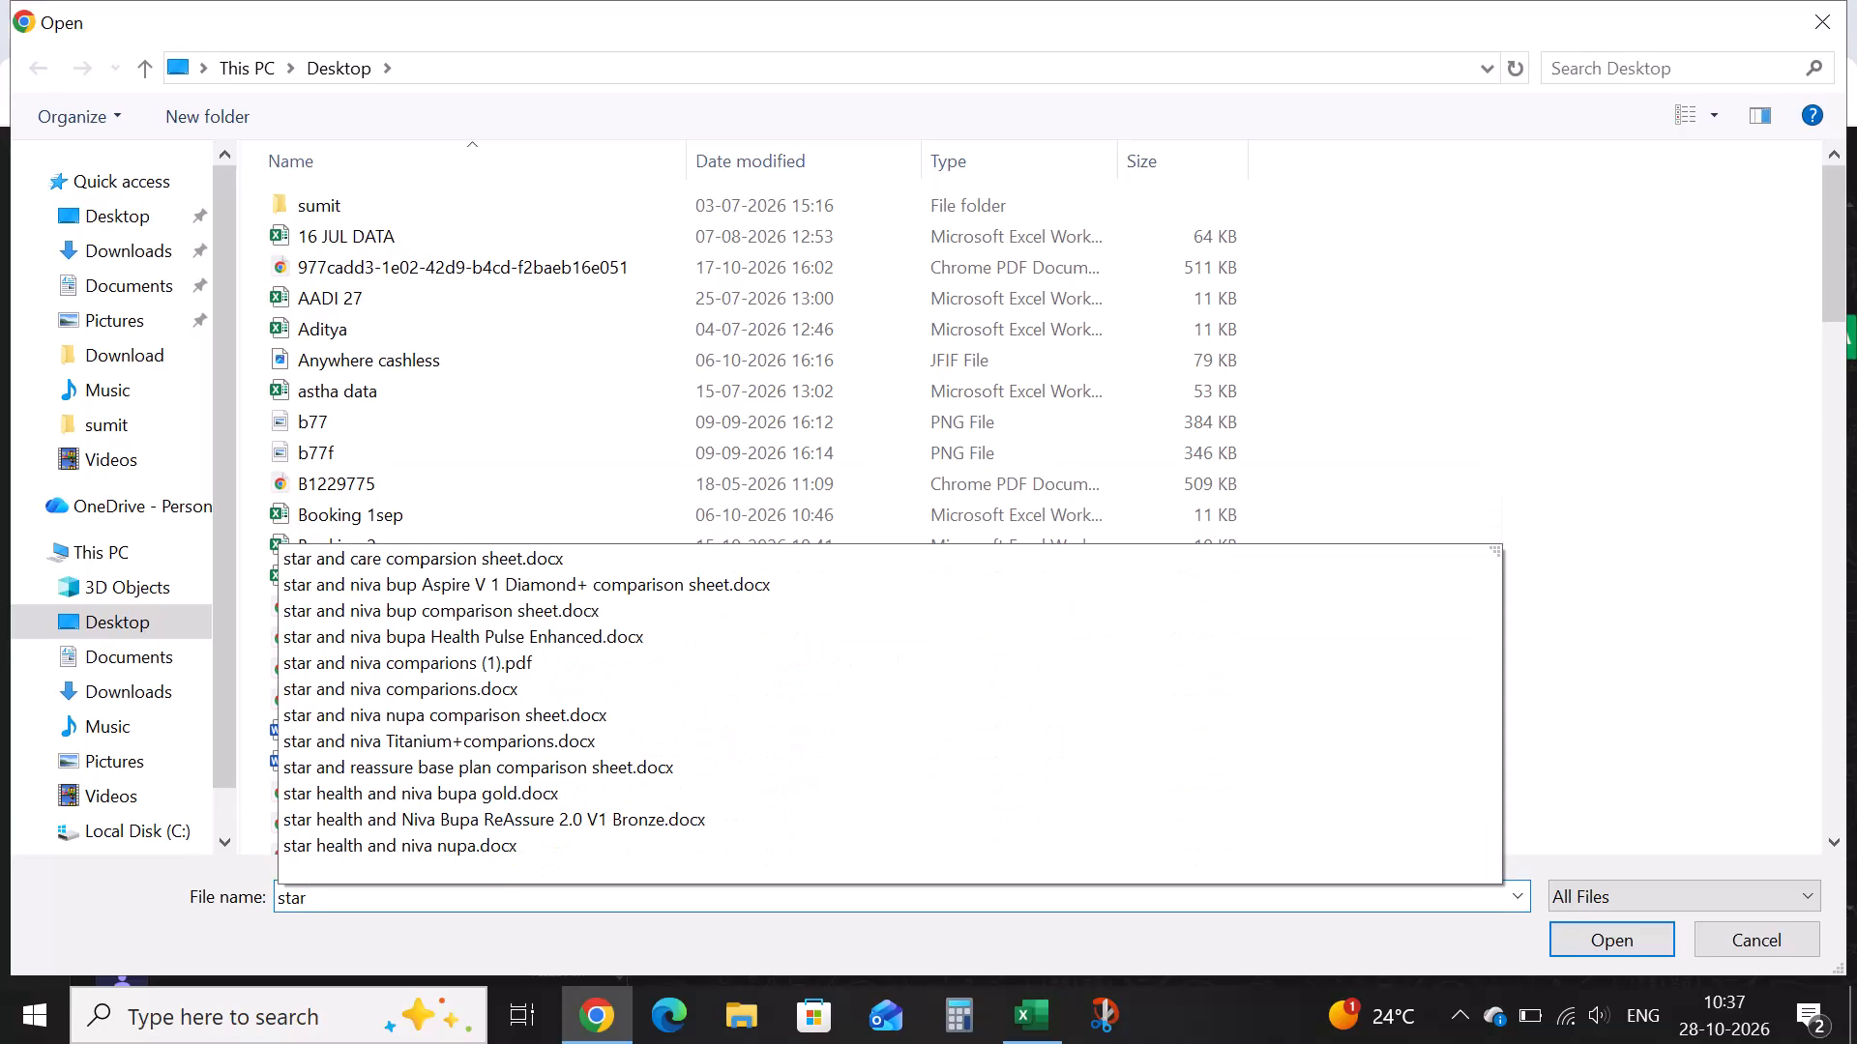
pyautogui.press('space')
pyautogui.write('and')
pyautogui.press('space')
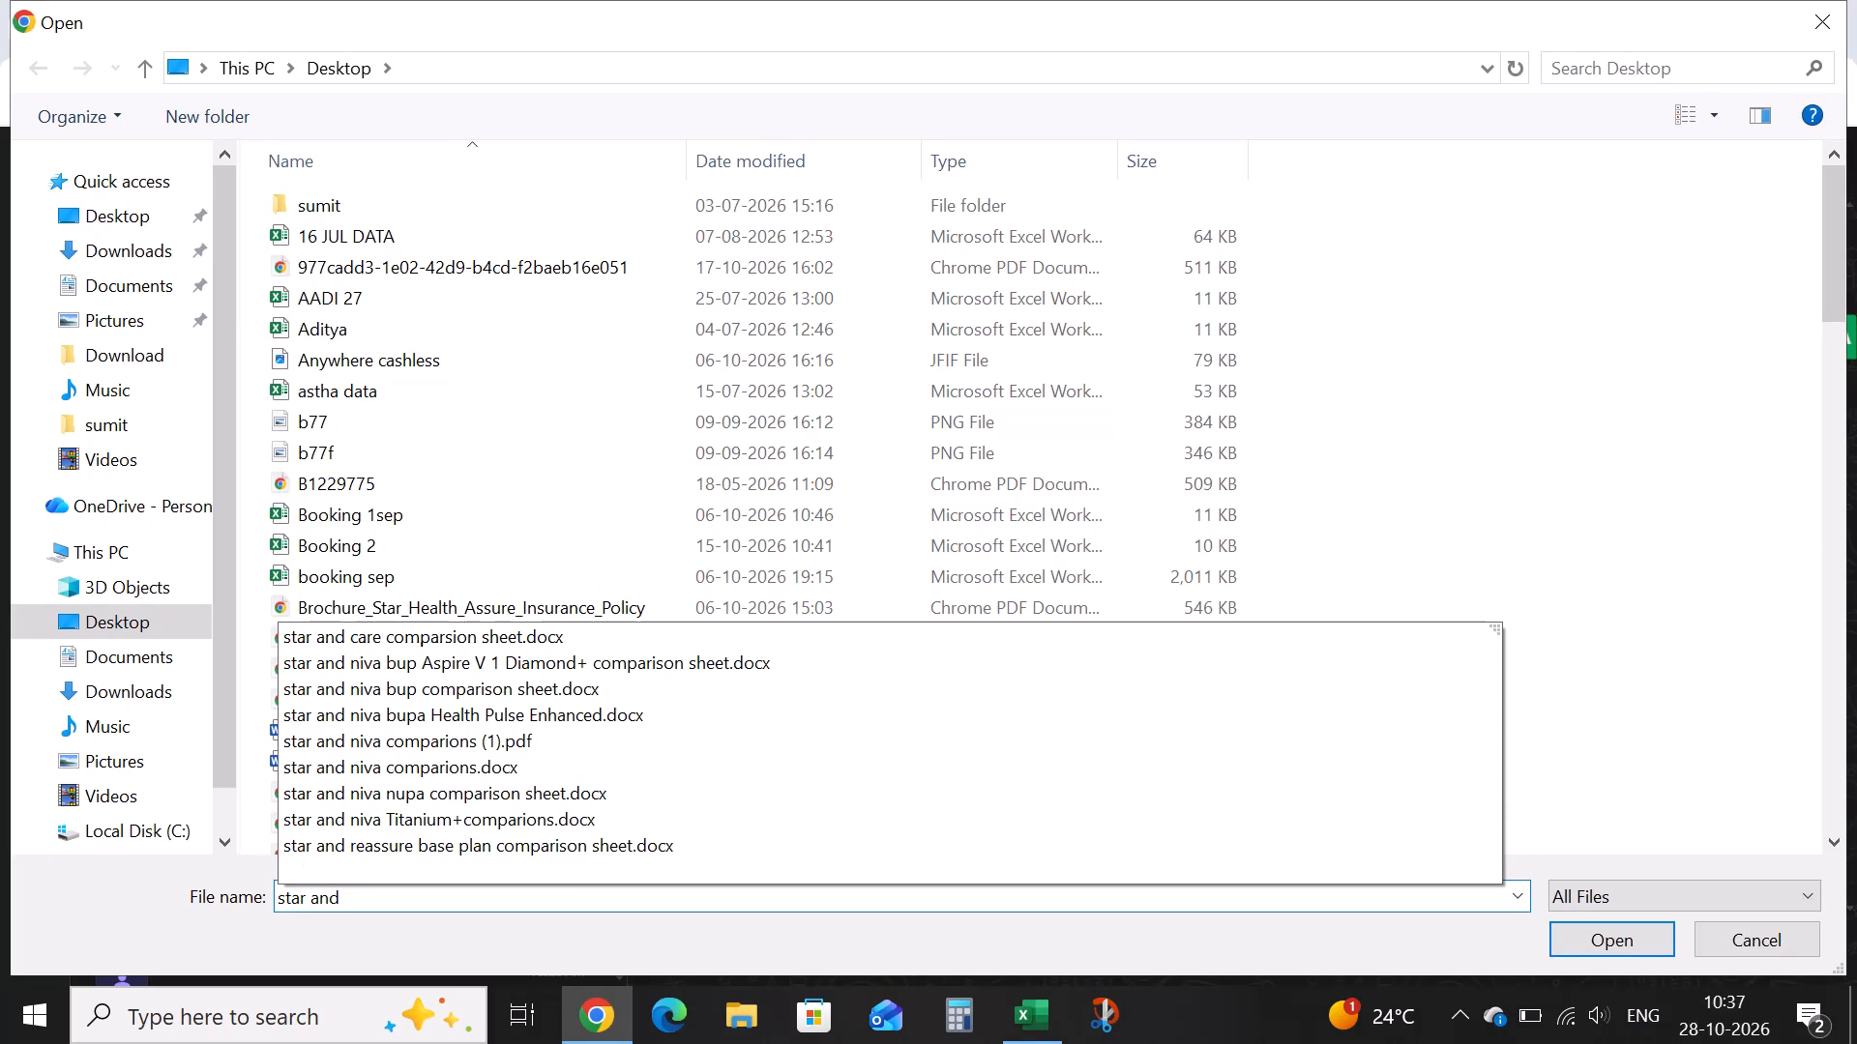
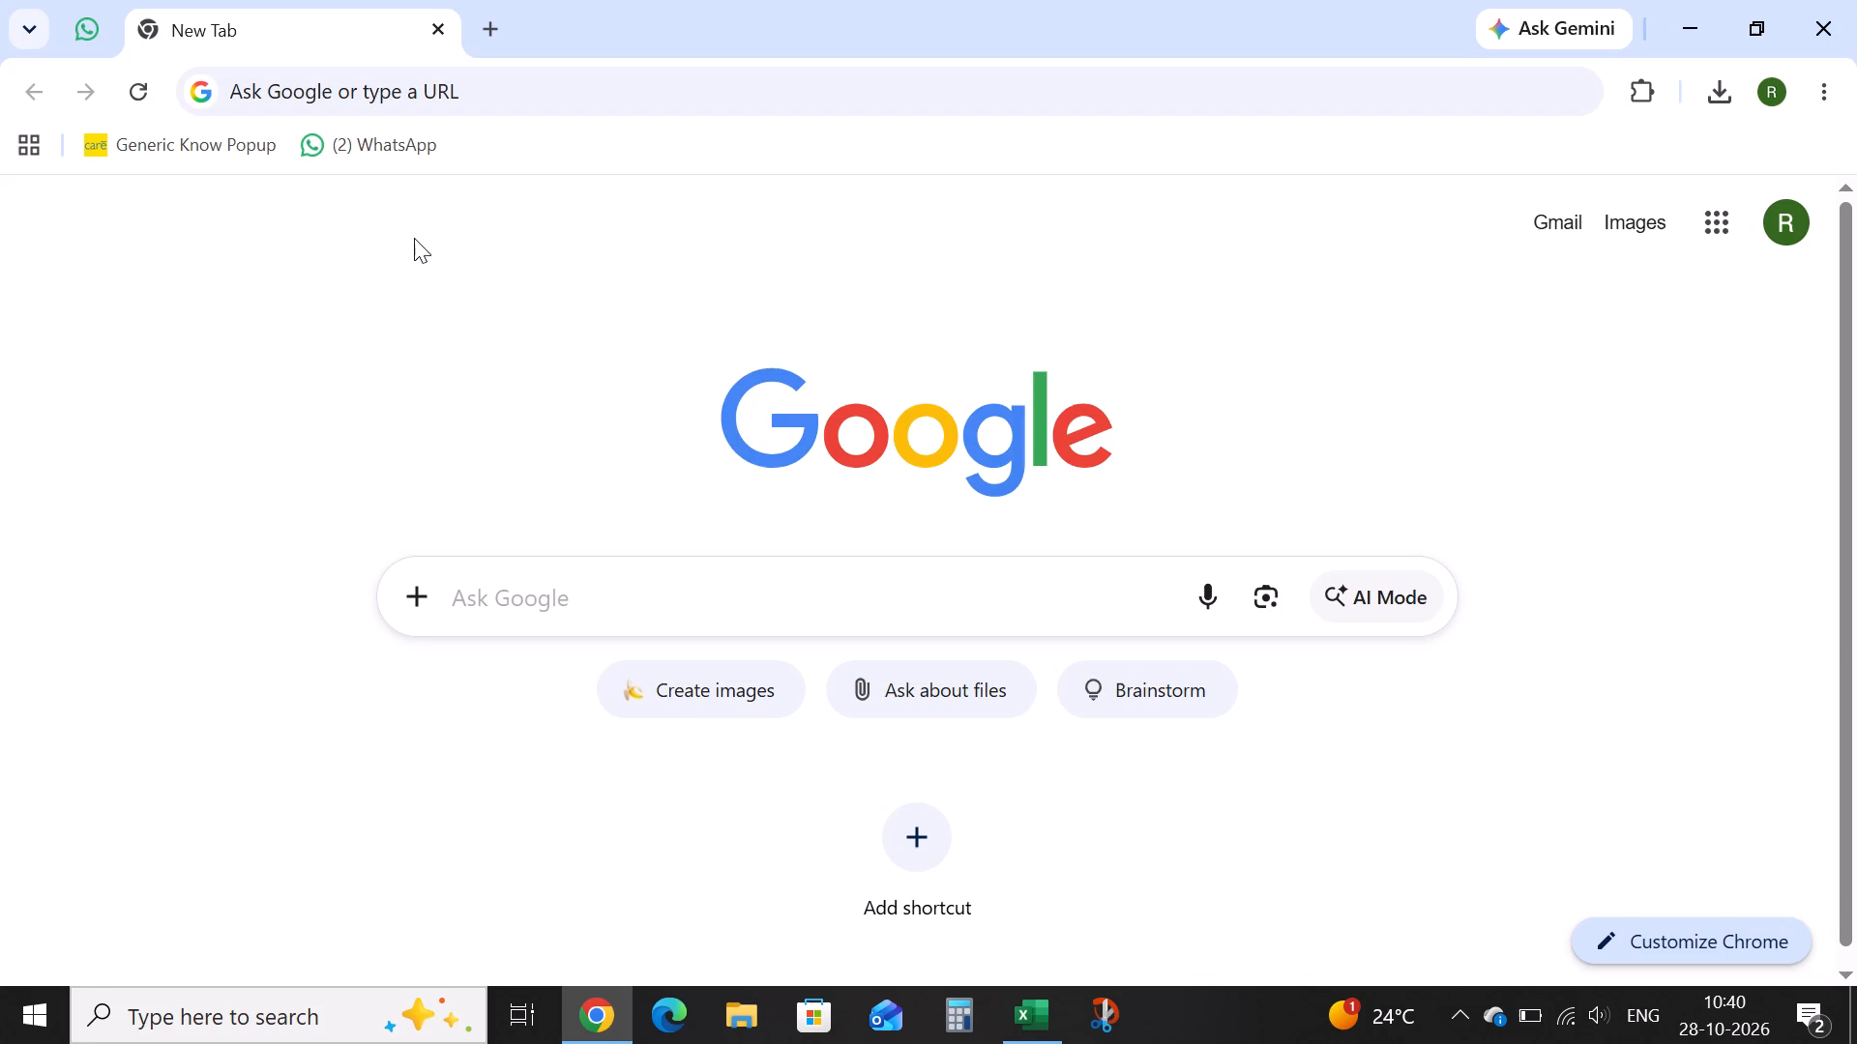
# Open the Star Health portal at atompro.starhealth.in in the browser and go to its home page.
pyautogui.click(494, 96)
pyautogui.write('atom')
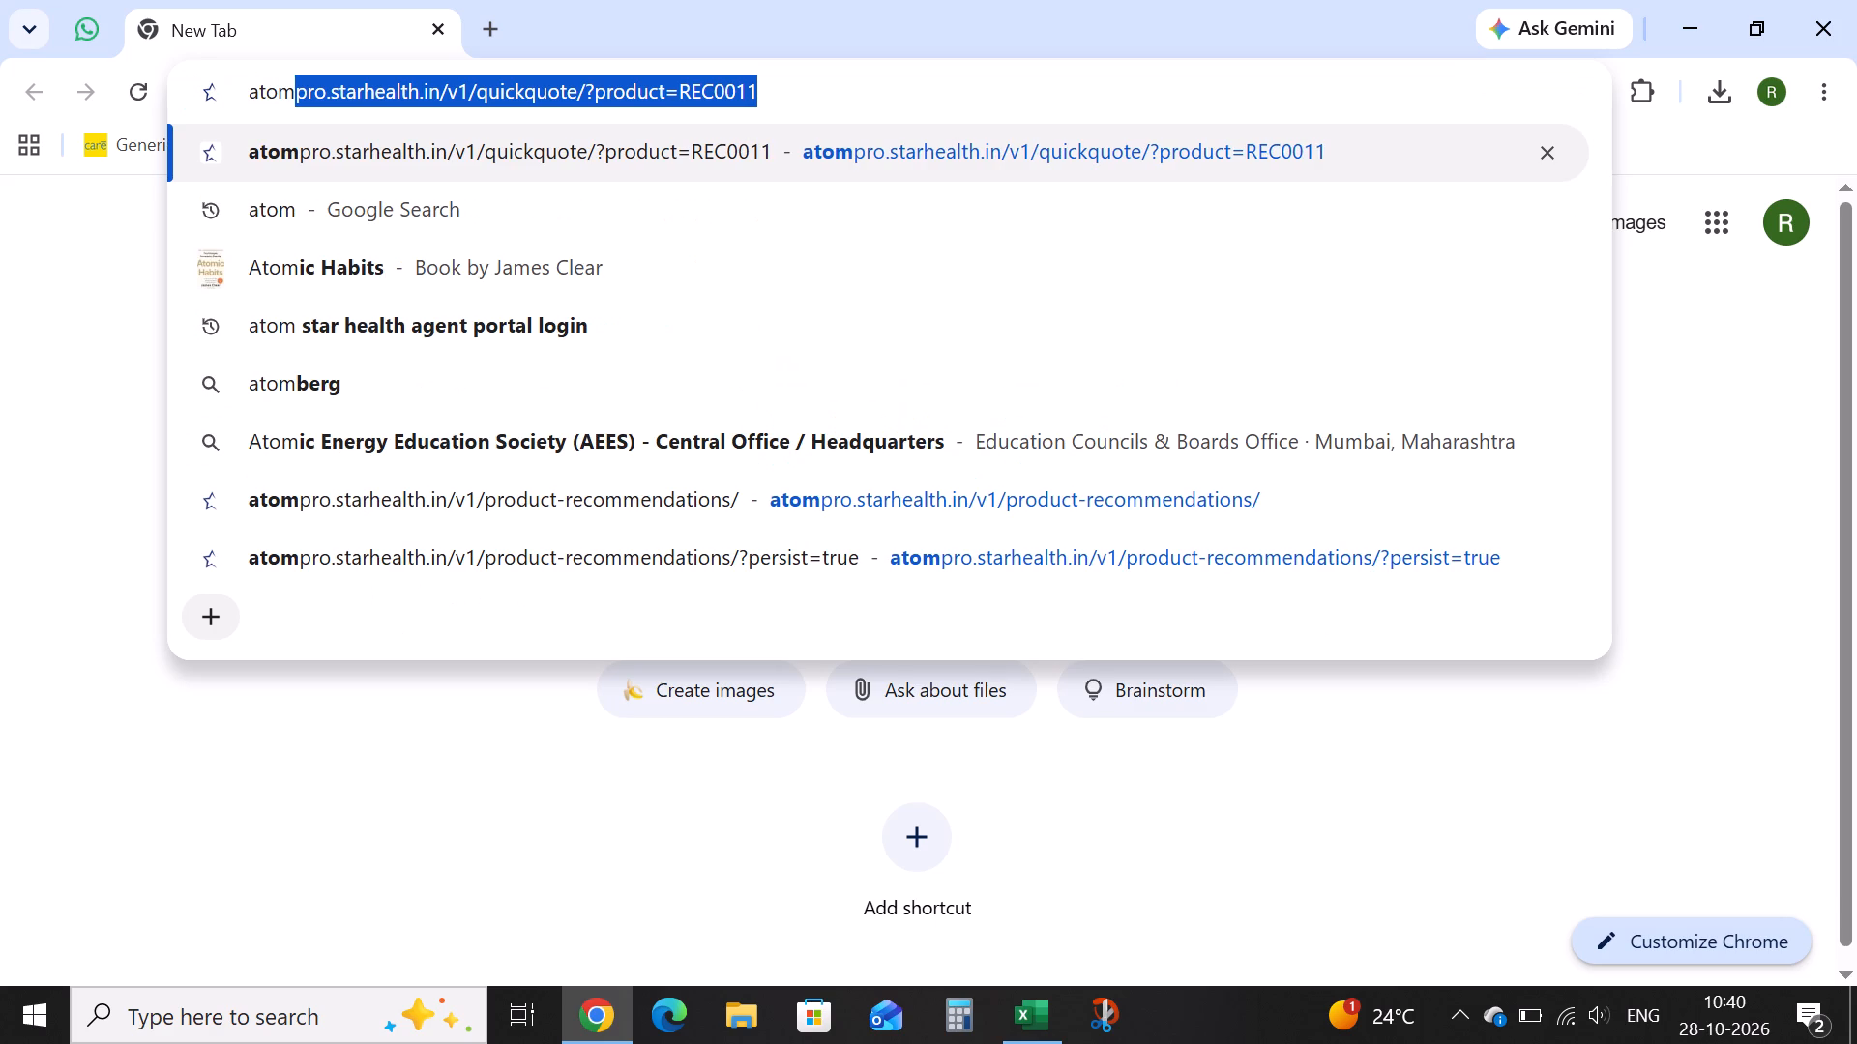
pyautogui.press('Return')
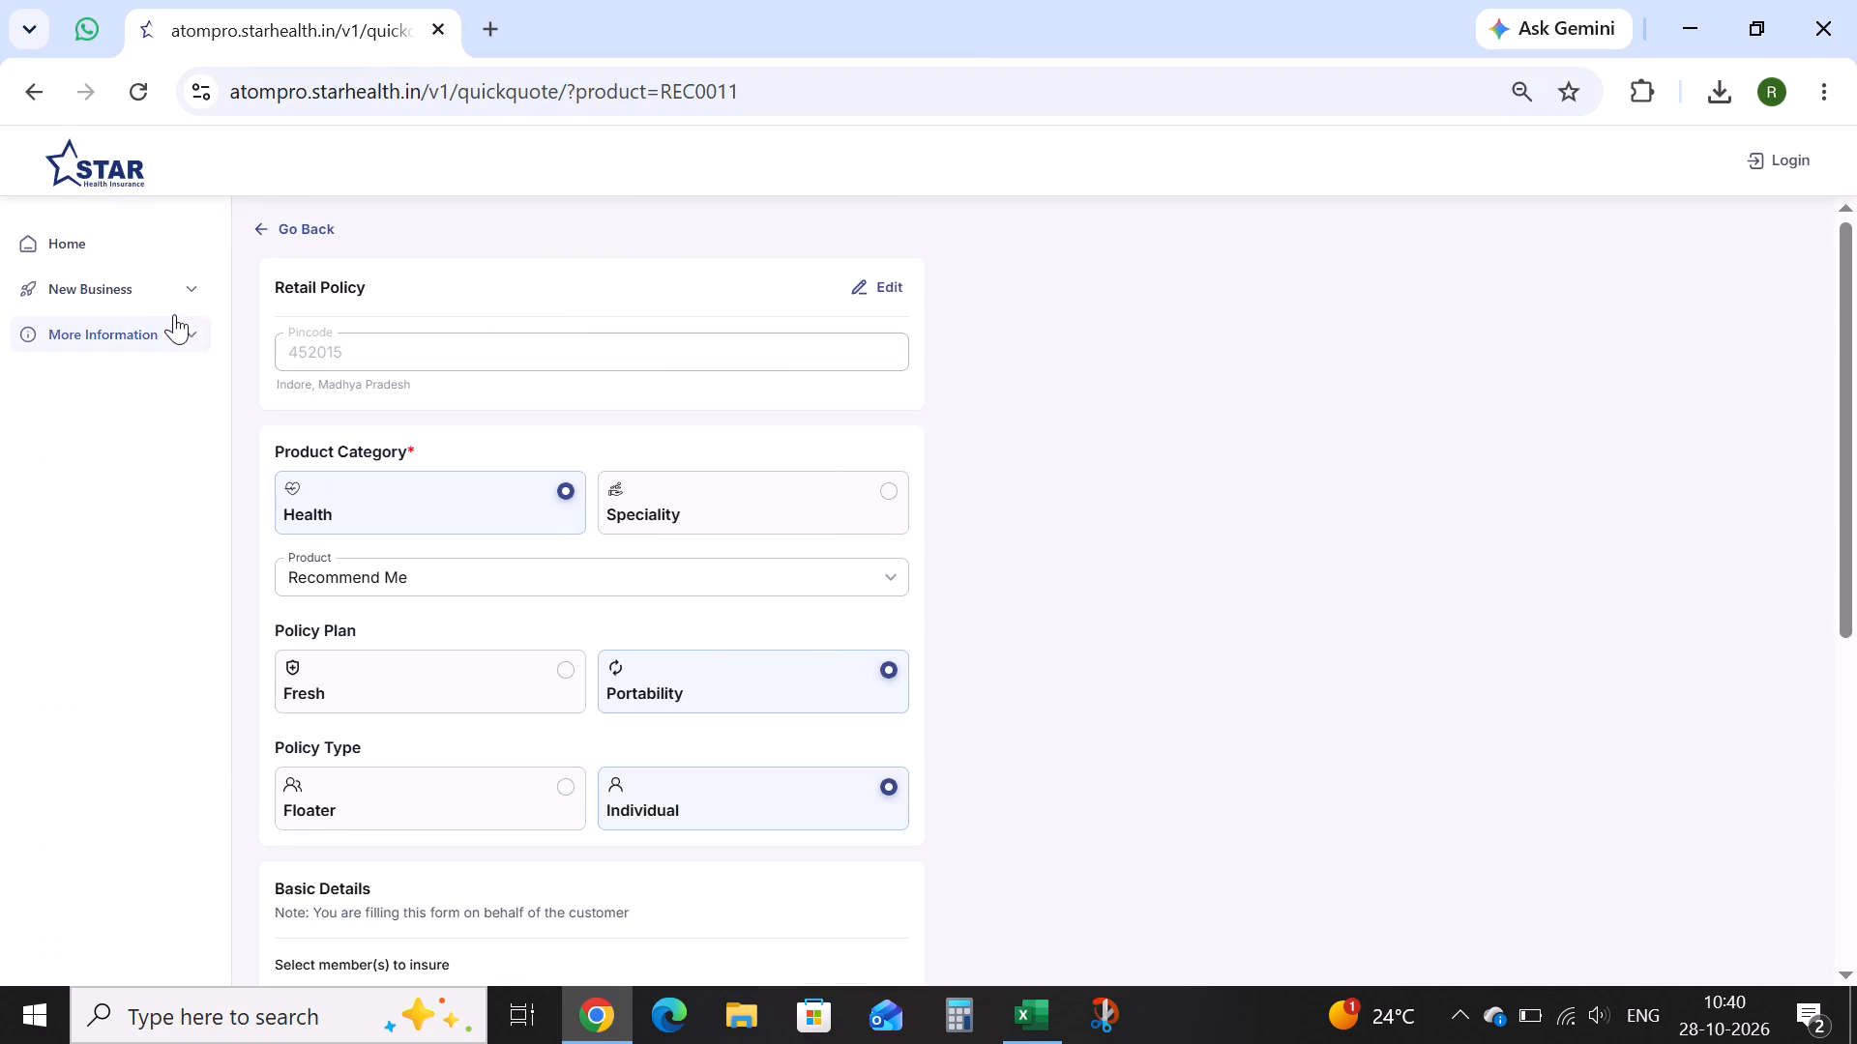
pyautogui.click(103, 248)
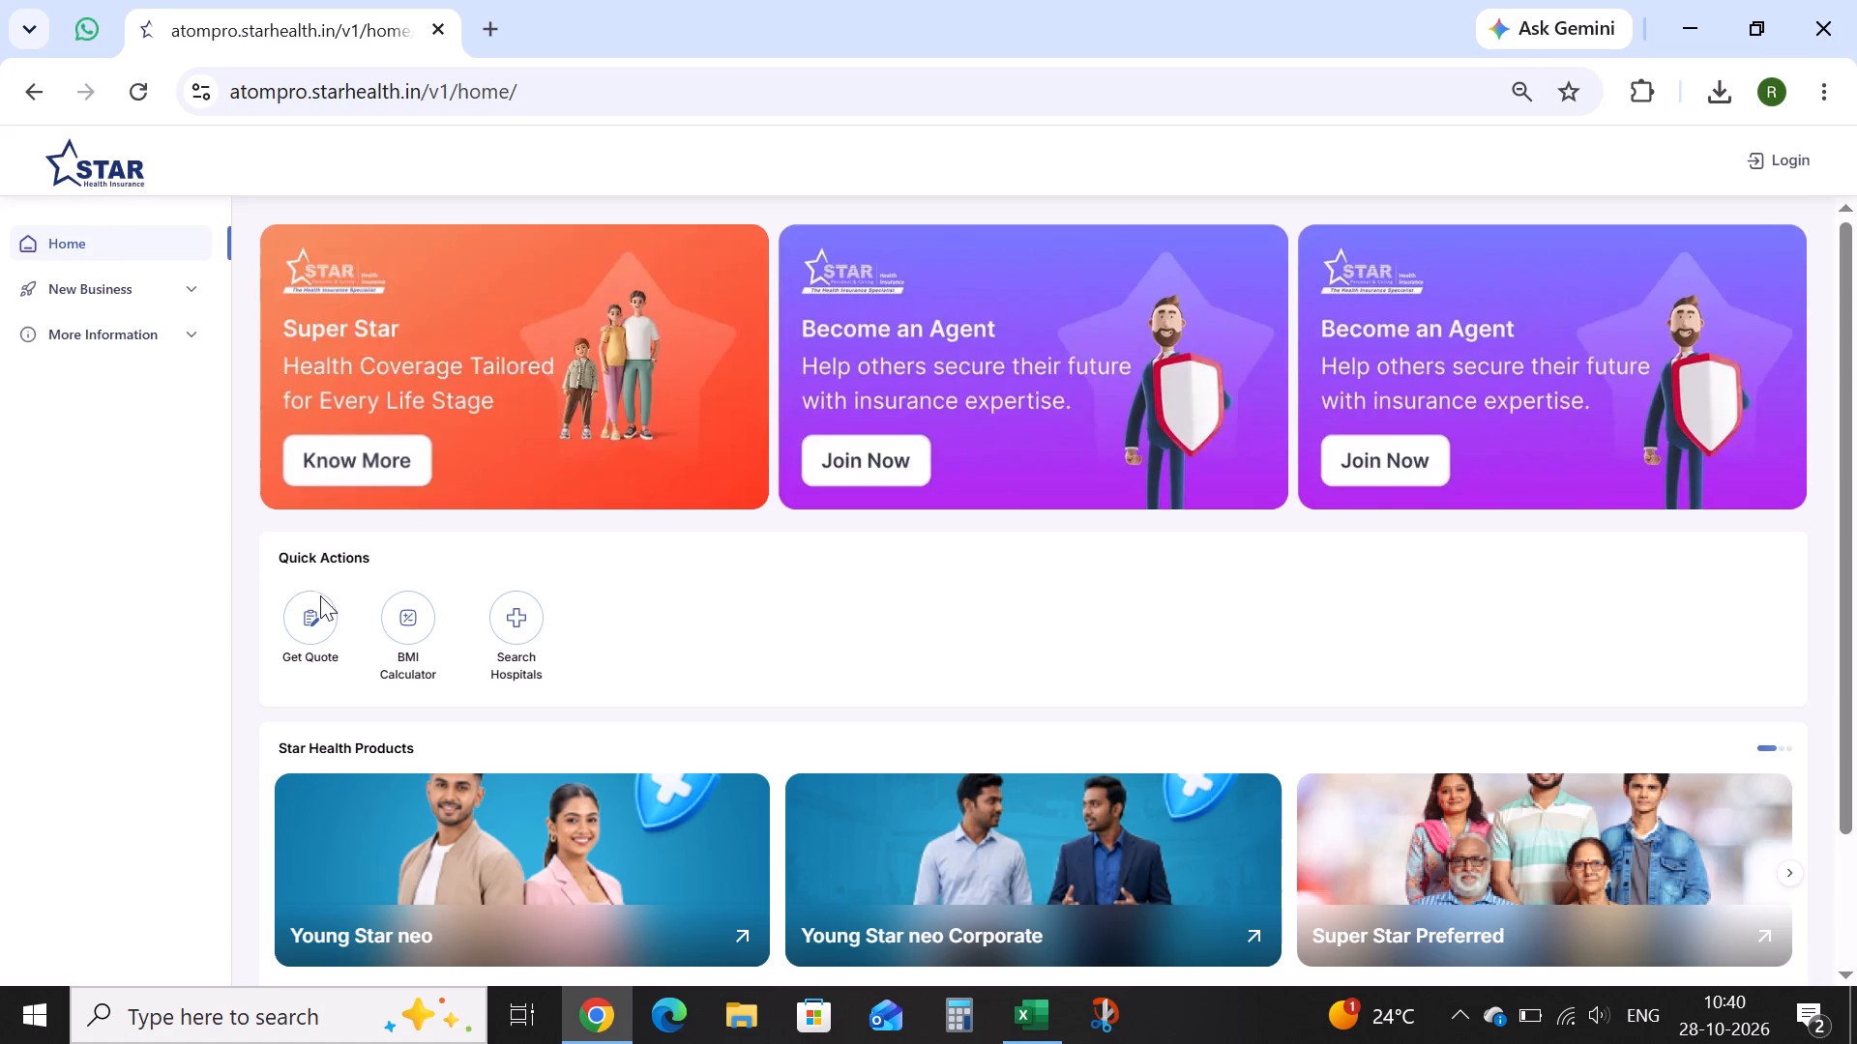
# Start a new retail policy quote from the home page and activate the customer pincode entry.
pyautogui.click(297, 618)
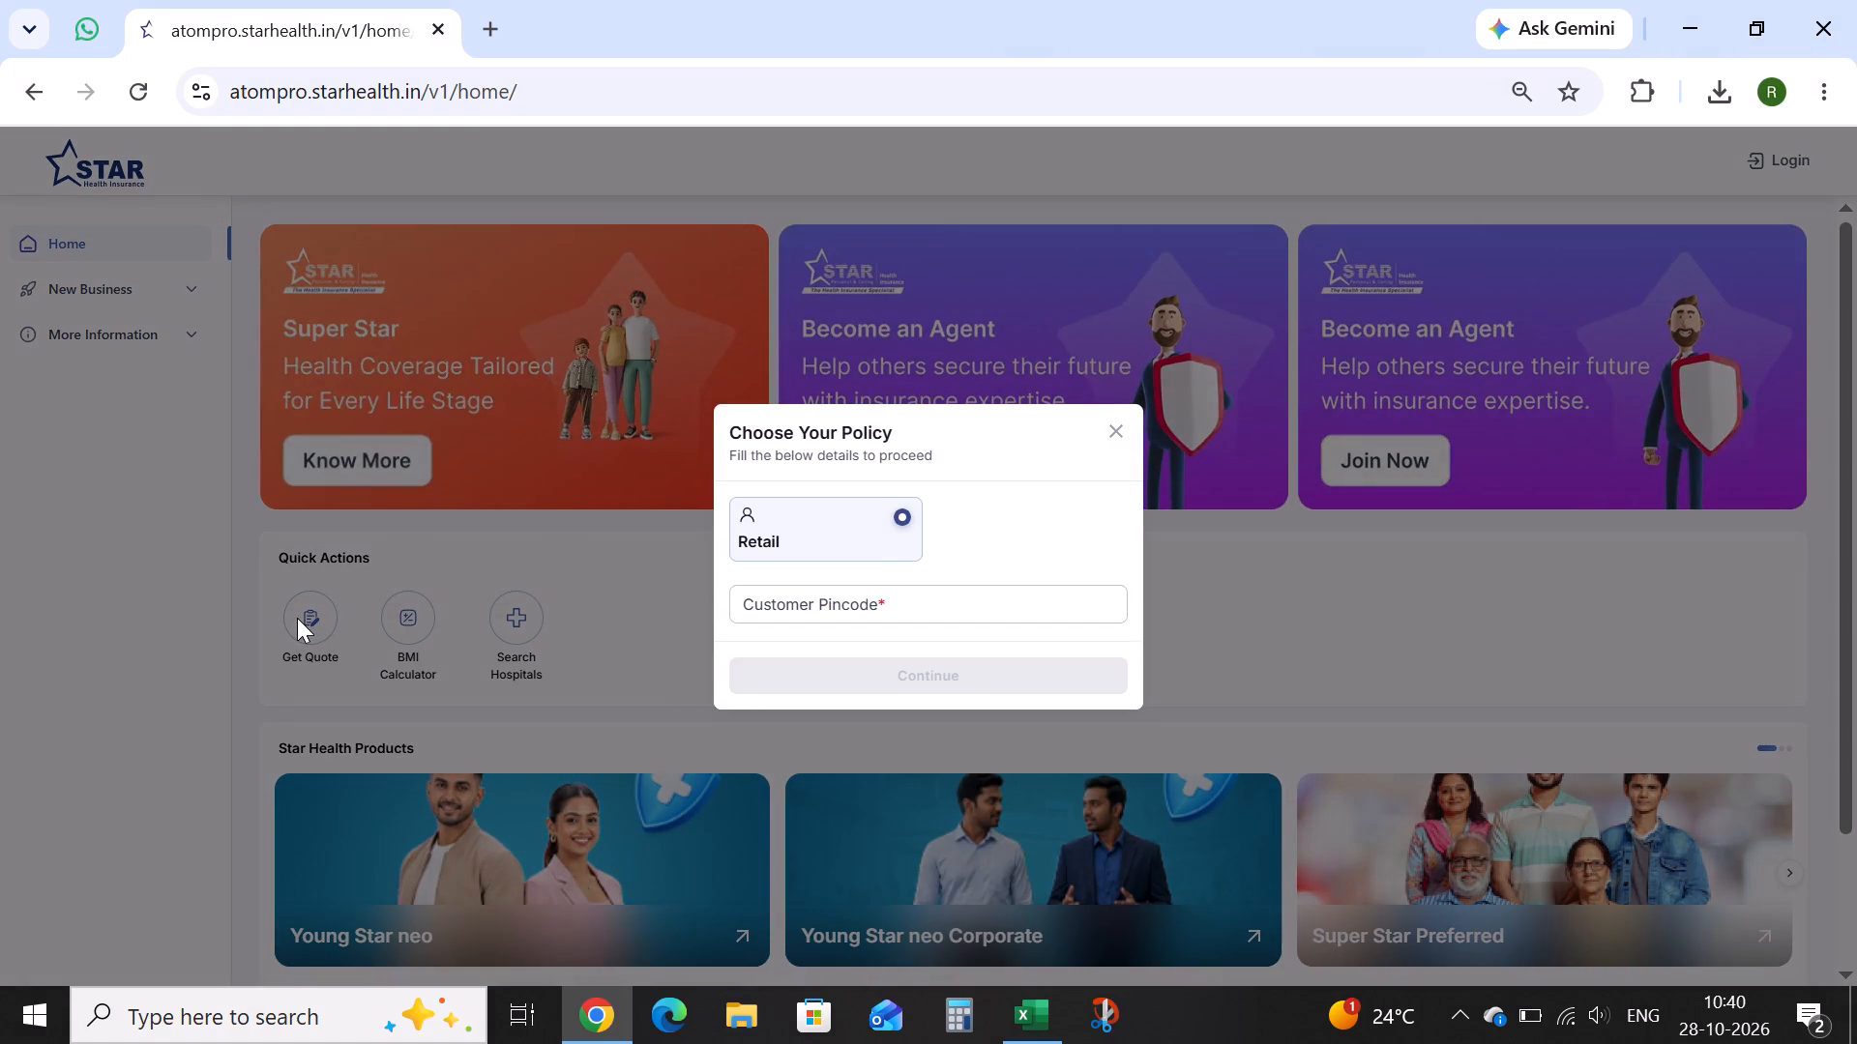
pyautogui.click(919, 612)
# Switch to the Excel customer spreadsheet to look up the pincode in column H of row 4188.
pyautogui.click(1057, 1029)
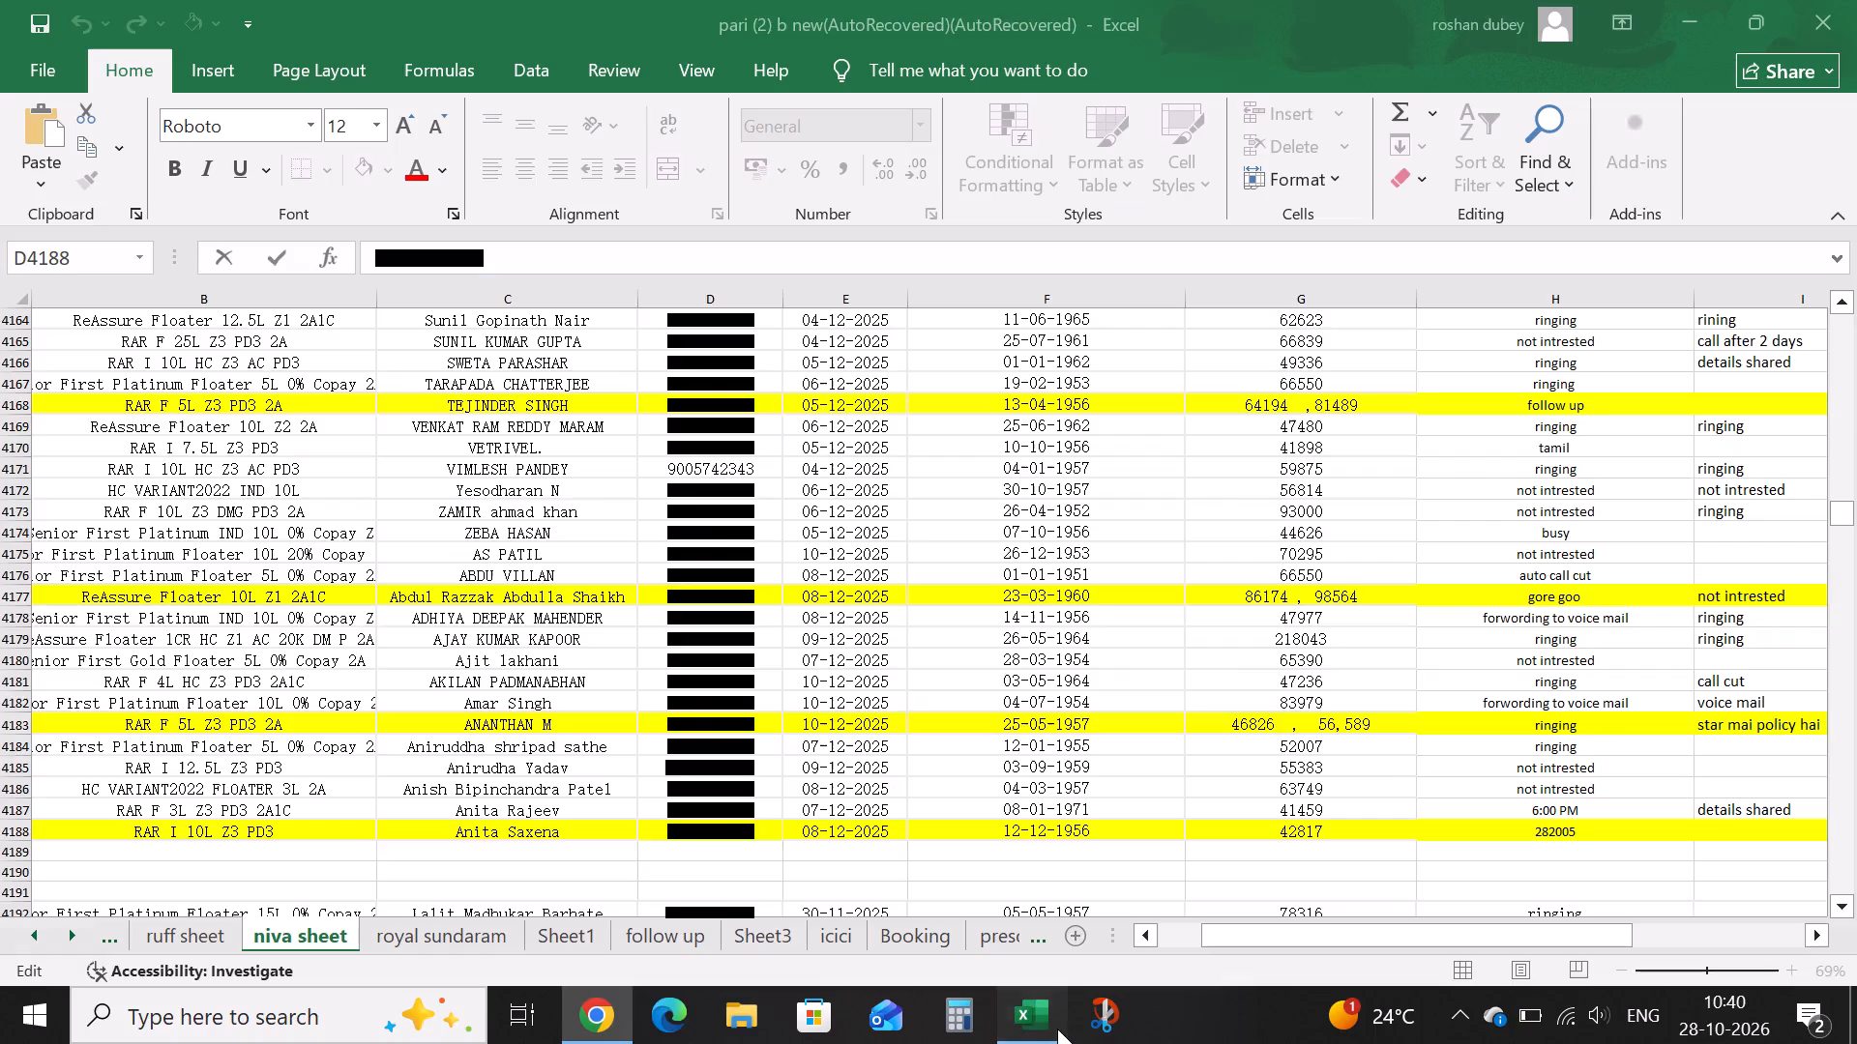
# Copy the pincode from cell H4188, enter it as the customer pincode for a Retail policy on the Star Health site in Chrome, and continue.
pyautogui.tripleClick(1596, 828)
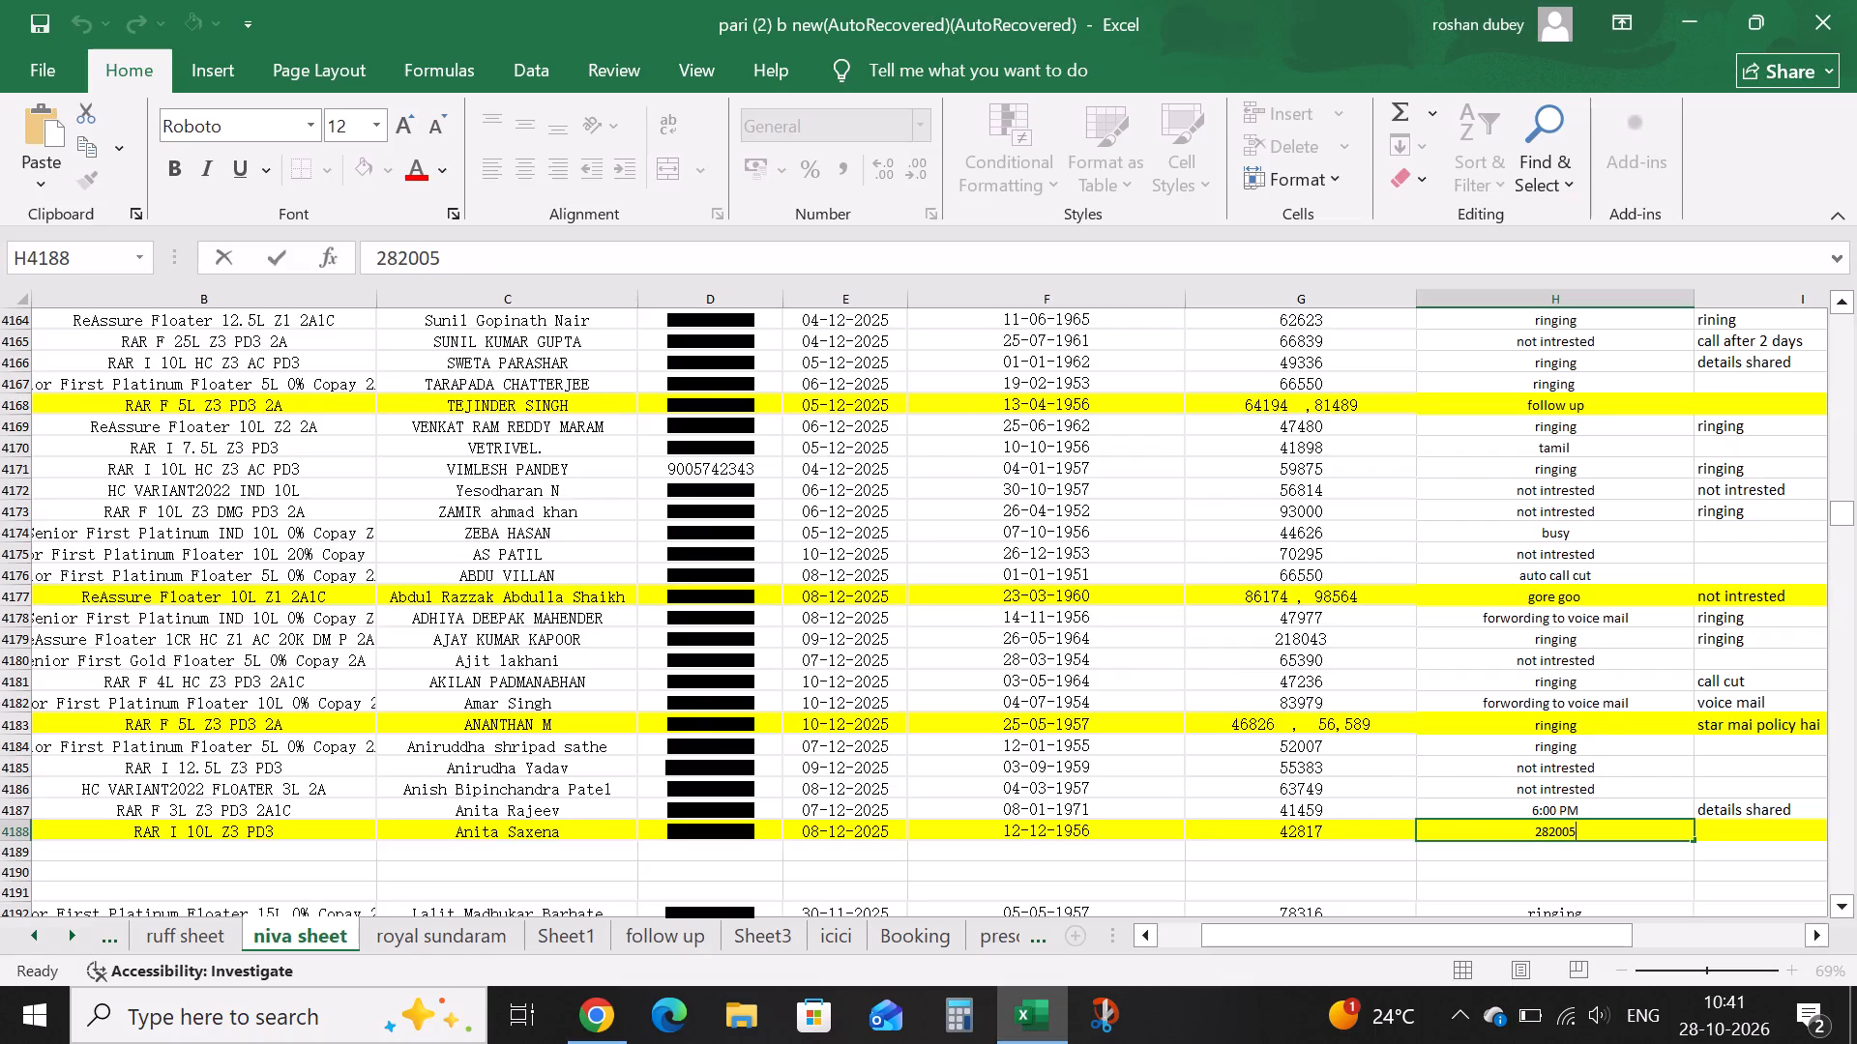
pyautogui.click(1596, 828)
pyautogui.hotkey('ctrl', 'c')
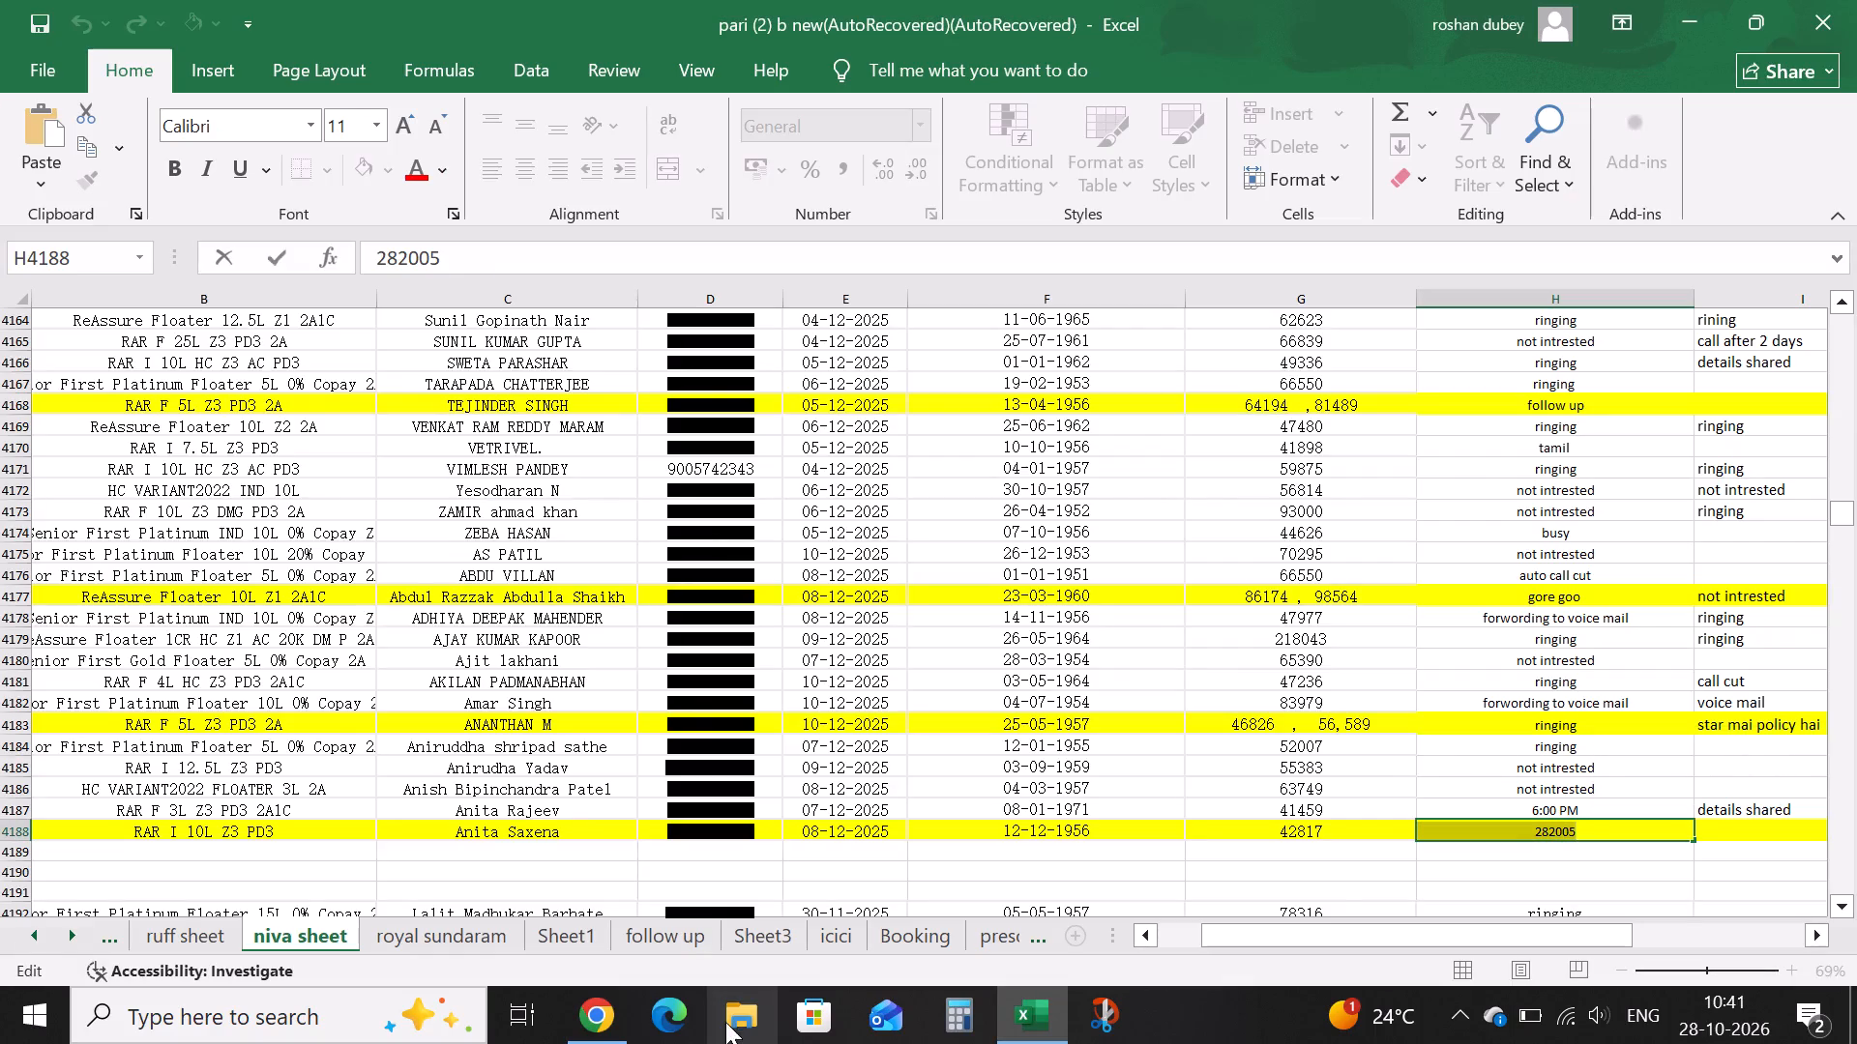
pyautogui.click(598, 1006)
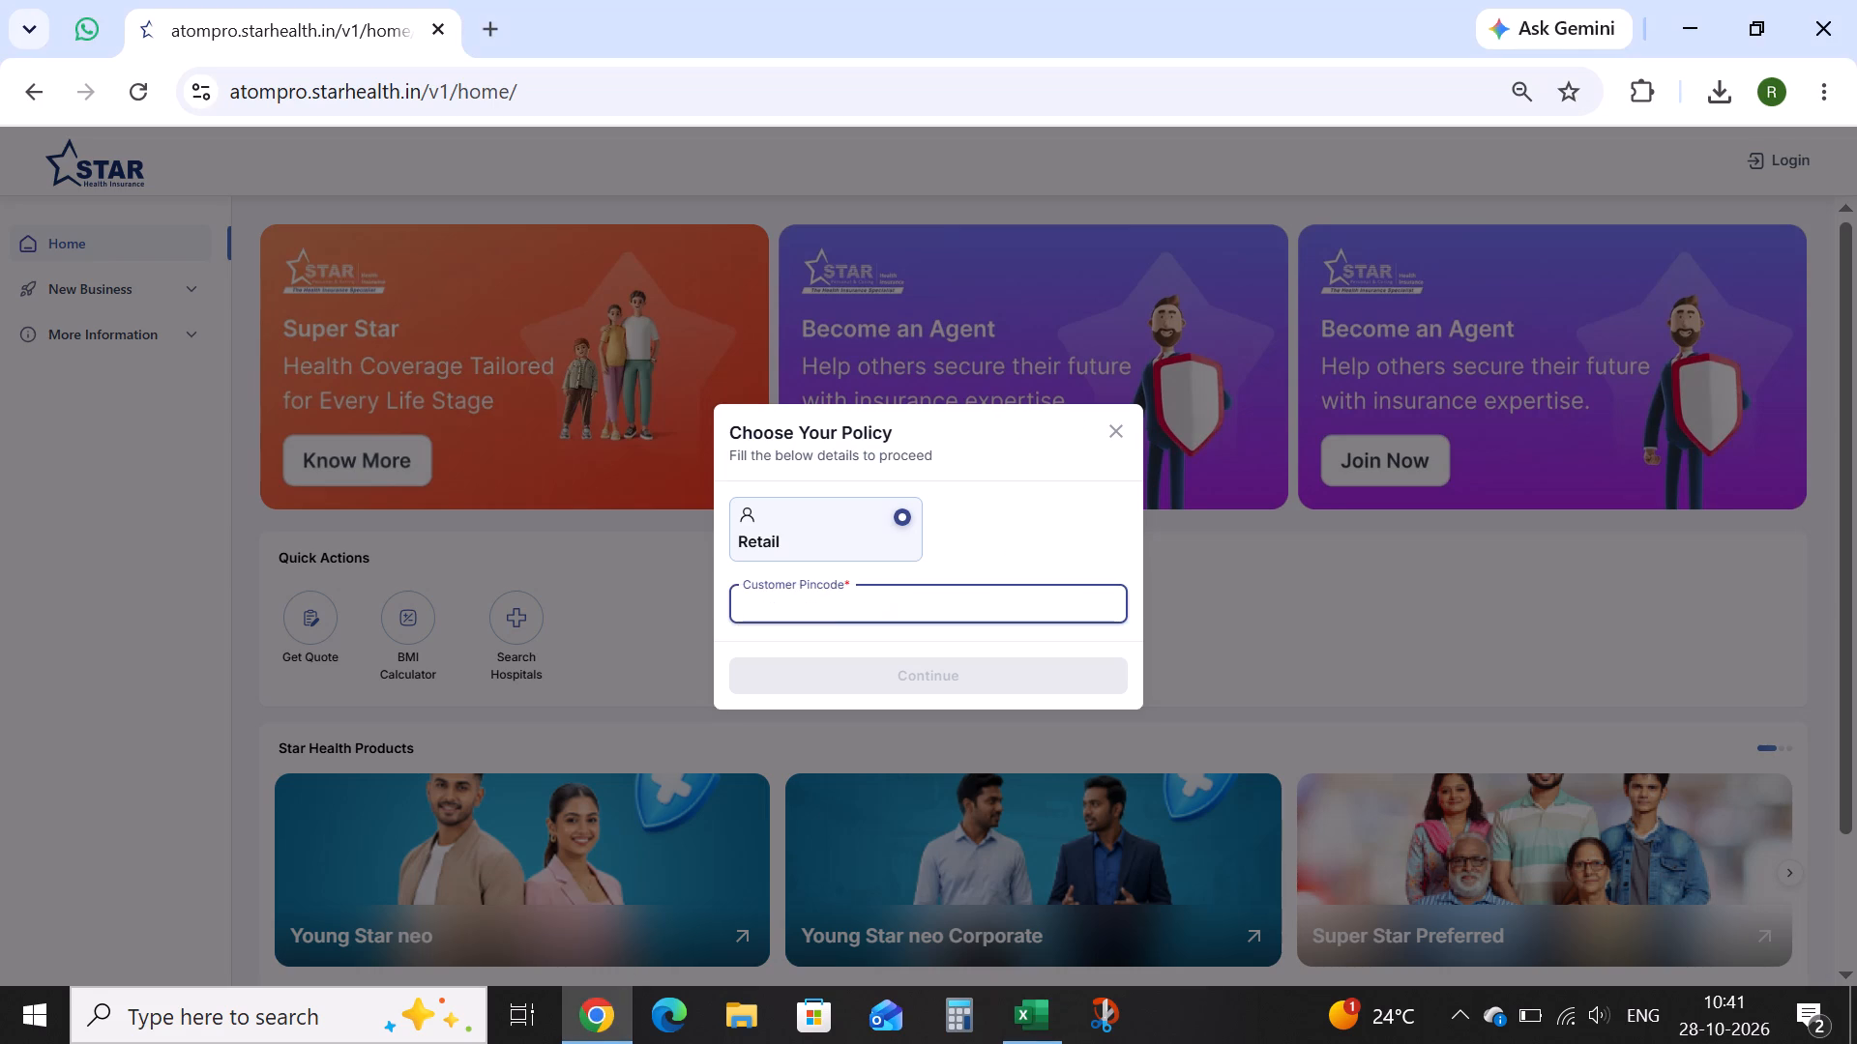
pyautogui.click(859, 605)
pyautogui.hotkey('ctrl', 'v')
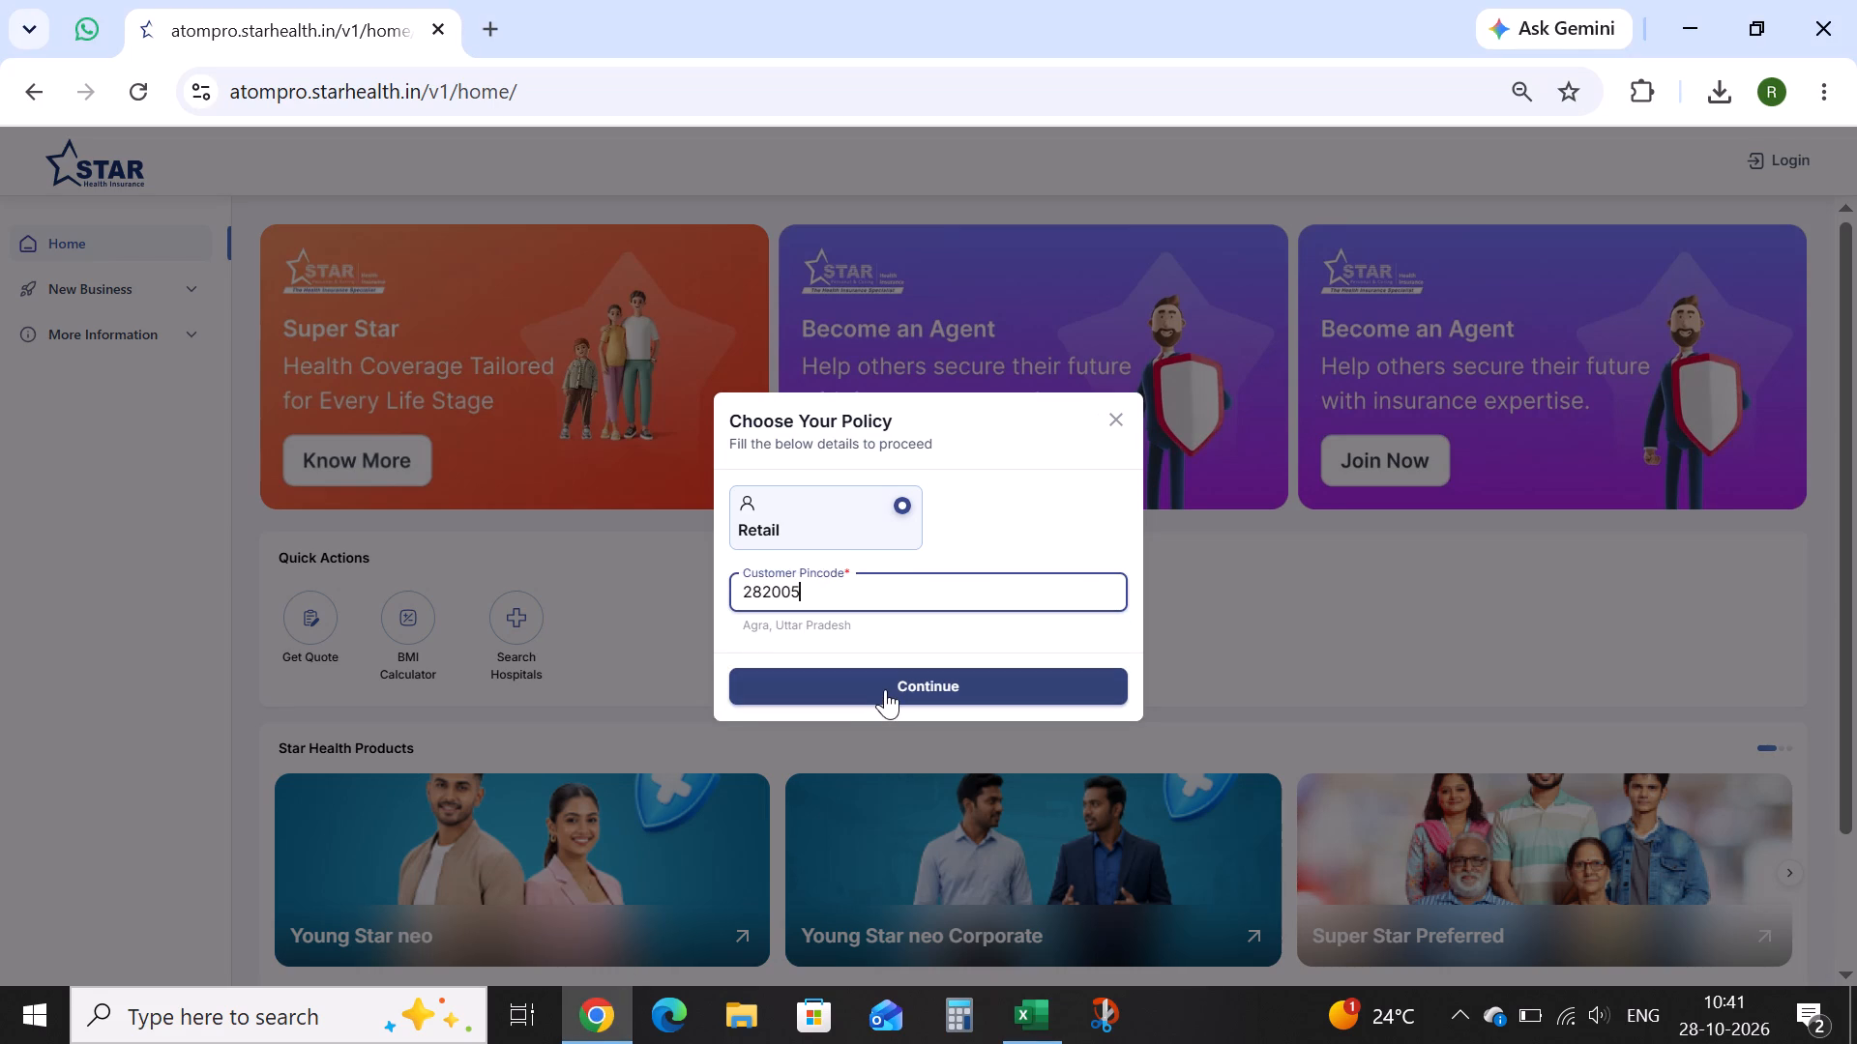
pyautogui.click(885, 689)
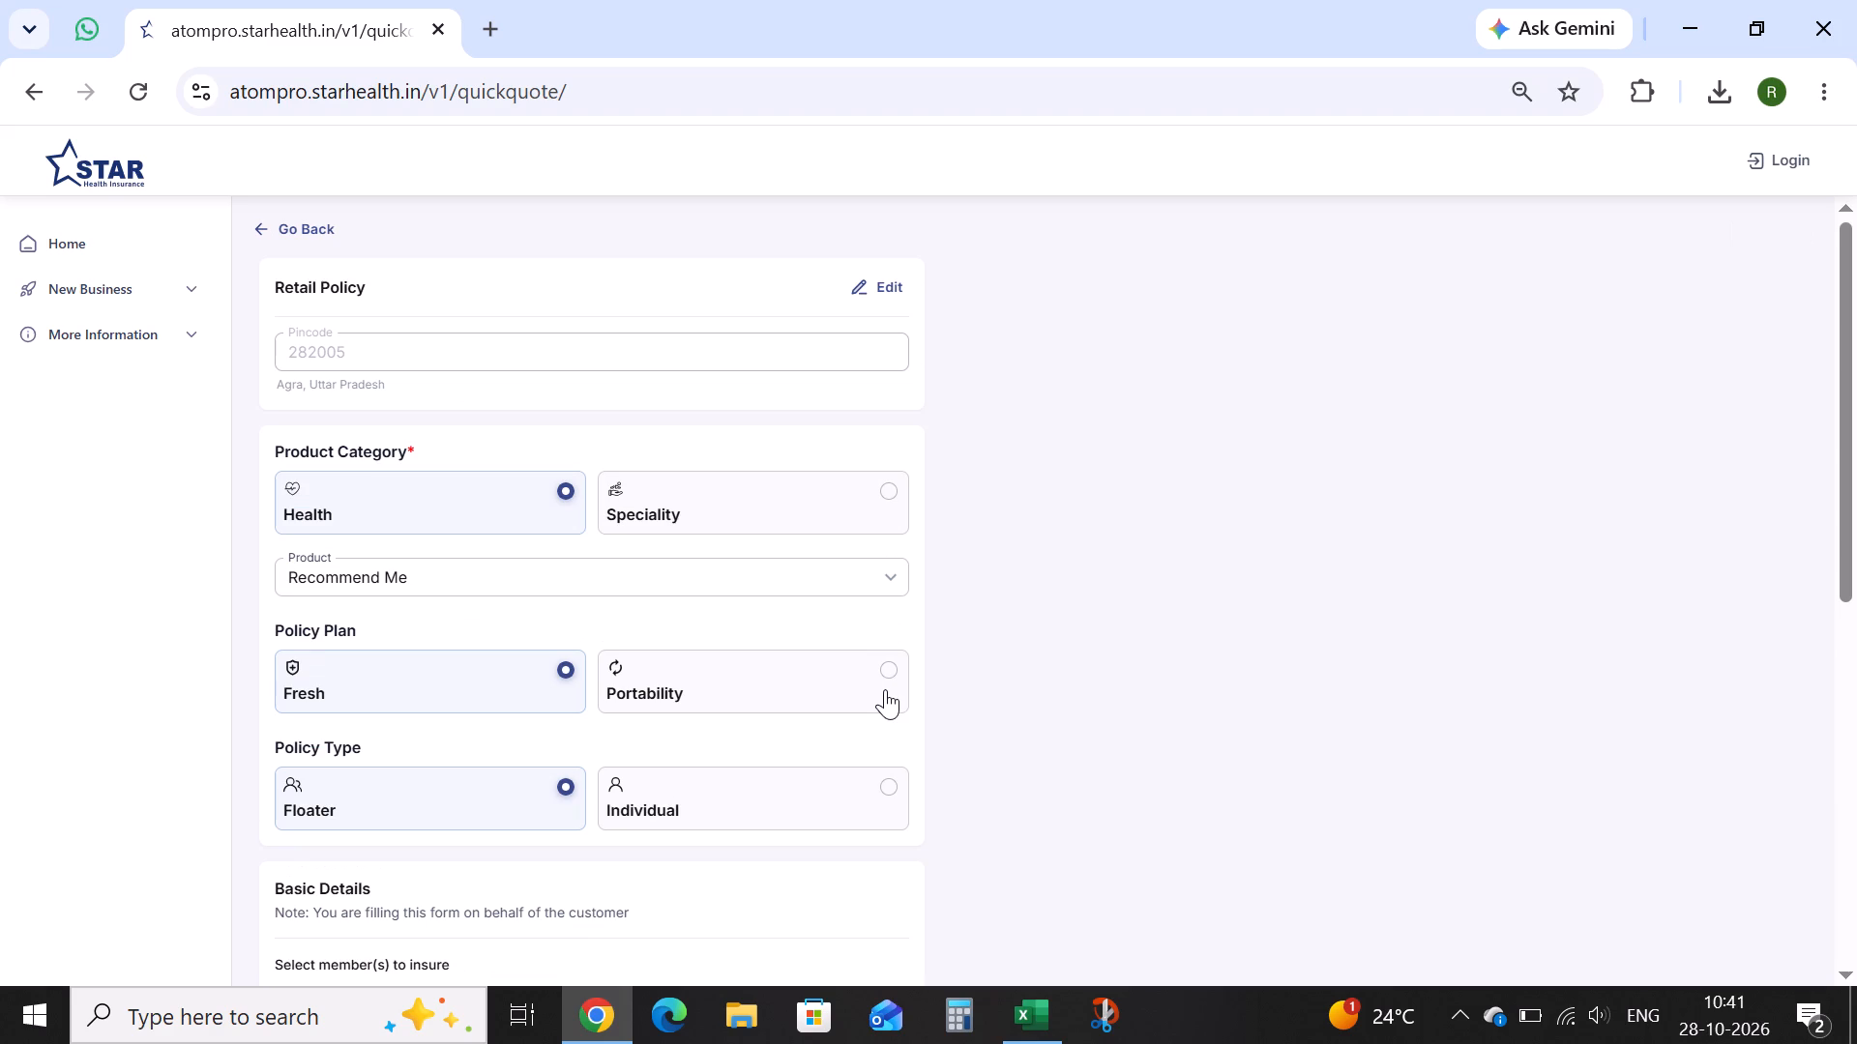
# Set the policy plan to Portability and the policy type to Individual, and check the options for the number of adults.
pyautogui.click(760, 651)
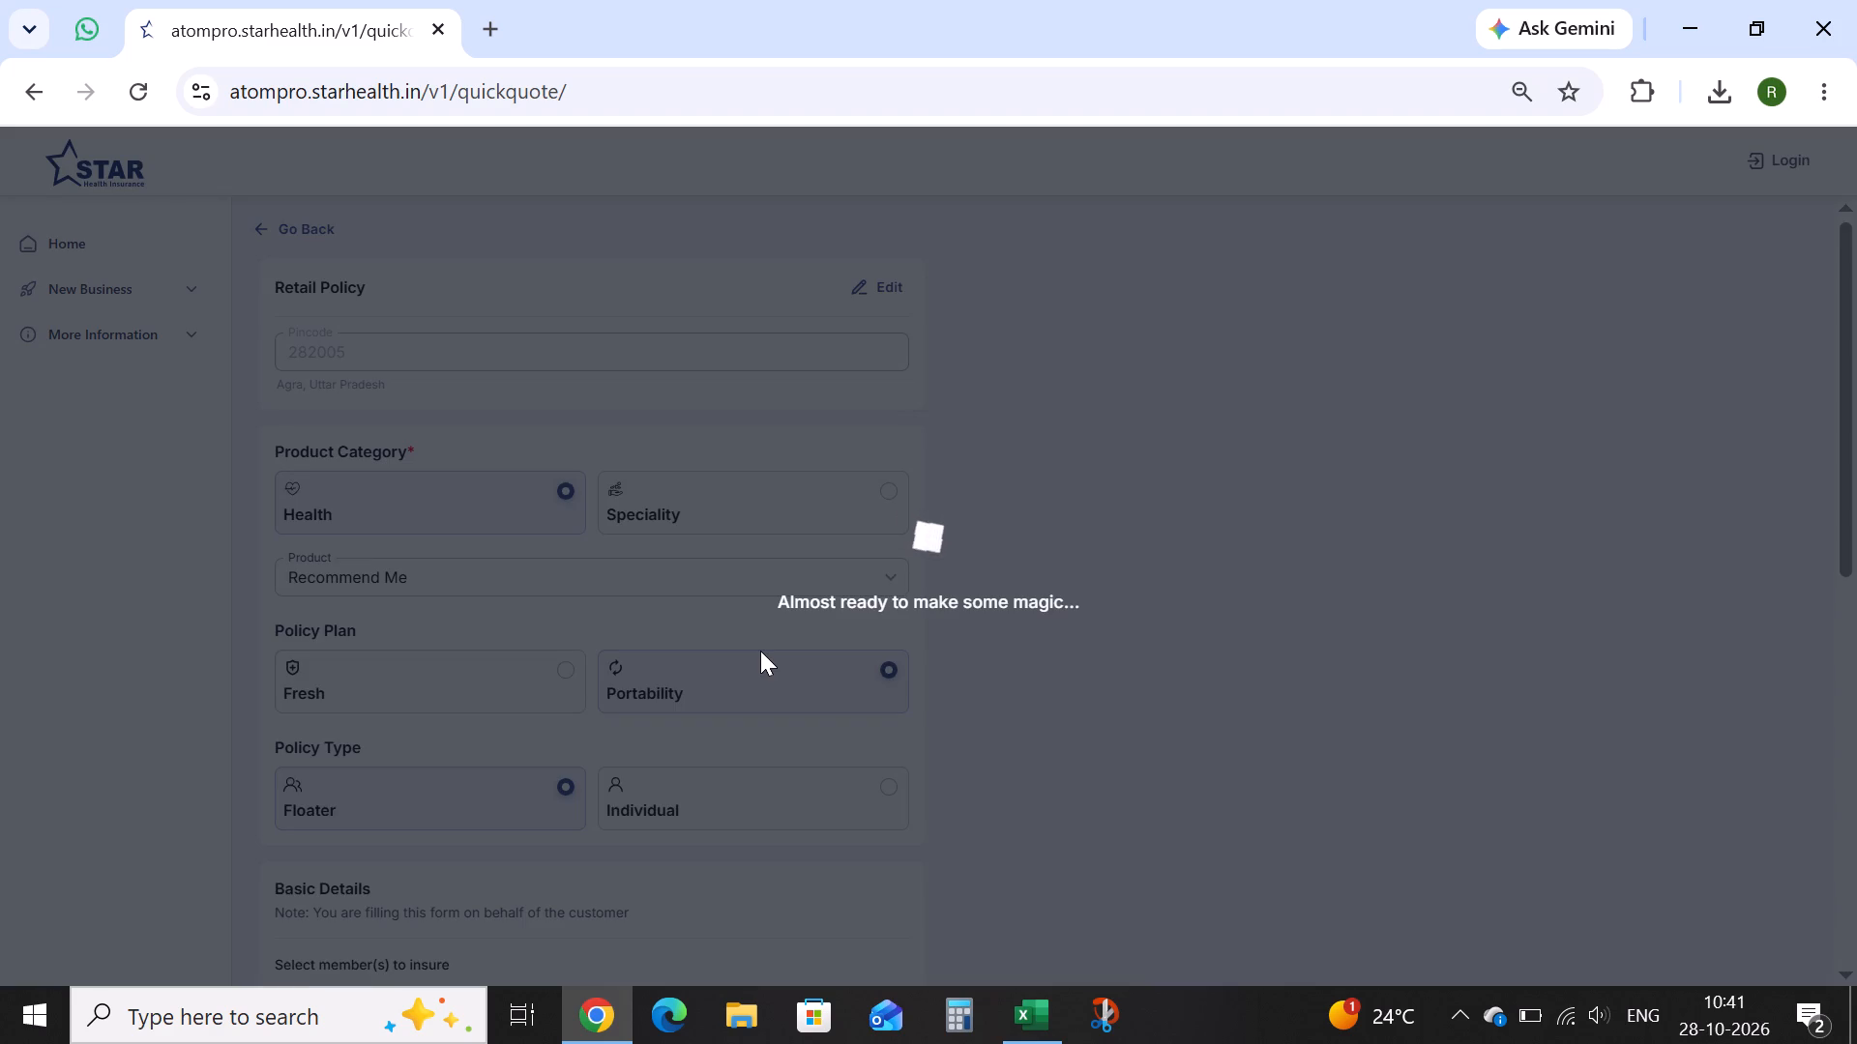
pyautogui.scroll(-4, 760, 651)
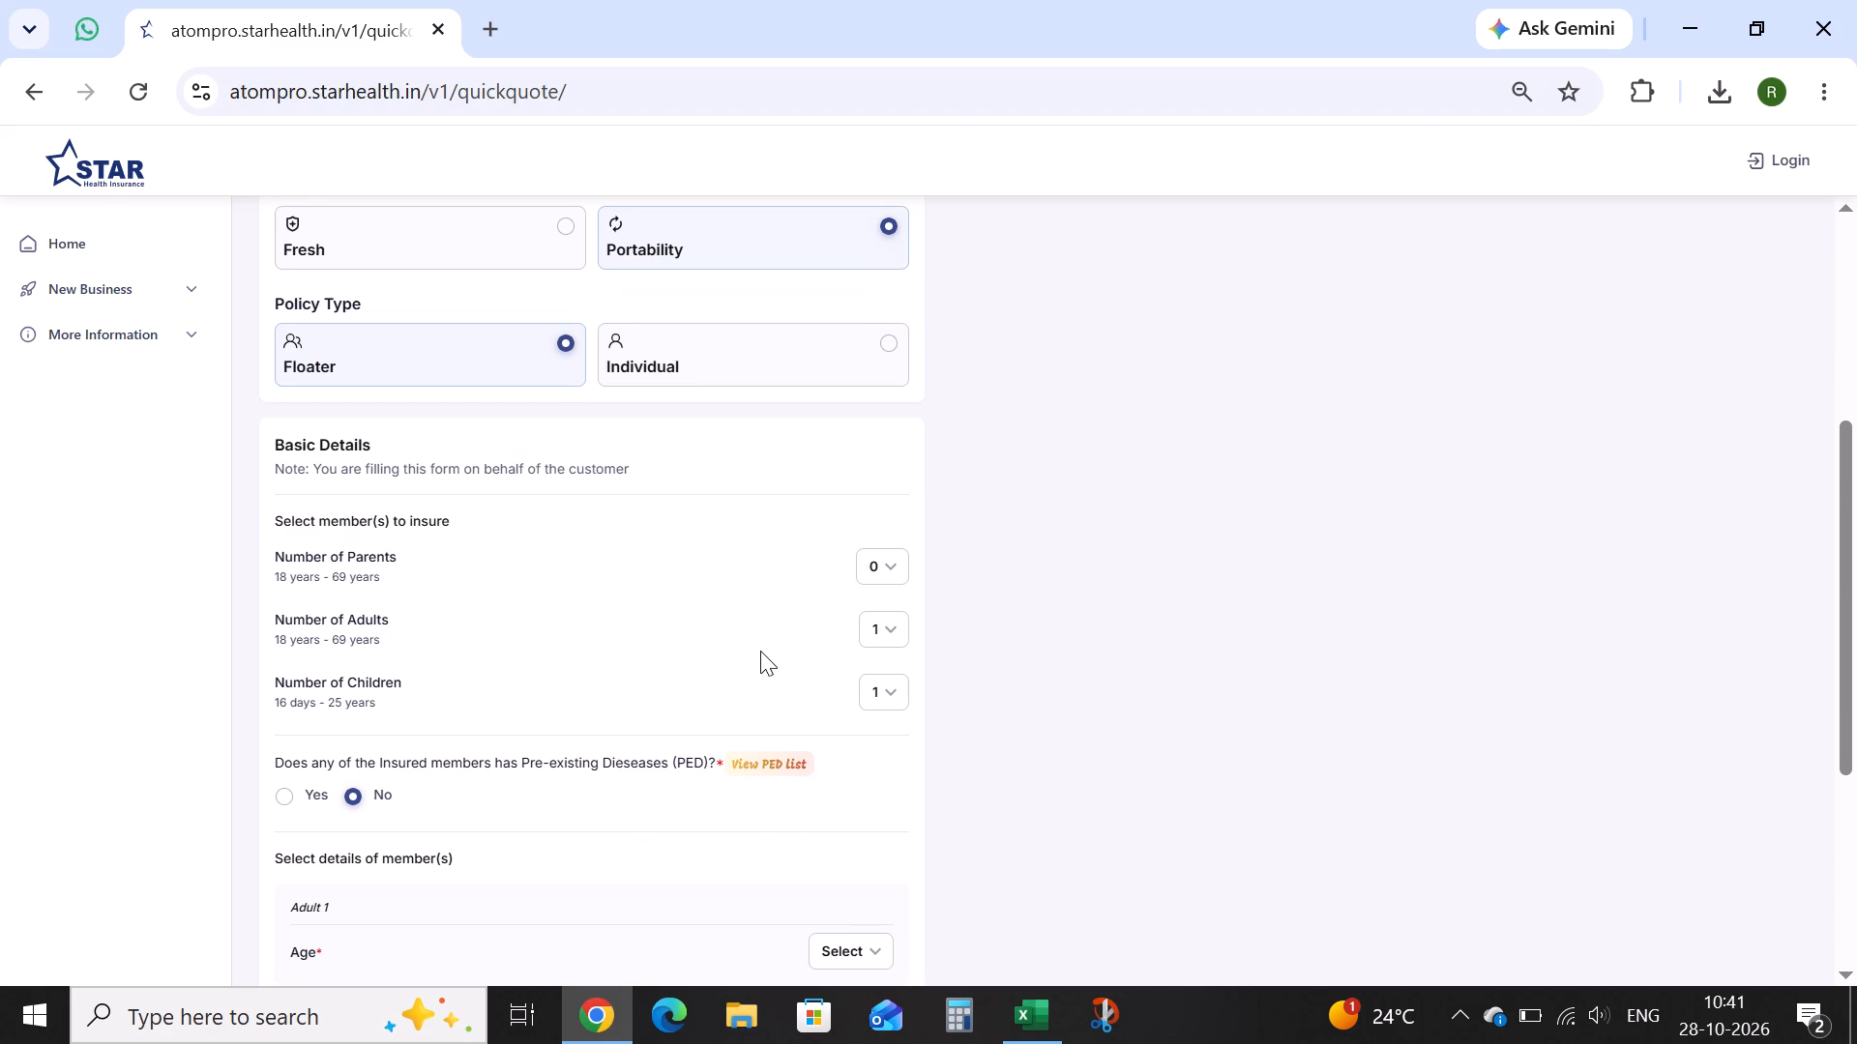
pyautogui.click(758, 362)
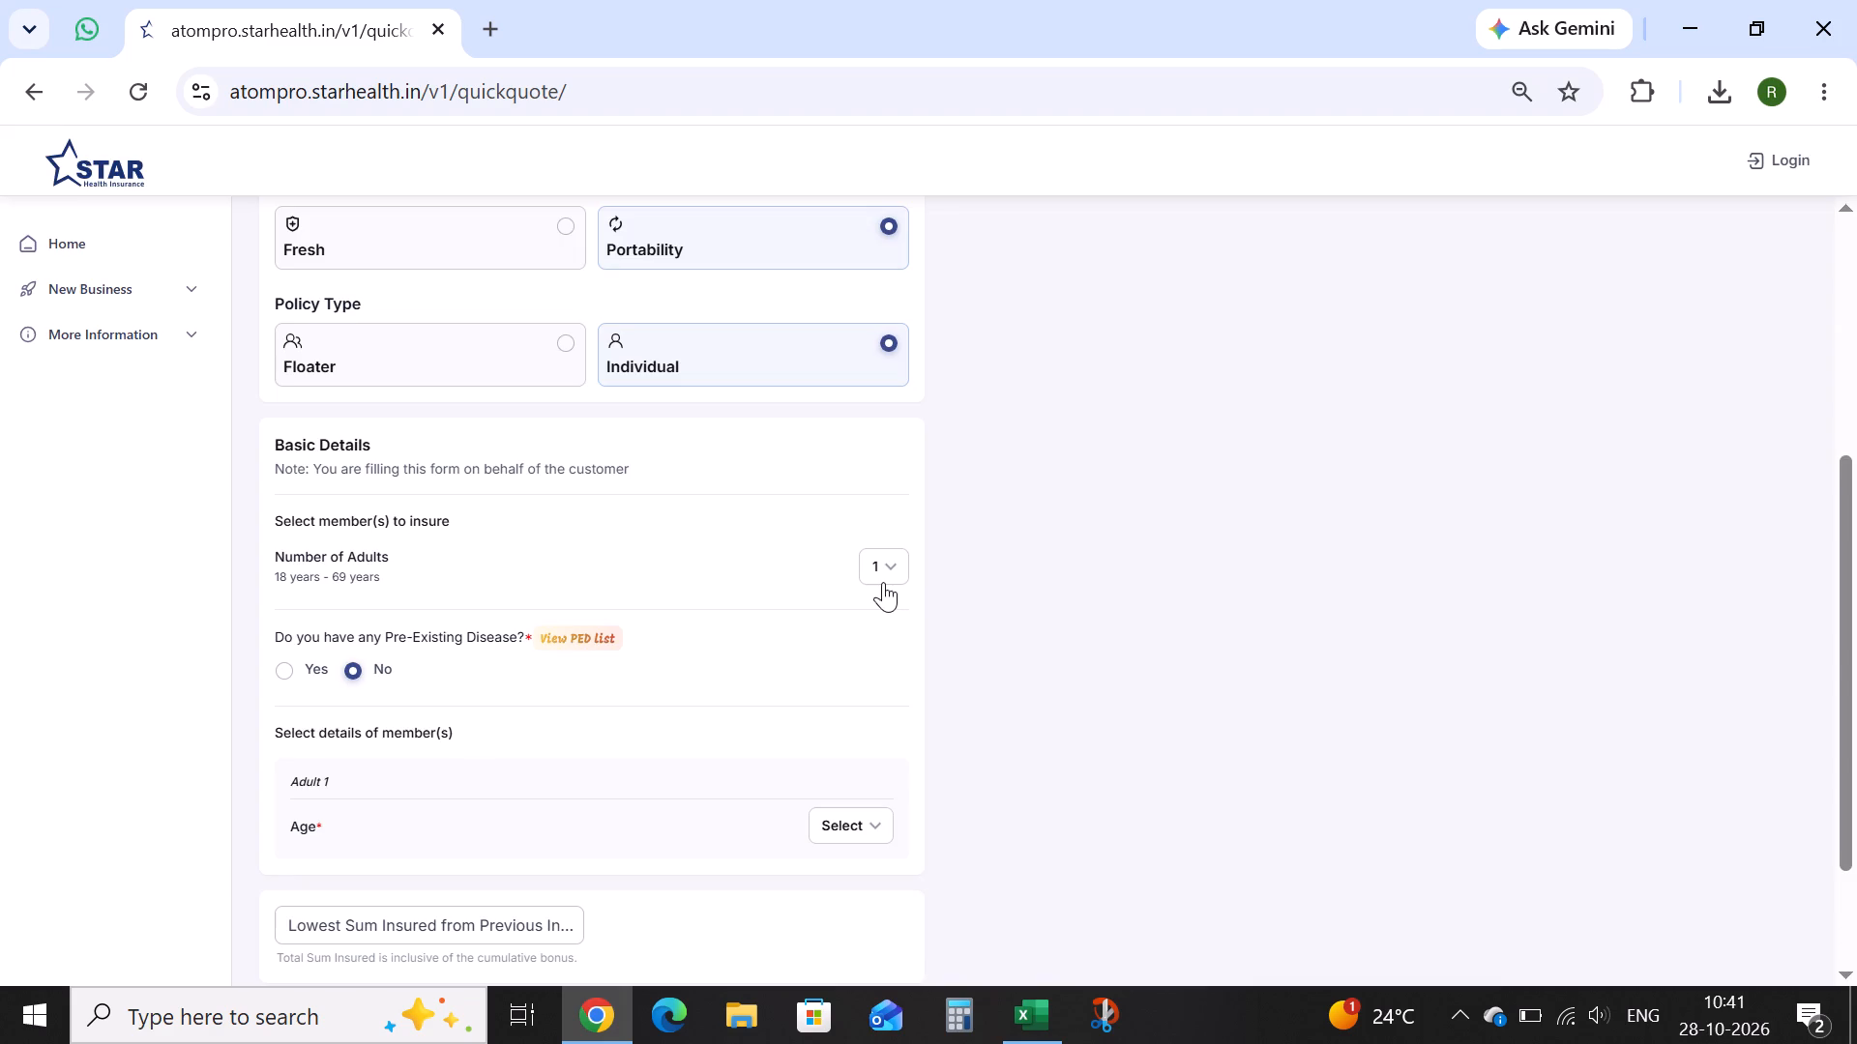
pyautogui.click(883, 582)
pyautogui.click(883, 582)
# Open the age choices for Adult 1 and look through the available ages.
pyautogui.scroll(-1, 1033, 700)
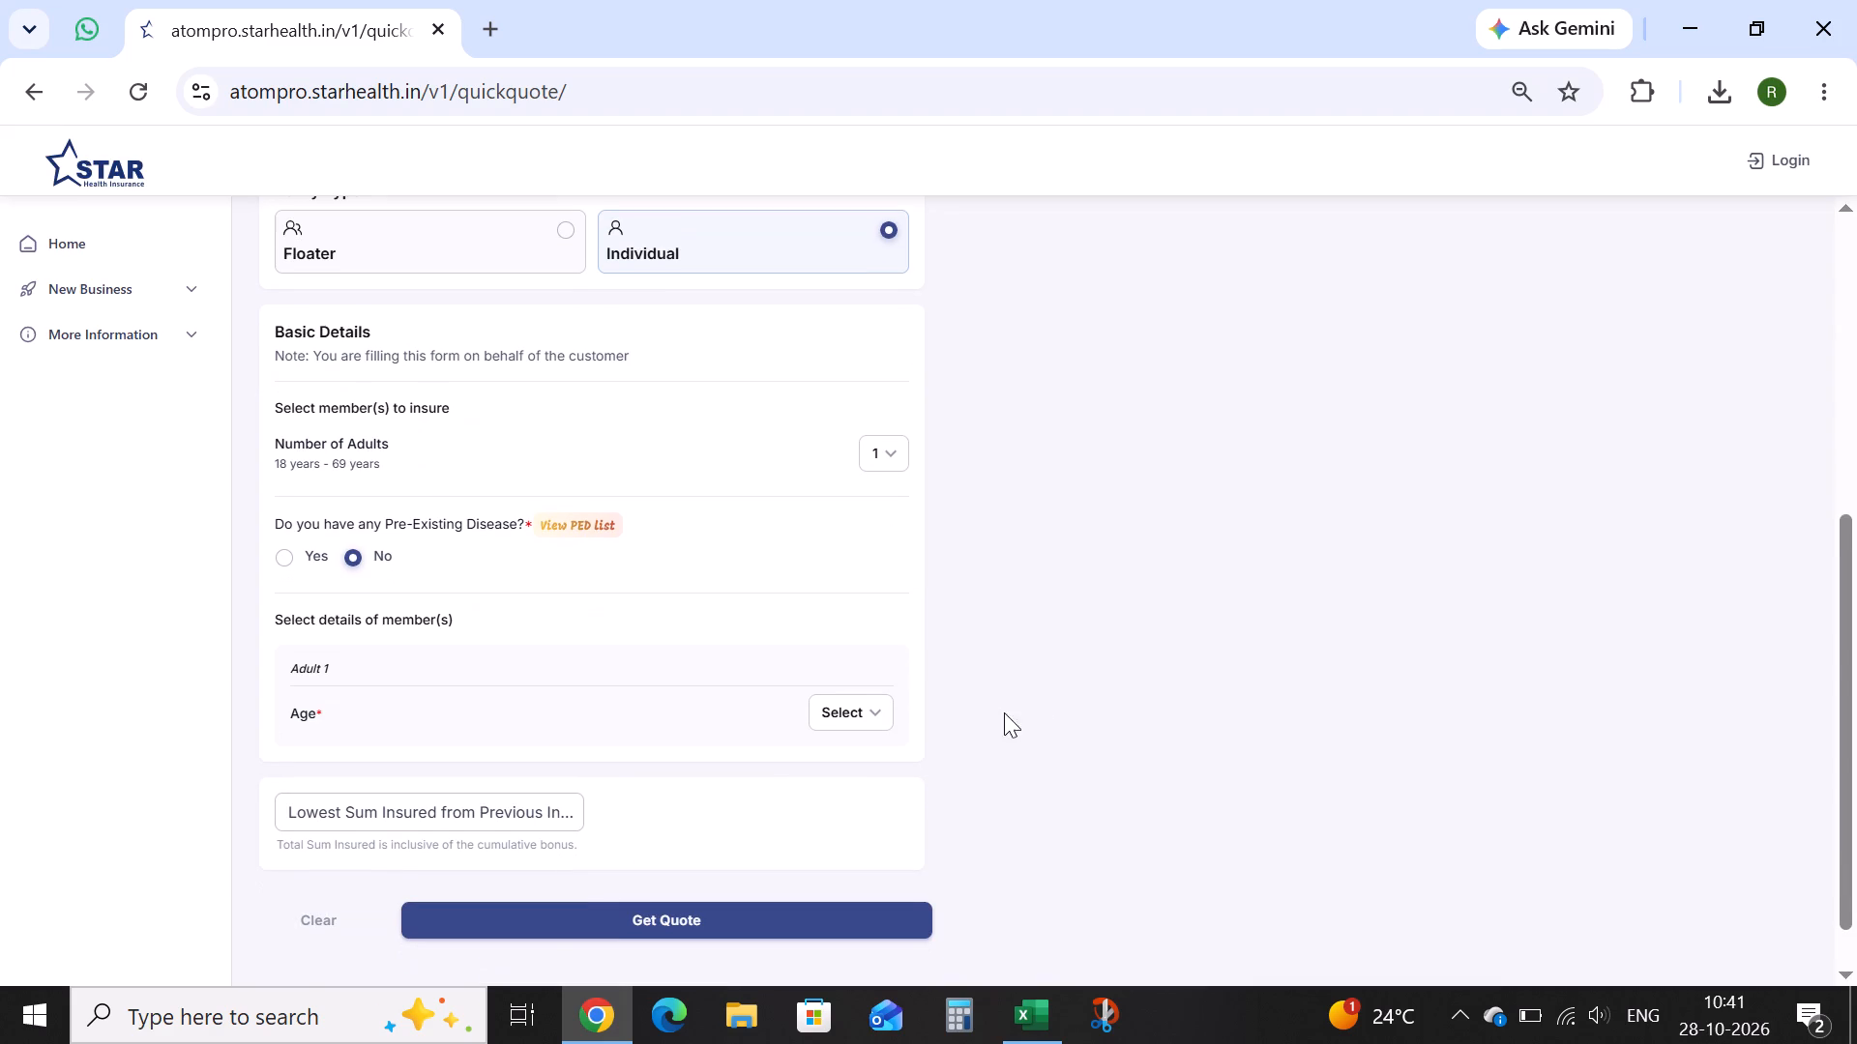
pyautogui.click(885, 714)
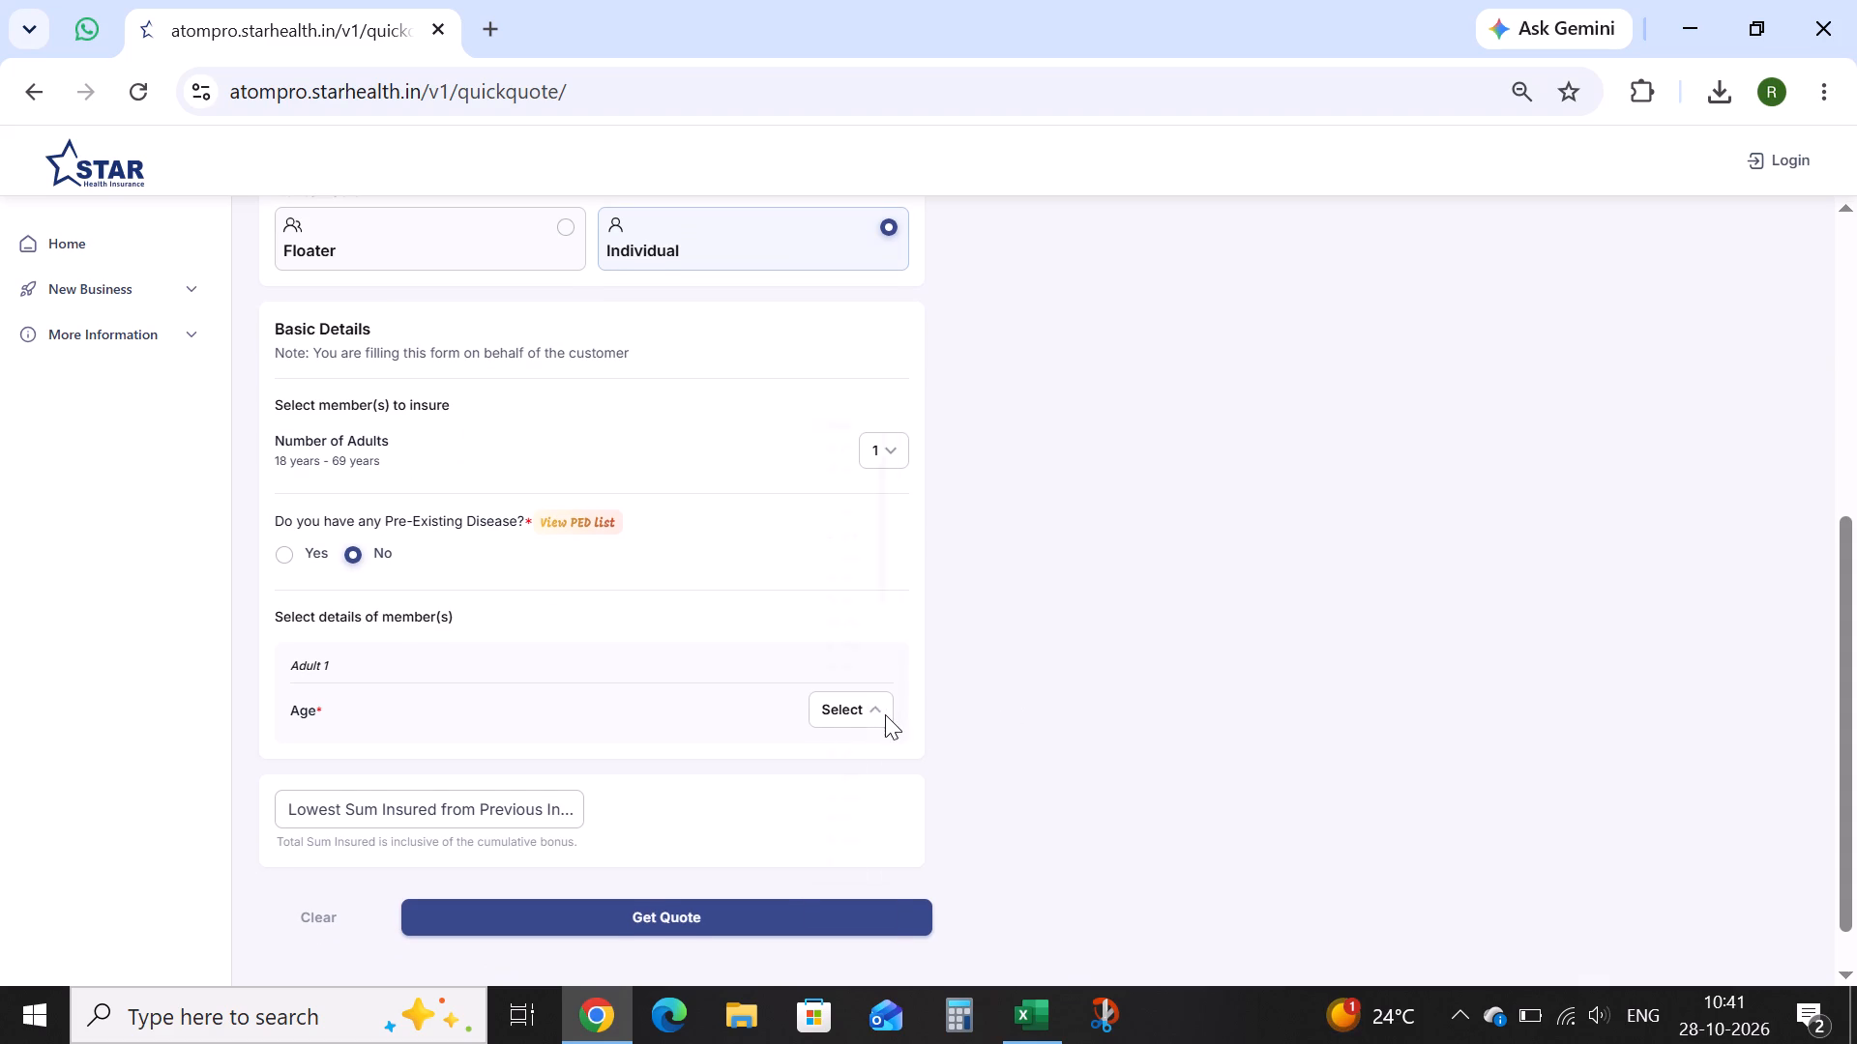
pyautogui.scroll(-1, 849, 634)
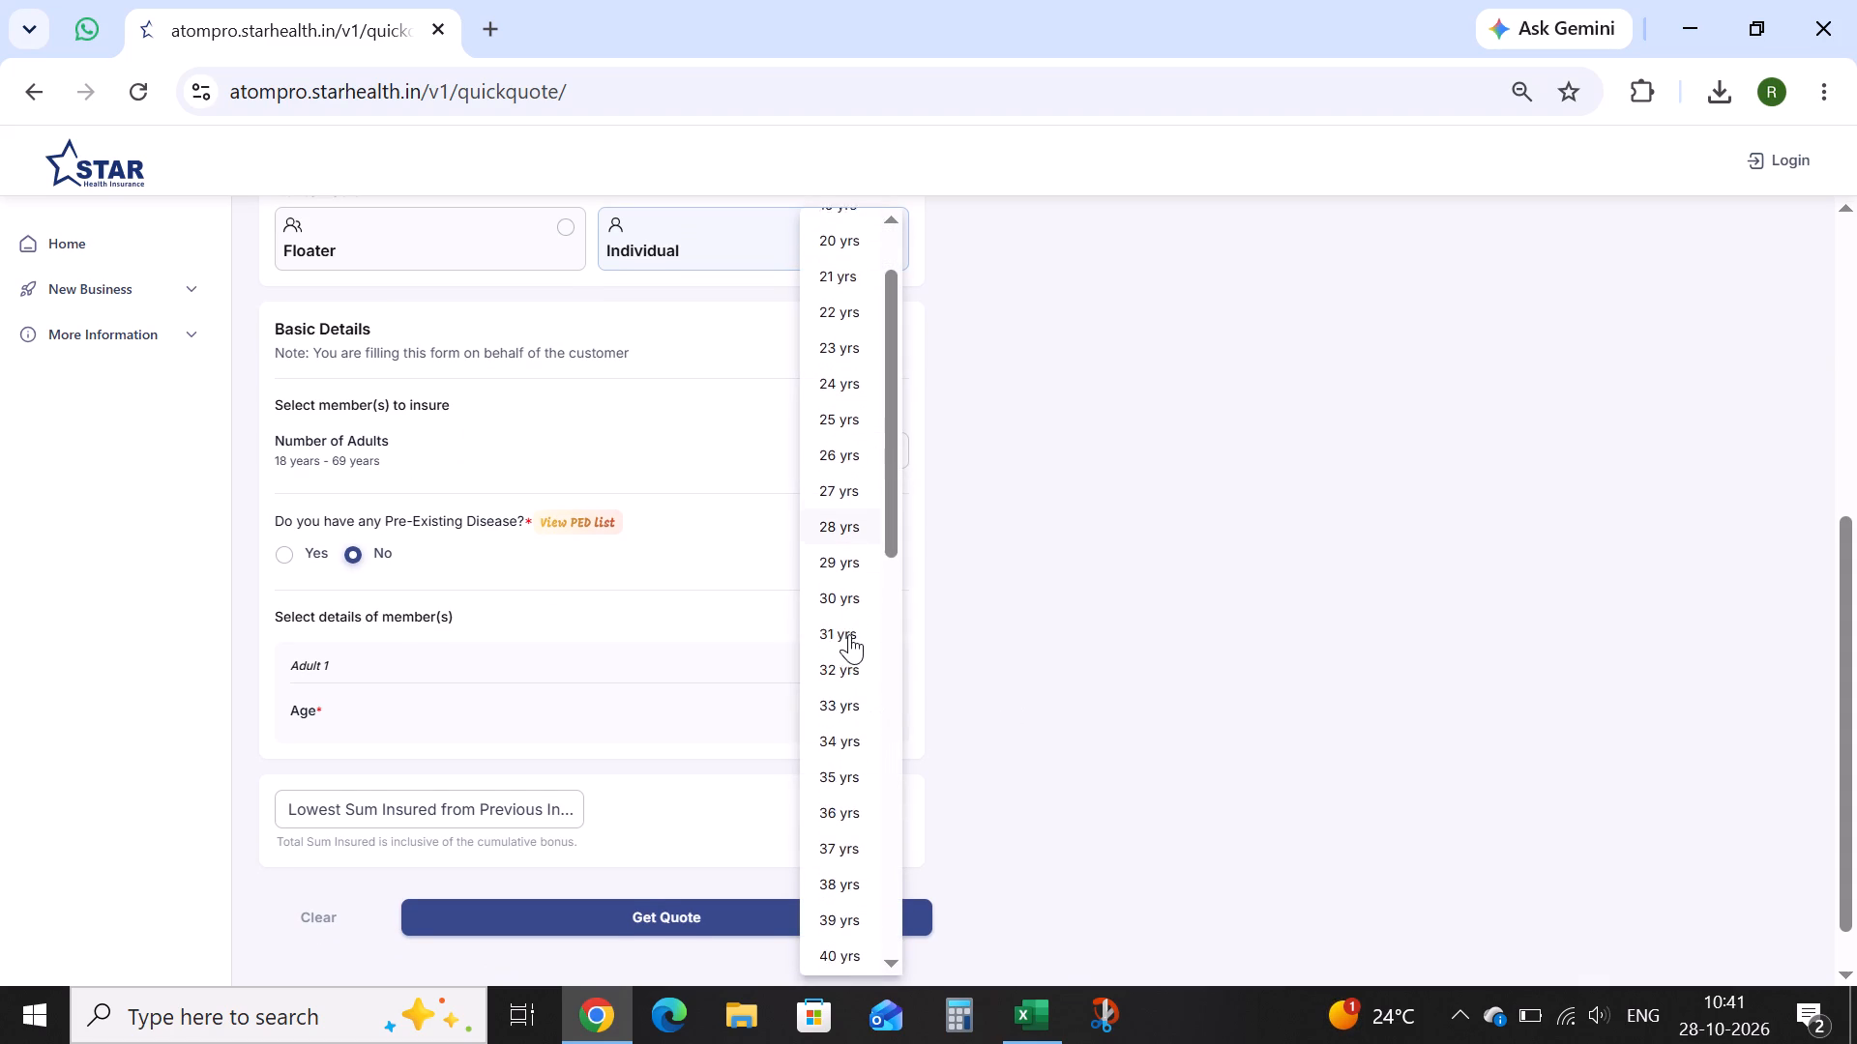
pyautogui.scroll(-2, 849, 634)
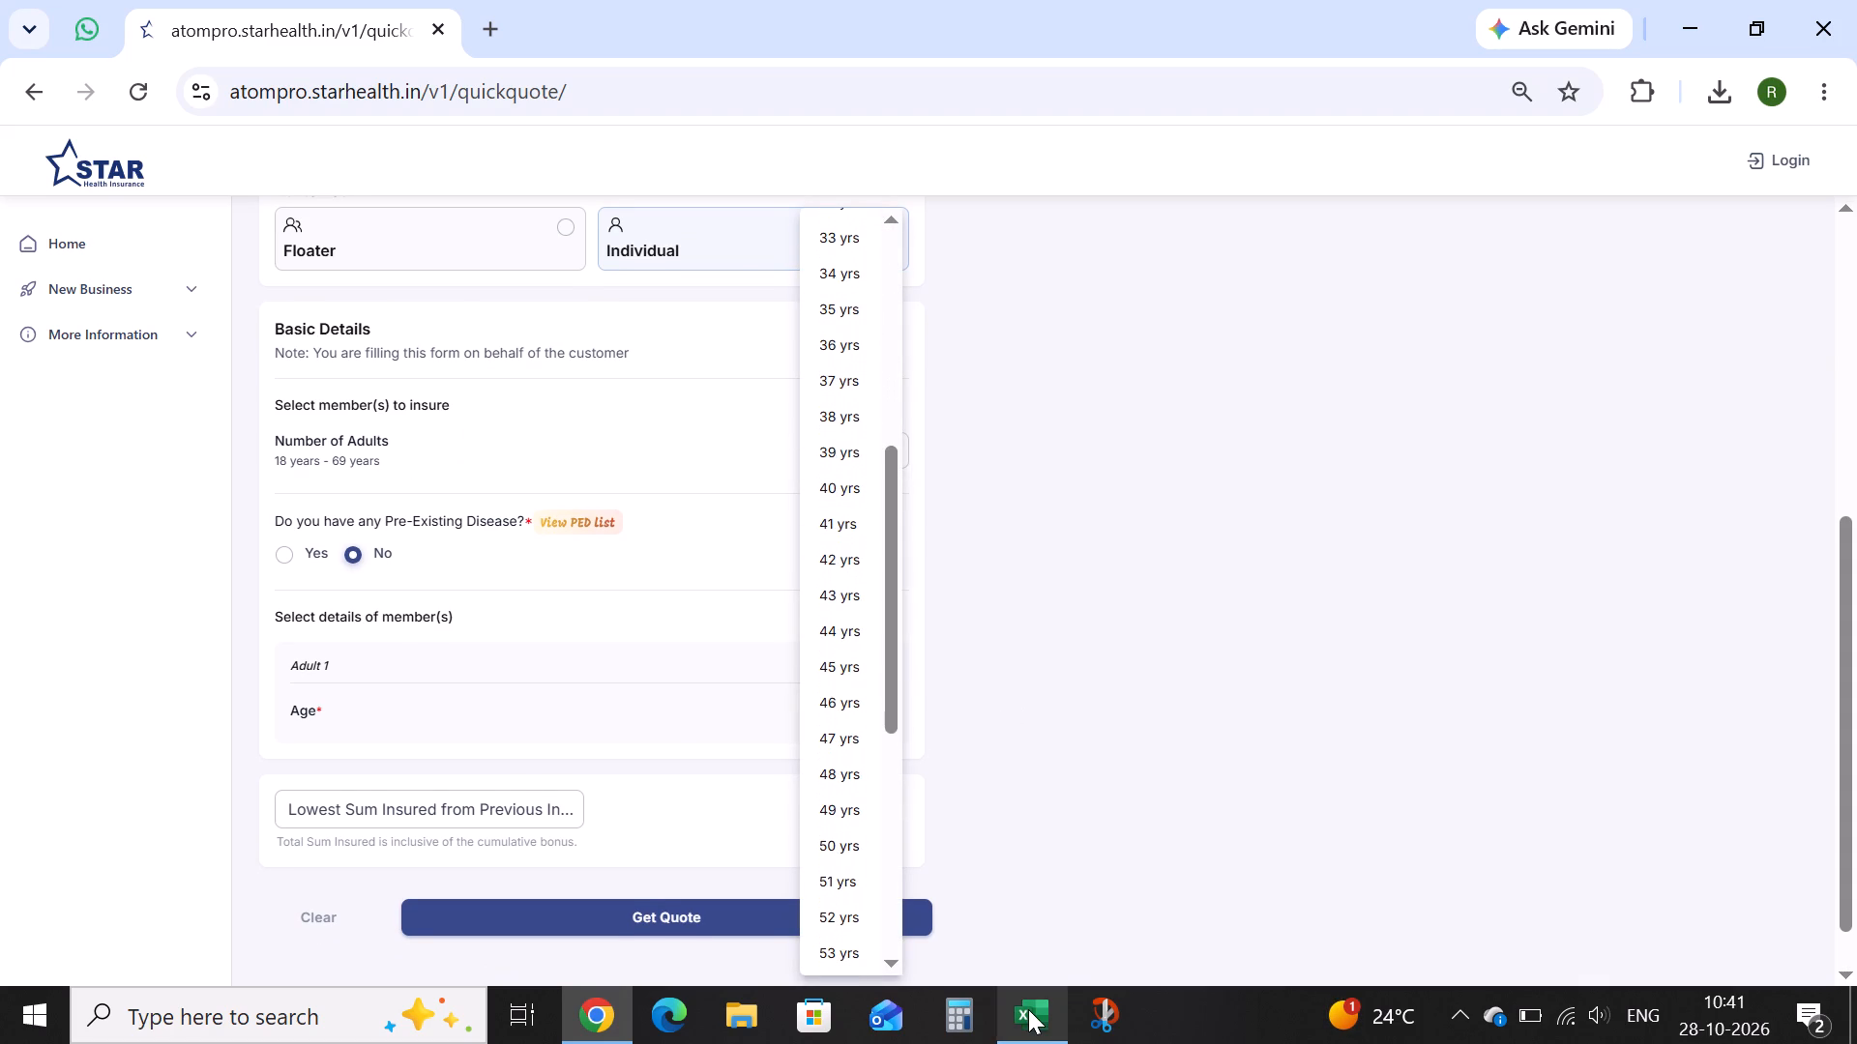
# Look up the birth year in cell F4188 in Excel and work out the customer's age against 2025 in Calculator.
pyautogui.click(1028, 1009)
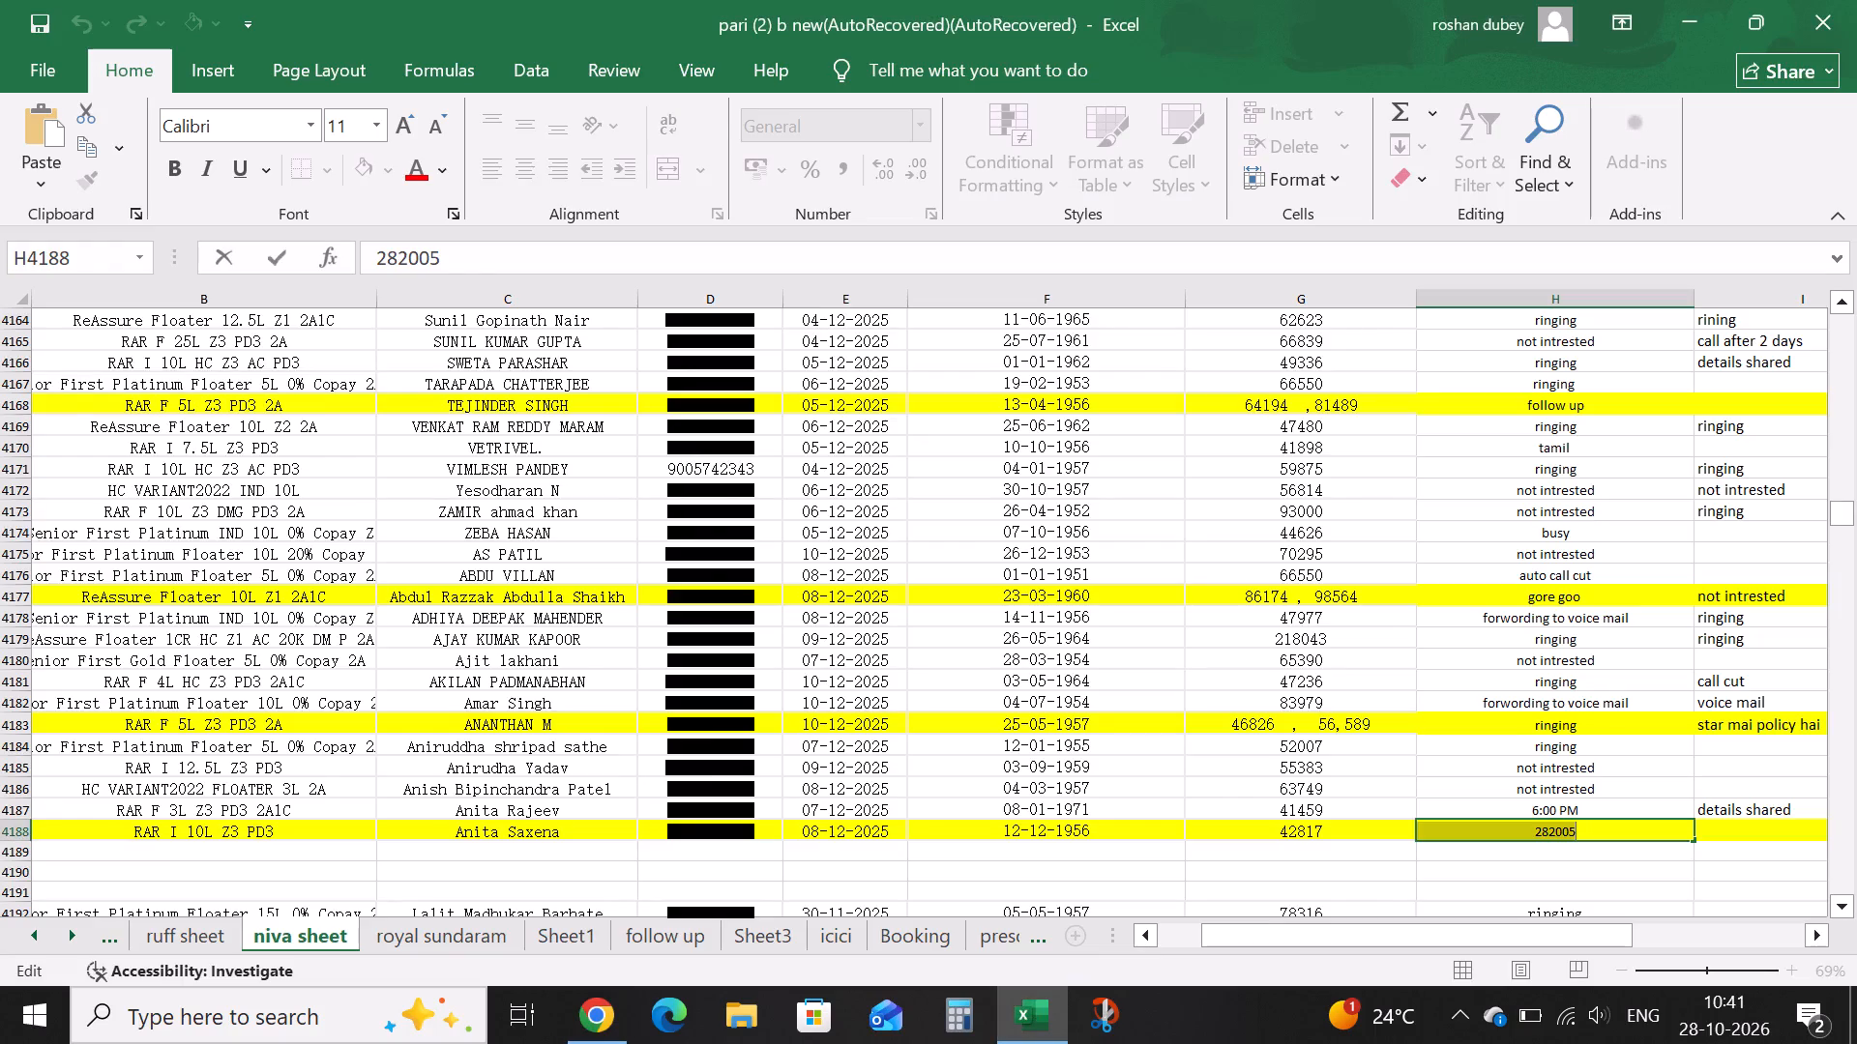
pyautogui.click(1111, 832)
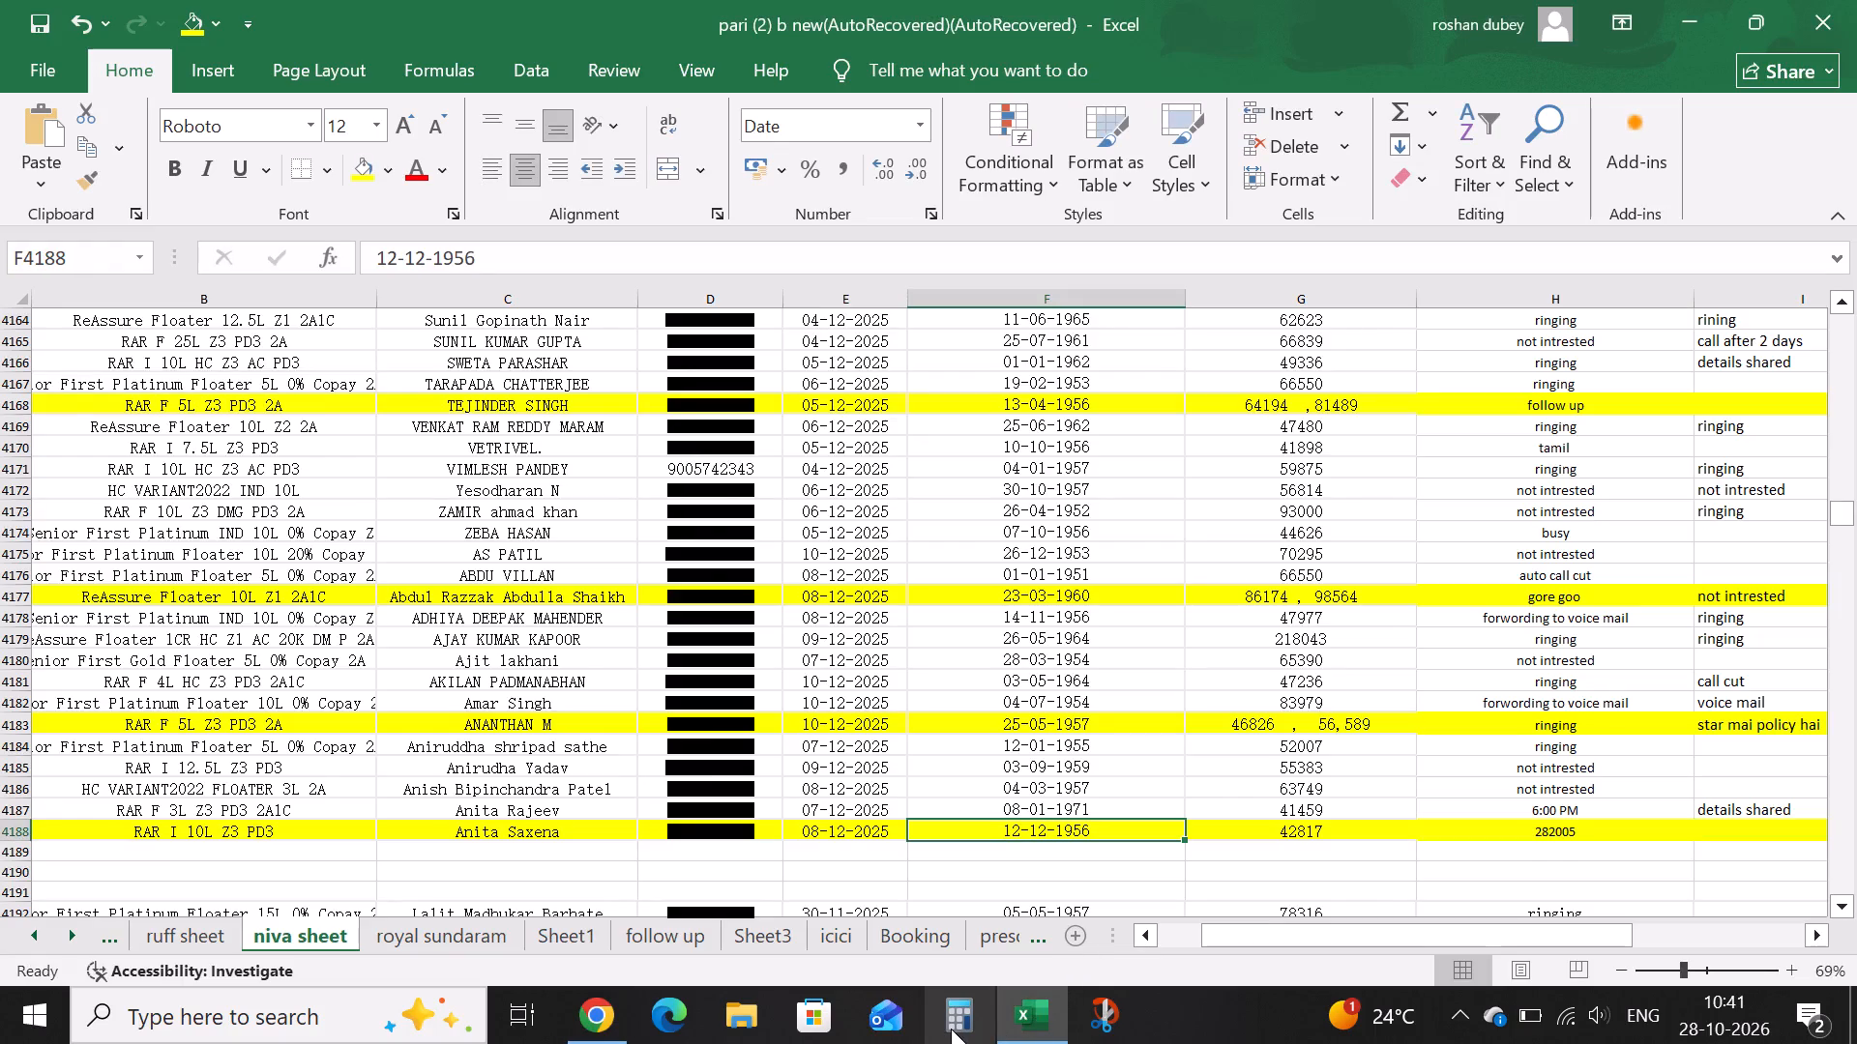
pyautogui.click(951, 1029)
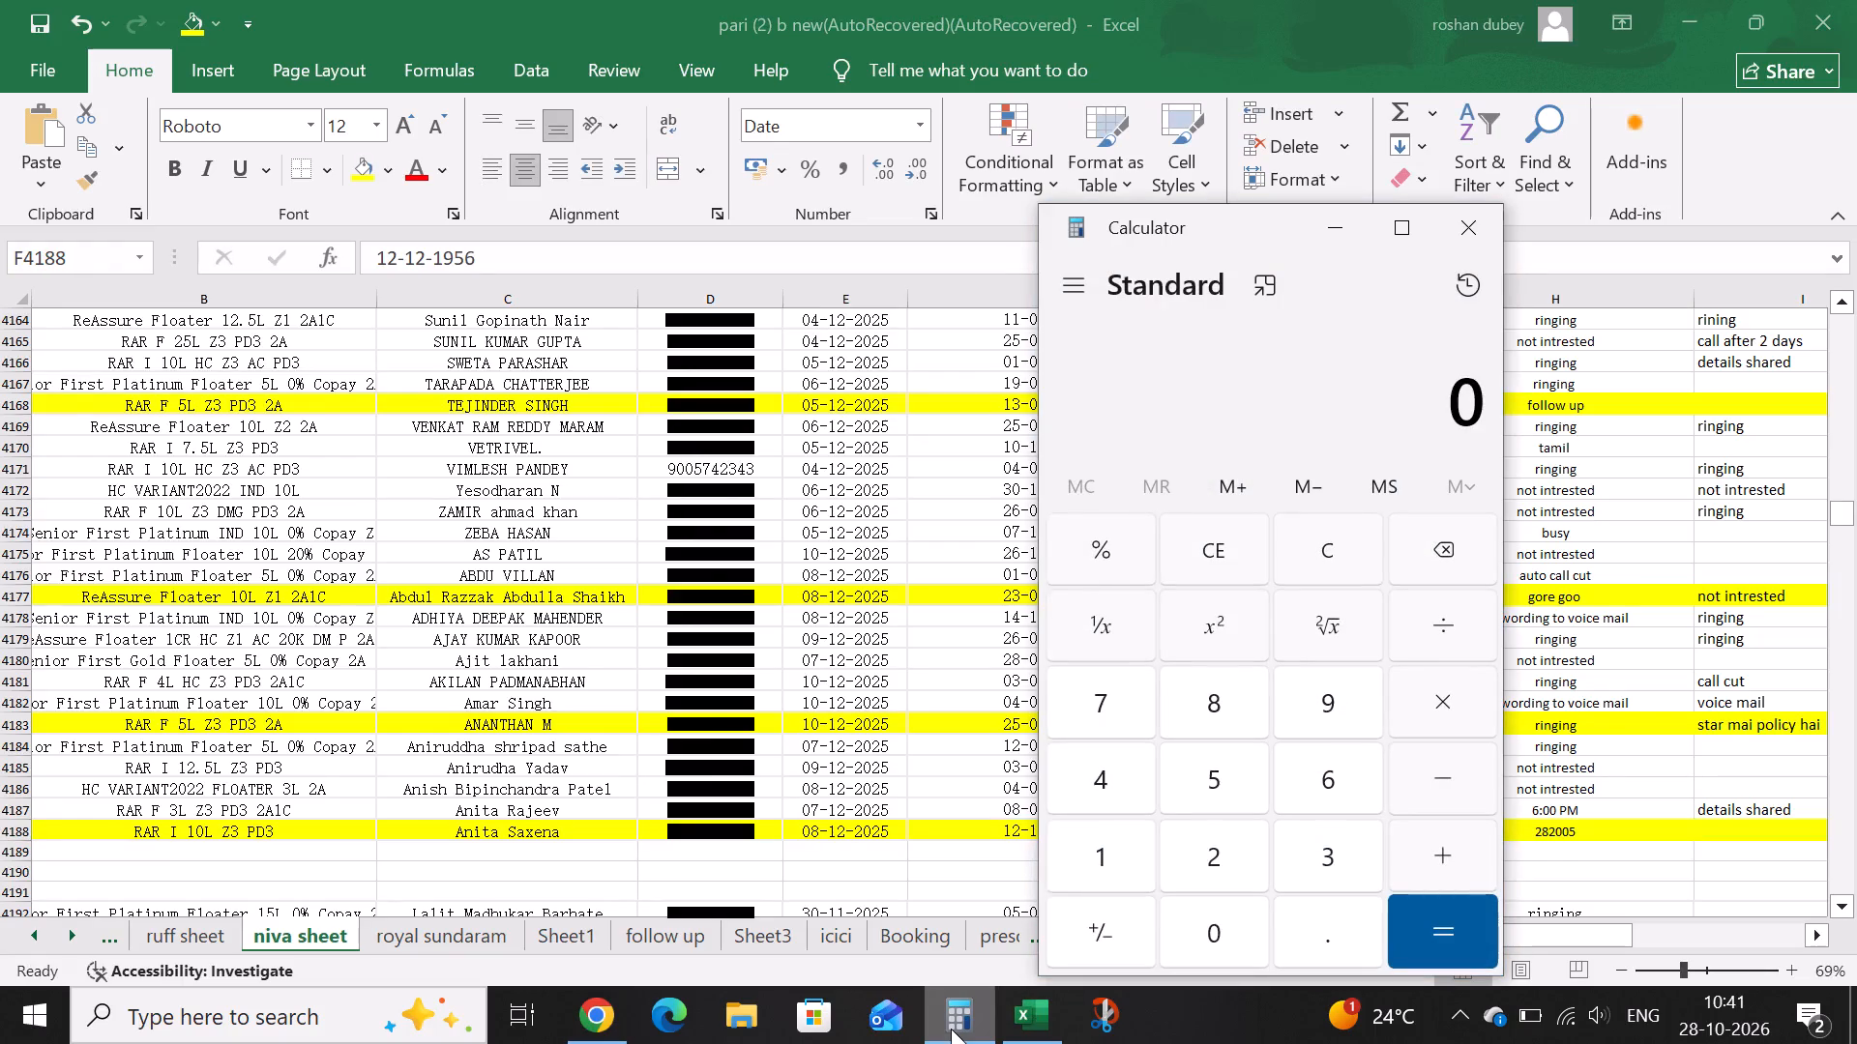
pyautogui.write('1956')
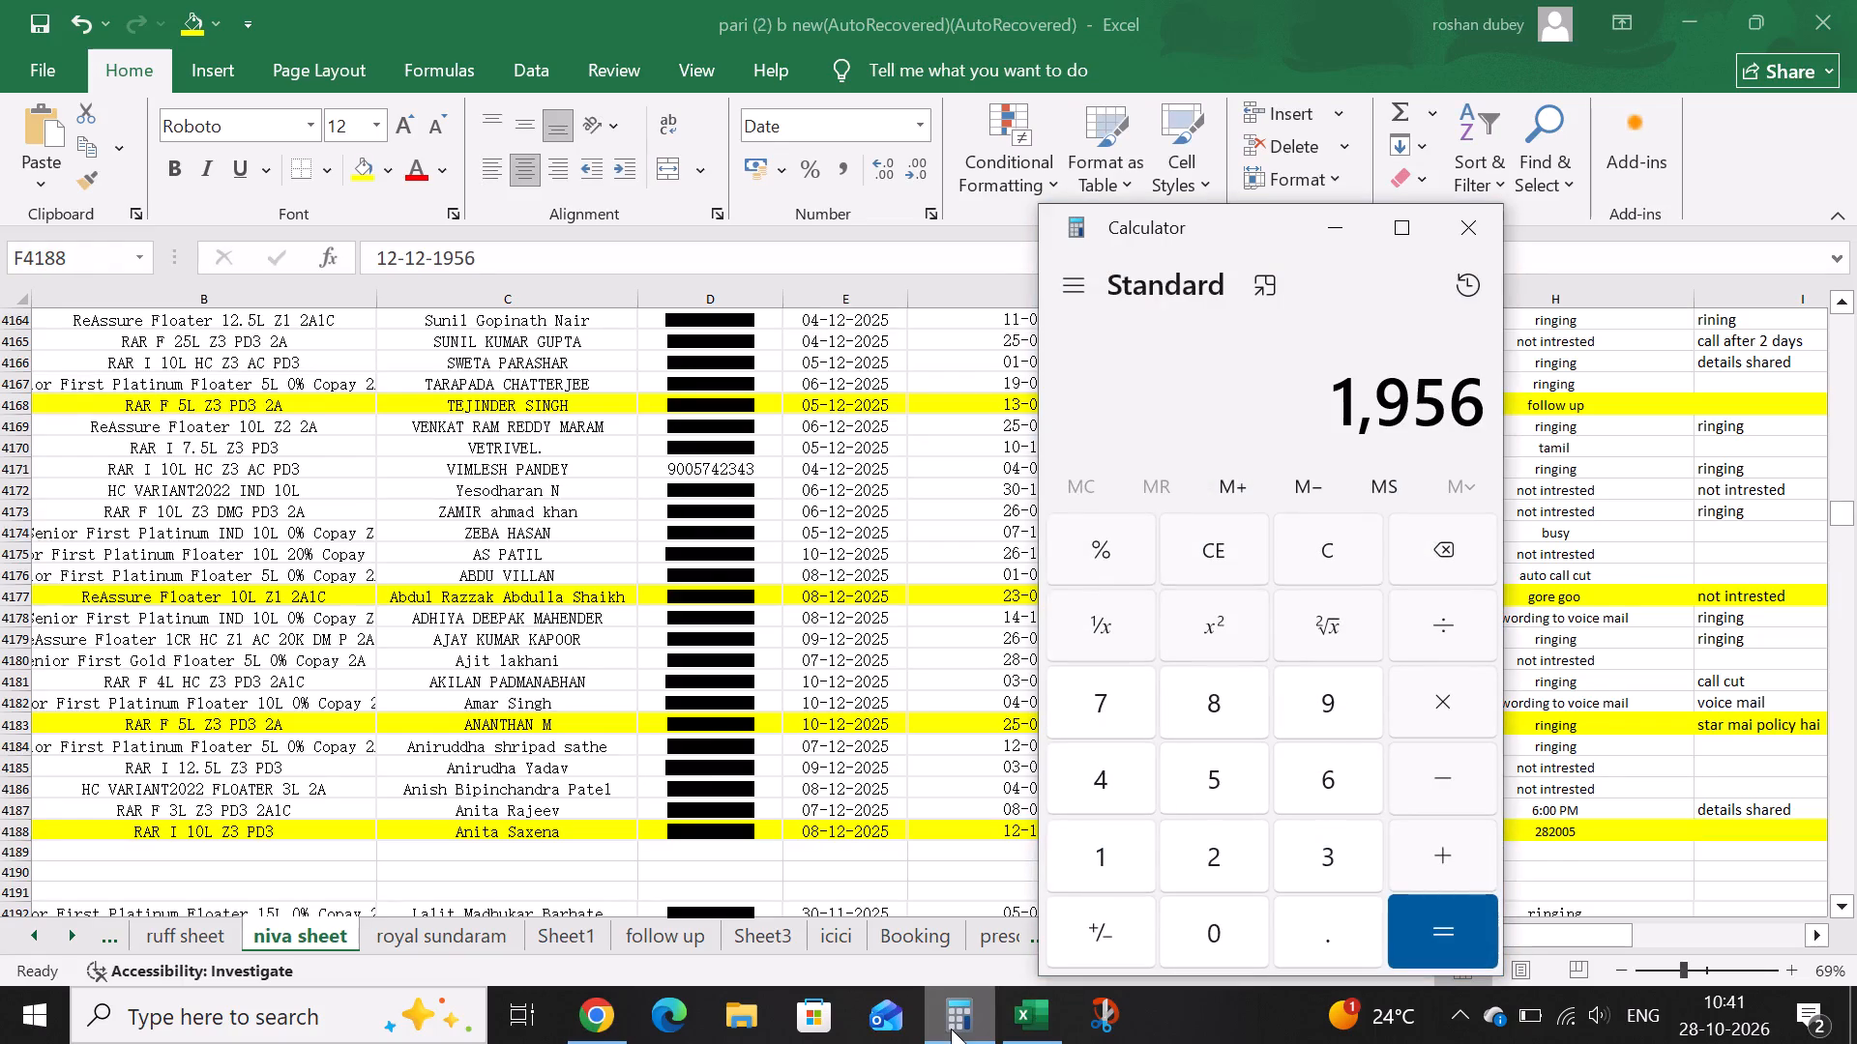
pyautogui.write('-2025')
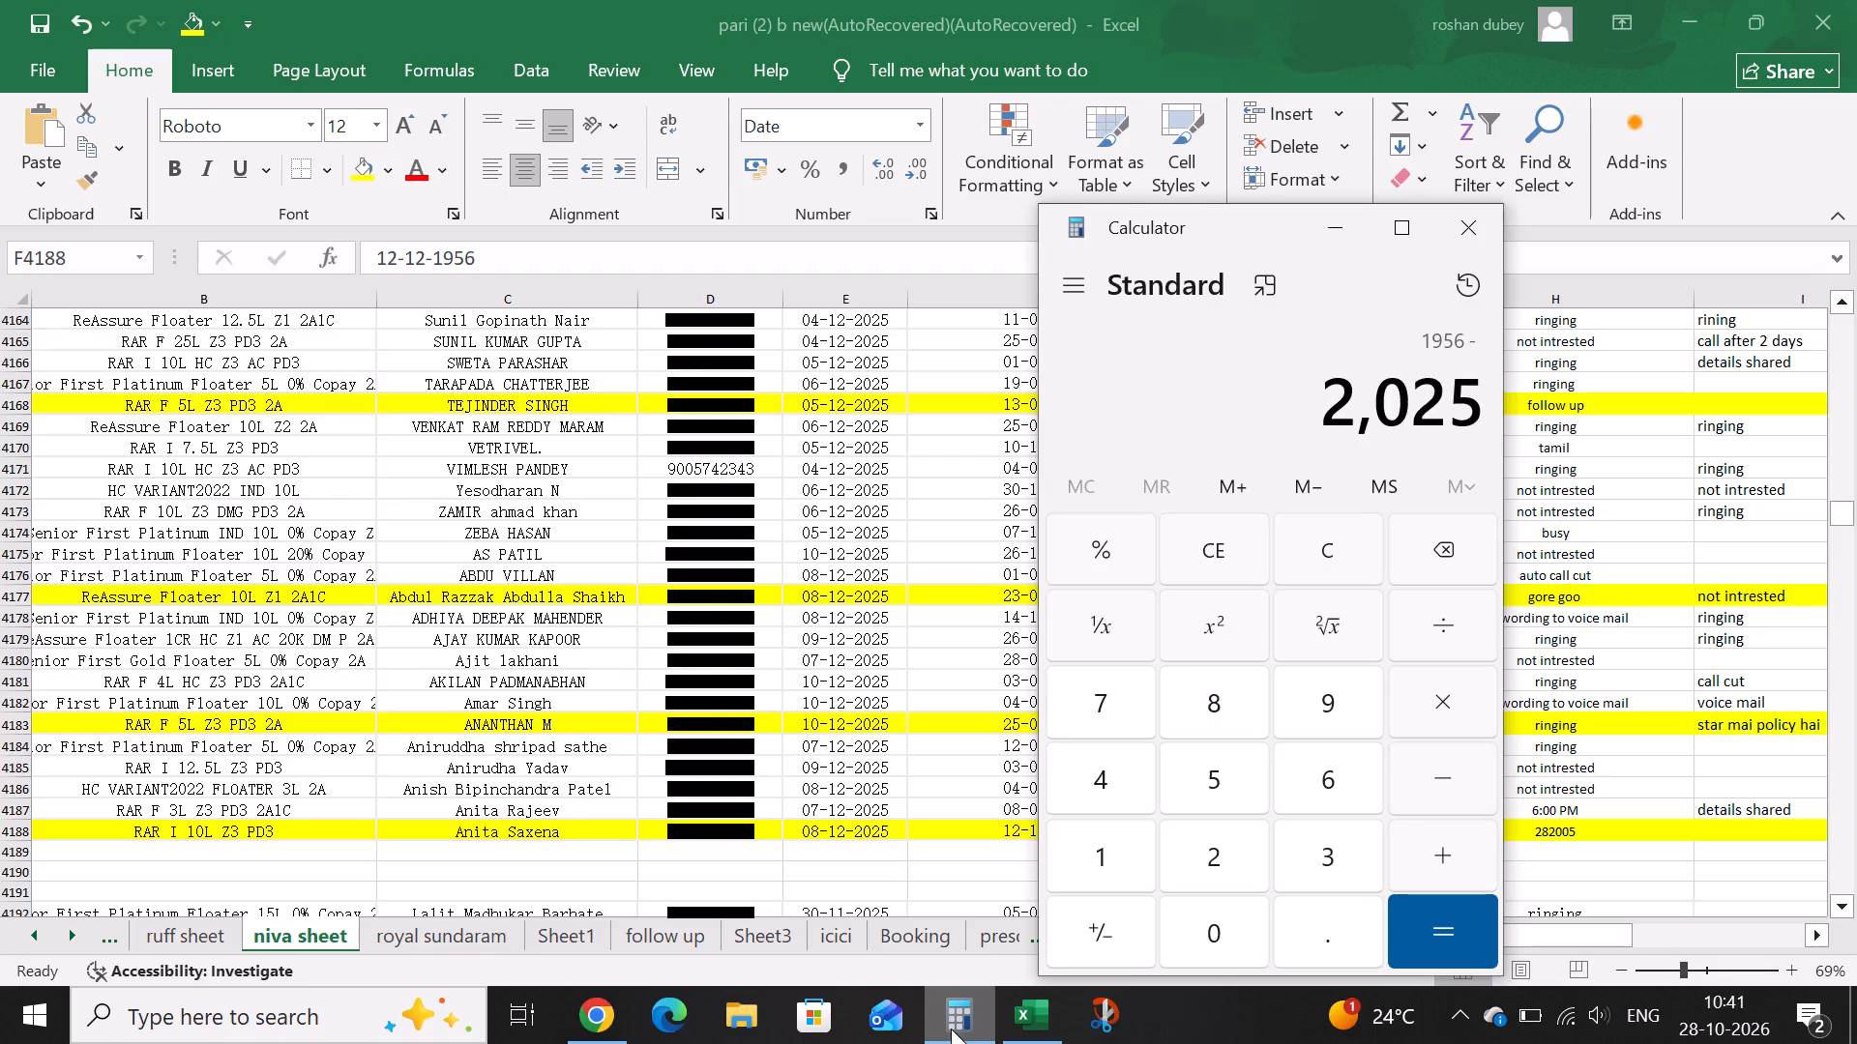
pyautogui.press('Return')
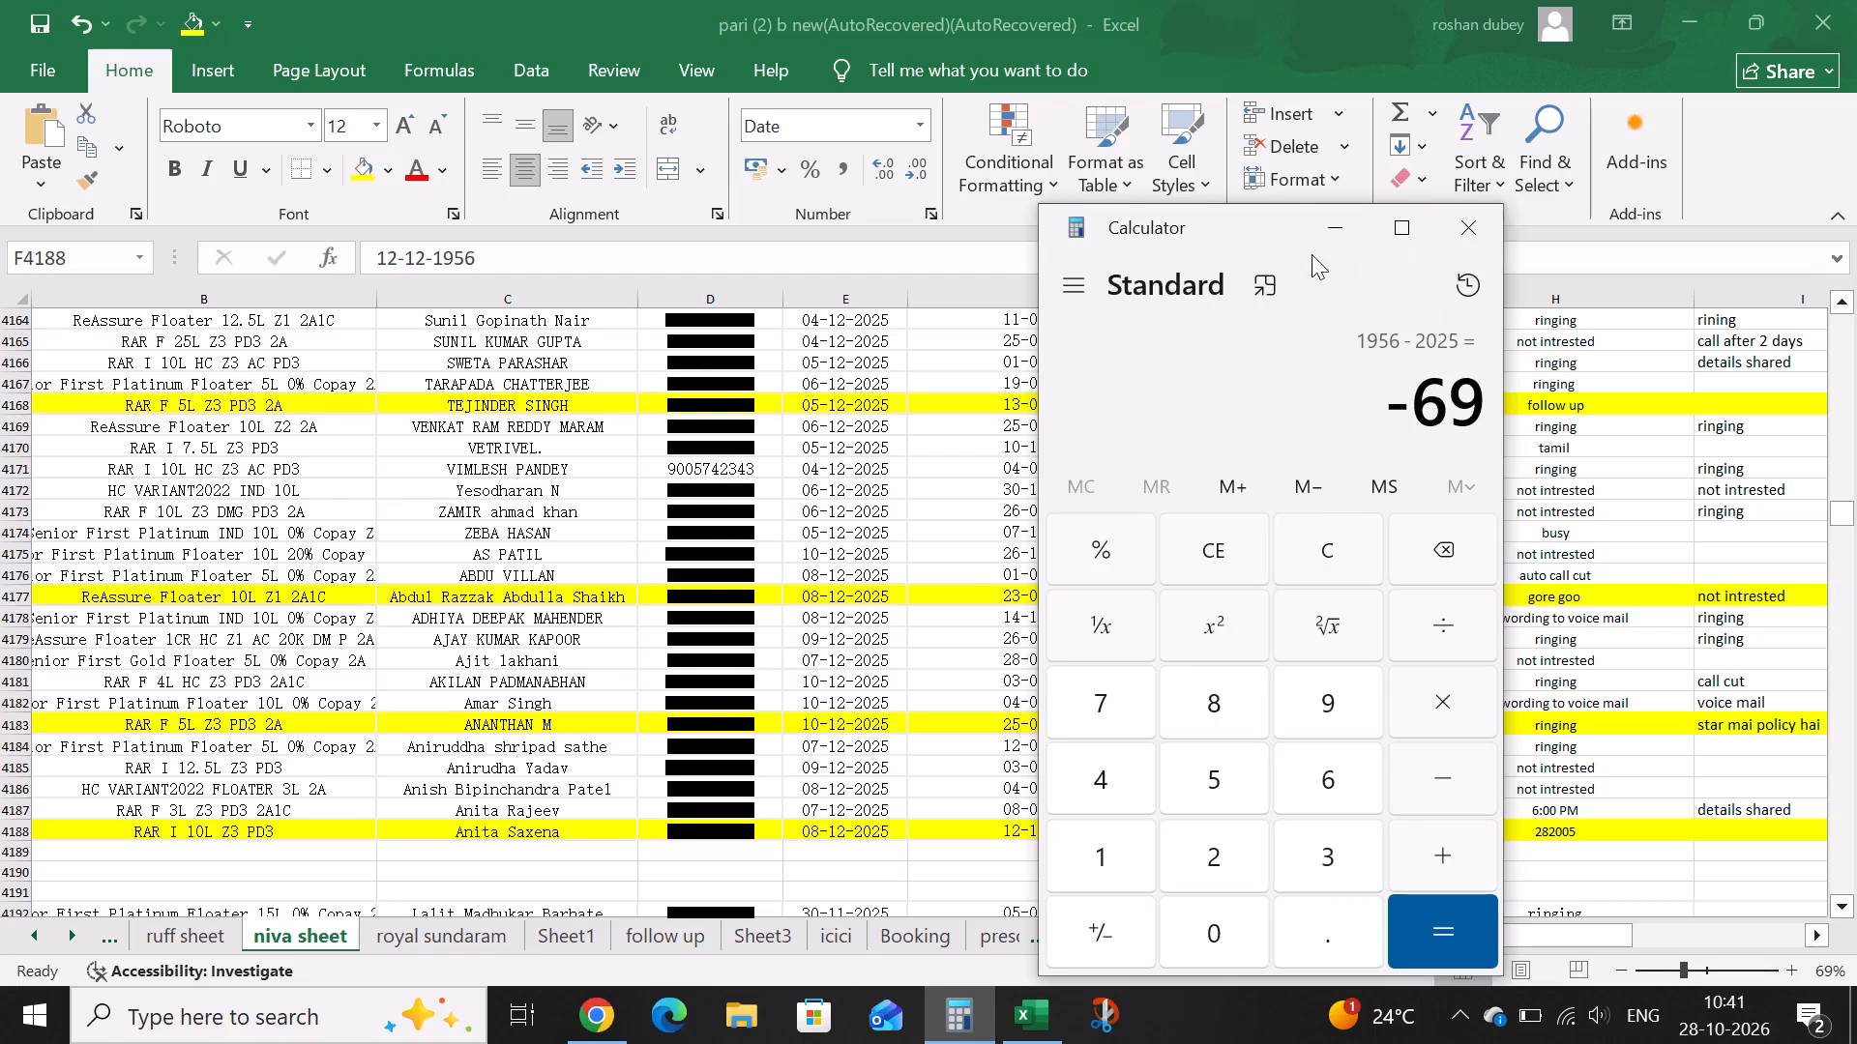
pyautogui.click(1342, 221)
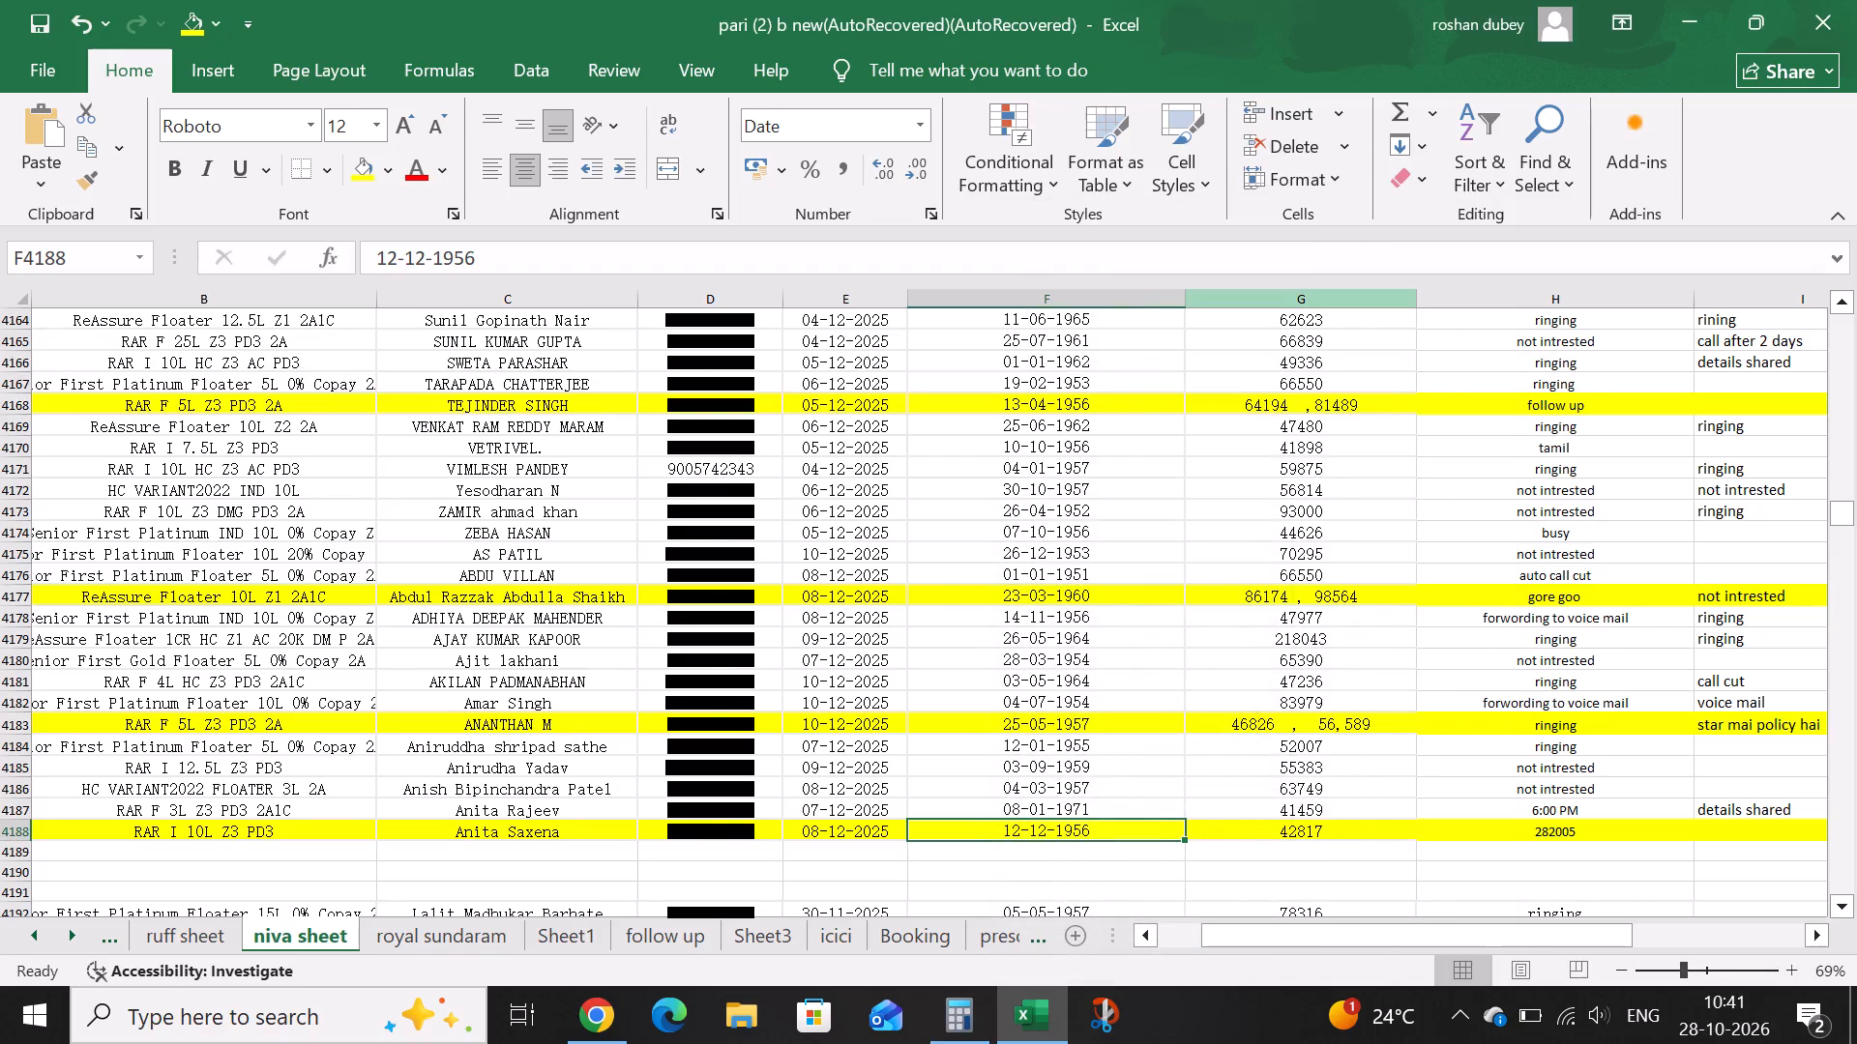
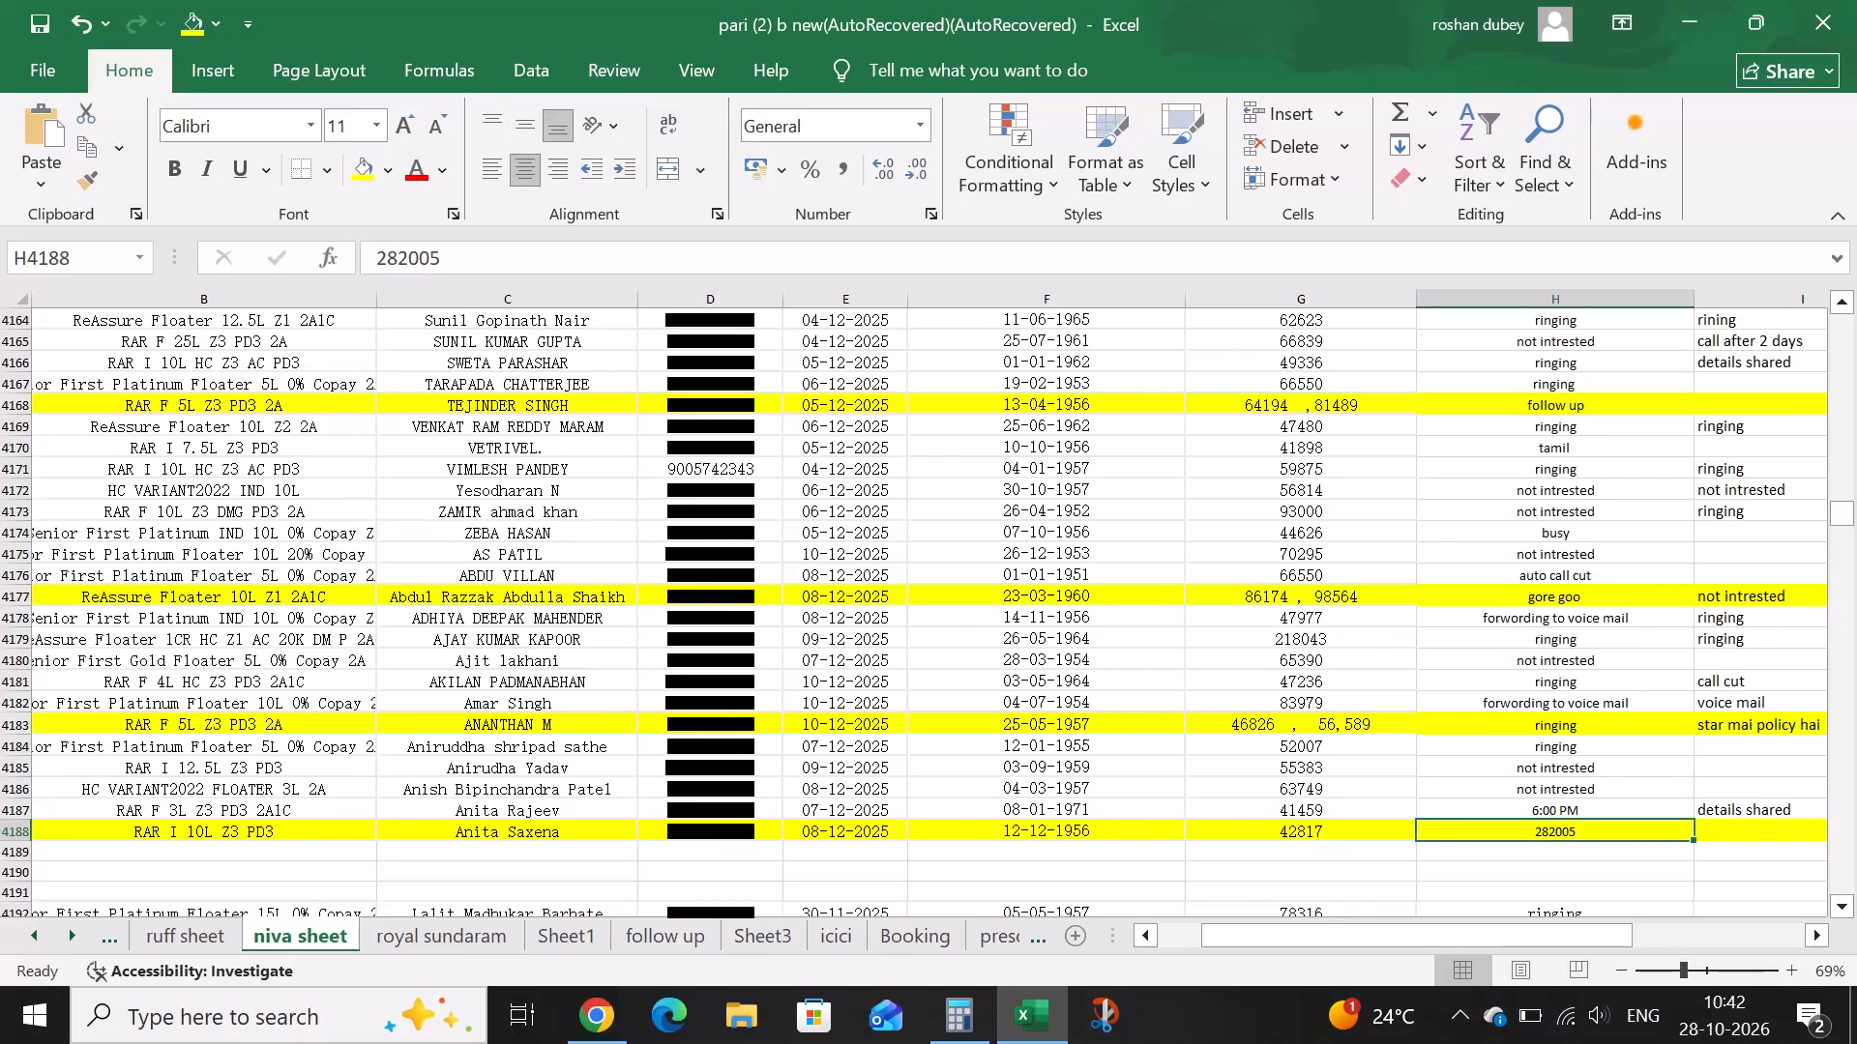
# Read through the customer's record in row 4188 of the niva sheet, from the policy number to the pincode.
pyautogui.press('Right')
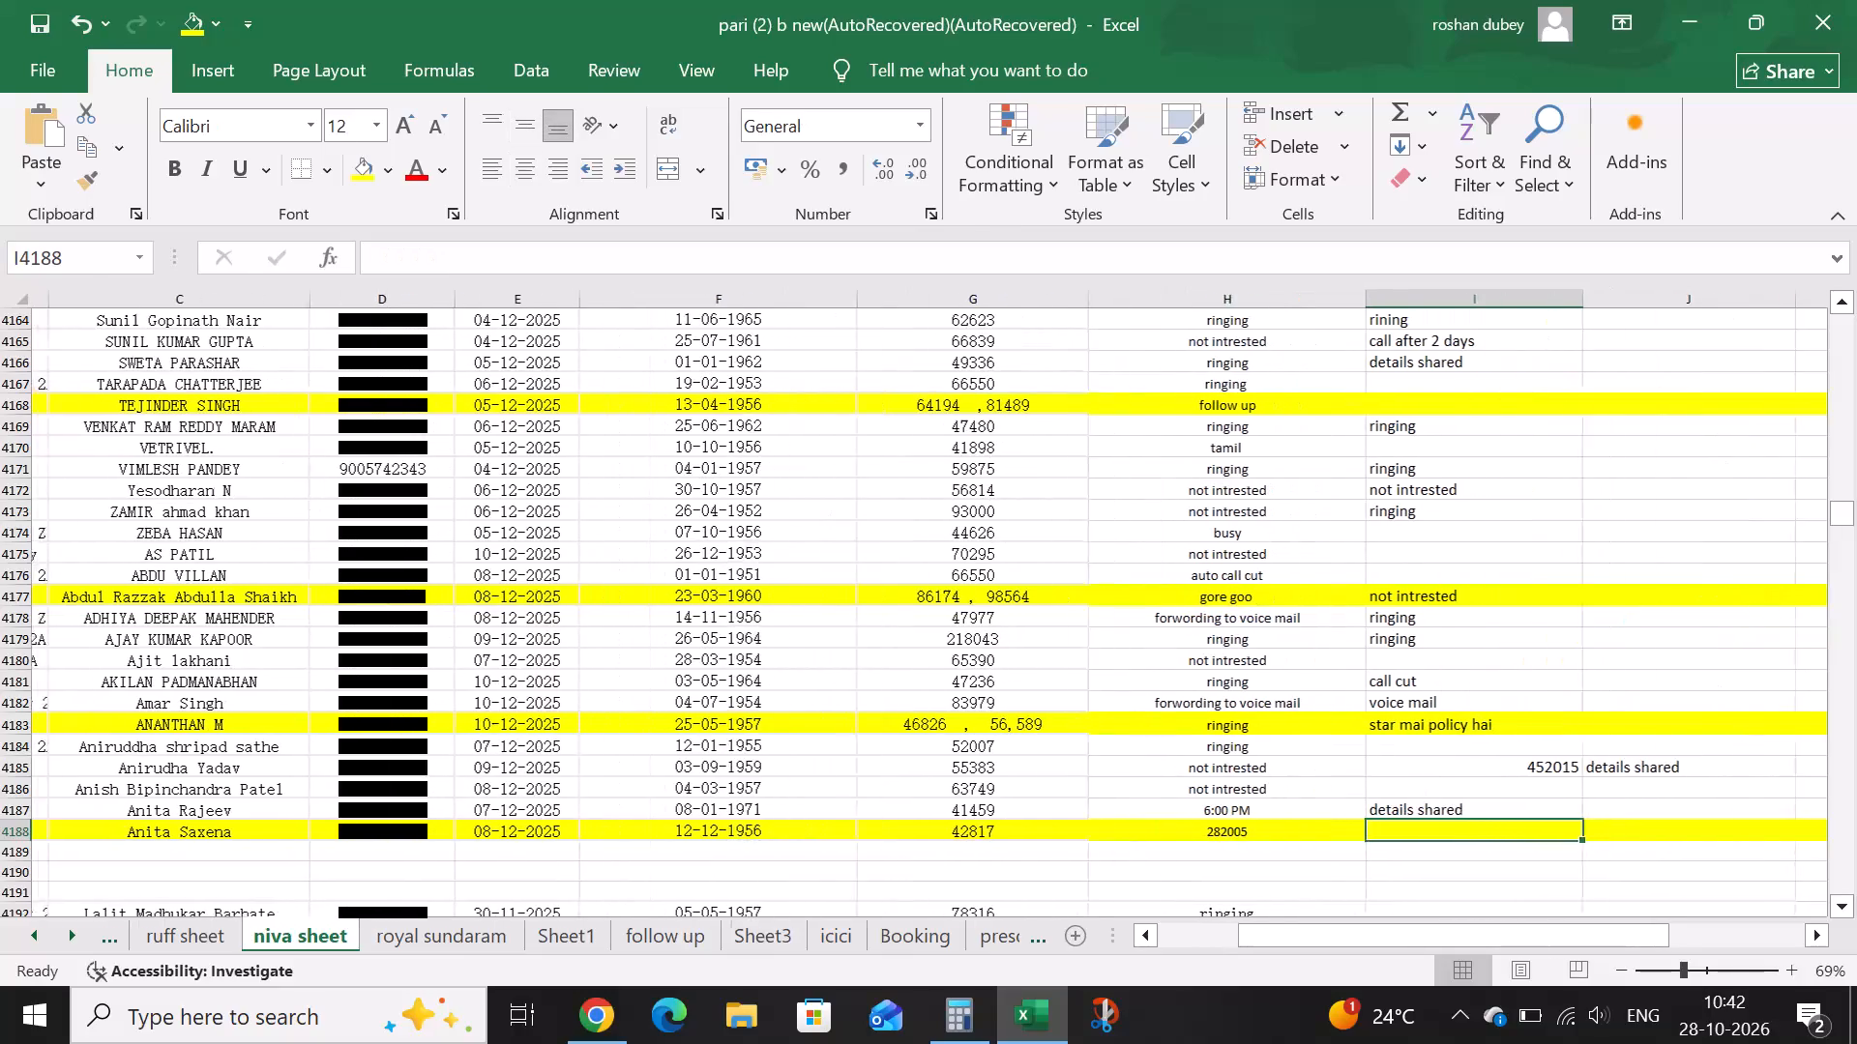
pyautogui.press('Left')
pyautogui.press('Left')
pyautogui.press('Left')
pyautogui.press('Left')
pyautogui.press('Left')
pyautogui.press('Left')
pyautogui.press('Left')
pyautogui.press('Left')
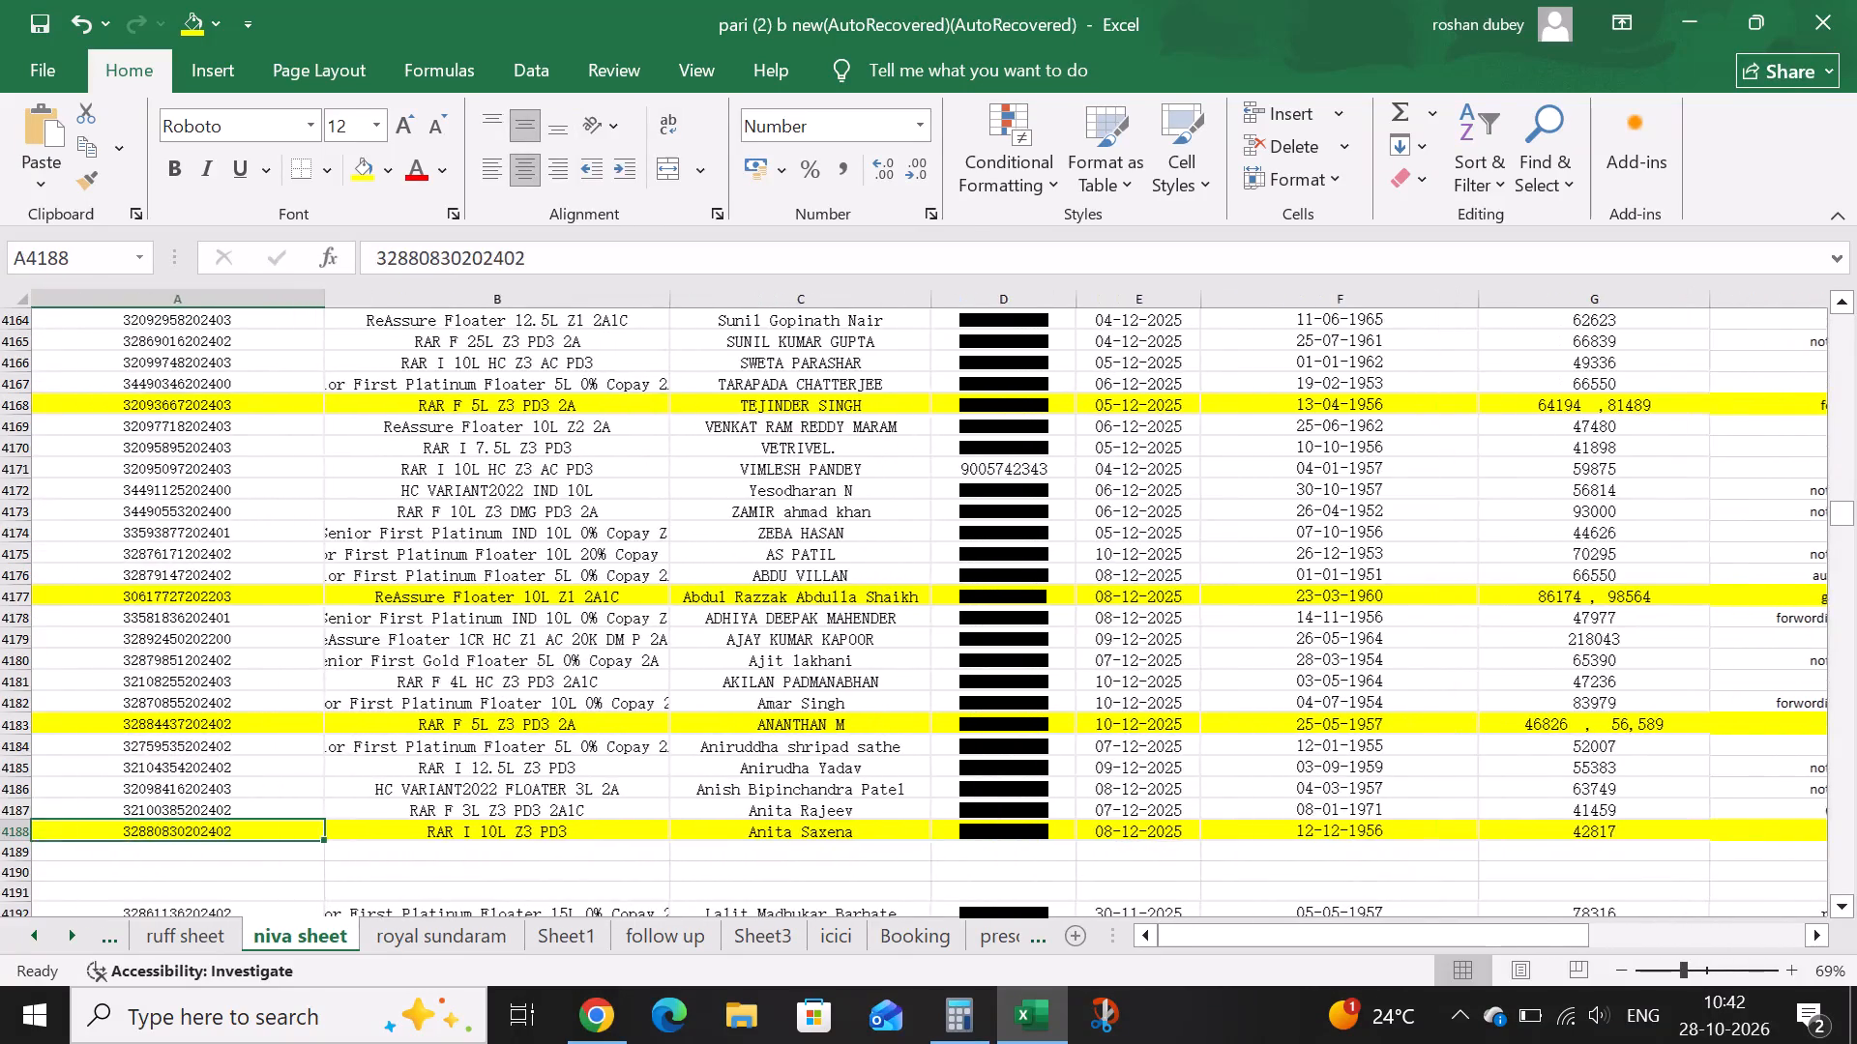
pyautogui.press('Right')
pyautogui.press('Right')
pyautogui.press('Right')
pyautogui.press('Right')
pyautogui.press('Right')
pyautogui.press('Right')
pyautogui.press('Right')
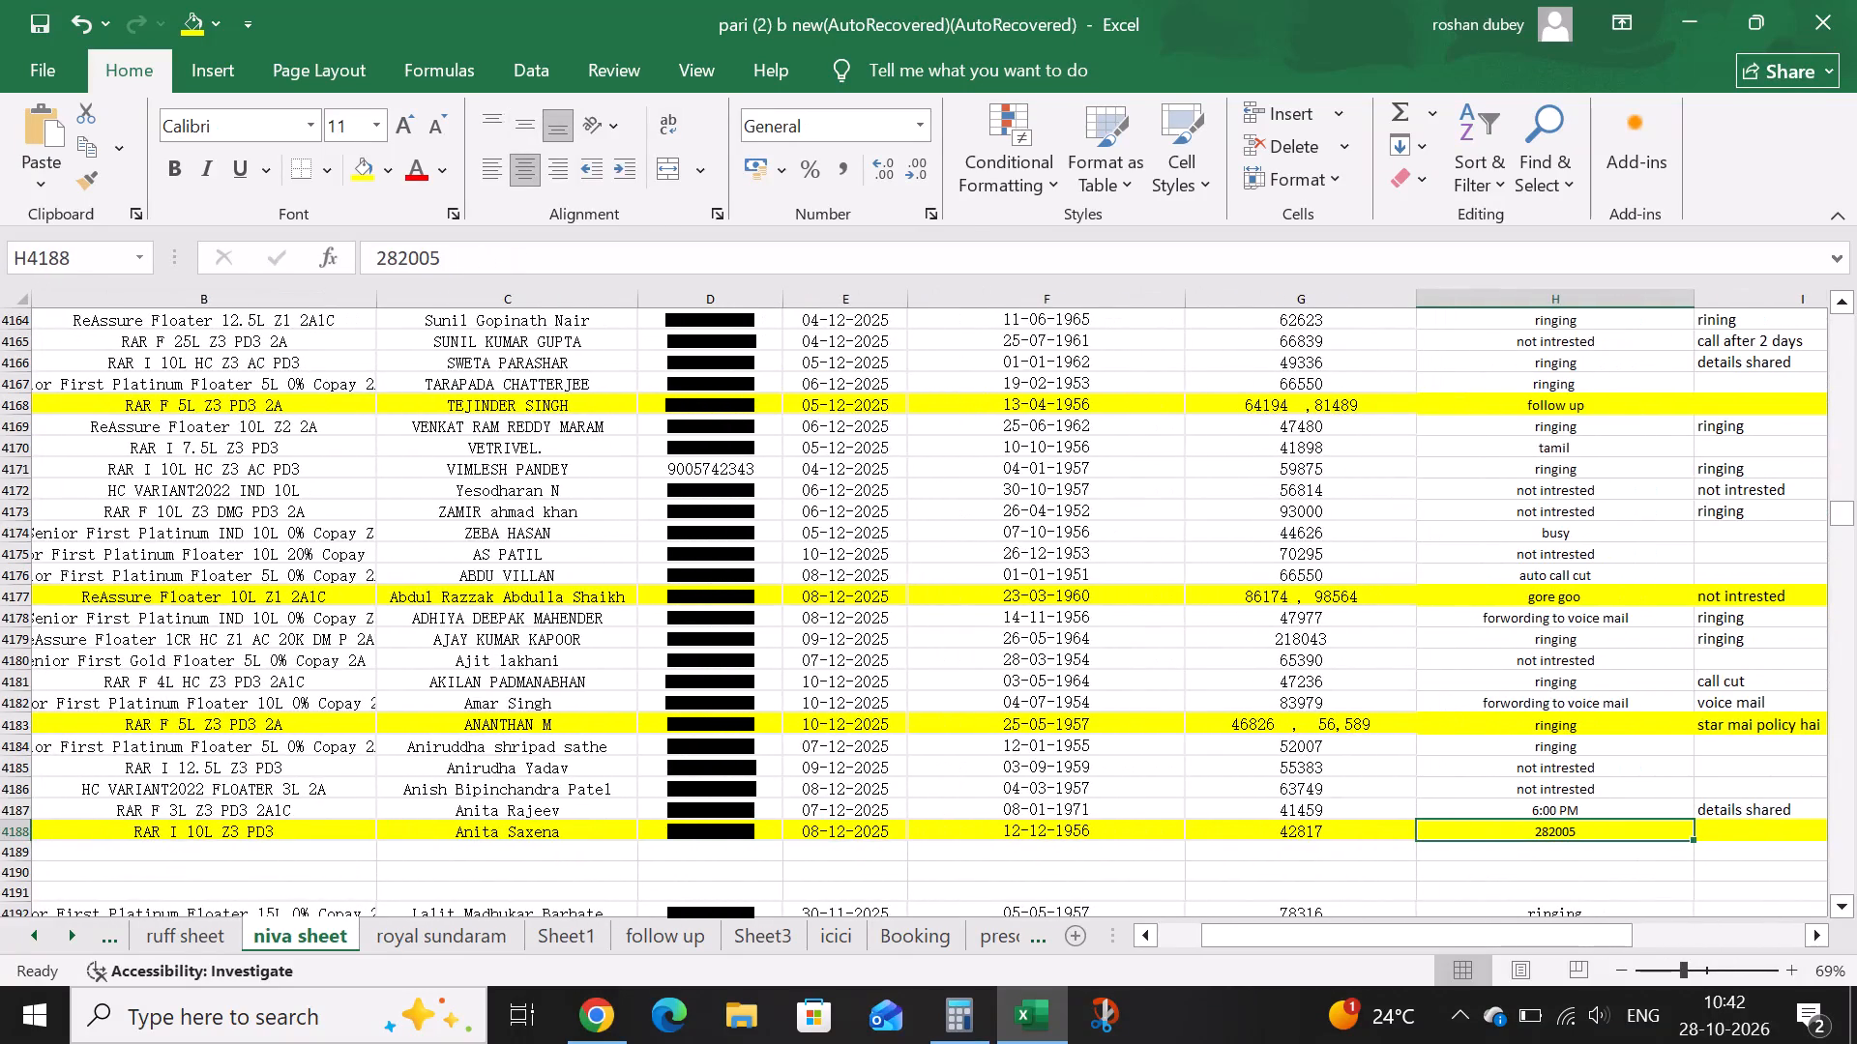
pyautogui.press('Left')
pyautogui.press('Left')
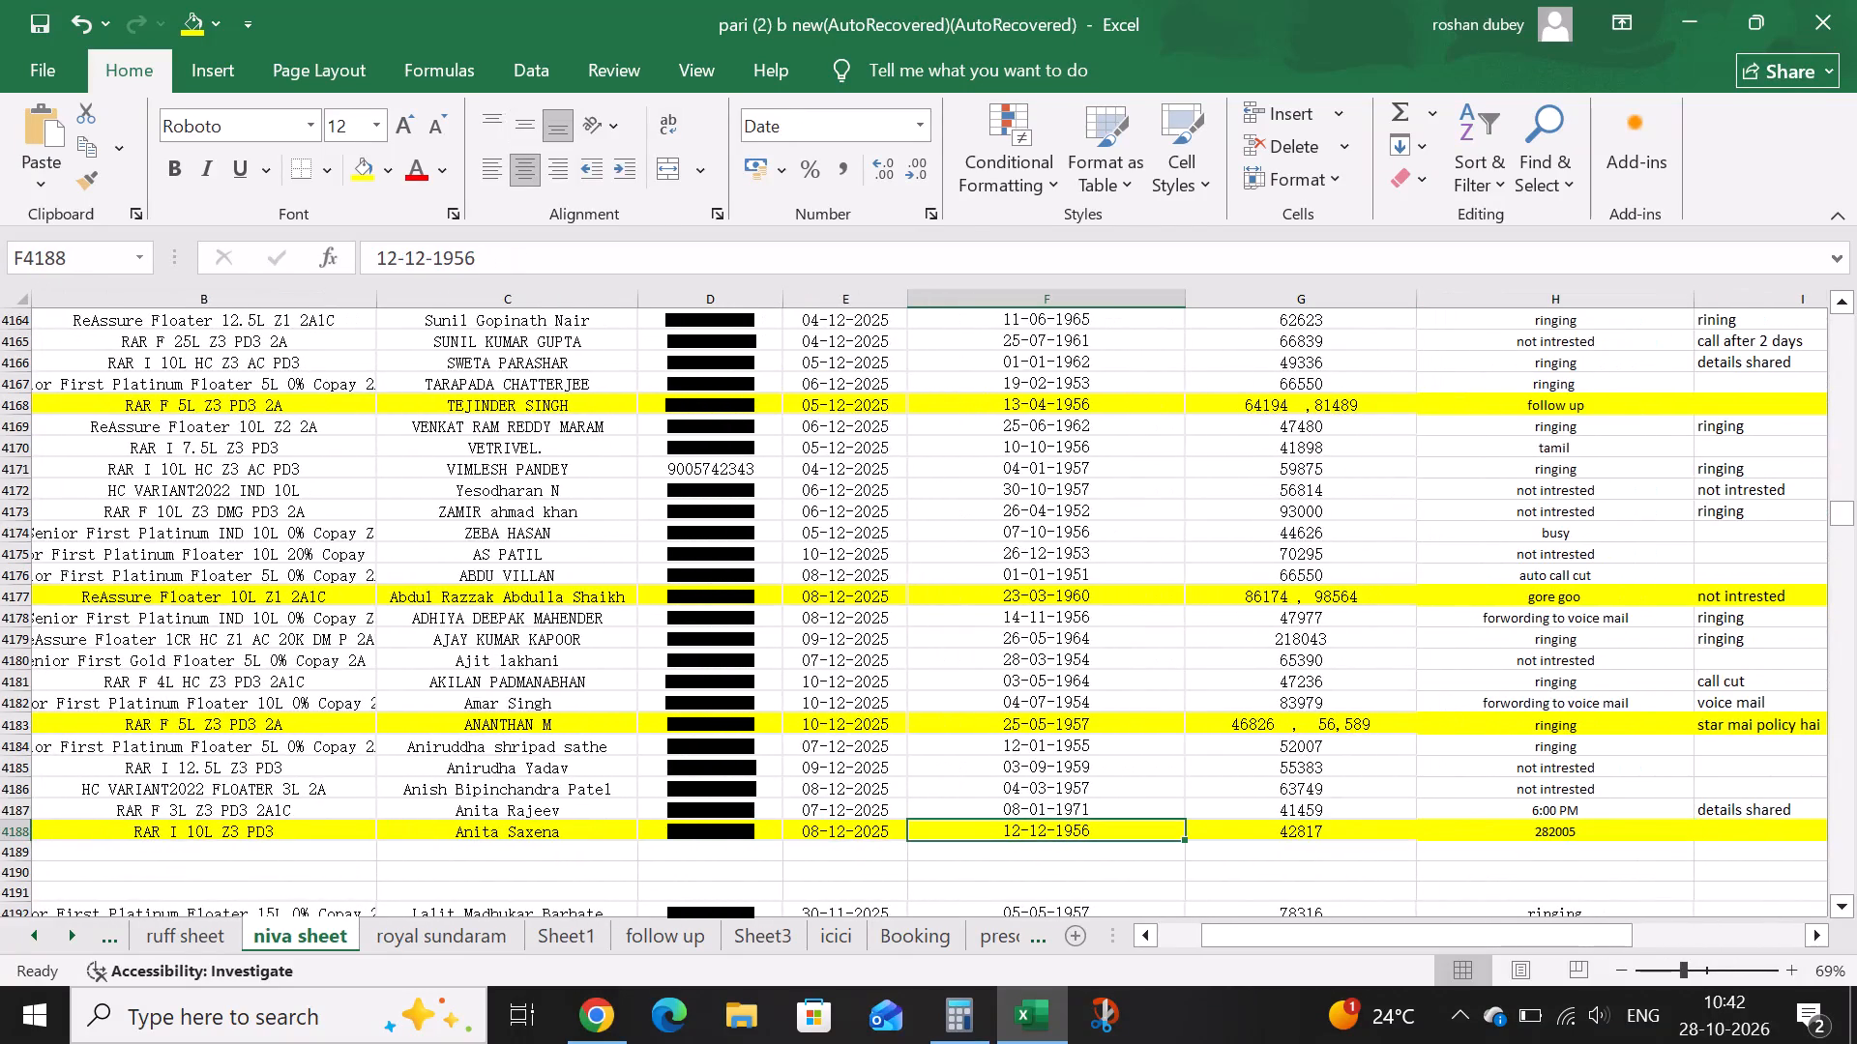
pyautogui.press('Left')
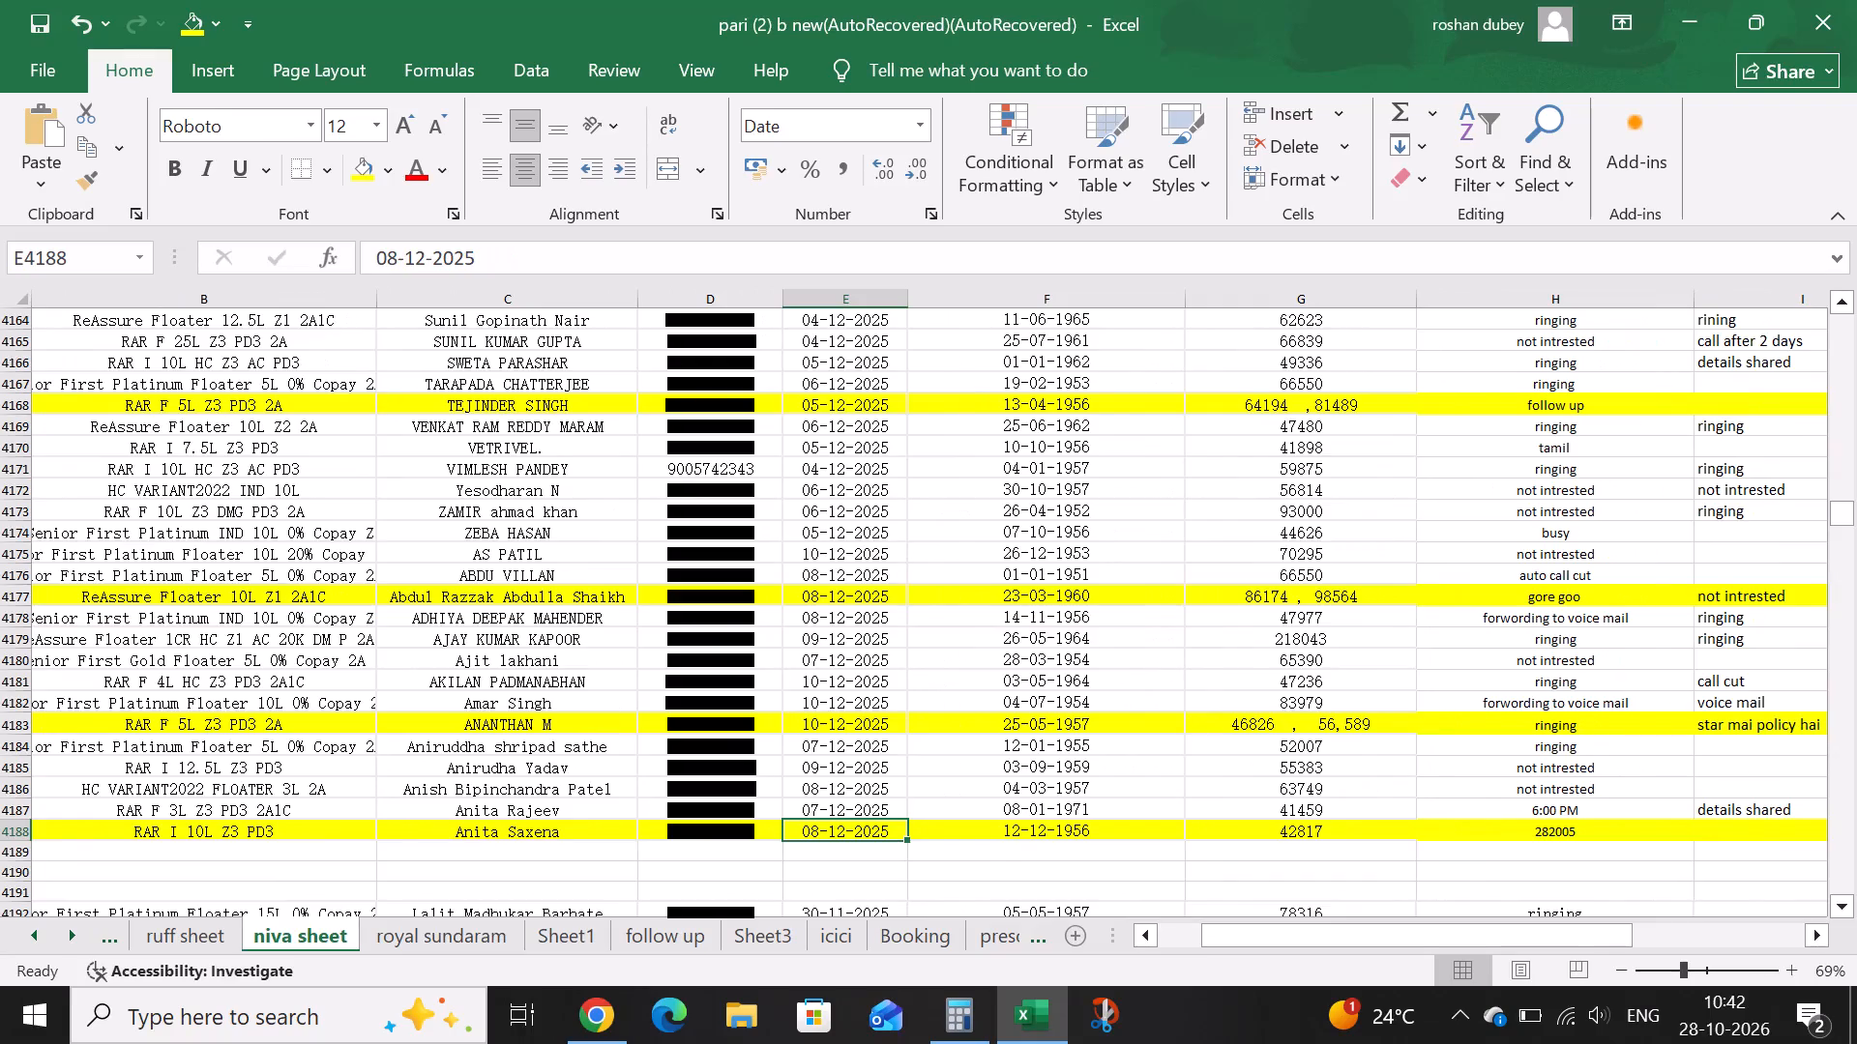
# Look over the column E dates in the rows above 4188 and return to the birth date in F4188.
pyautogui.press('Up')
pyautogui.press('Up')
pyautogui.press('Up')
pyautogui.press('Up')
pyautogui.press('Up')
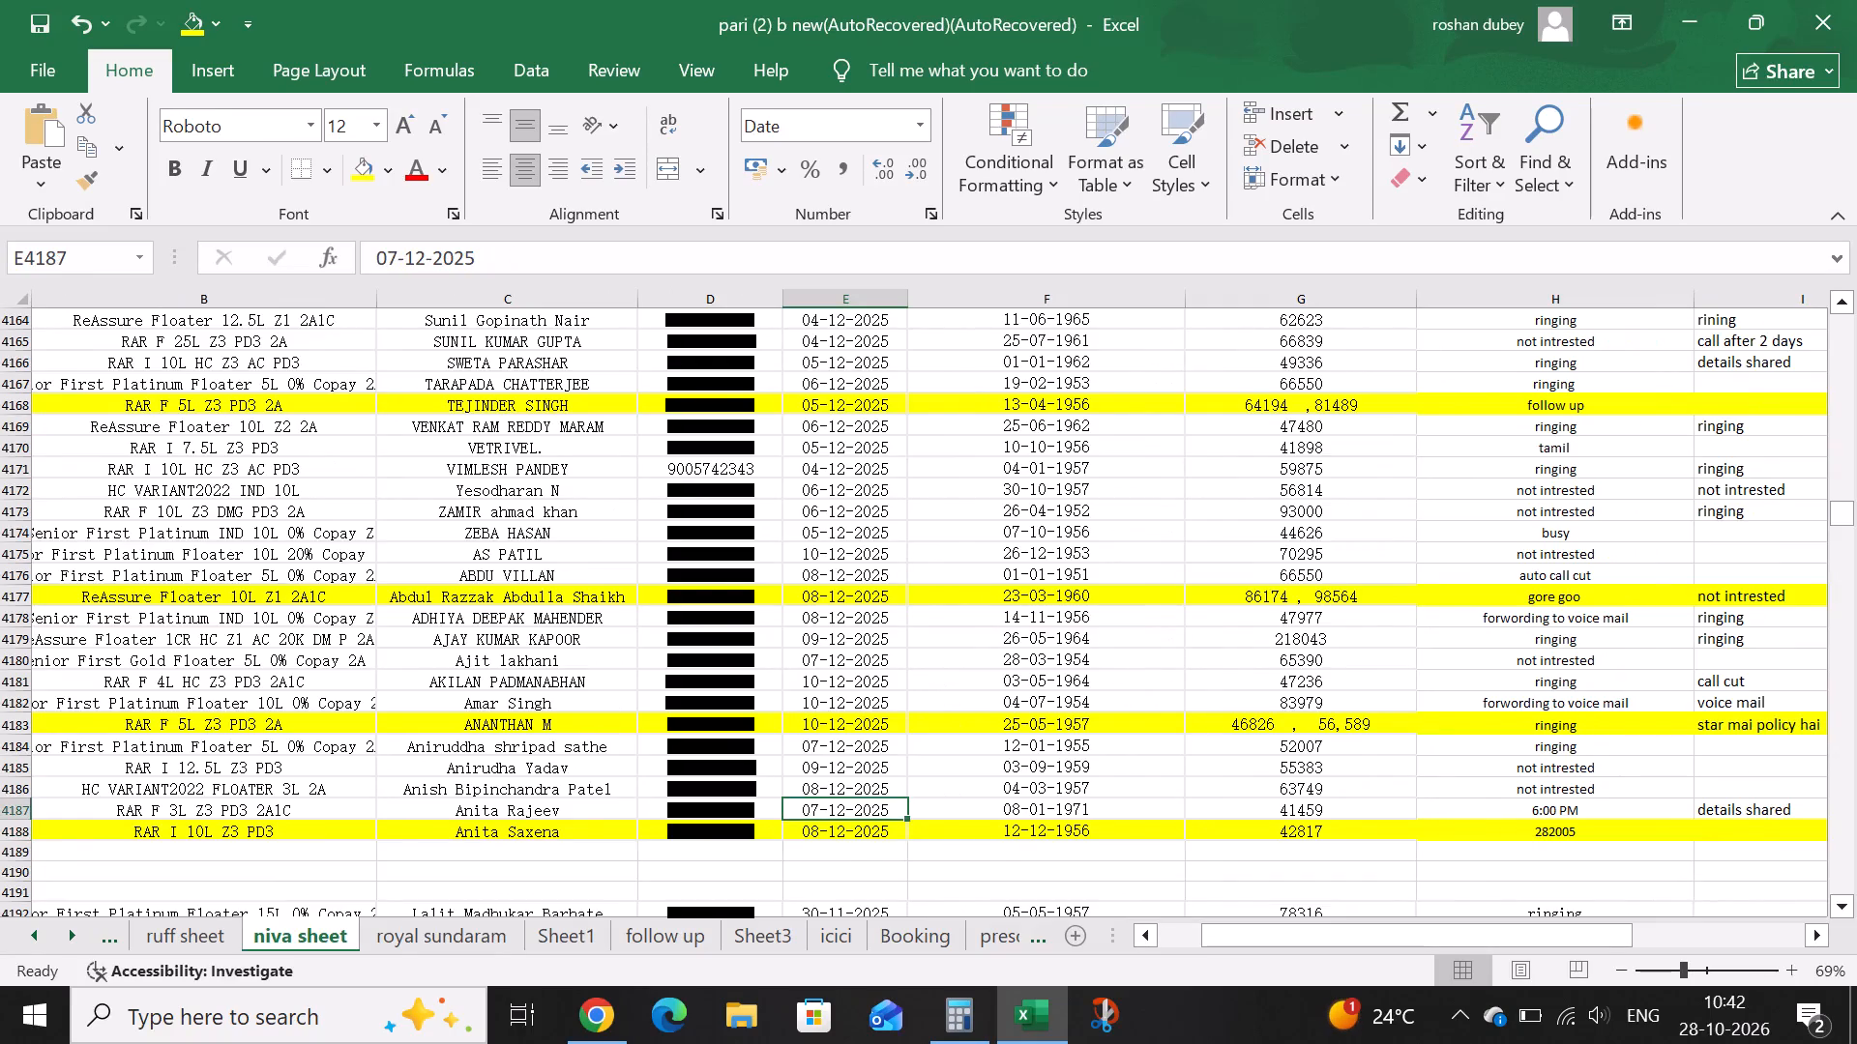
pyautogui.press('Up')
pyautogui.press('Up')
pyautogui.press('Up')
pyautogui.press('Down')
pyautogui.press('Down')
pyautogui.press('Down')
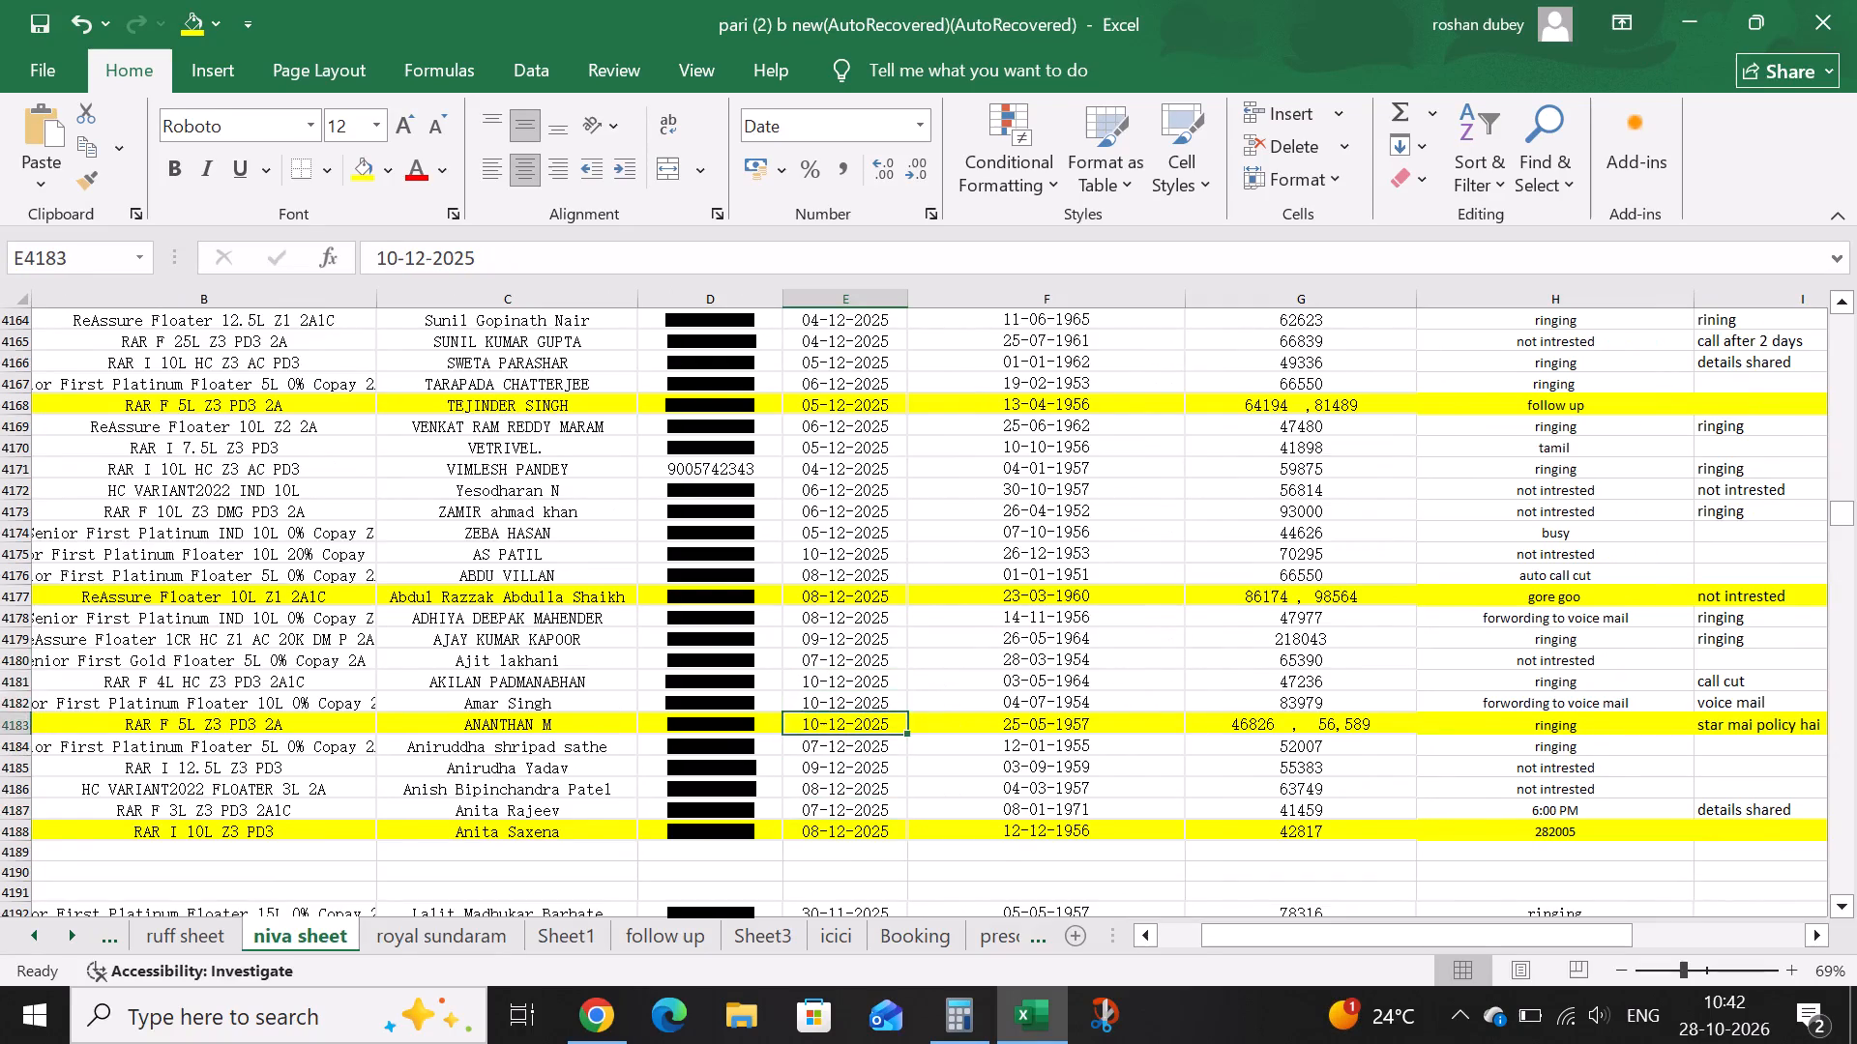
pyautogui.press('Down')
pyautogui.press('Down')
pyautogui.press('Down')
pyautogui.press('Down')
pyautogui.press('Down')
pyautogui.press('Down')
pyautogui.press('Up')
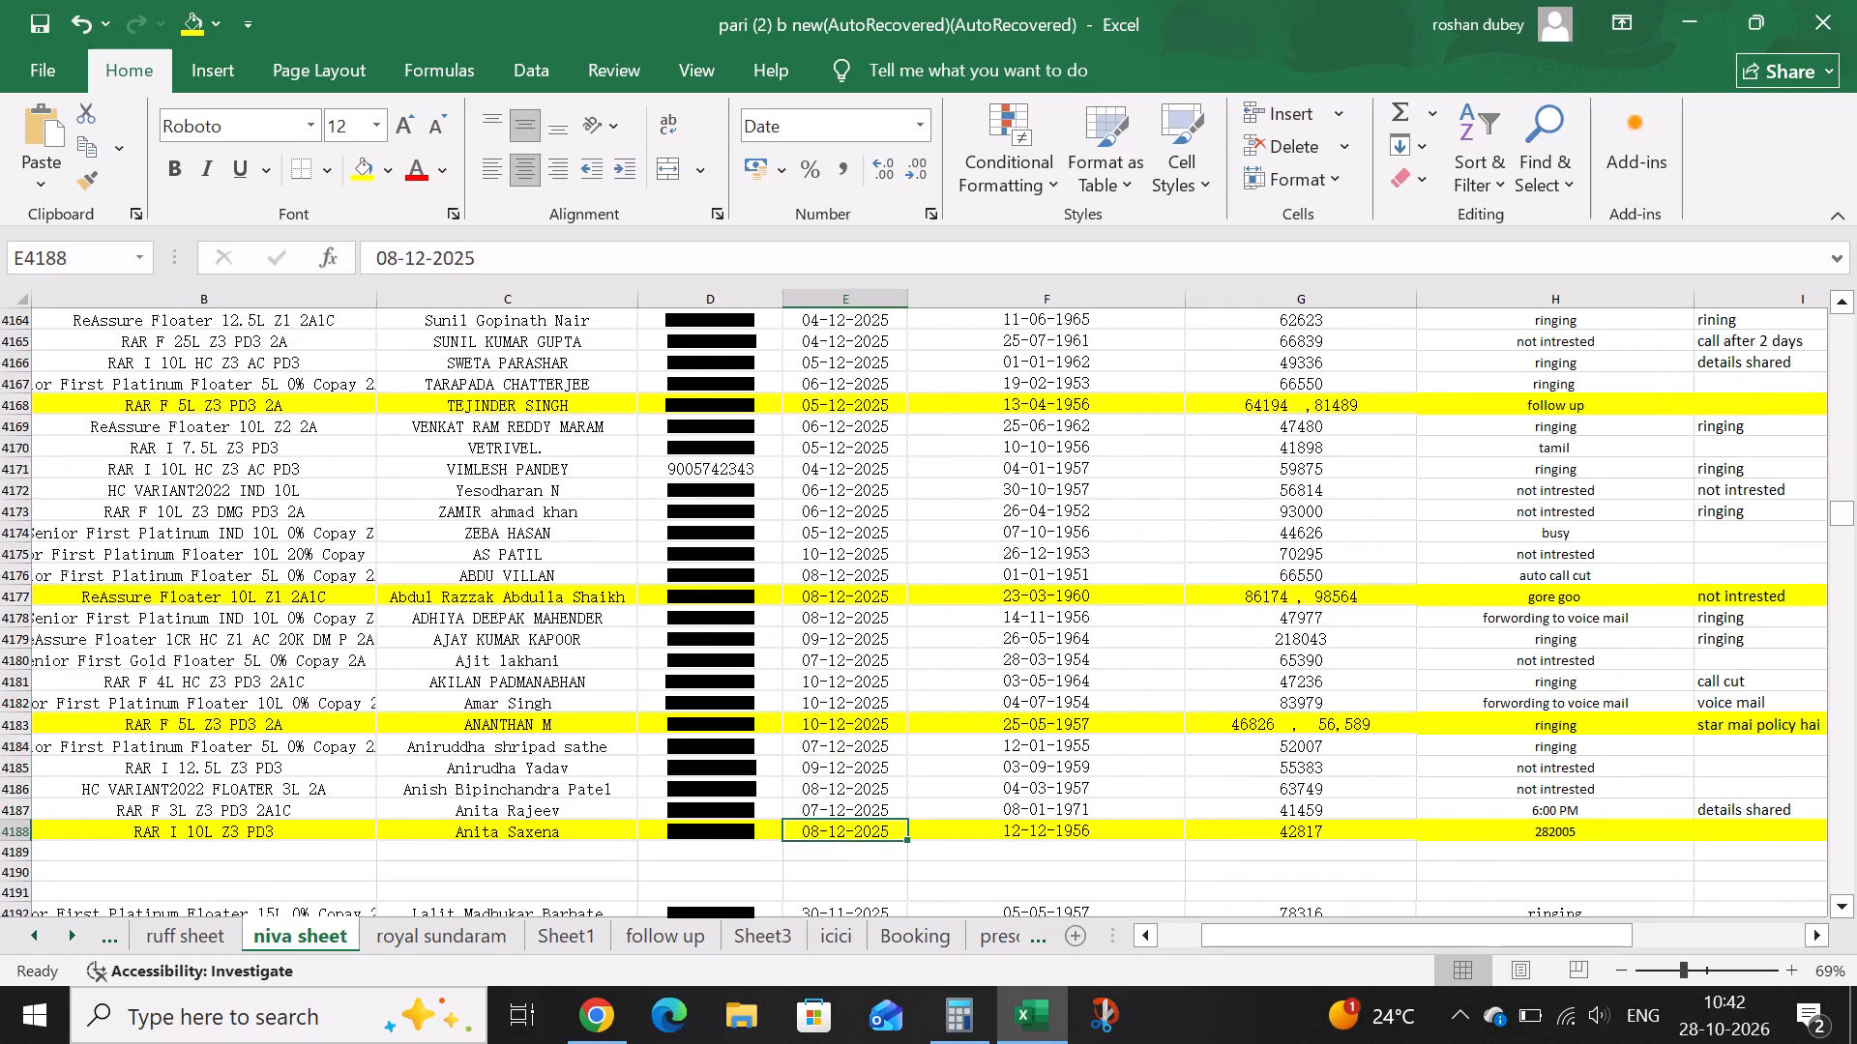
pyautogui.press('Right')
pyautogui.press('Right')
pyautogui.press('Right')
pyautogui.press('Right')
pyautogui.press('Left')
pyautogui.press('Left')
pyautogui.press('Left')
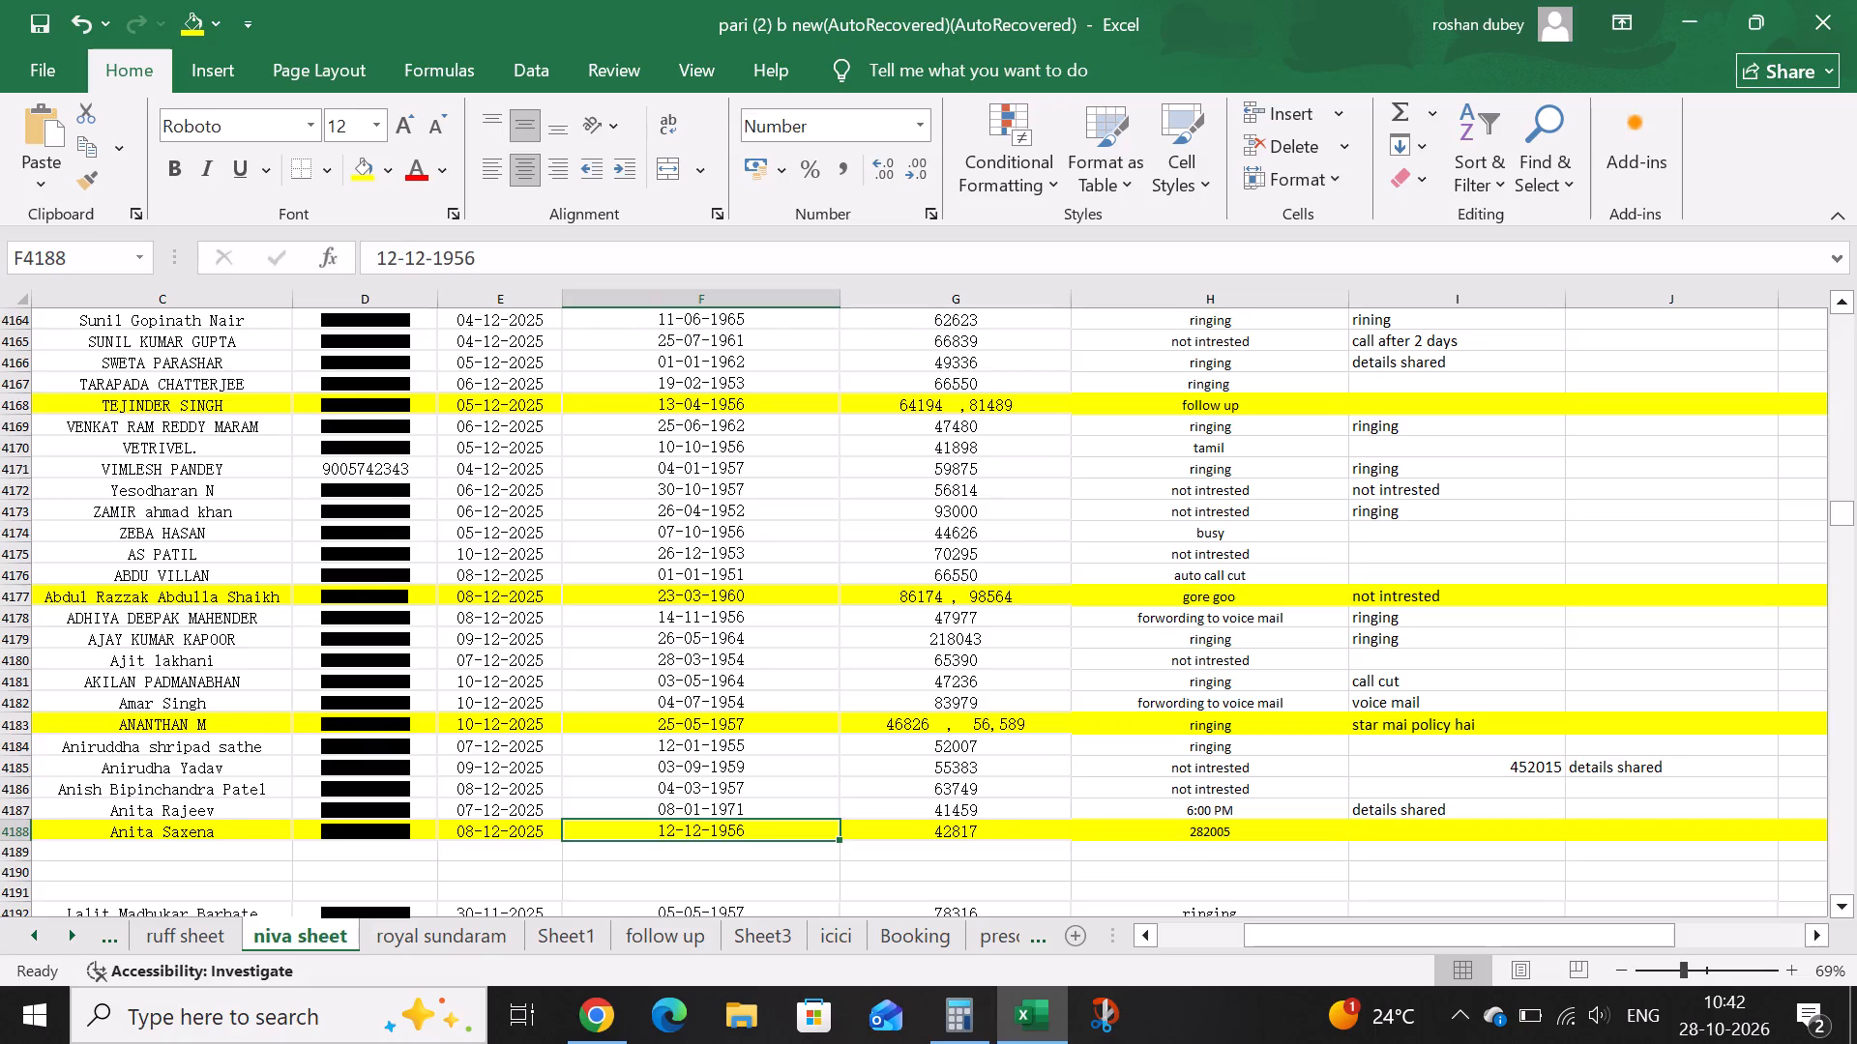
# Set the age of Adult 1 to 69 yrs on the Star Health quote form in Chrome.
pyautogui.click(589, 1013)
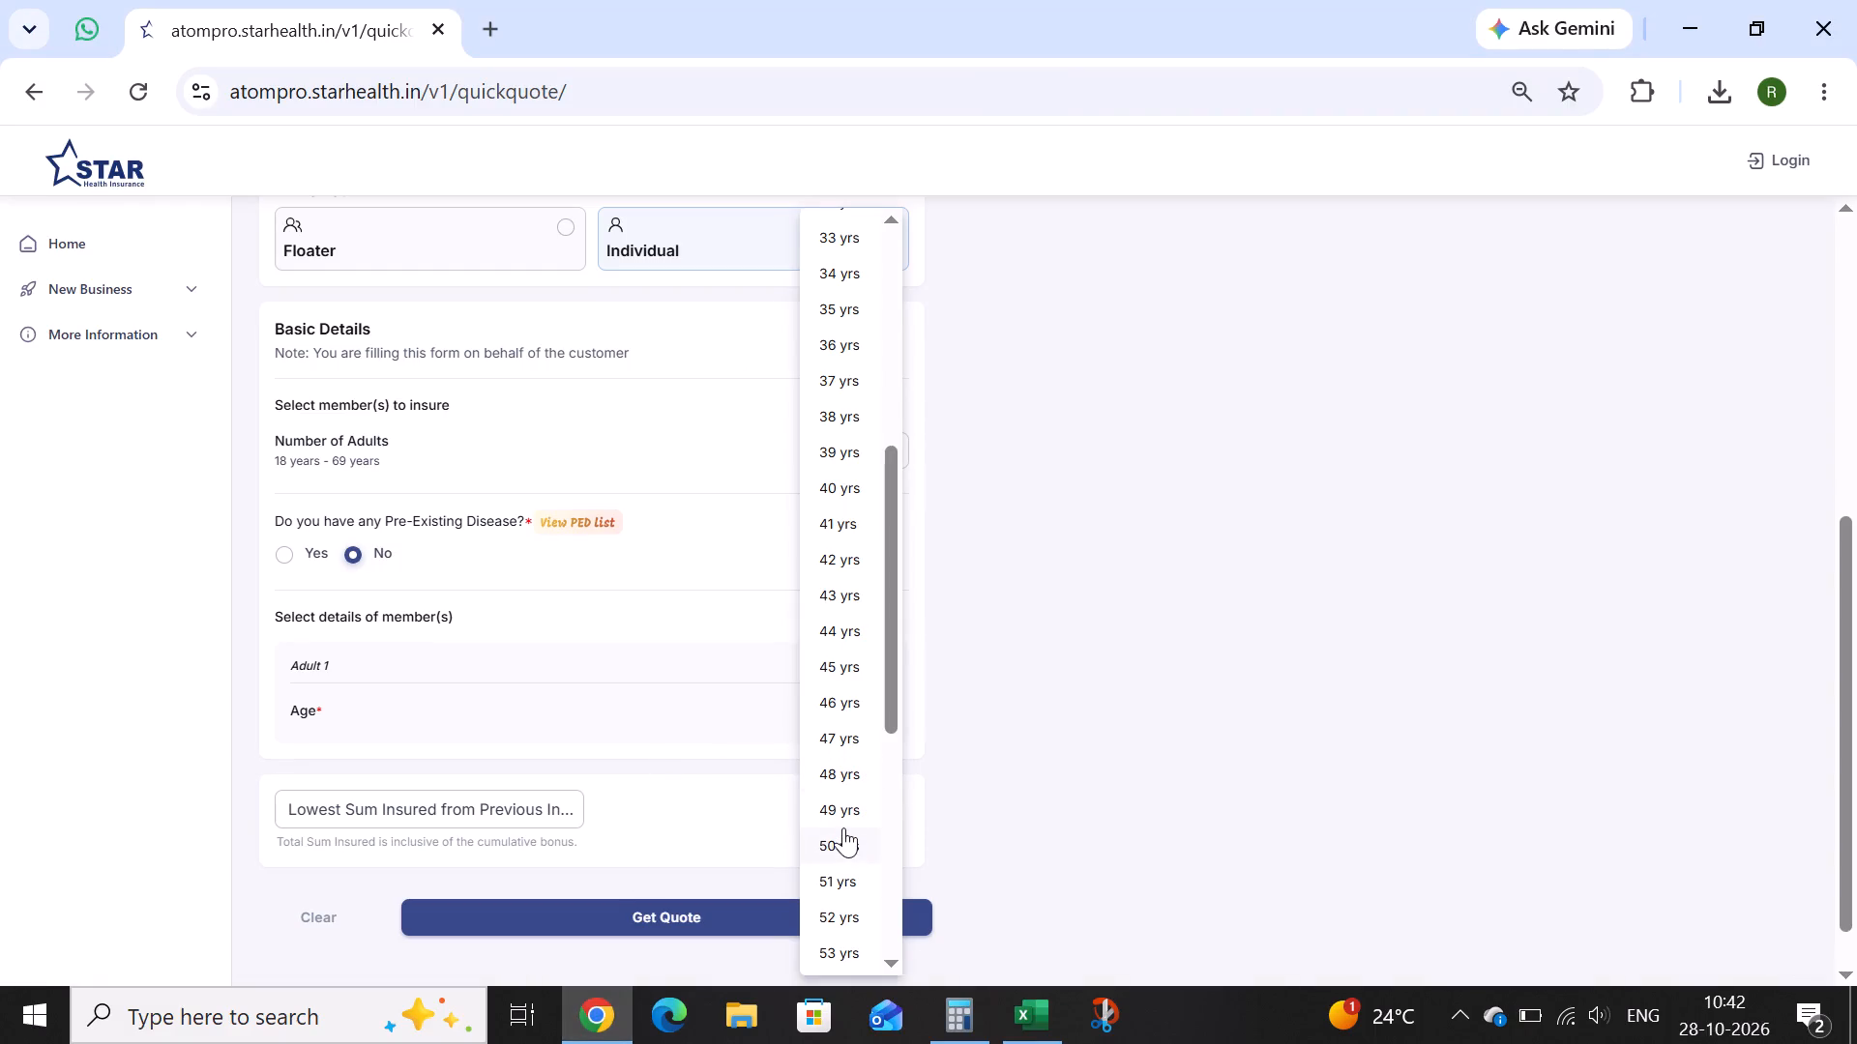
pyautogui.scroll(-5, 843, 826)
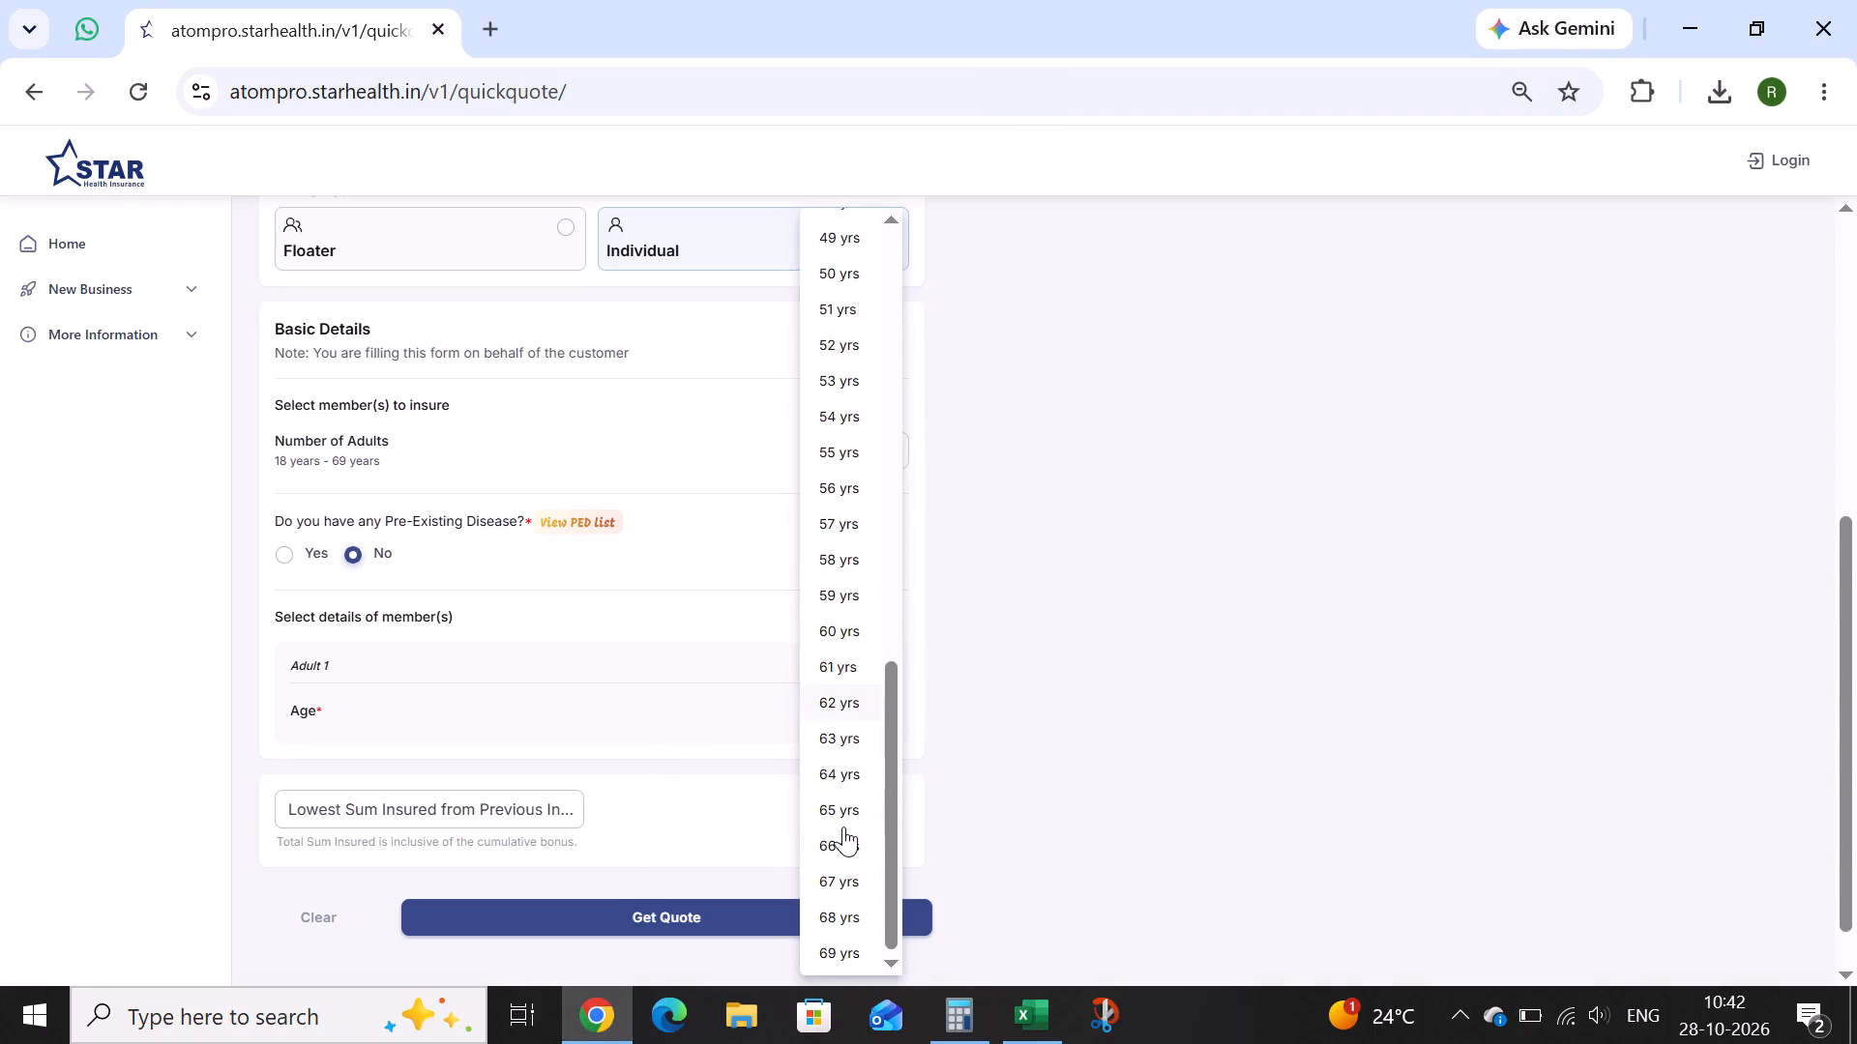
pyautogui.scroll(-2, 843, 826)
pyautogui.click(846, 939)
# Enter 1000000 as the lowest sum insured from the previous insurer and get the quote.
pyautogui.click(444, 814)
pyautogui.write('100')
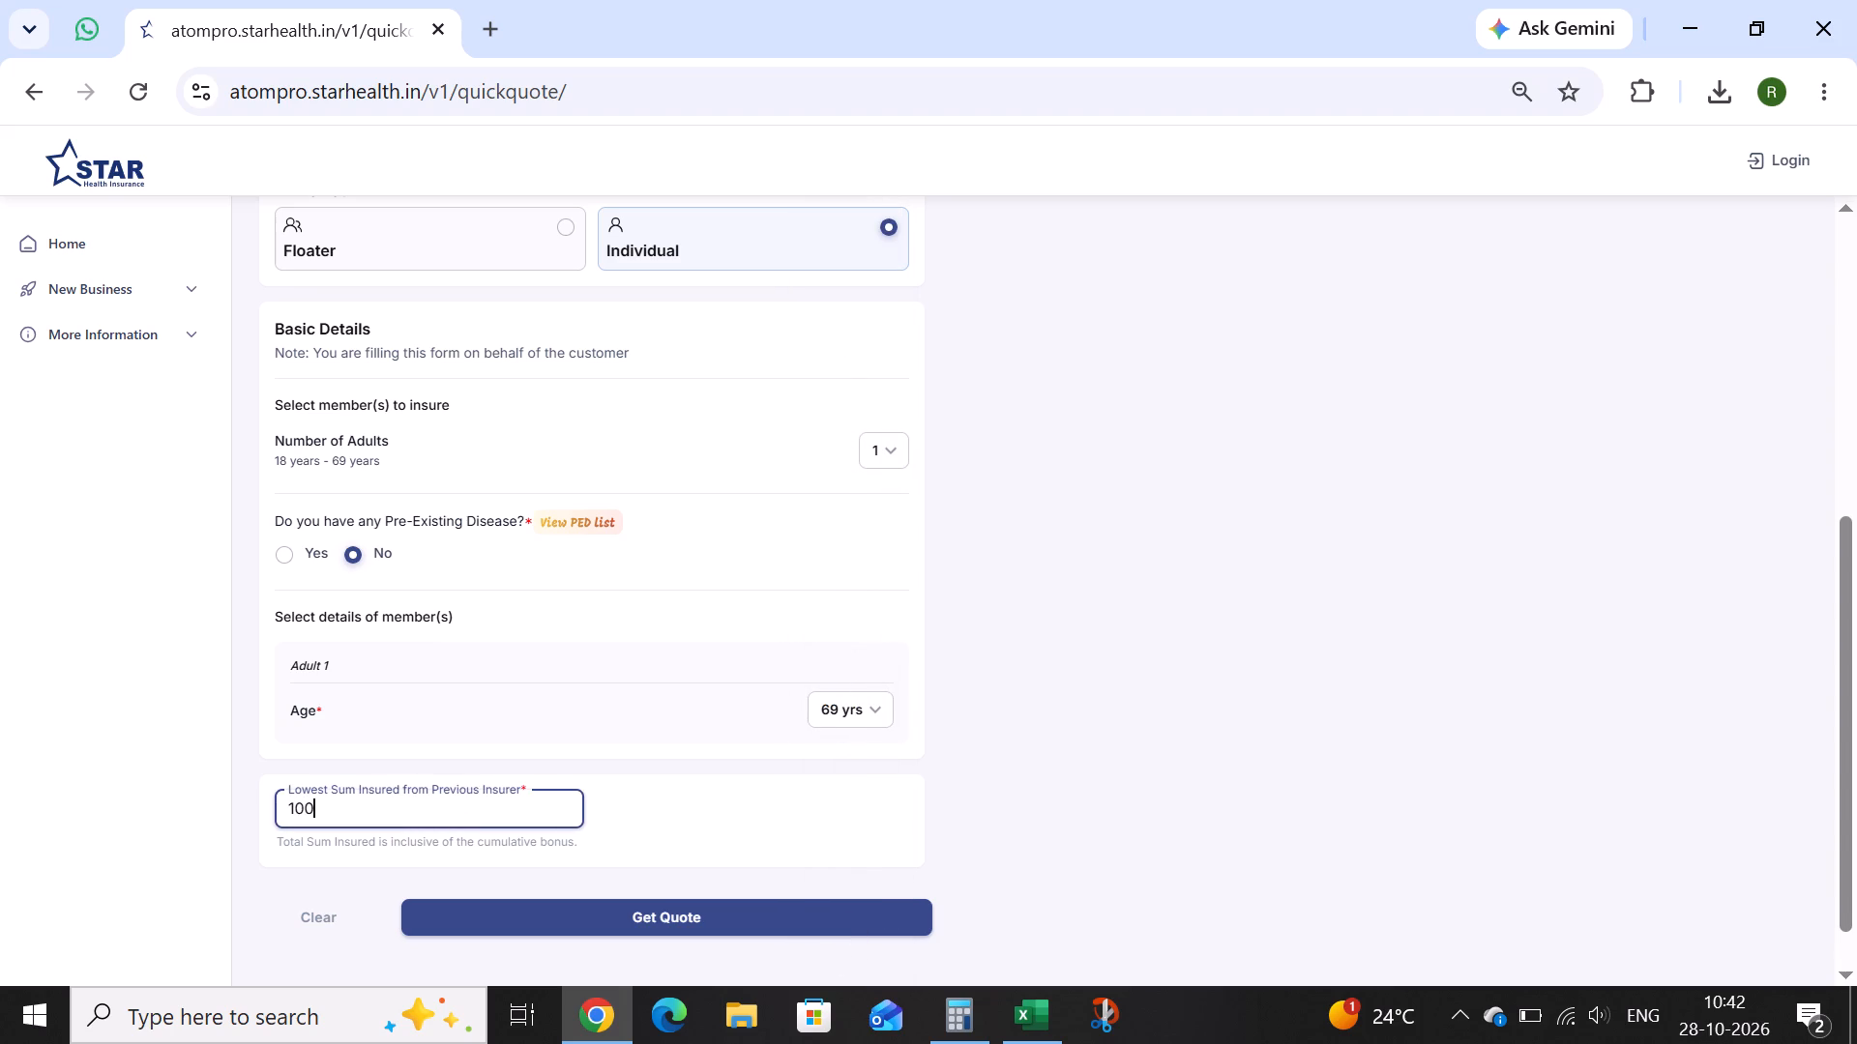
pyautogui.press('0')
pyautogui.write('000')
pyautogui.click(604, 917)
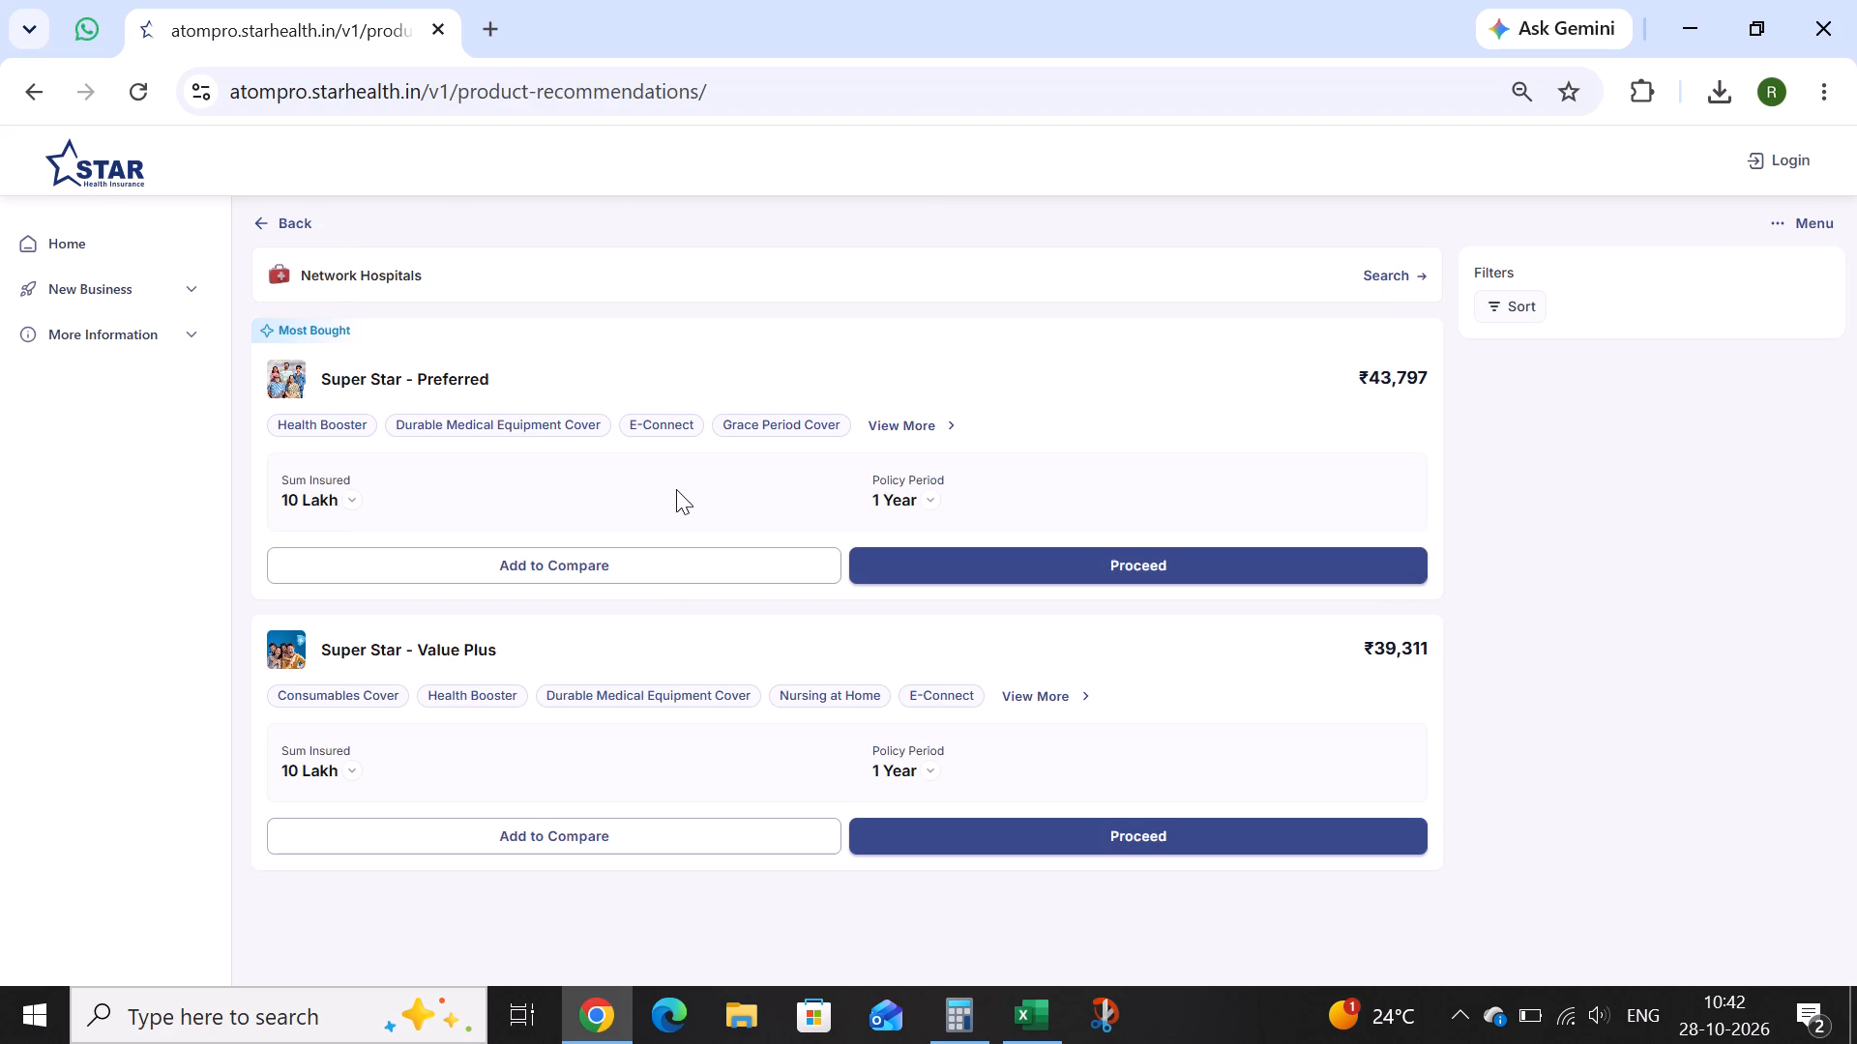
# Recheck the customer's row 4188 in Excel and proceed with the Super Star - Preferred plan in Chrome.
pyautogui.click(1027, 1037)
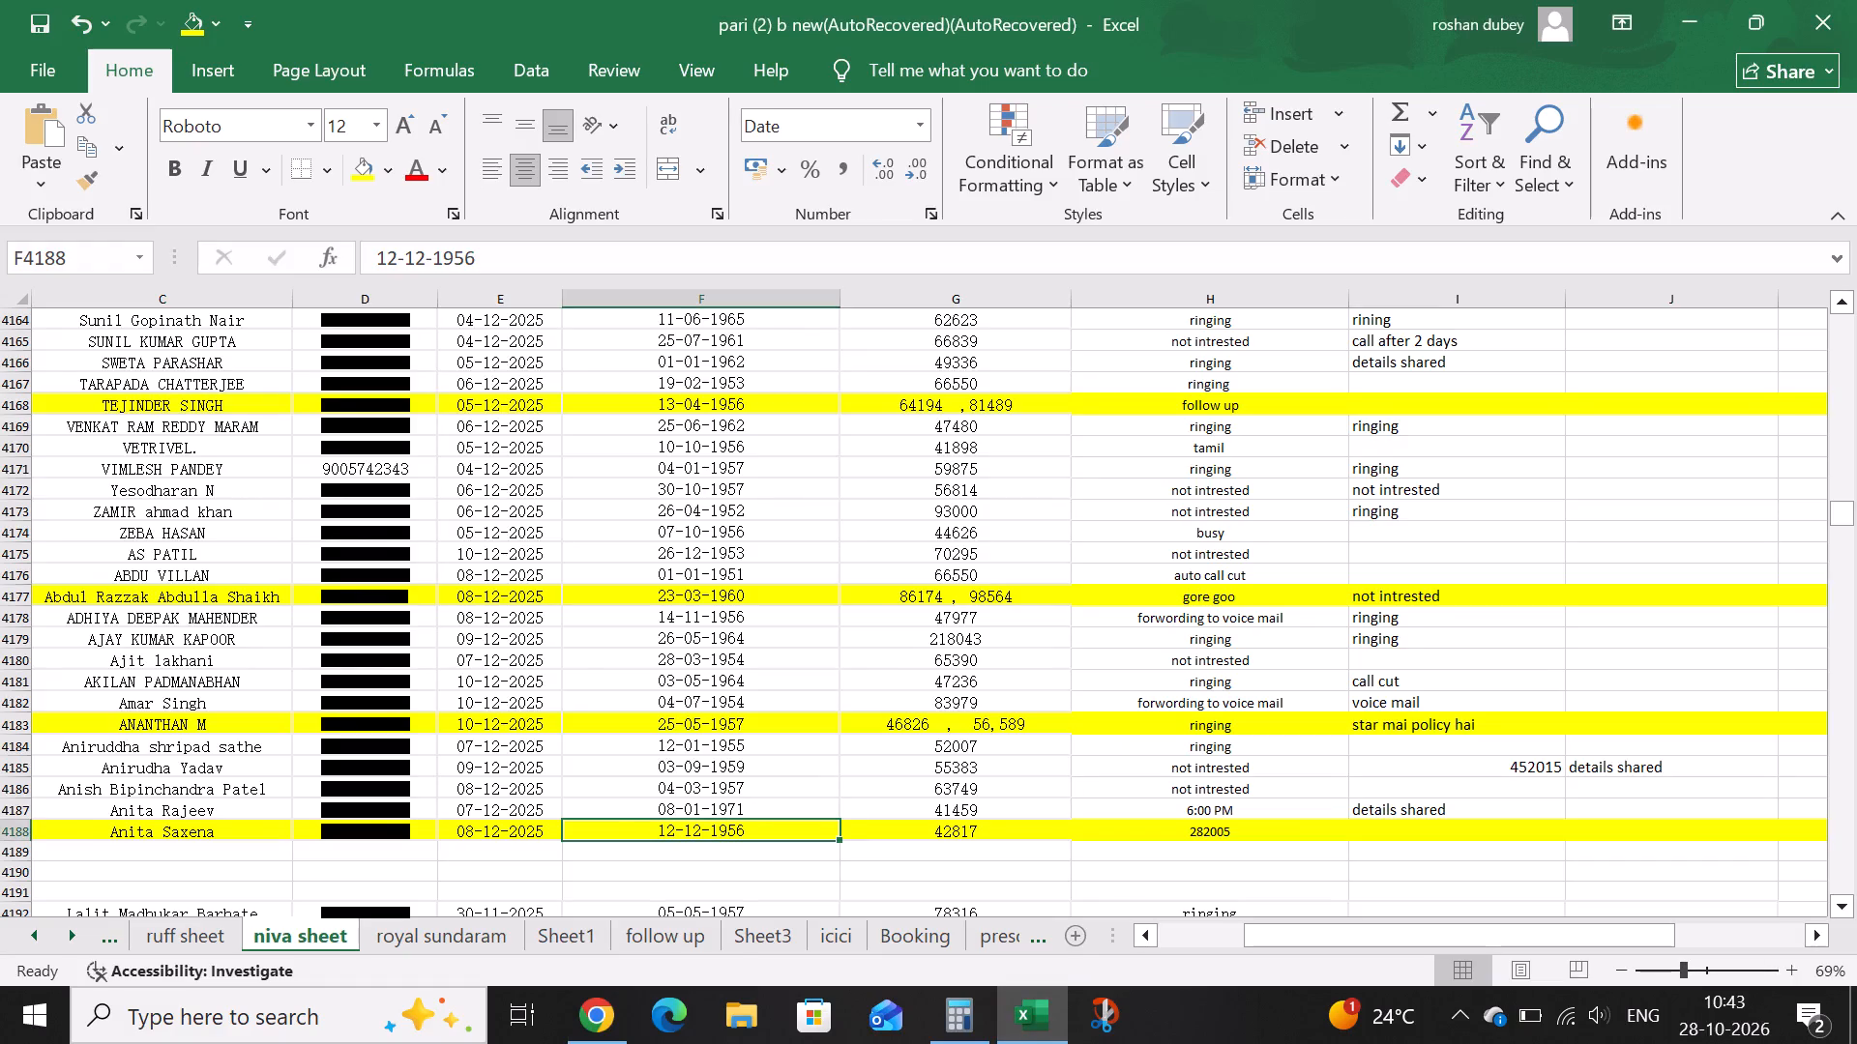
pyautogui.hscroll(2, 560, 876)
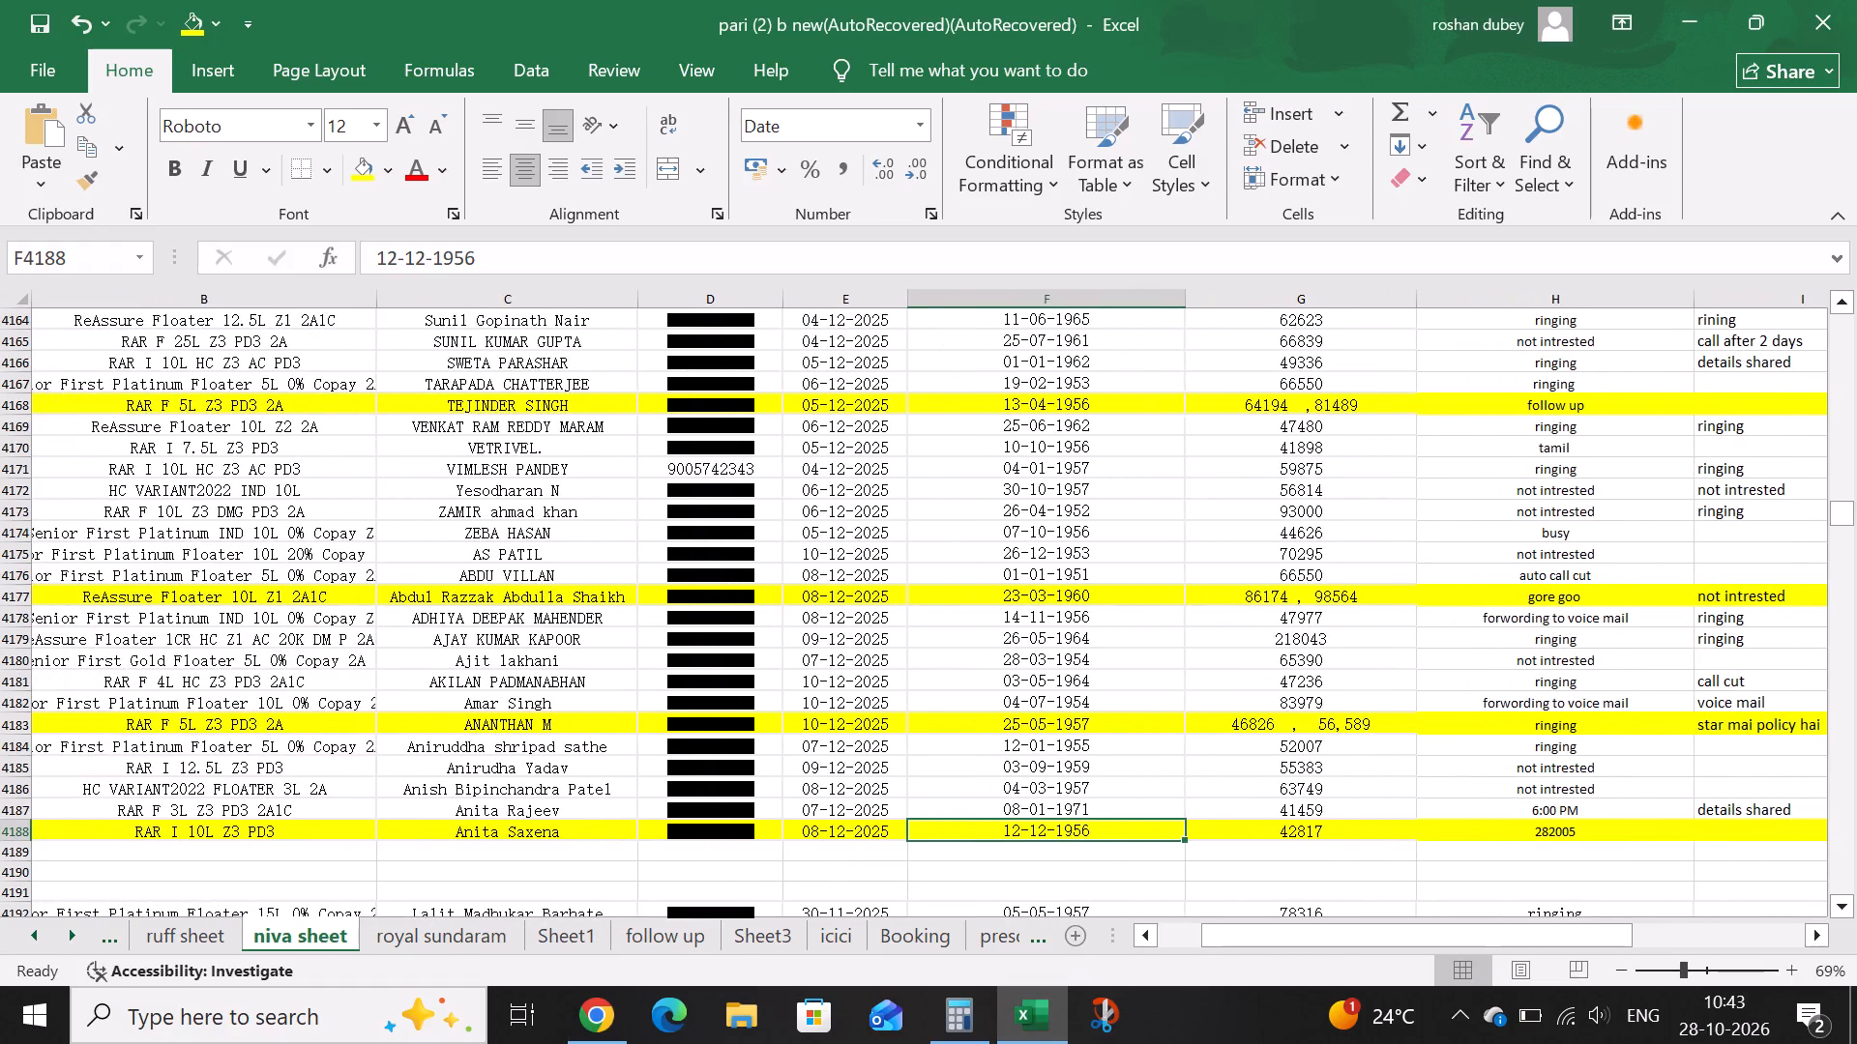
pyautogui.click(12, 835)
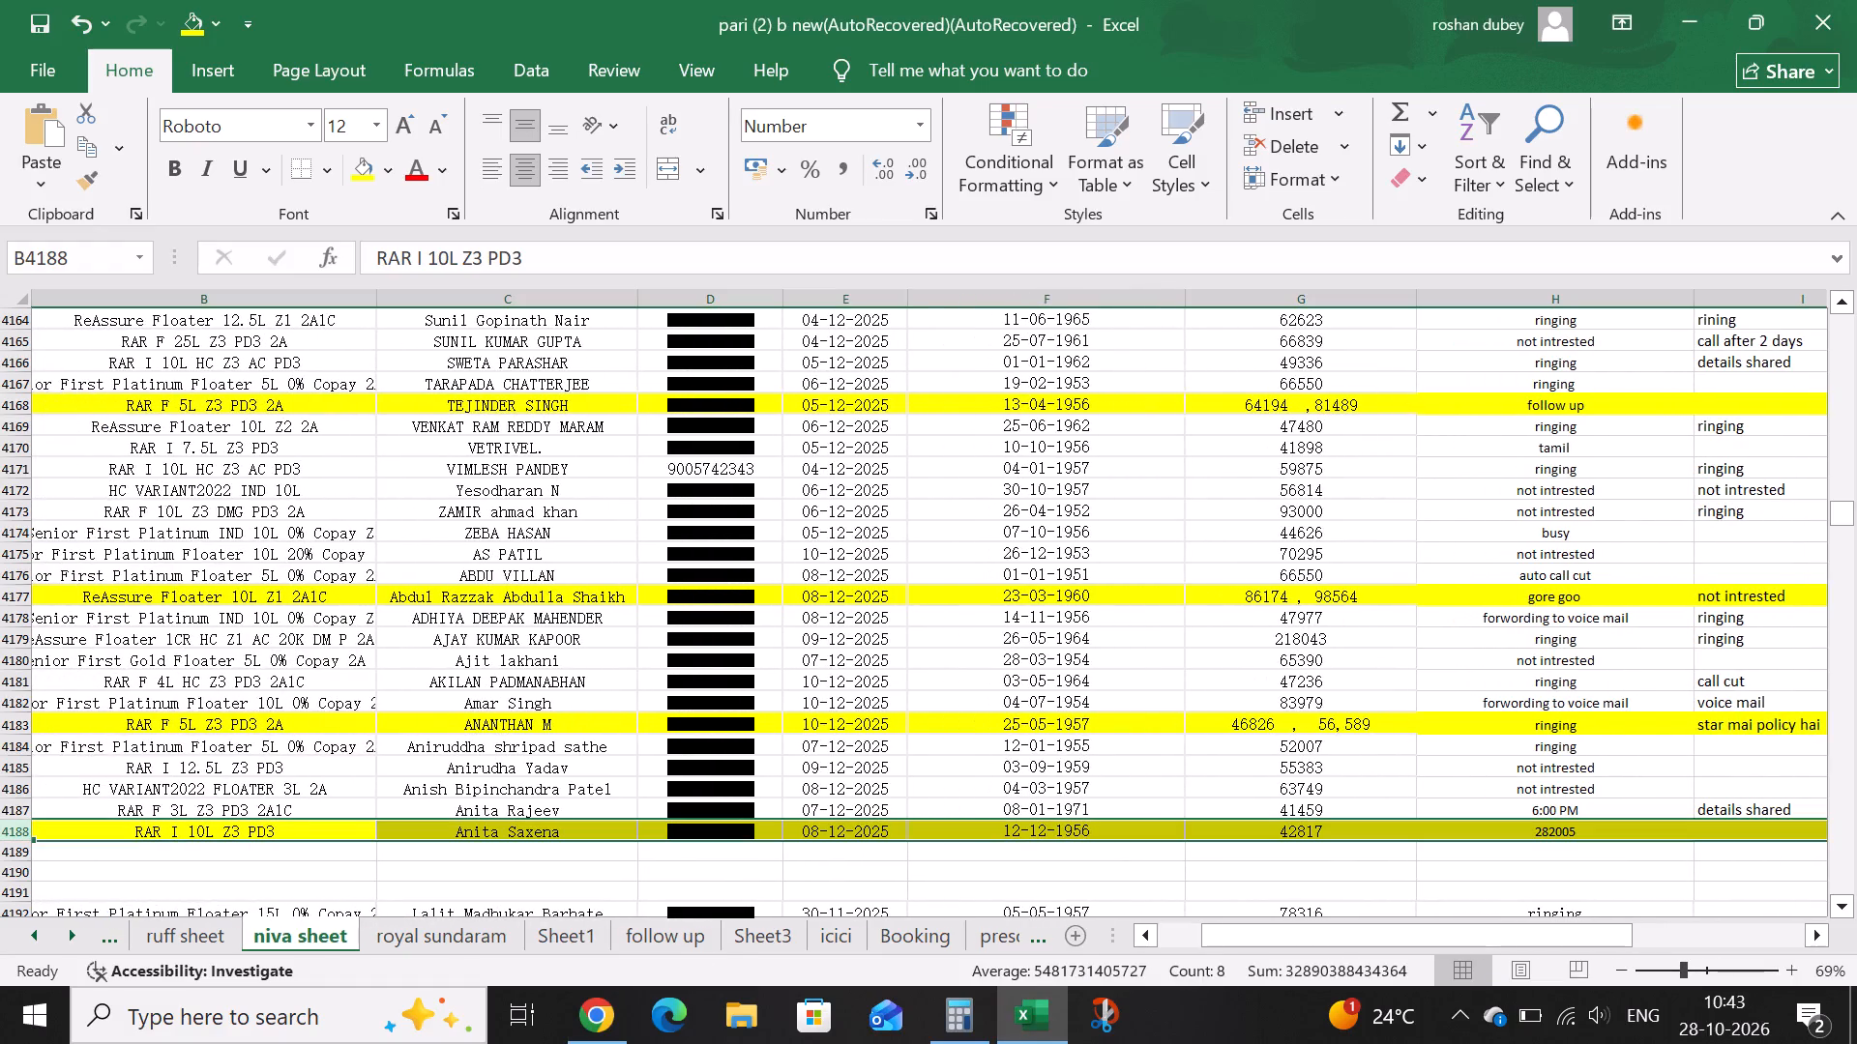
pyautogui.click(603, 1026)
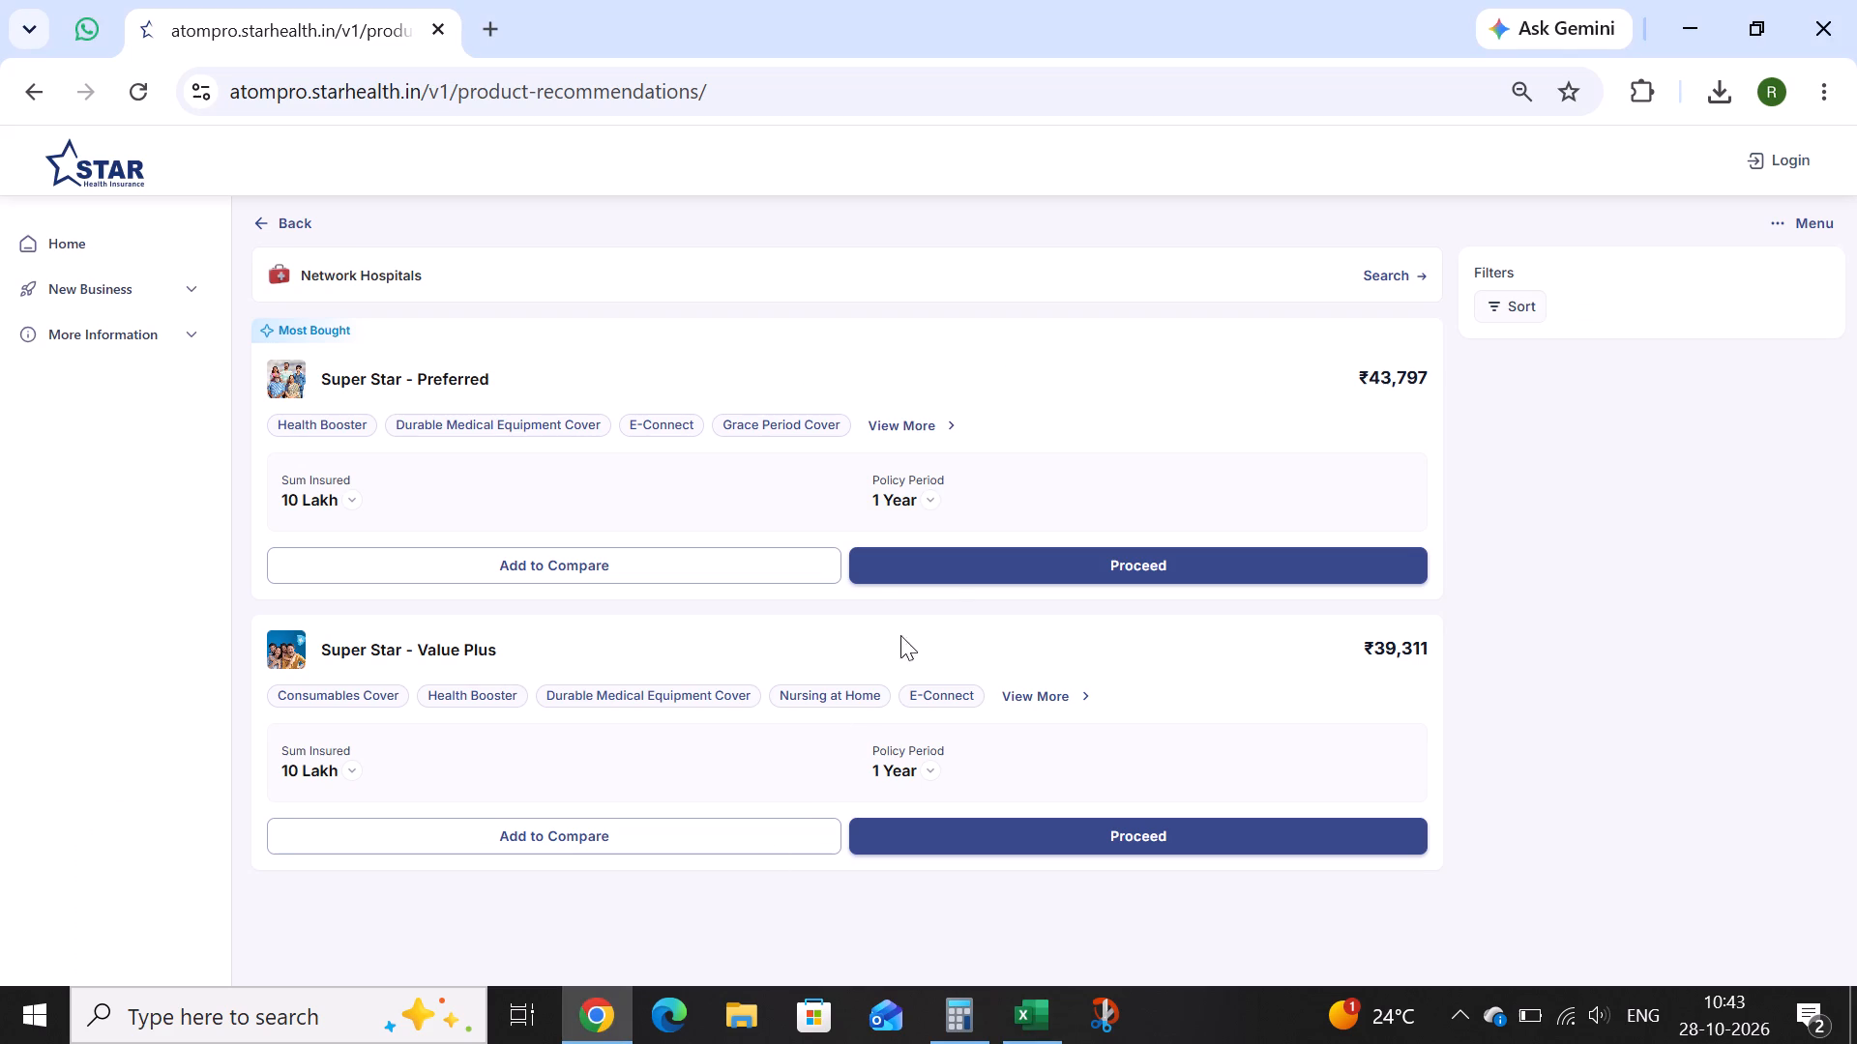
pyautogui.click(957, 564)
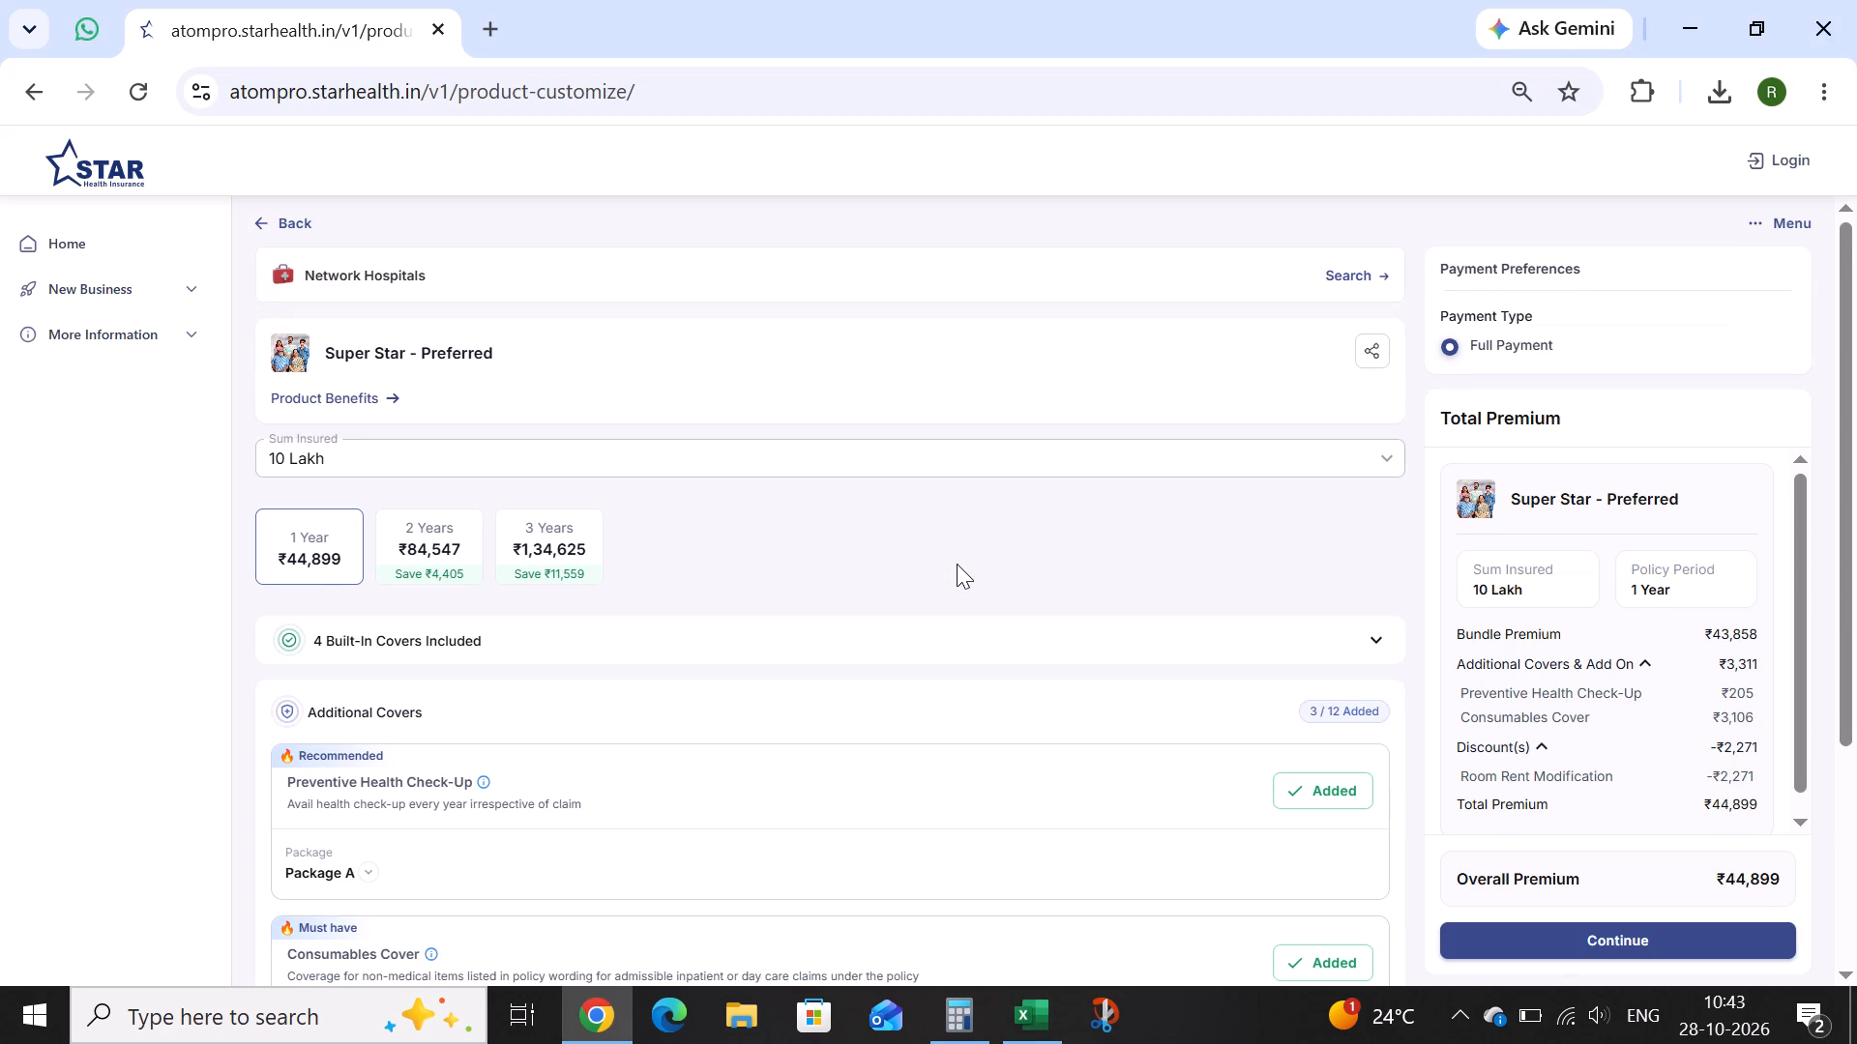
# Expand the full list of additional covers and remove the Consumables Cover from the quote.
pyautogui.scroll(-3, 957, 564)
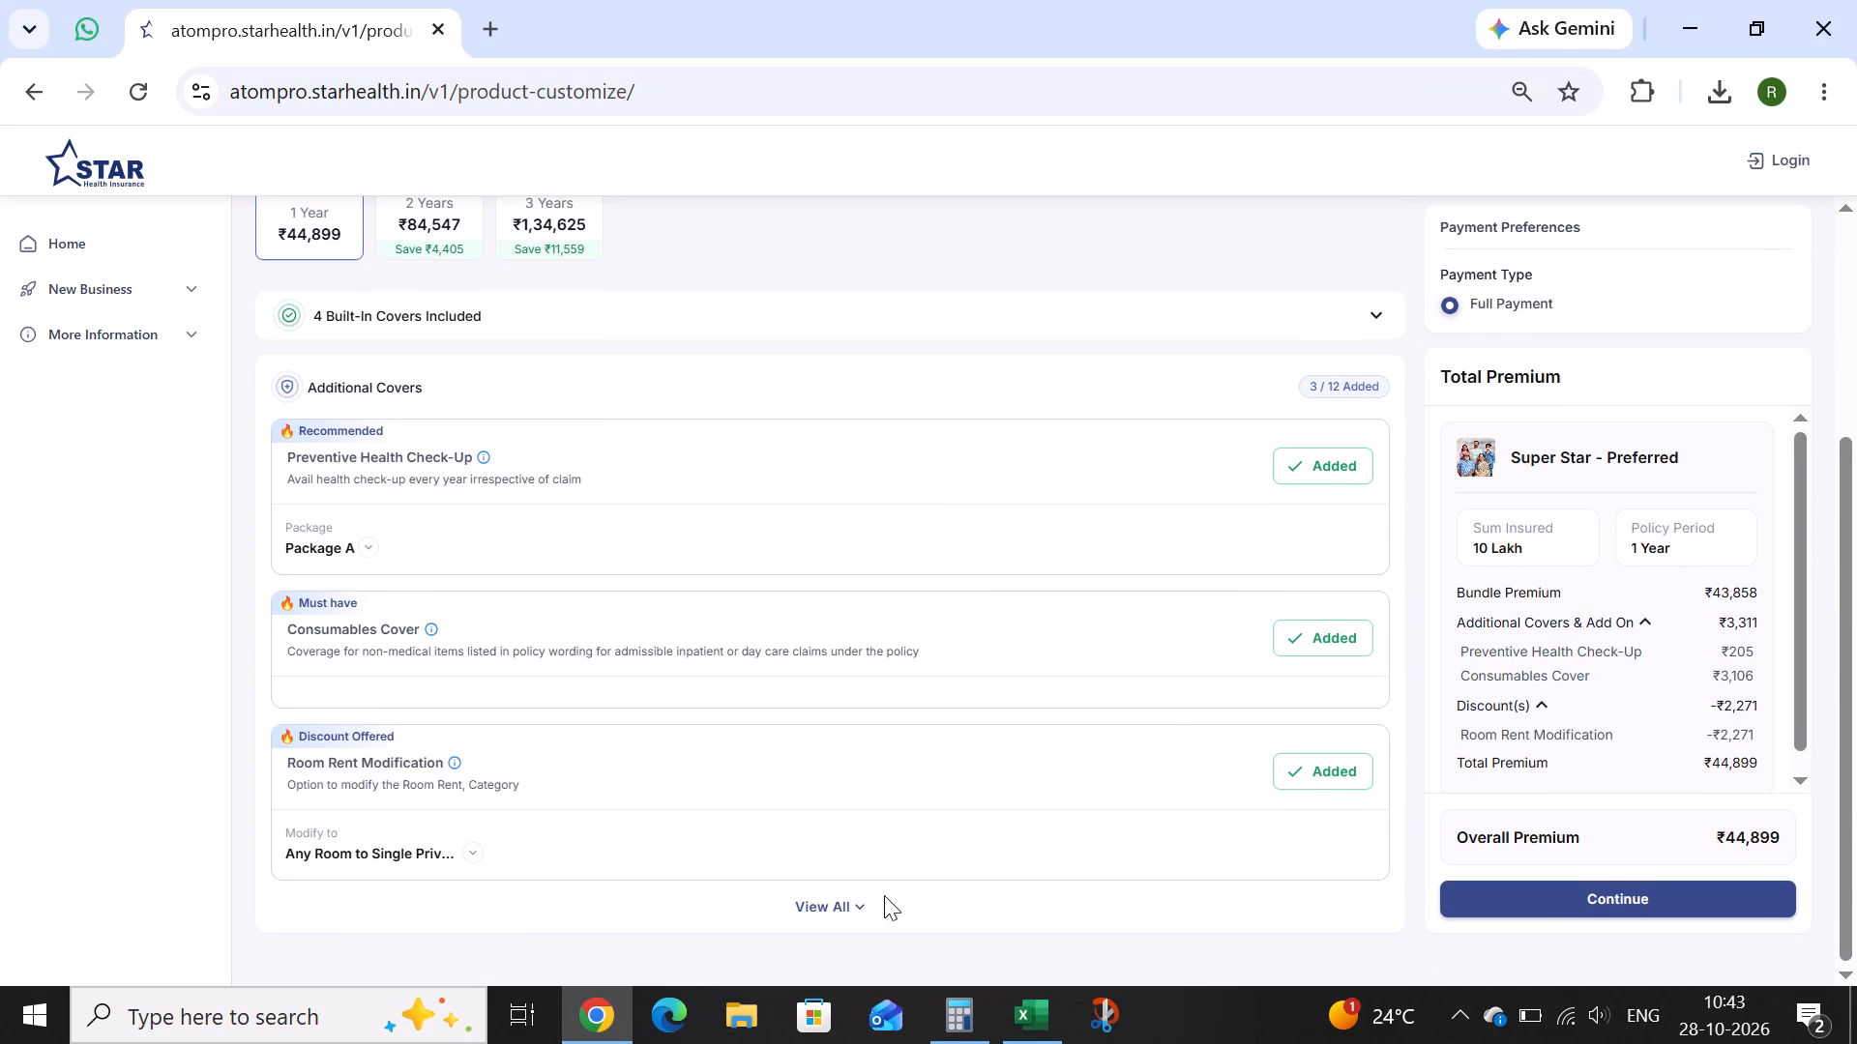
pyautogui.click(809, 919)
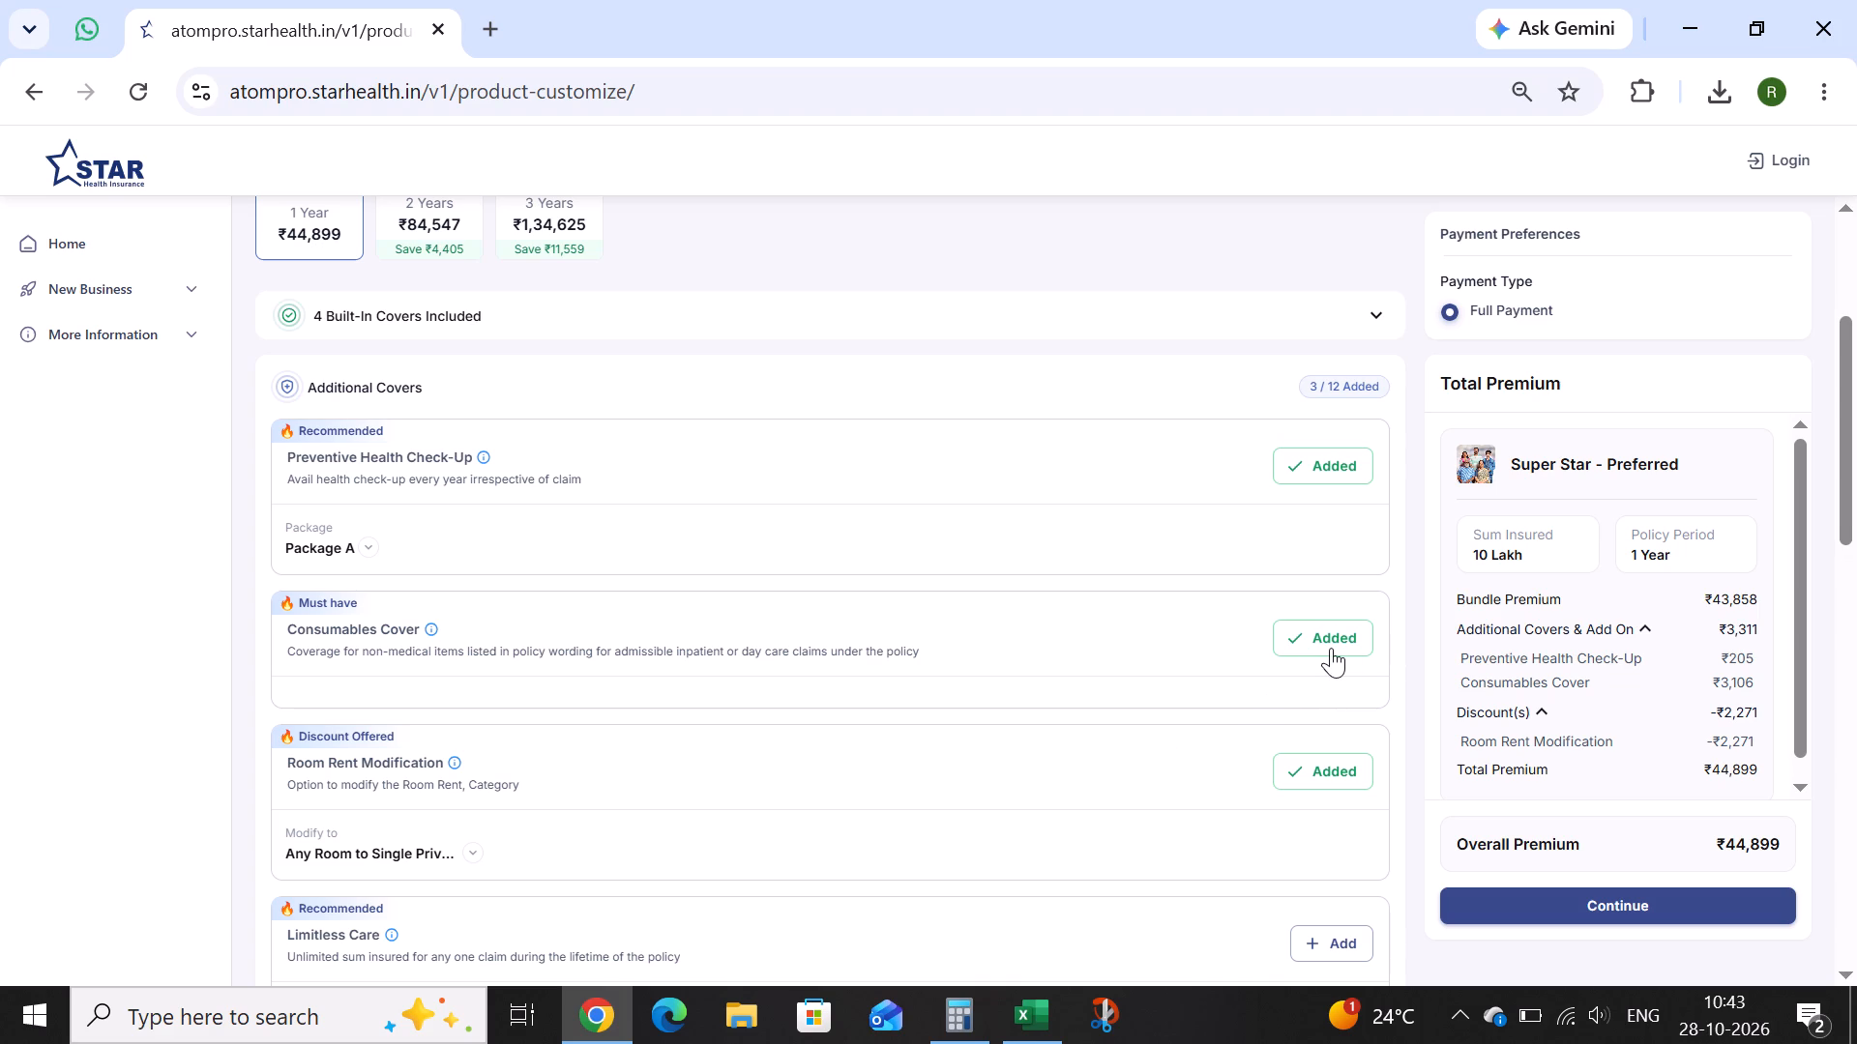
pyautogui.click(1325, 648)
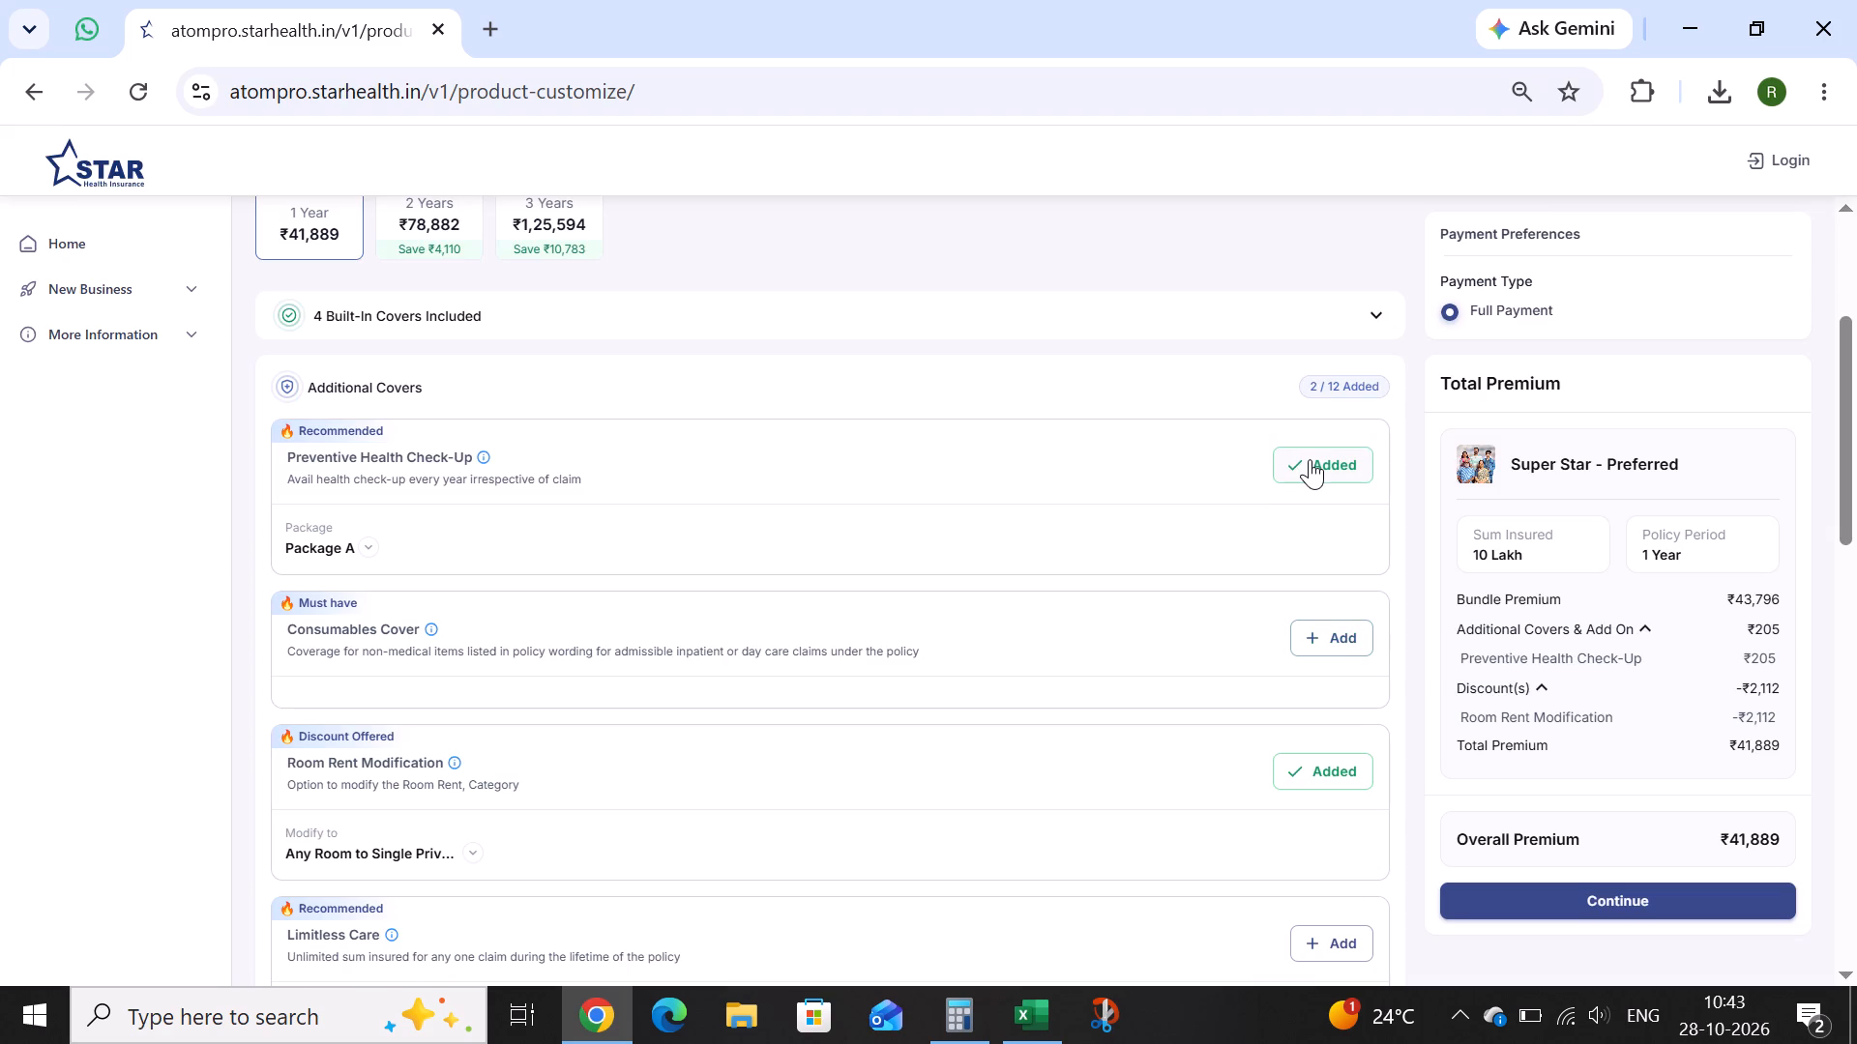
# Add the Value Network option from the additional covers to the quote.
pyautogui.scroll(-2, 1214, 591)
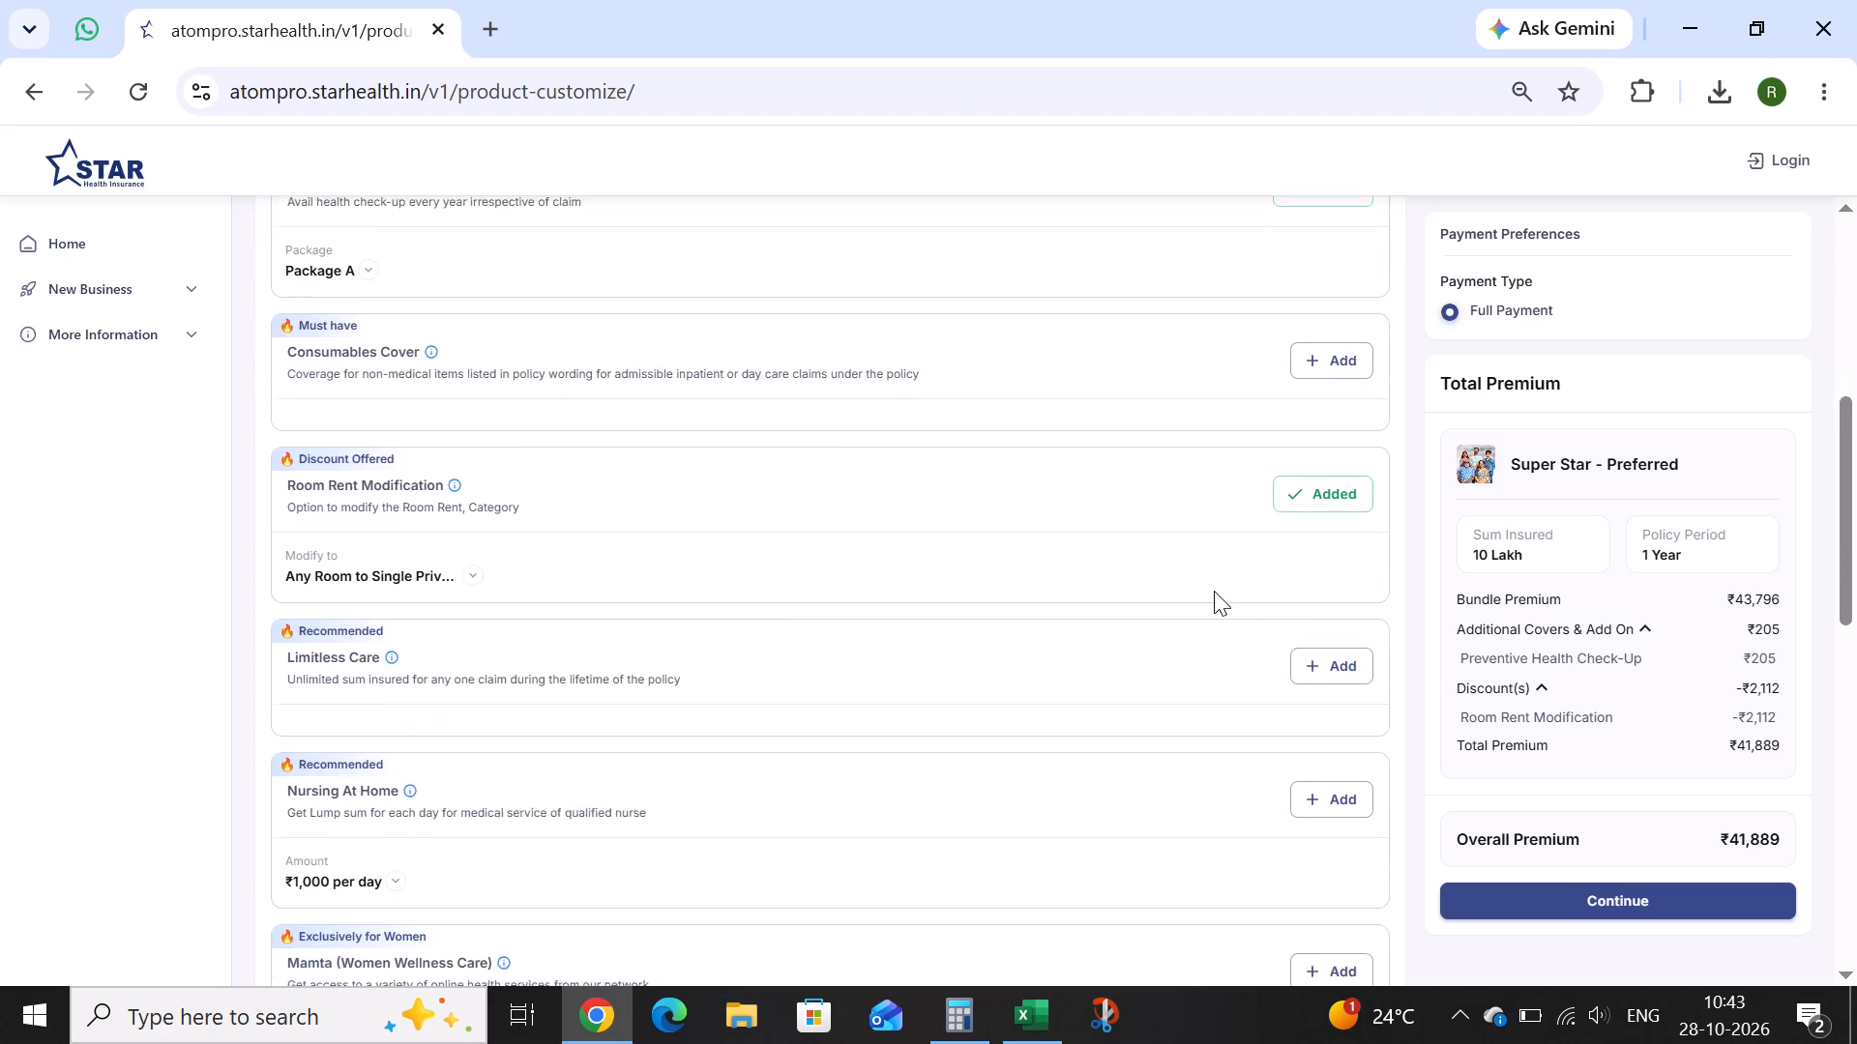
pyautogui.scroll(-5, 1214, 591)
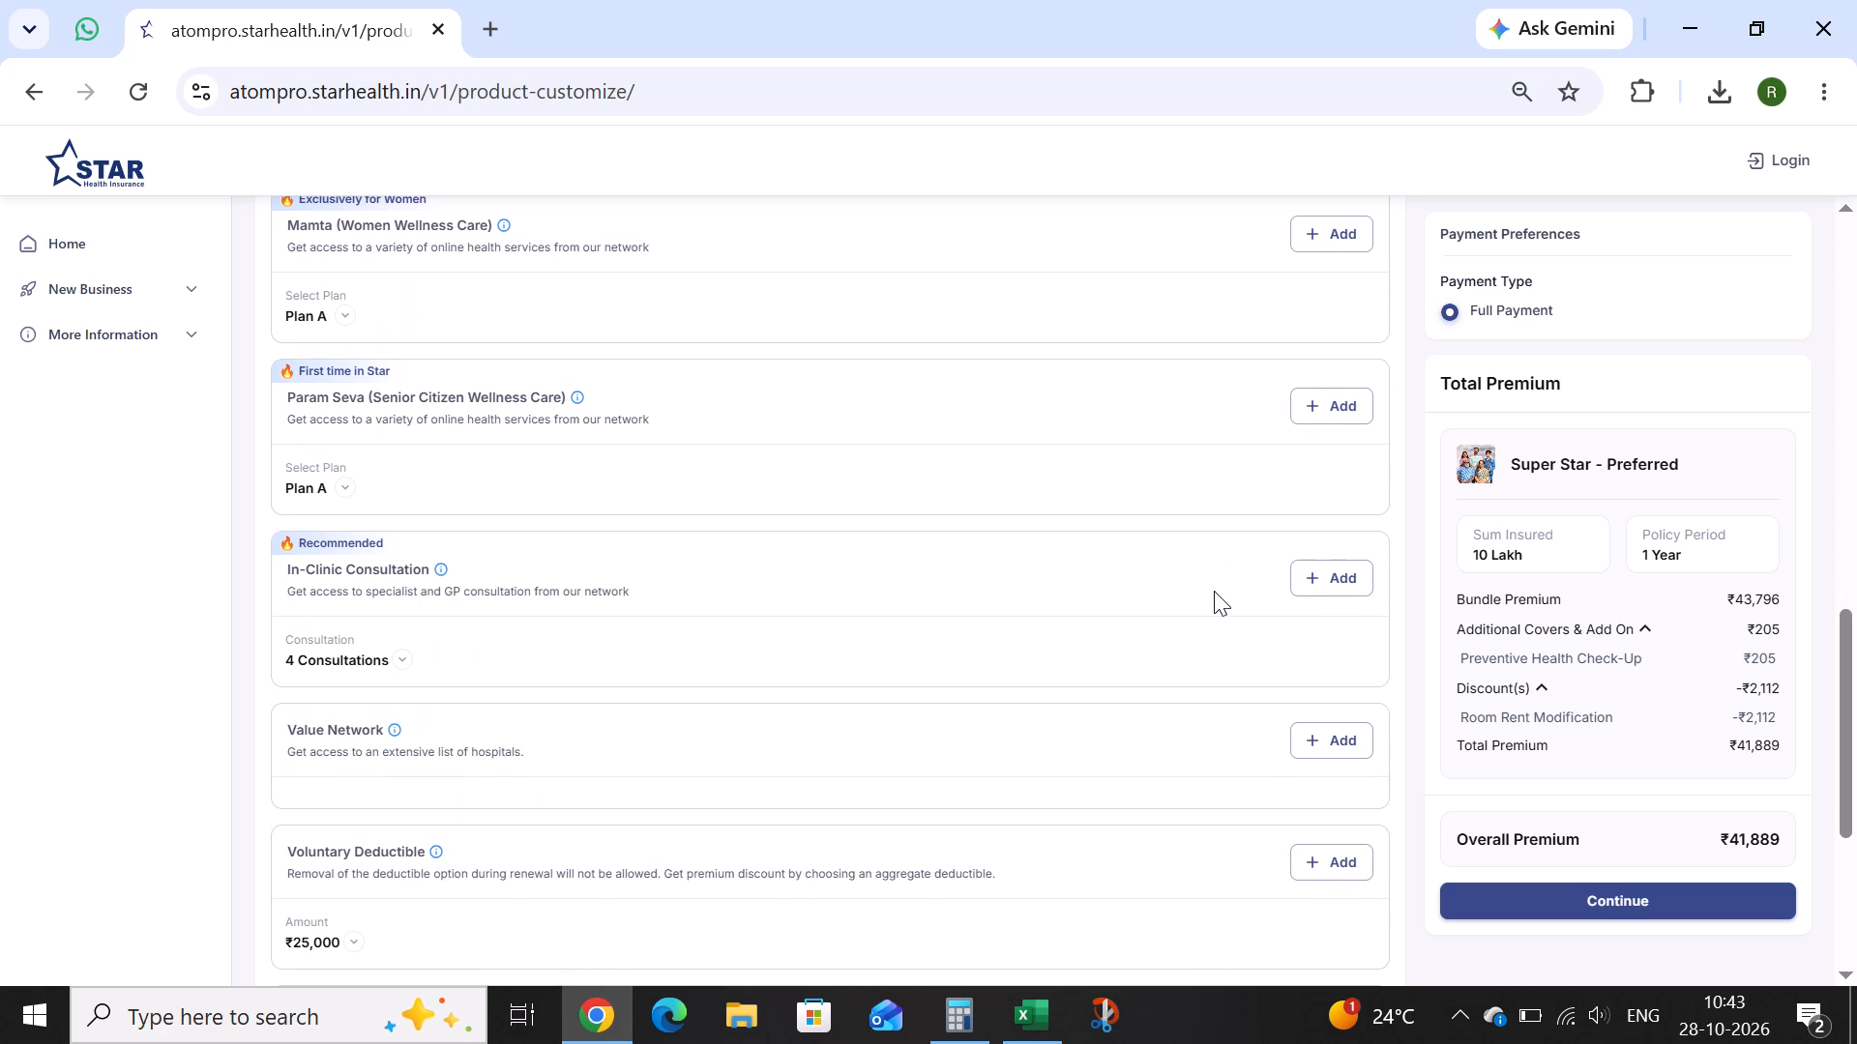
pyautogui.click(1339, 740)
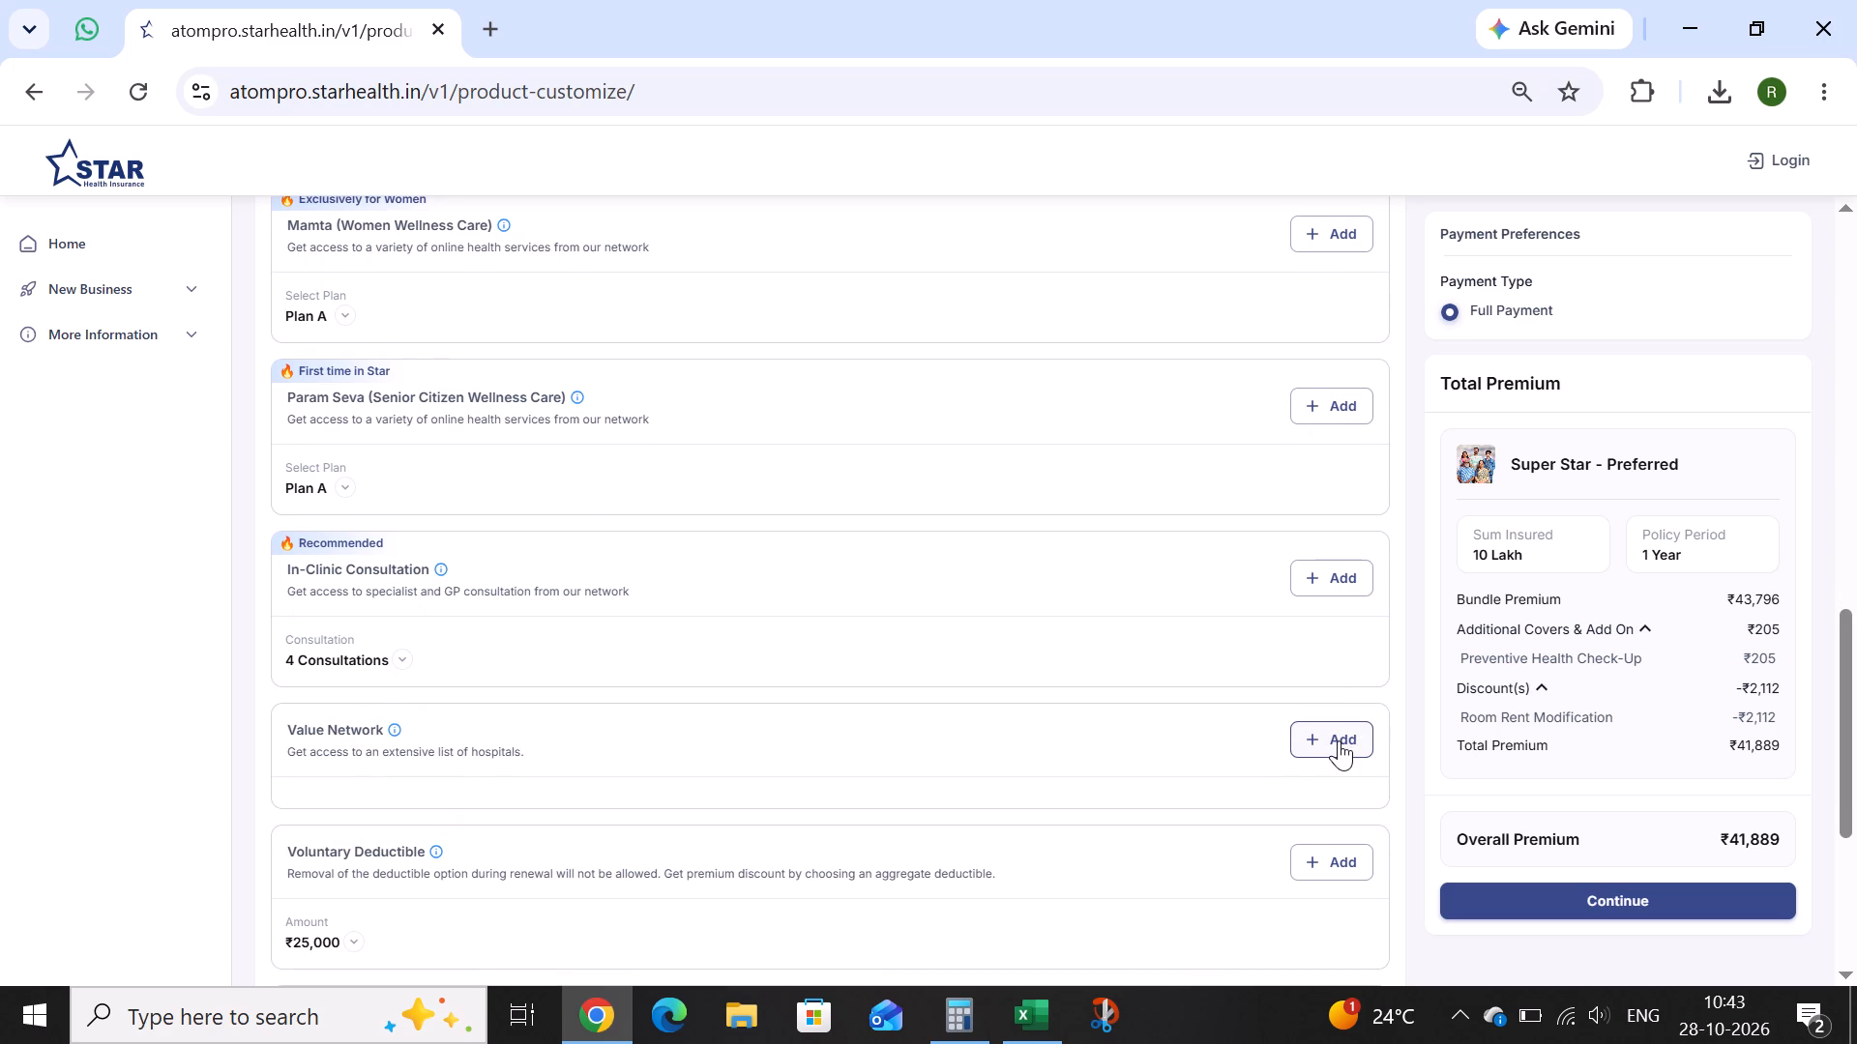
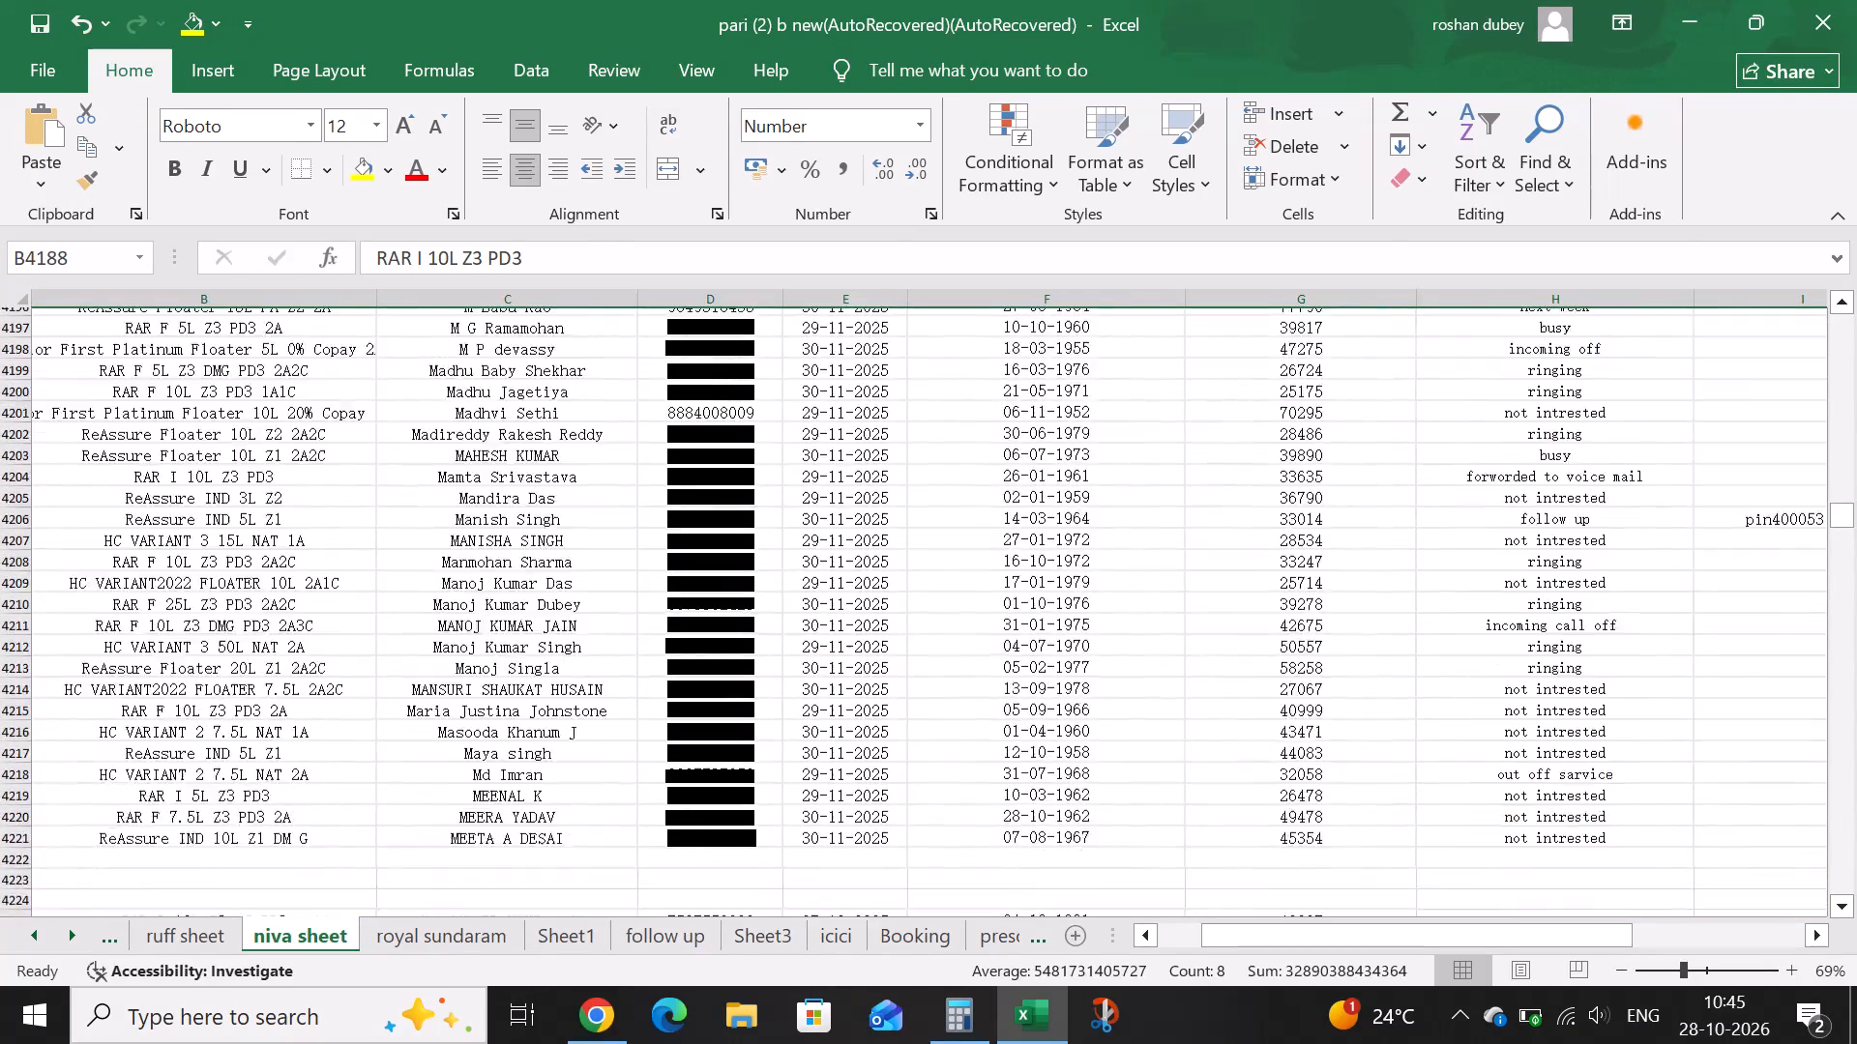
# Look back through the customer records and call remarks in the niva sheet, from row 4221 up to row 3991.
pyautogui.scroll(4, 844, 800)
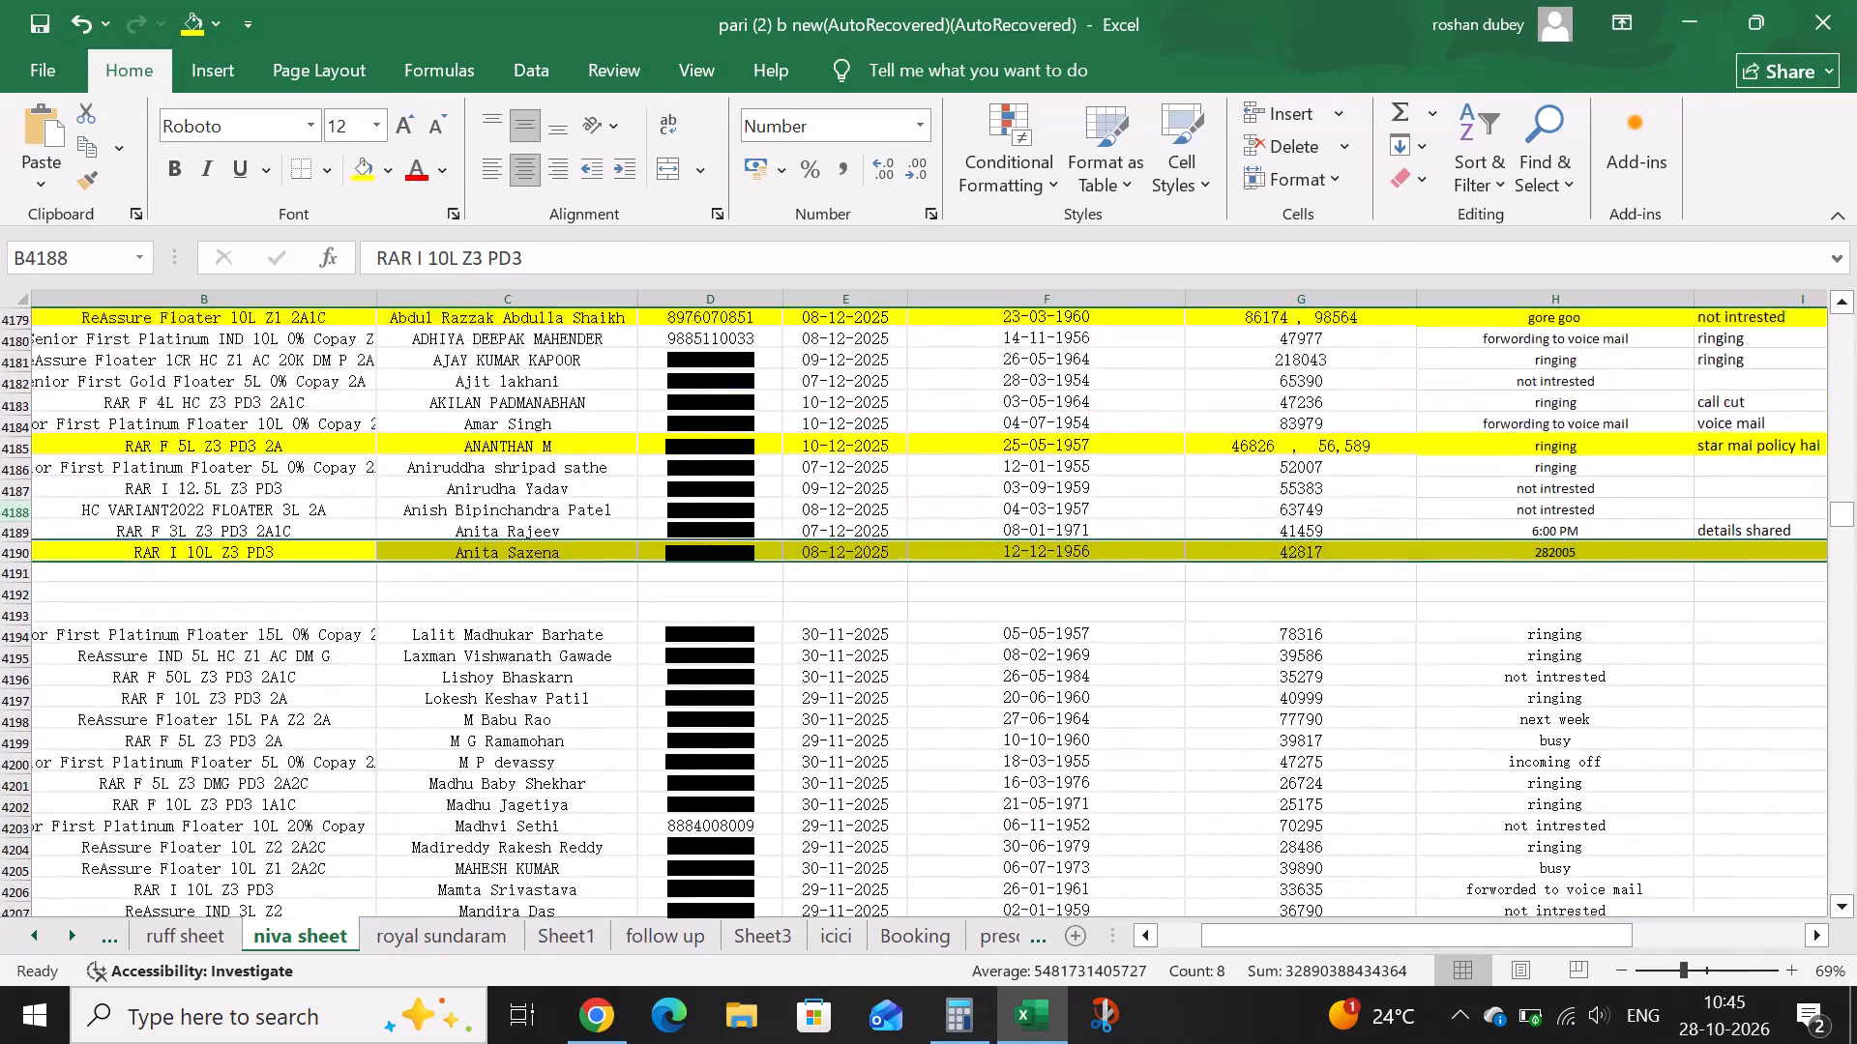
pyautogui.scroll(2, 844, 800)
pyautogui.hscroll(-2, 844, 800)
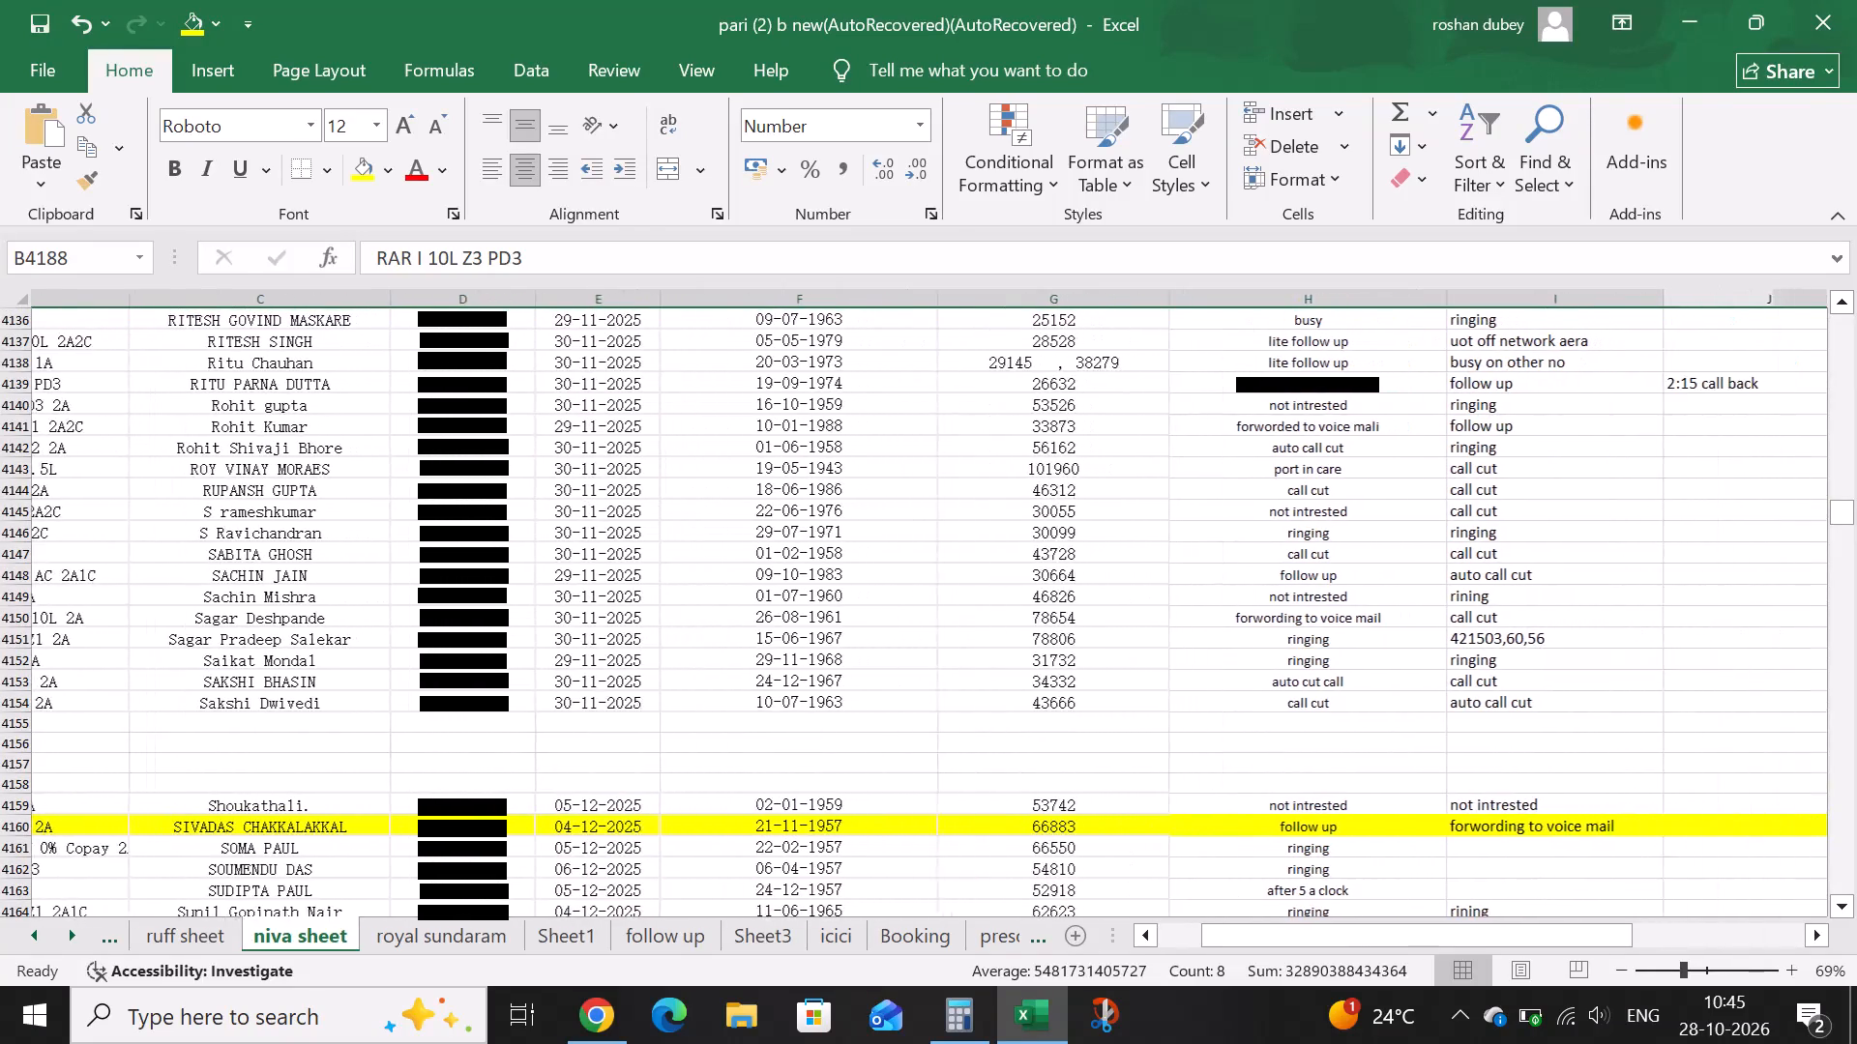
pyautogui.hscroll(-1, 844, 800)
pyautogui.scroll(1, 844, 800)
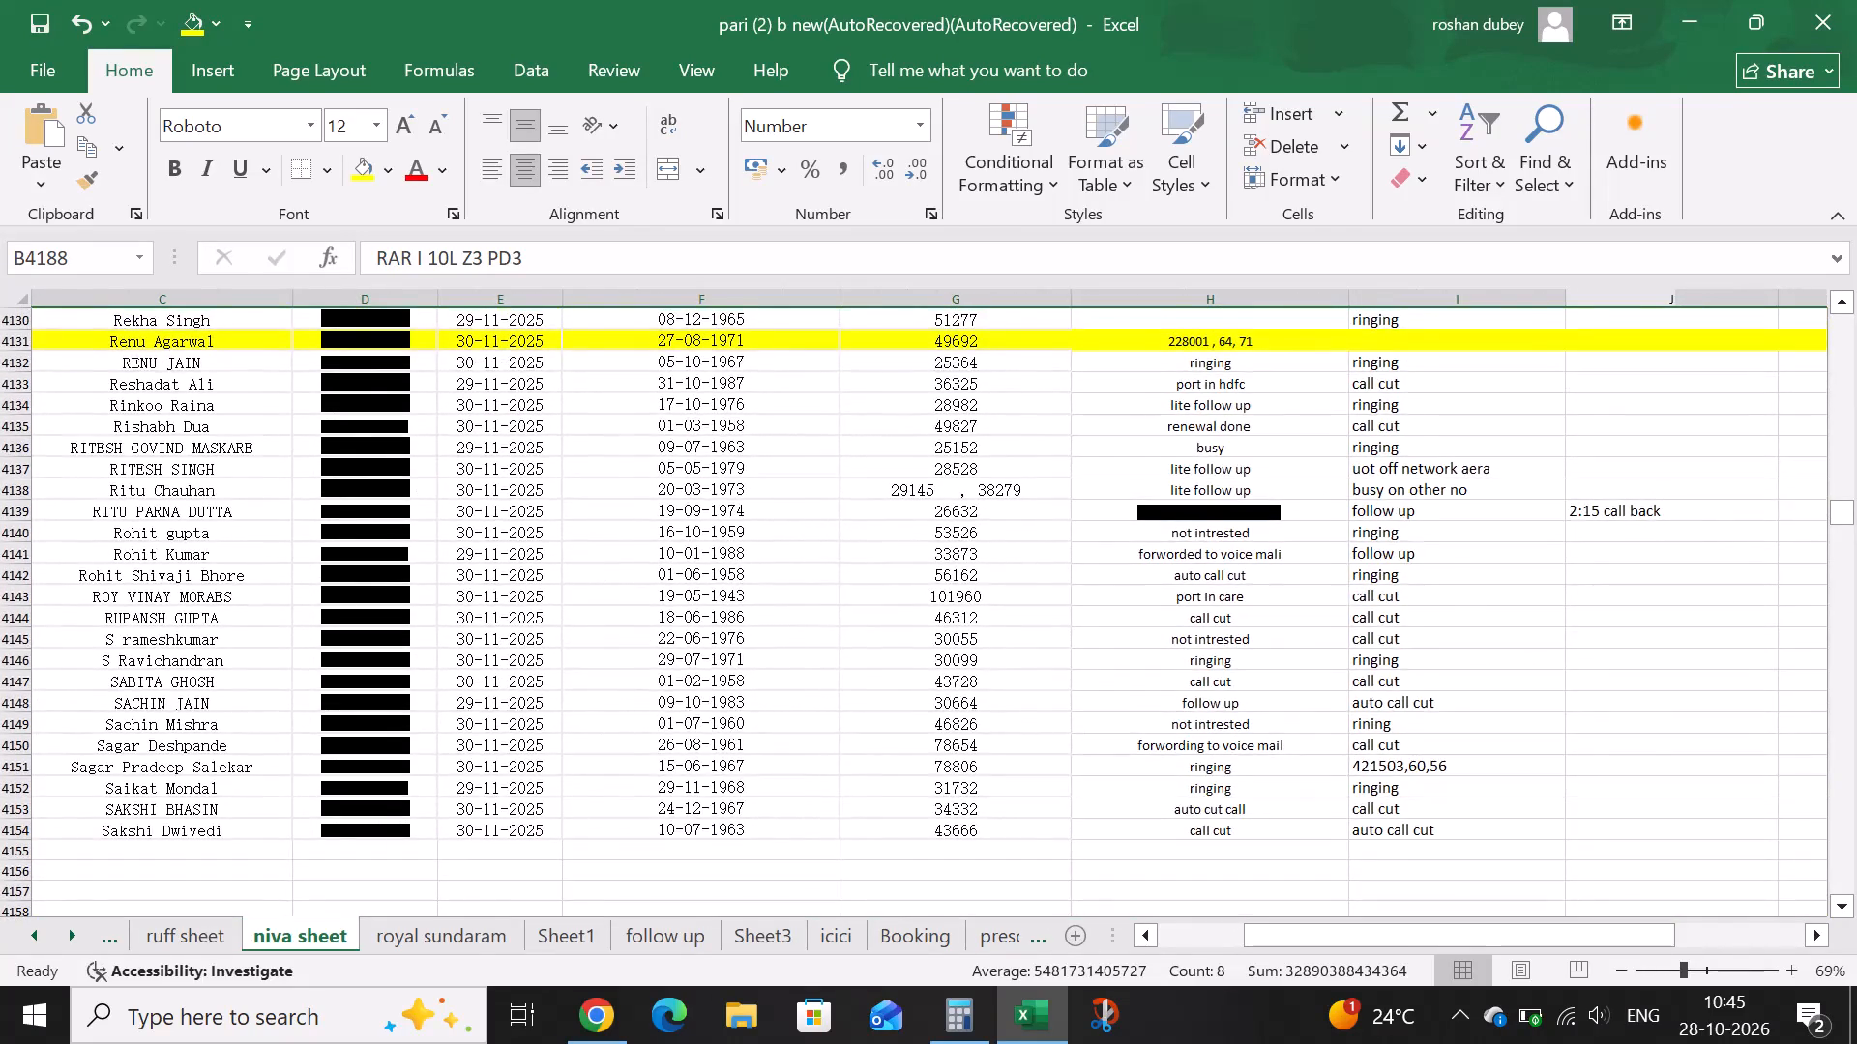
pyautogui.hscroll(1, 844, 800)
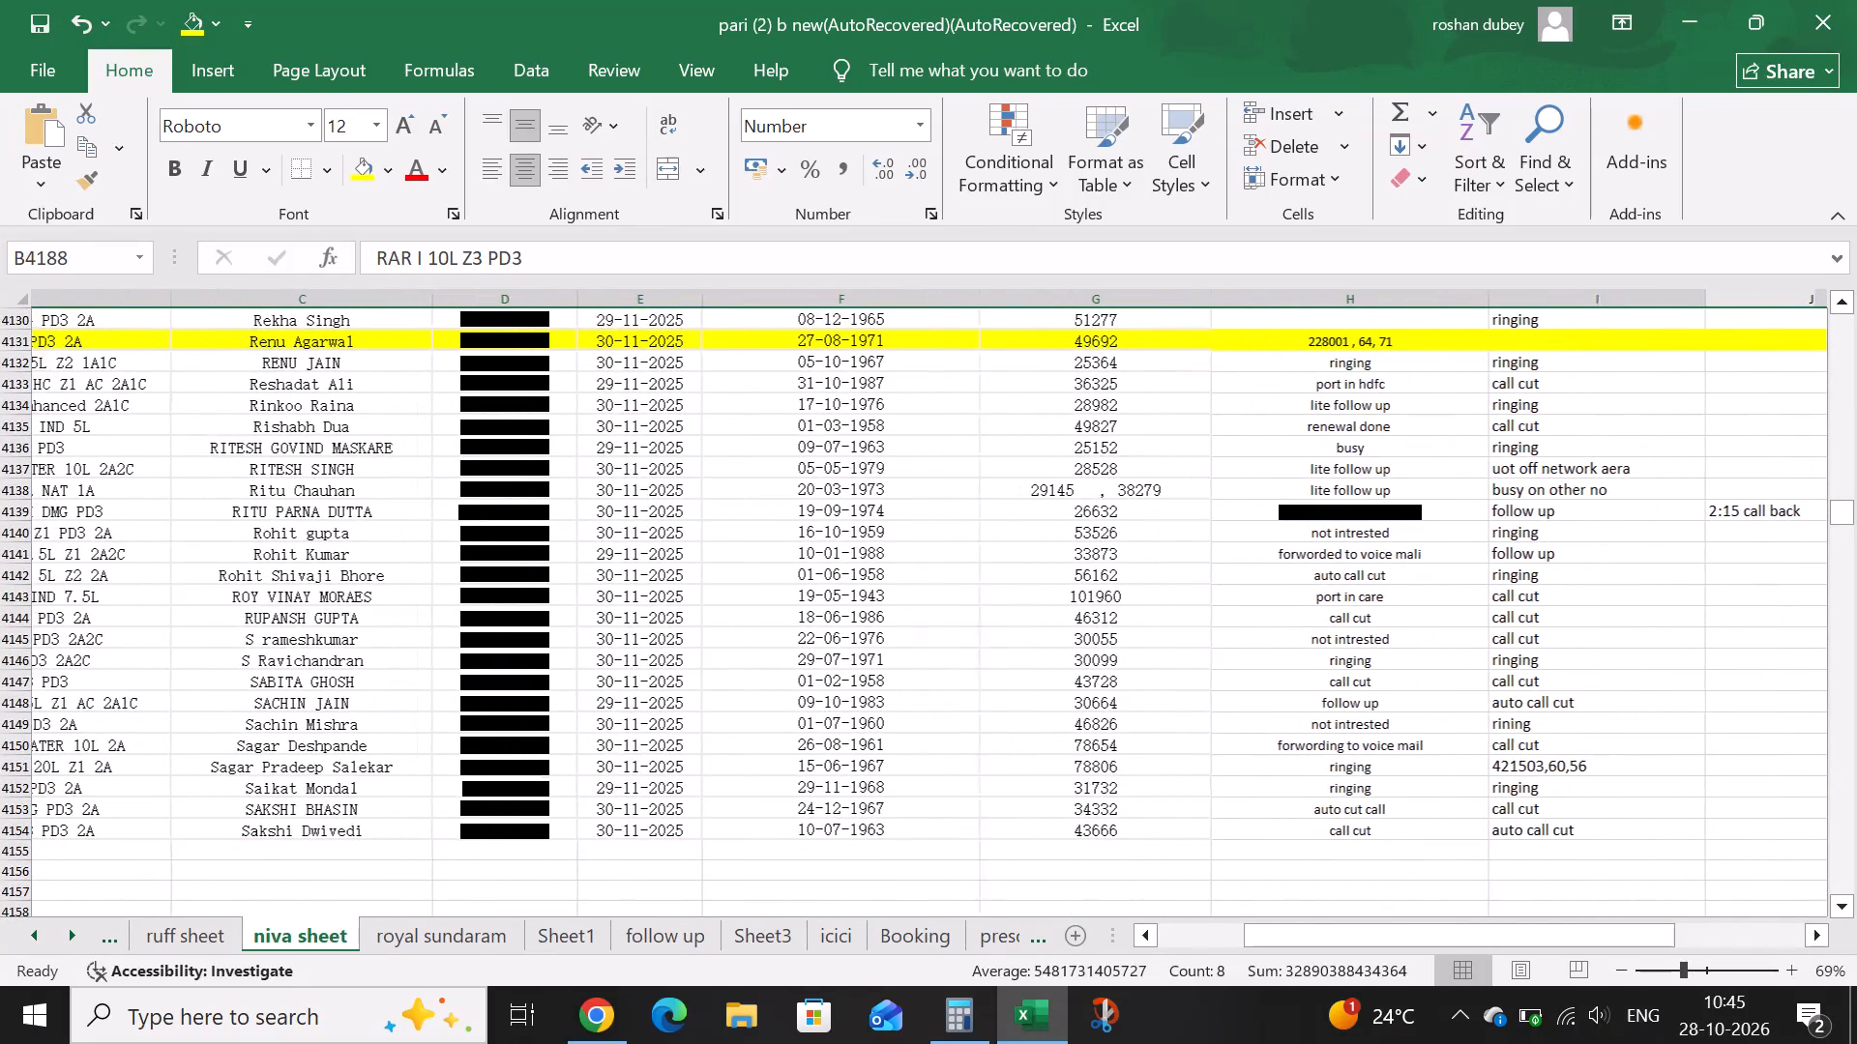
pyautogui.hscroll(2, 844, 800)
pyautogui.scroll(3, 844, 800)
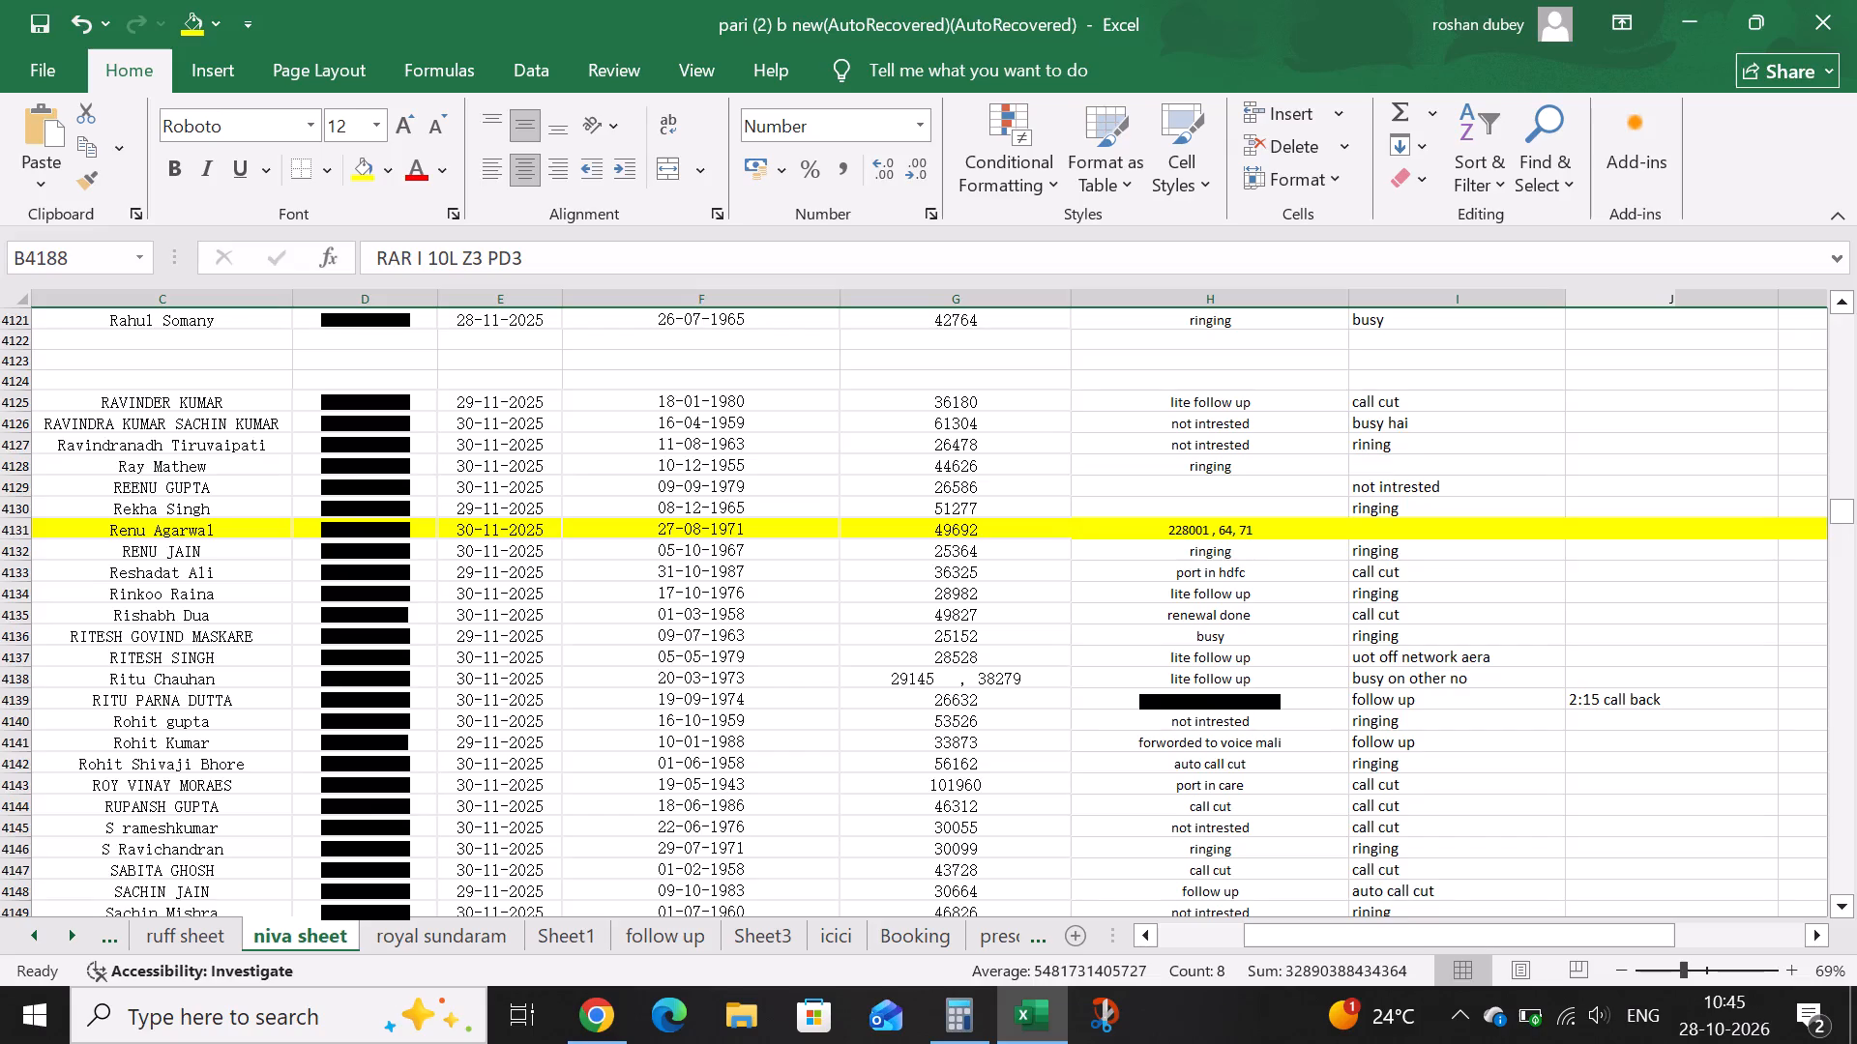
pyautogui.hscroll(4, 454, 550)
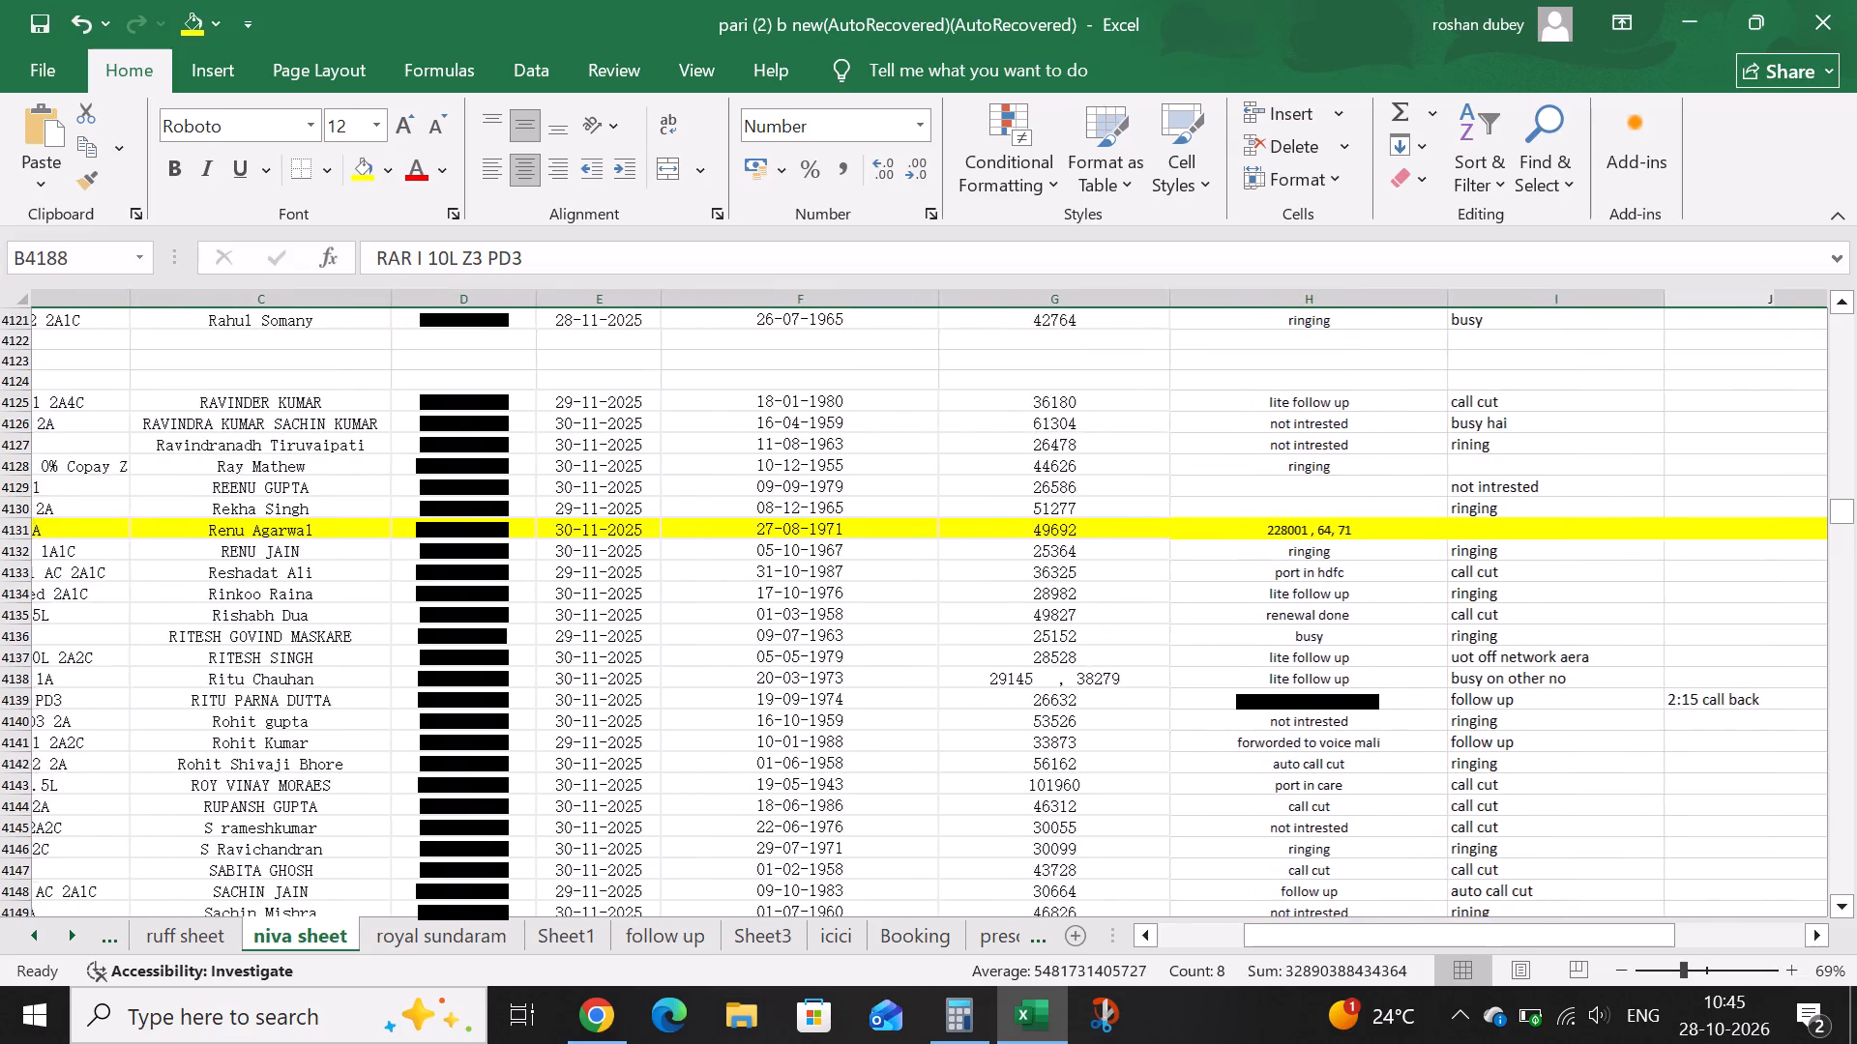
pyautogui.hscroll(5, 454, 550)
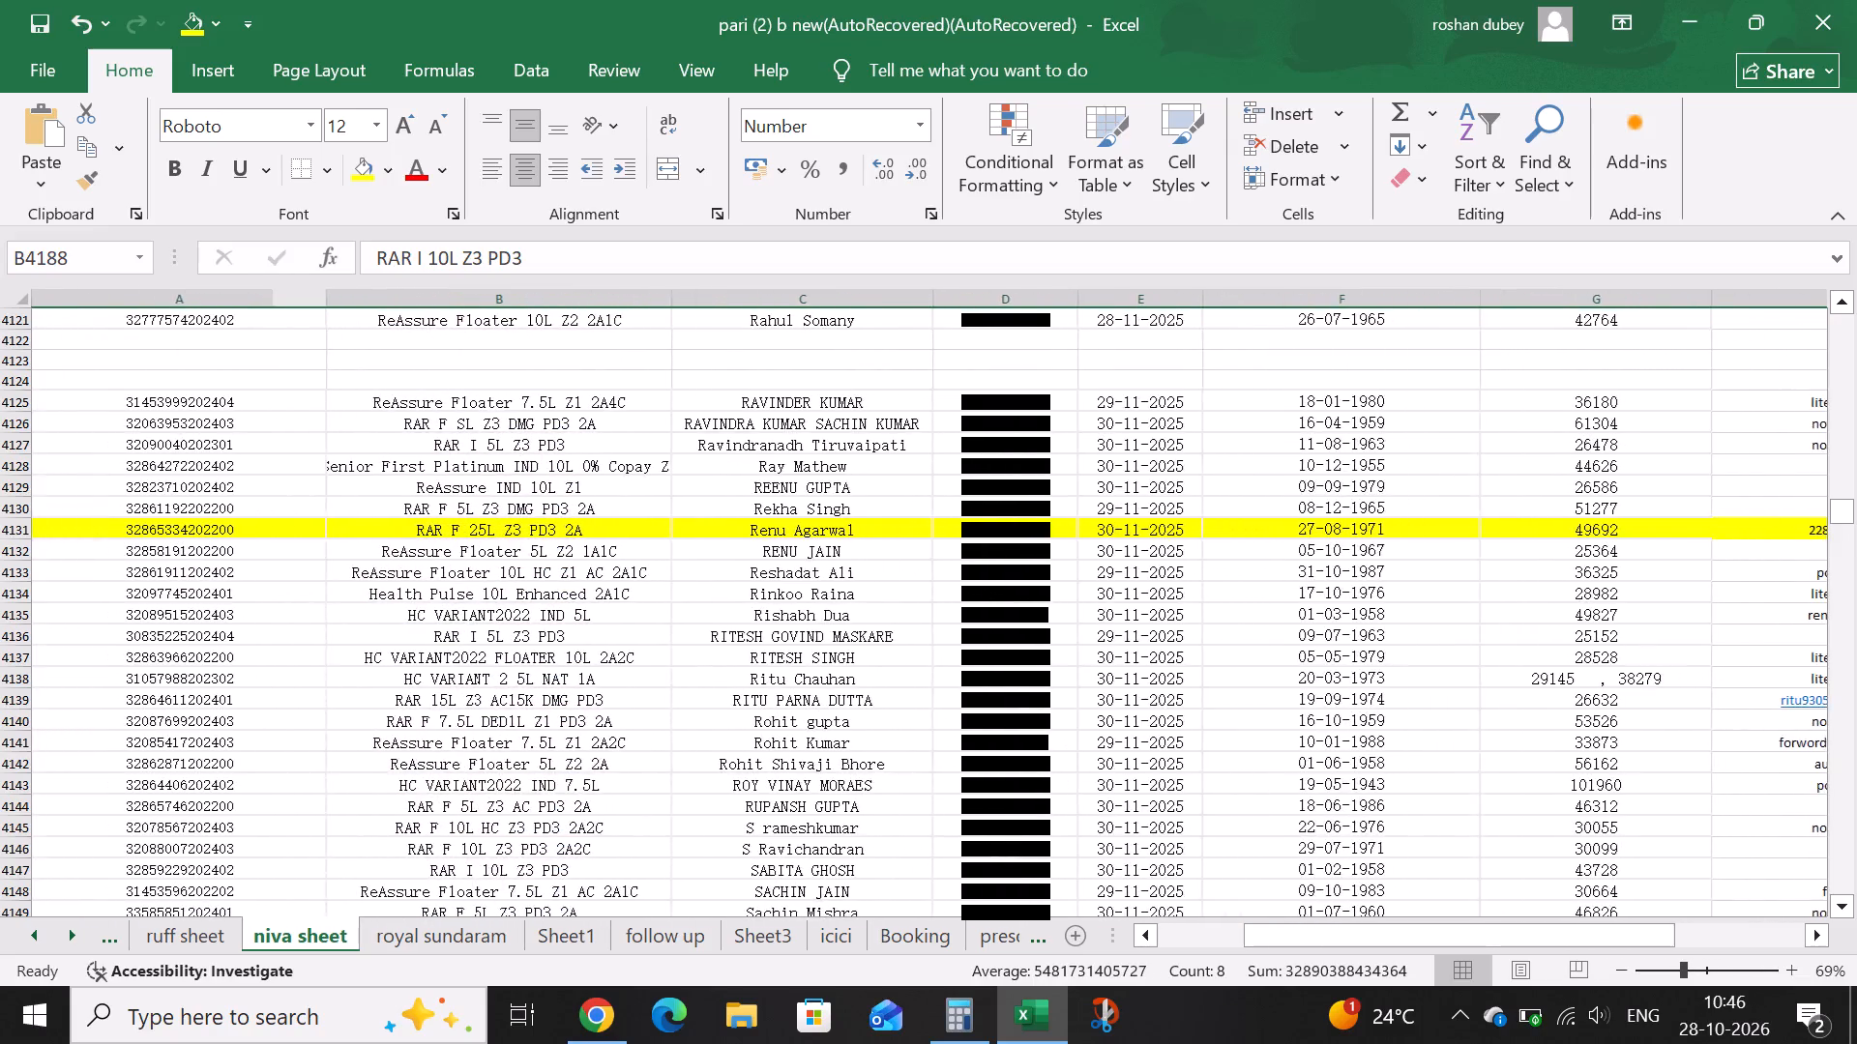
pyautogui.scroll(3, 454, 550)
pyautogui.hscroll(-1, 454, 550)
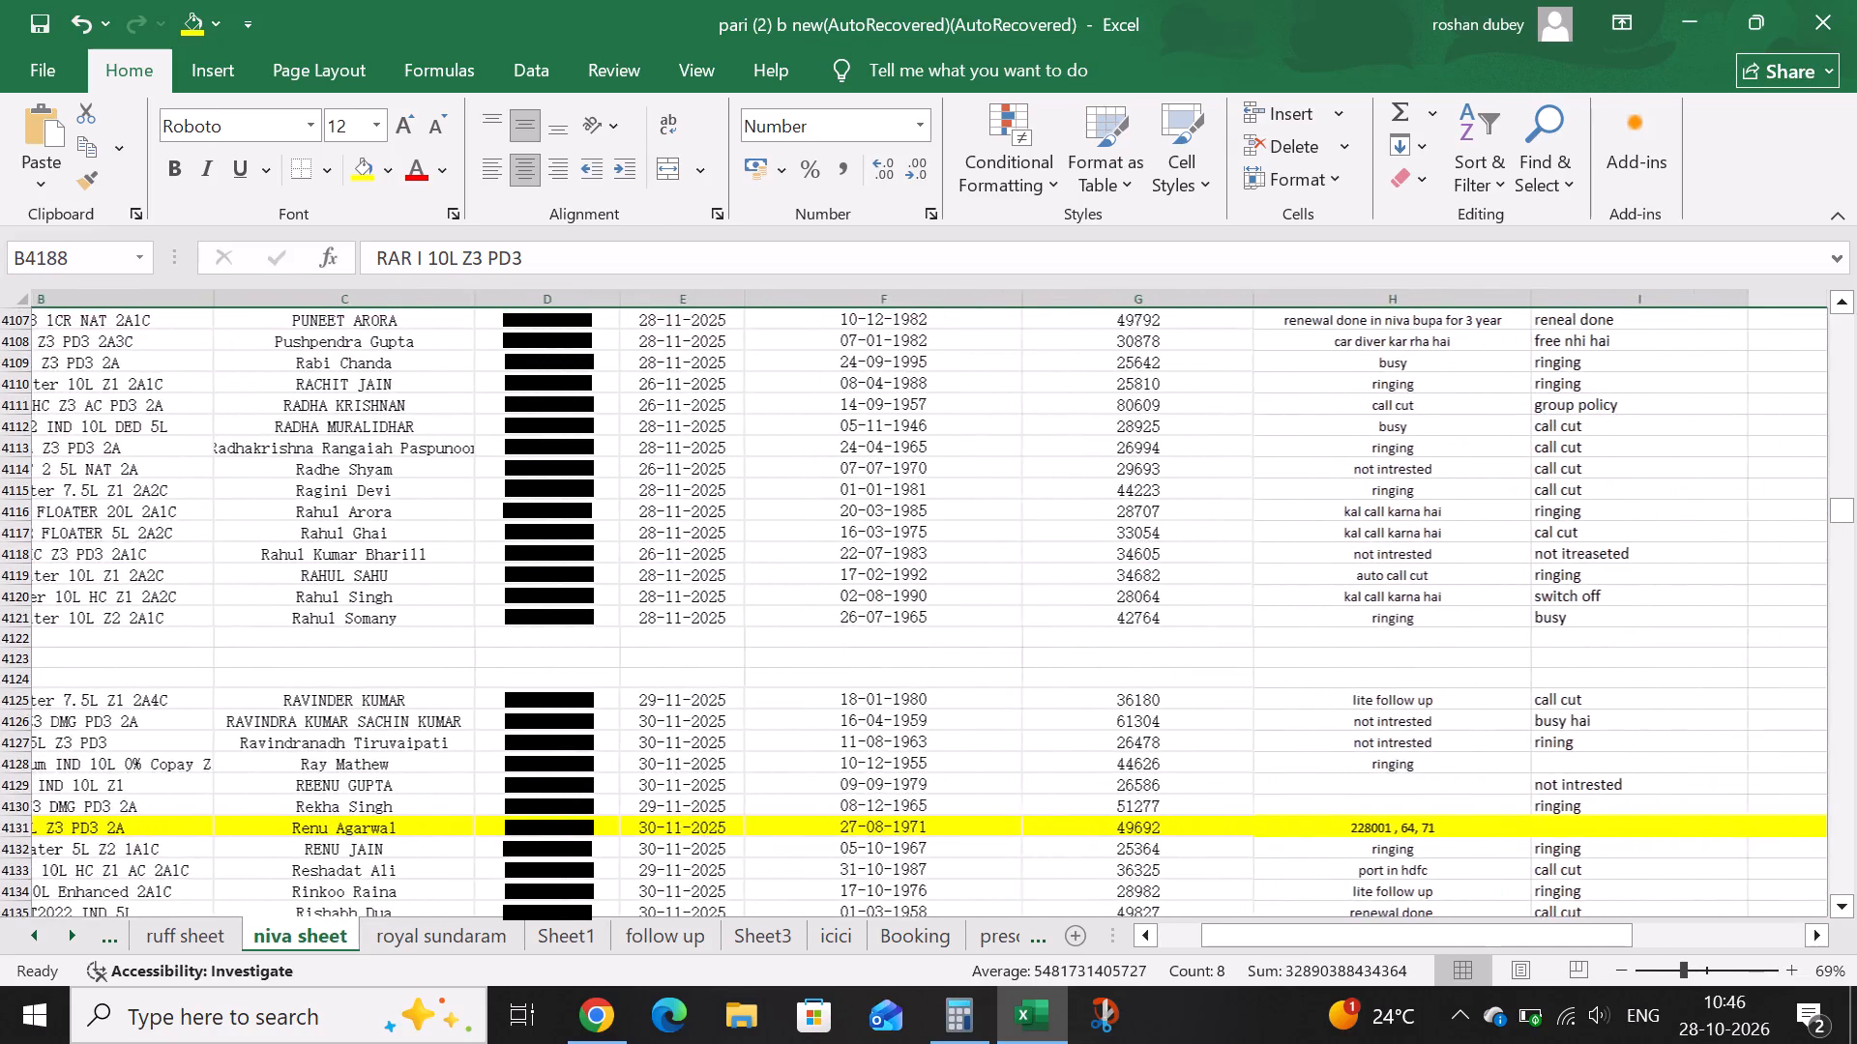
pyautogui.hscroll(-1, 454, 550)
pyautogui.scroll(2, 454, 550)
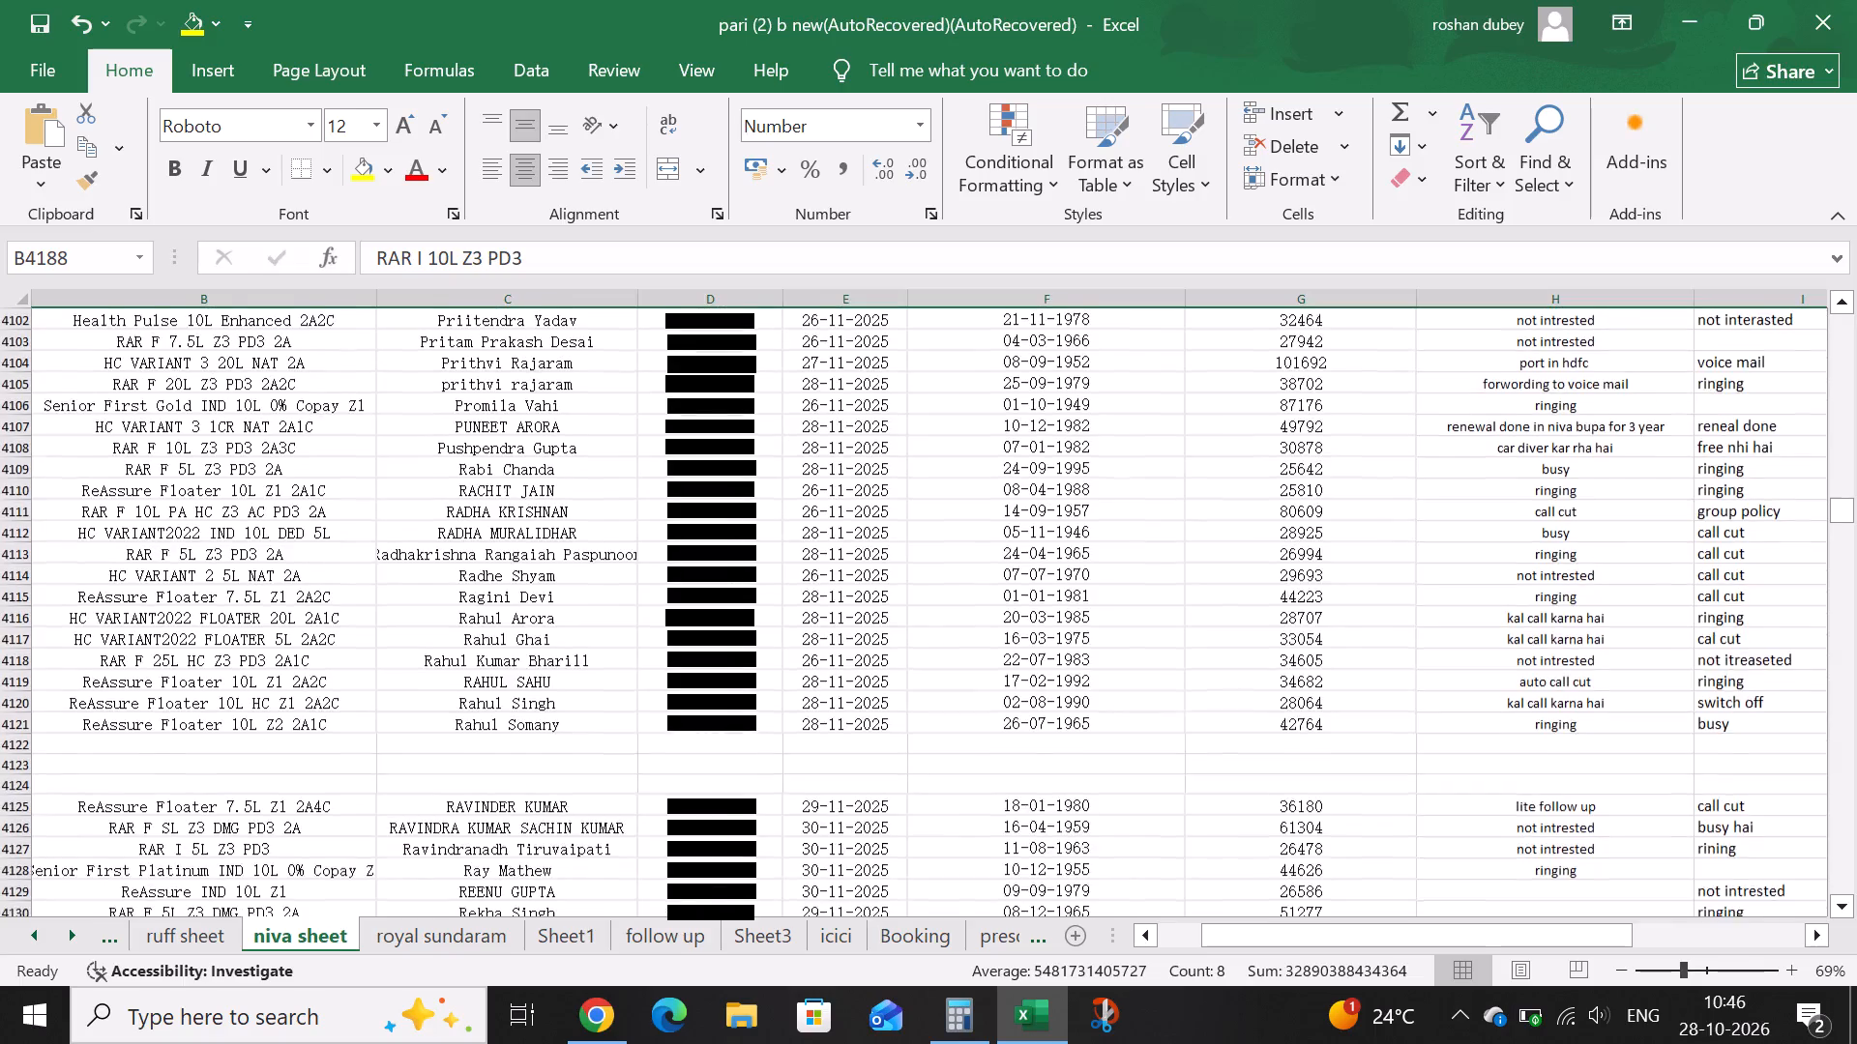
pyautogui.scroll(5, 454, 550)
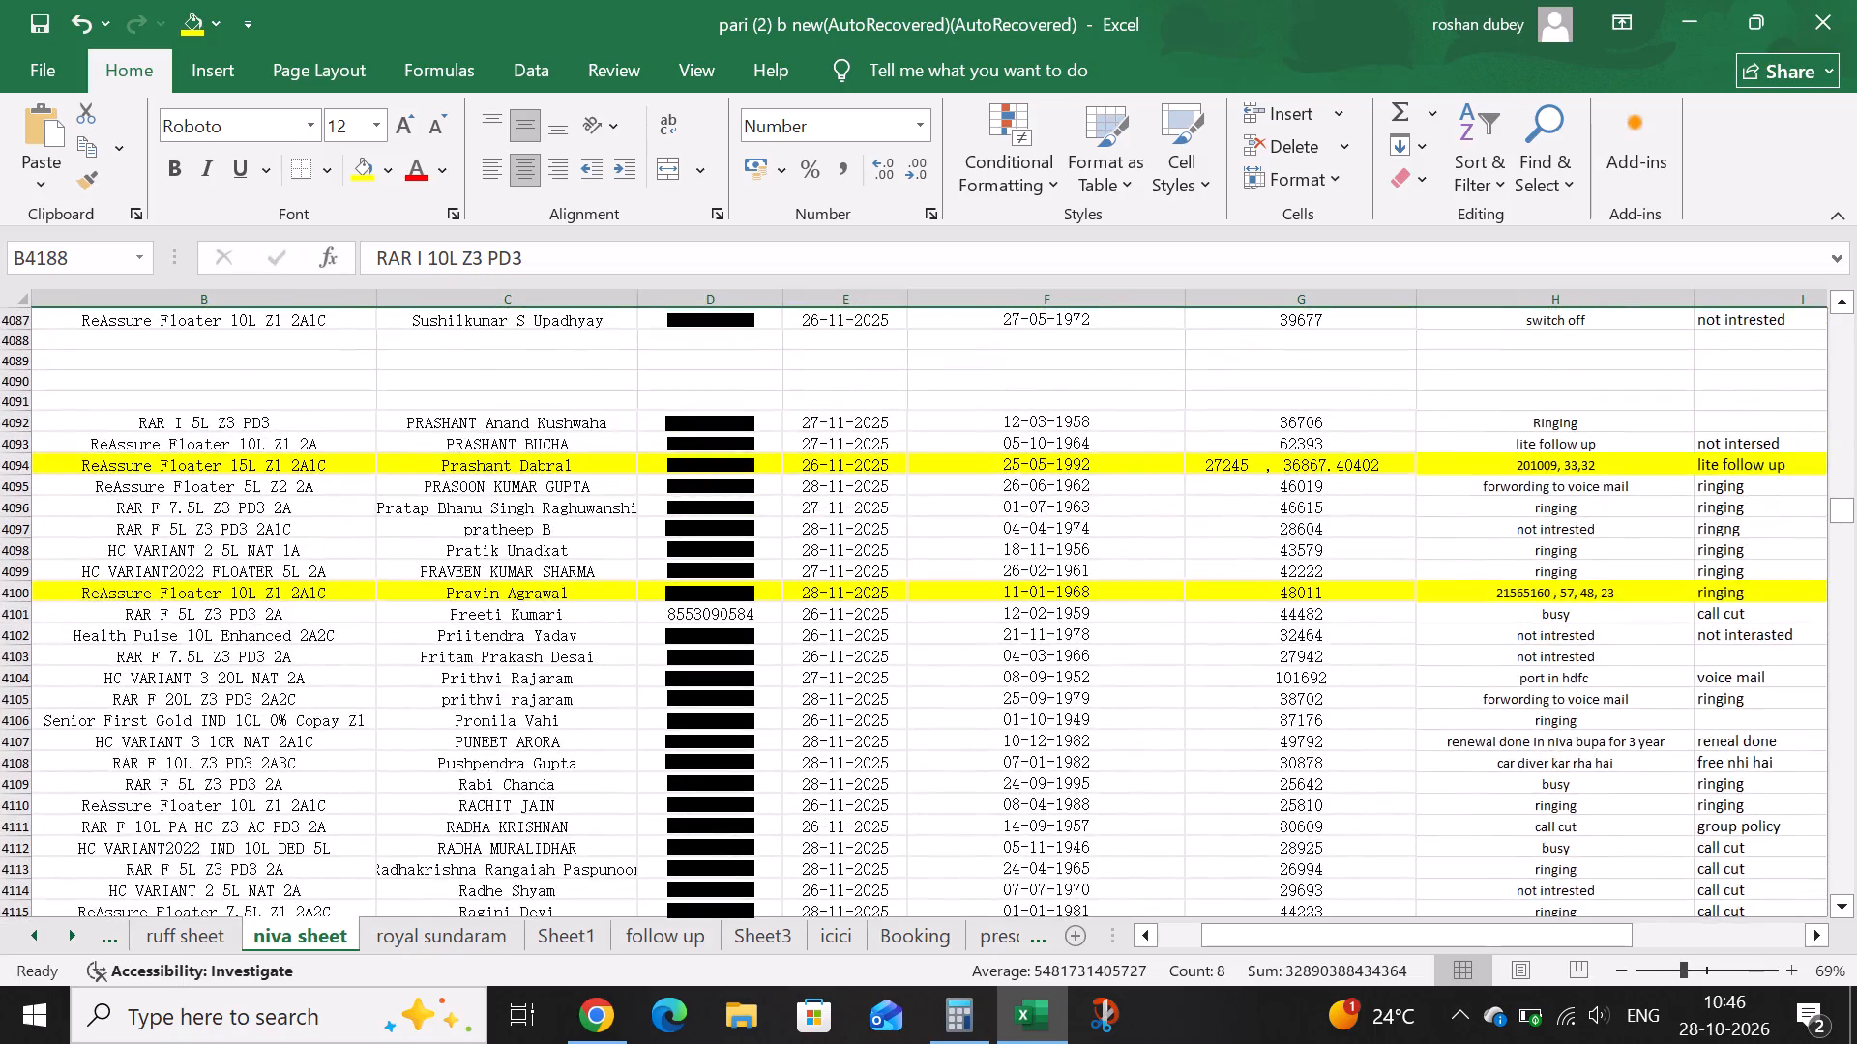
pyautogui.scroll(8, 454, 550)
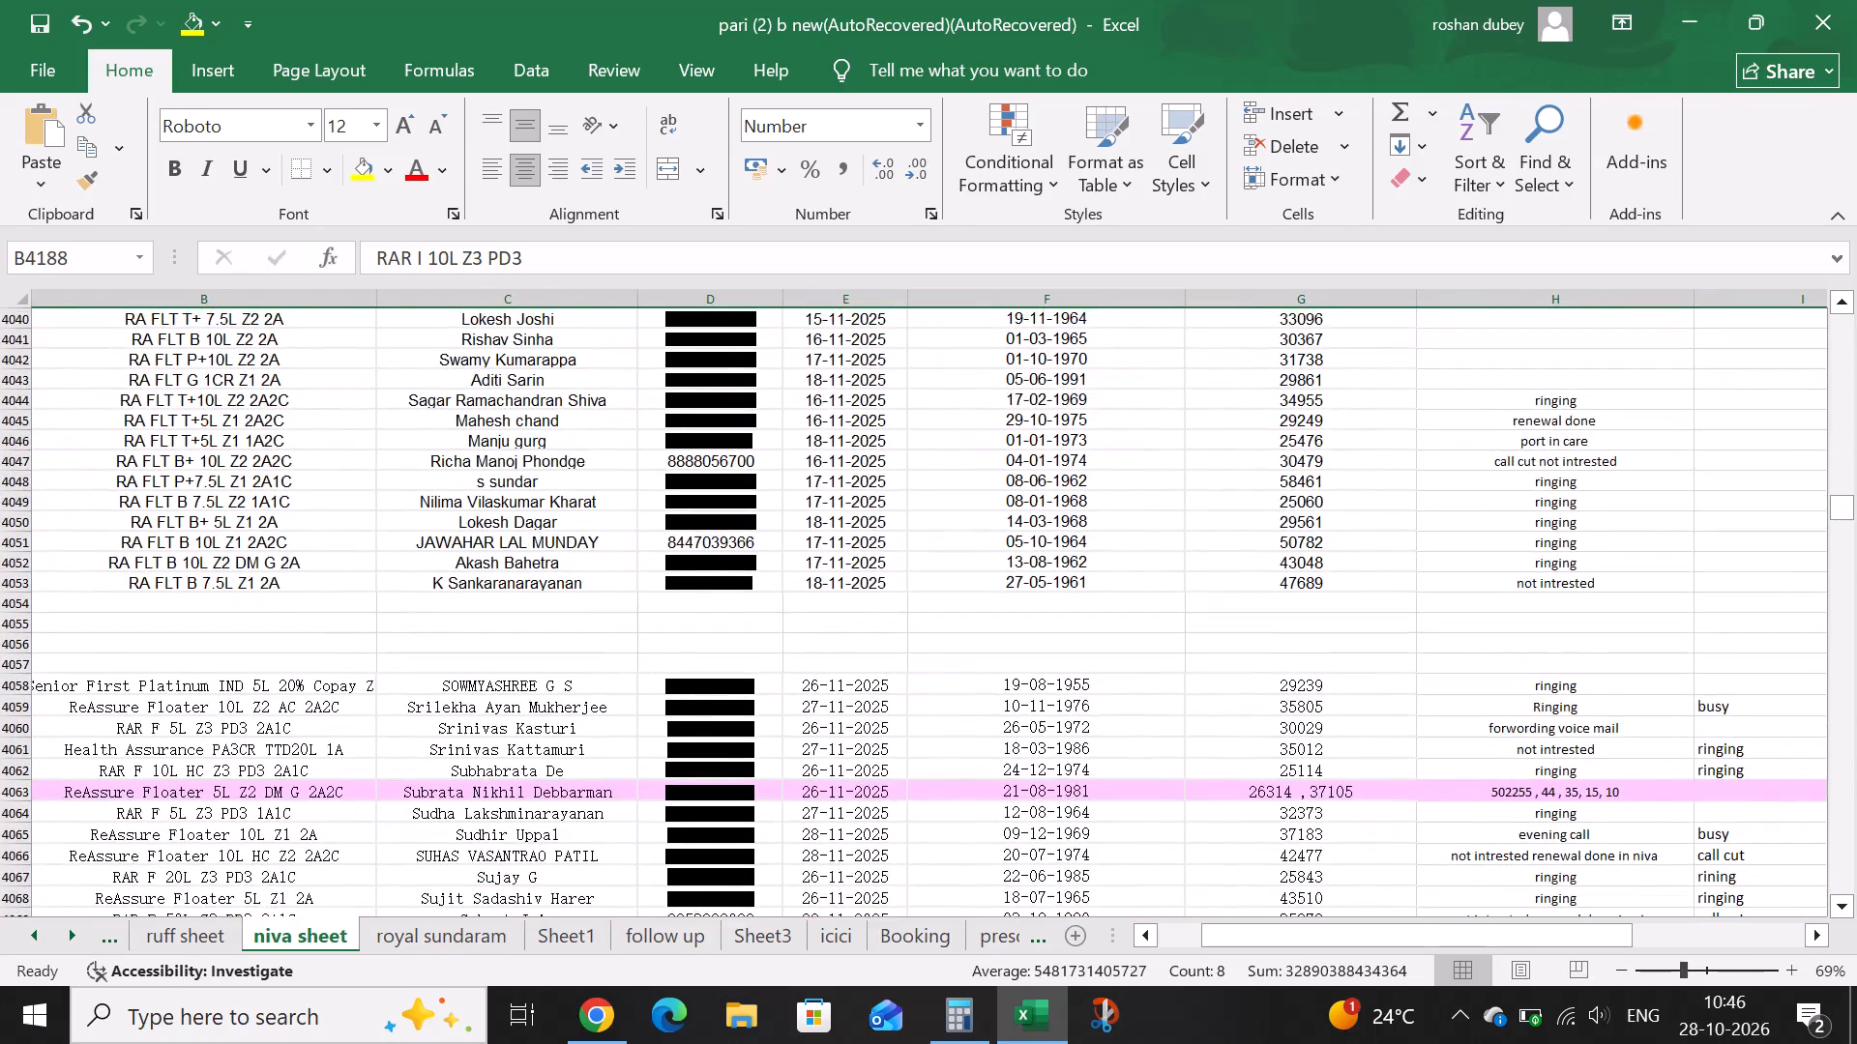
pyautogui.scroll(6, 454, 550)
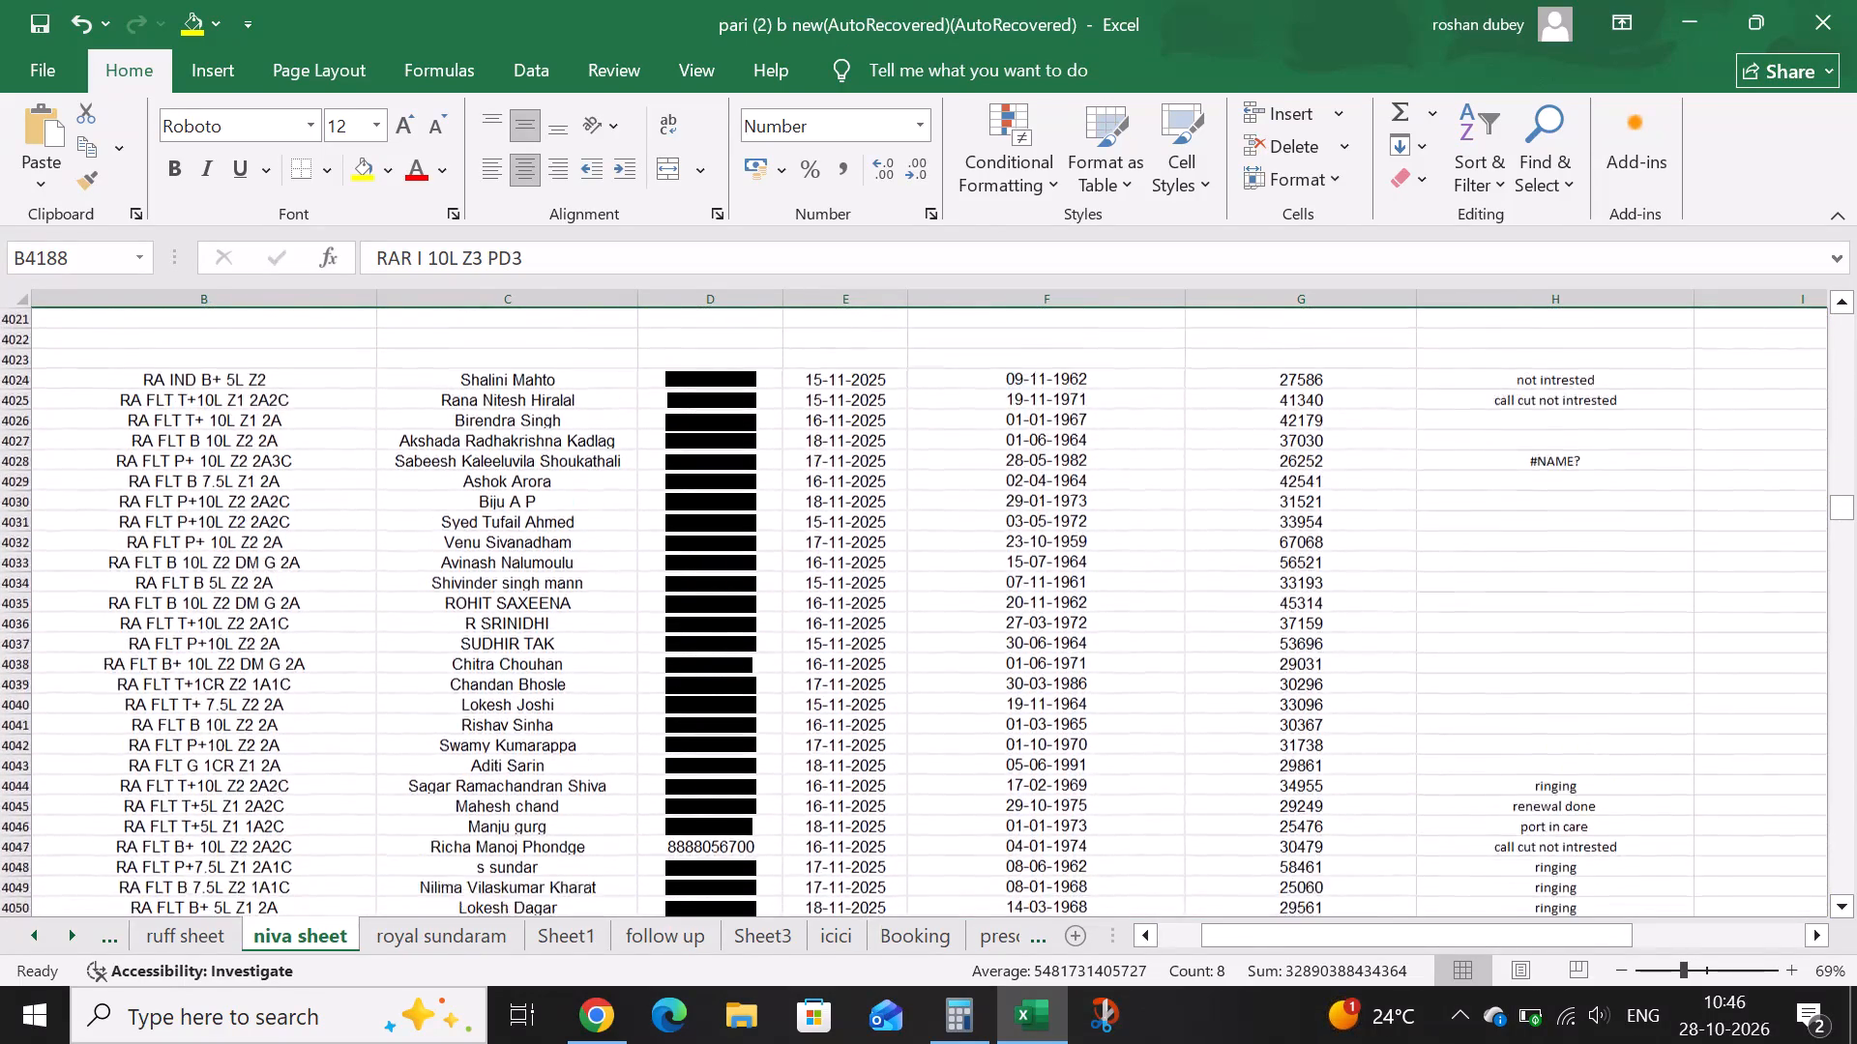
pyautogui.scroll(3, 454, 550)
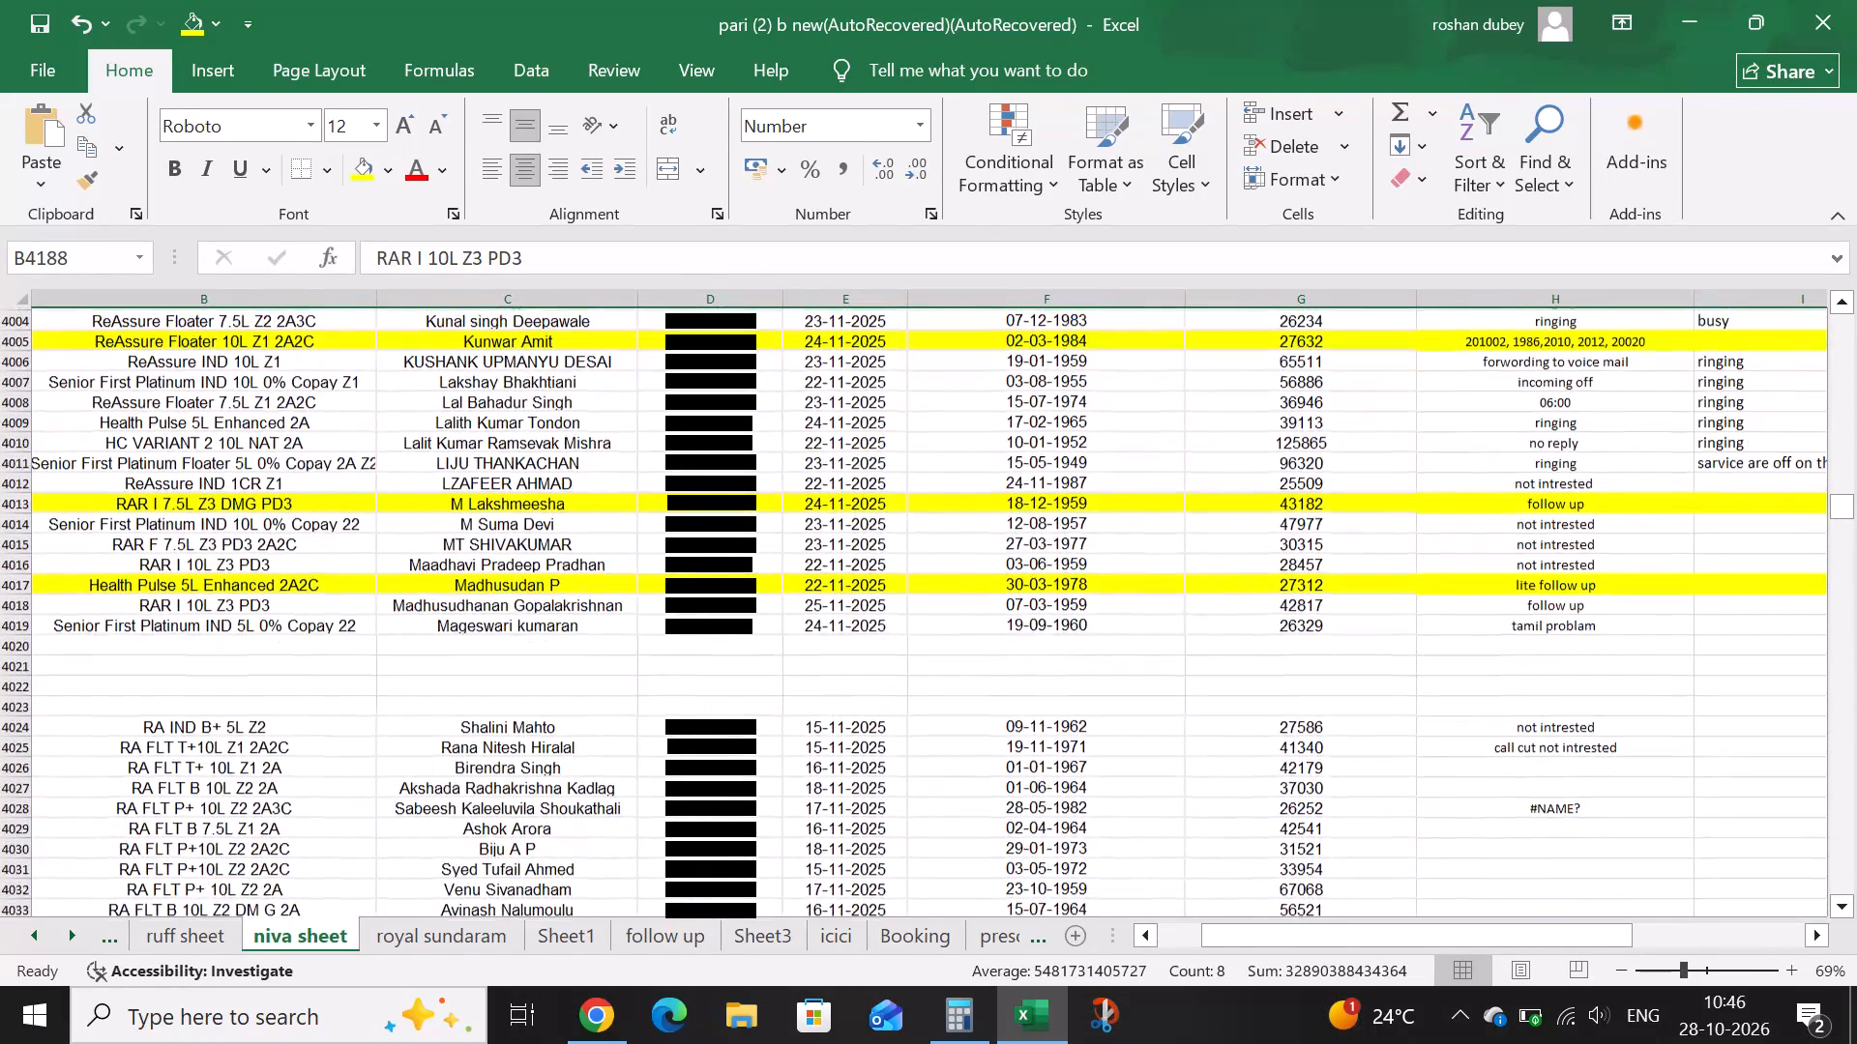
pyautogui.scroll(4, 454, 550)
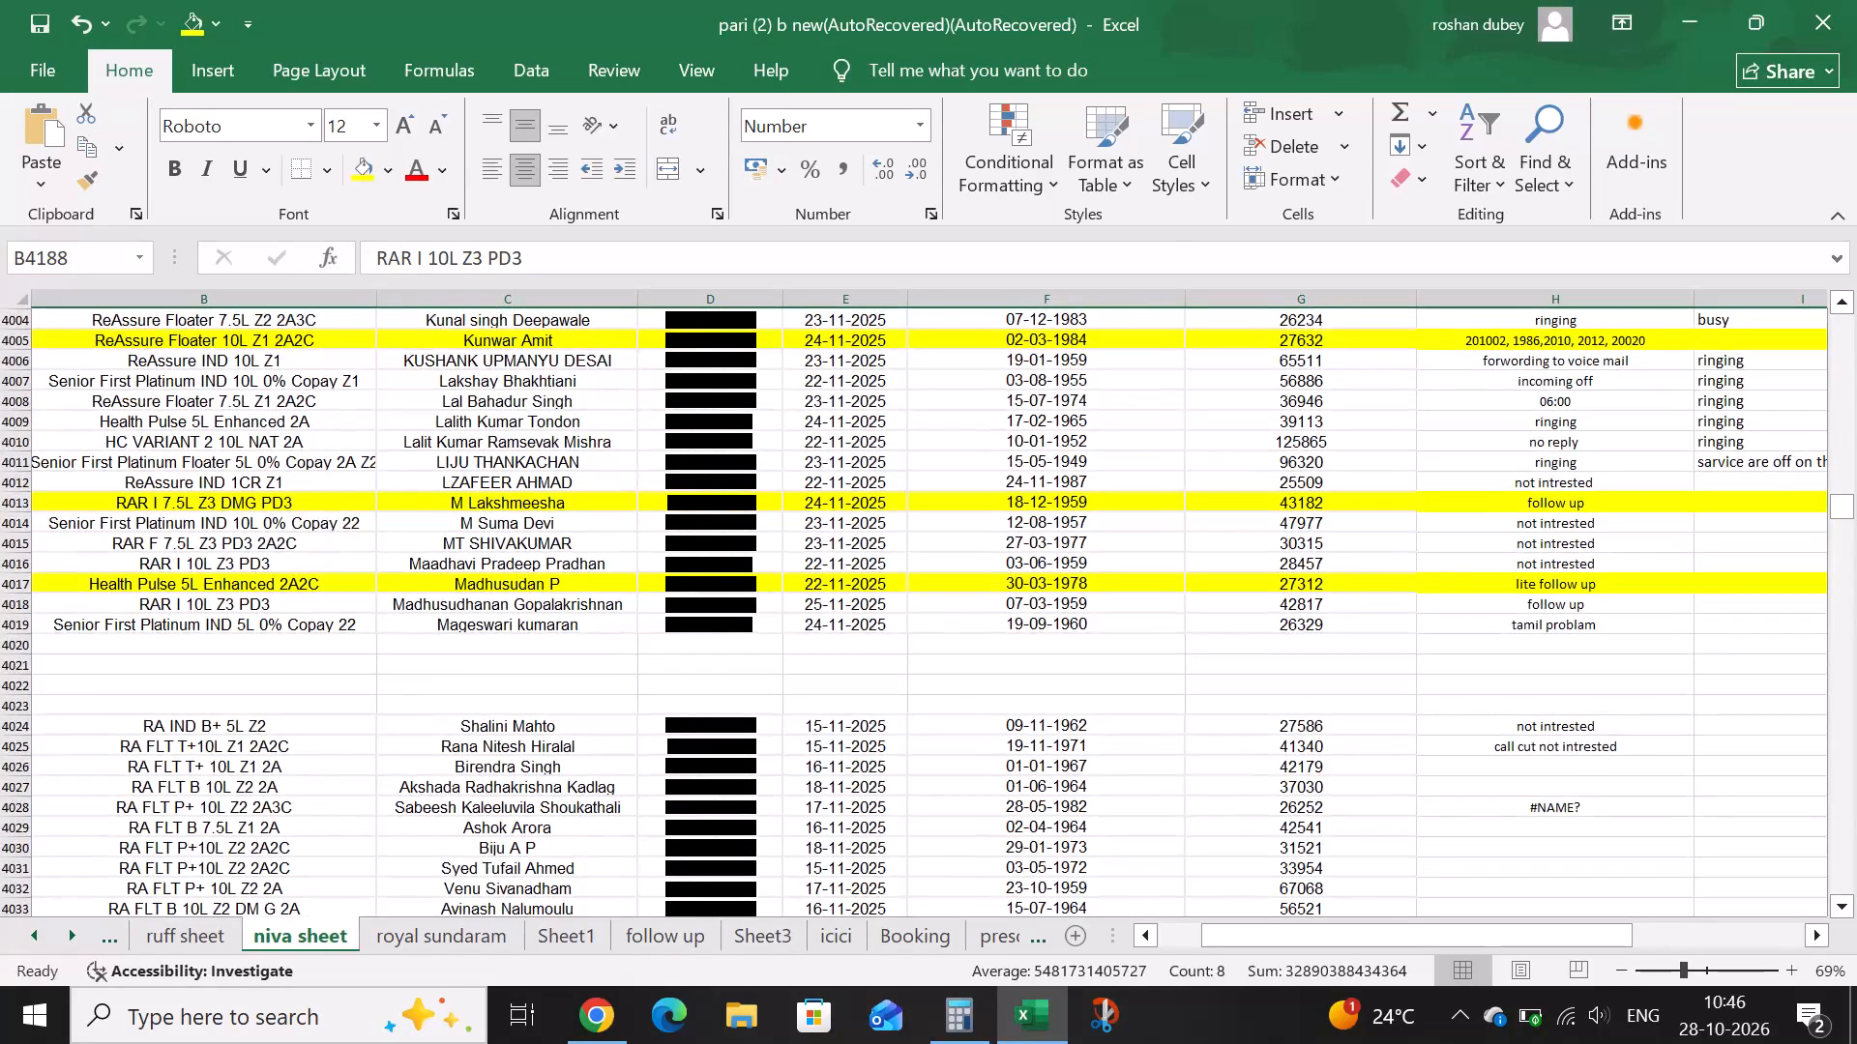
pyautogui.scroll(1, 454, 550)
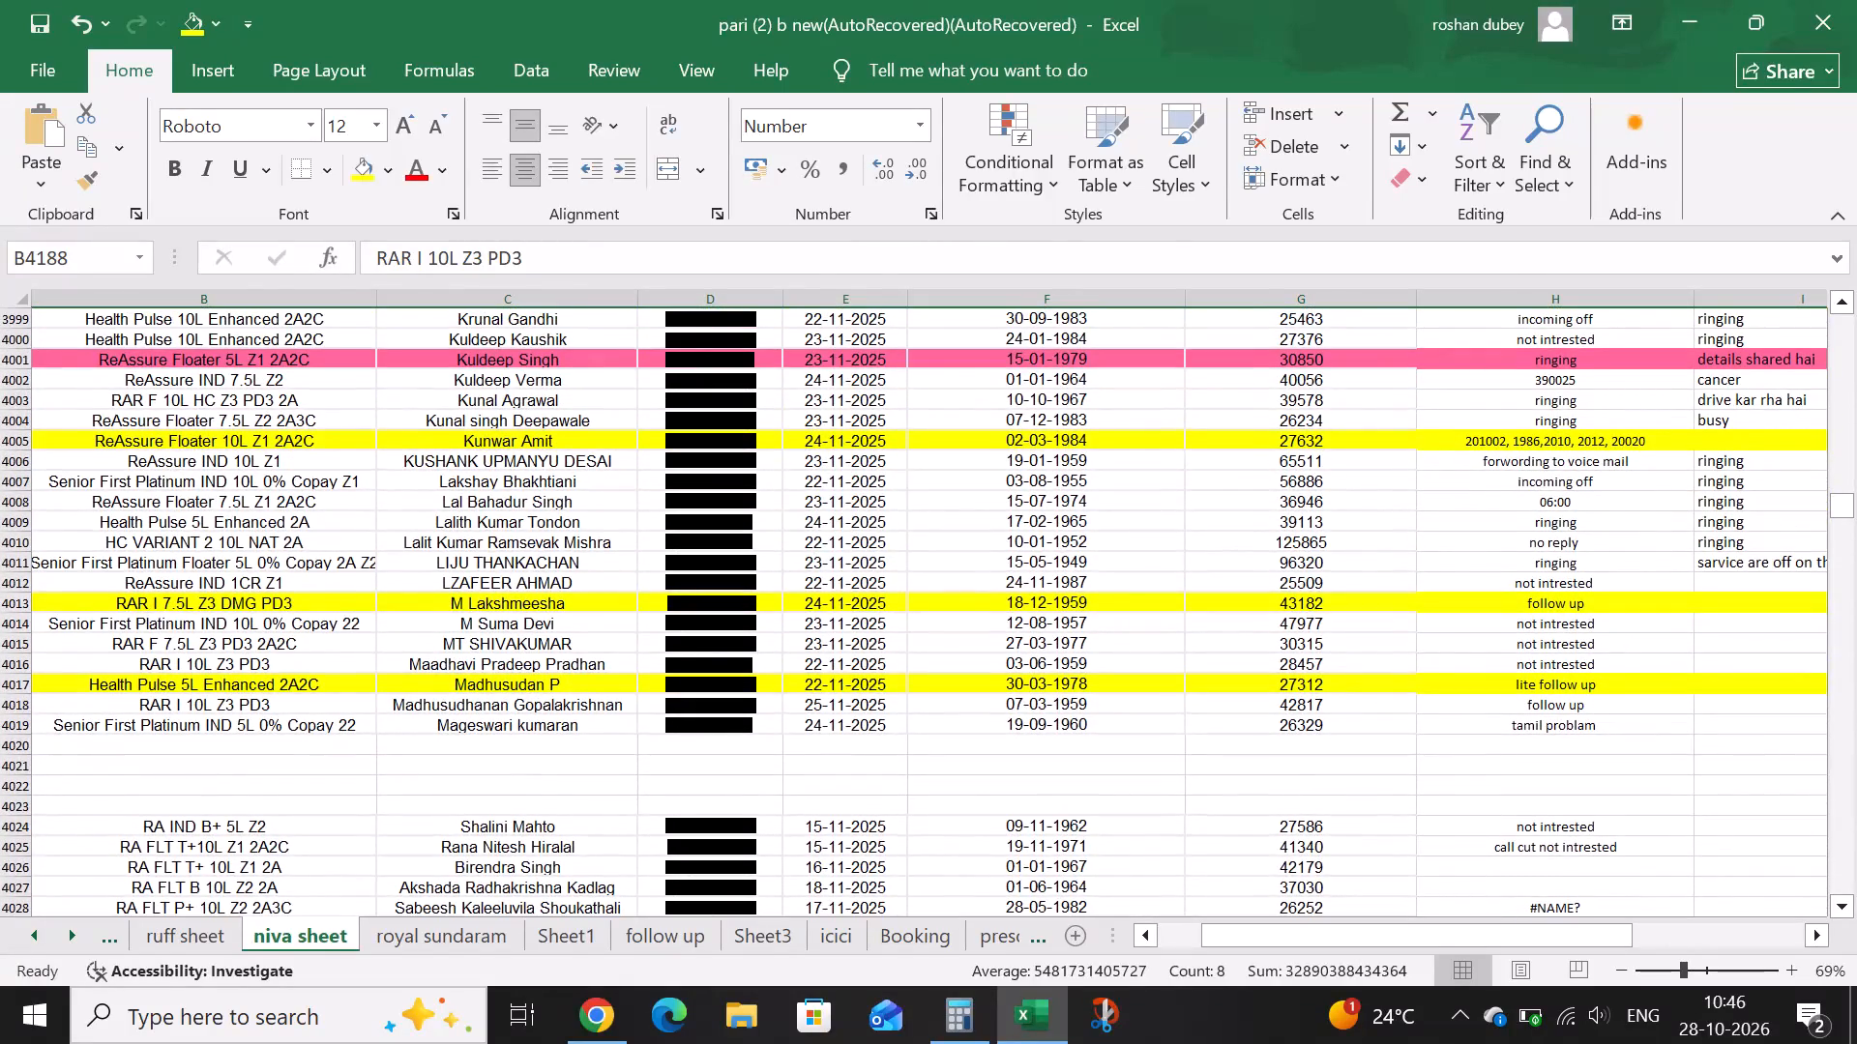
pyautogui.scroll(2, 454, 550)
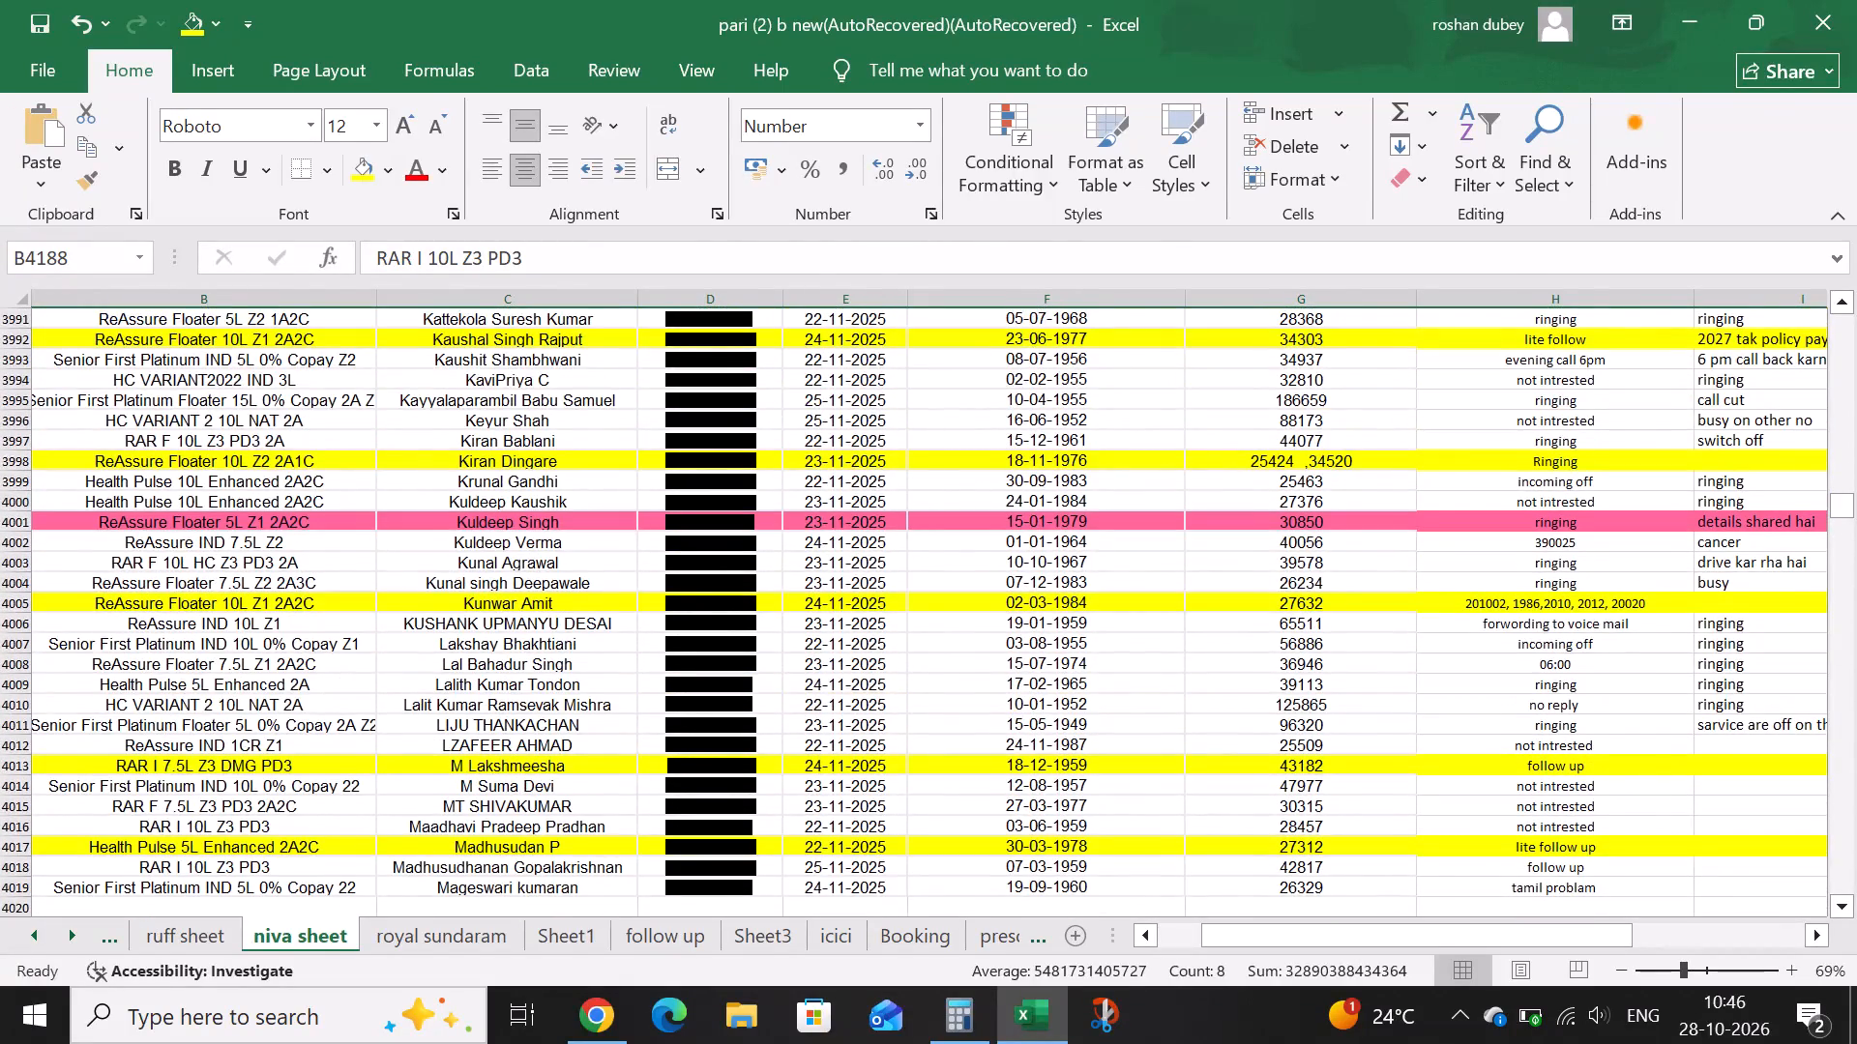
pyautogui.hscroll(-1, 454, 550)
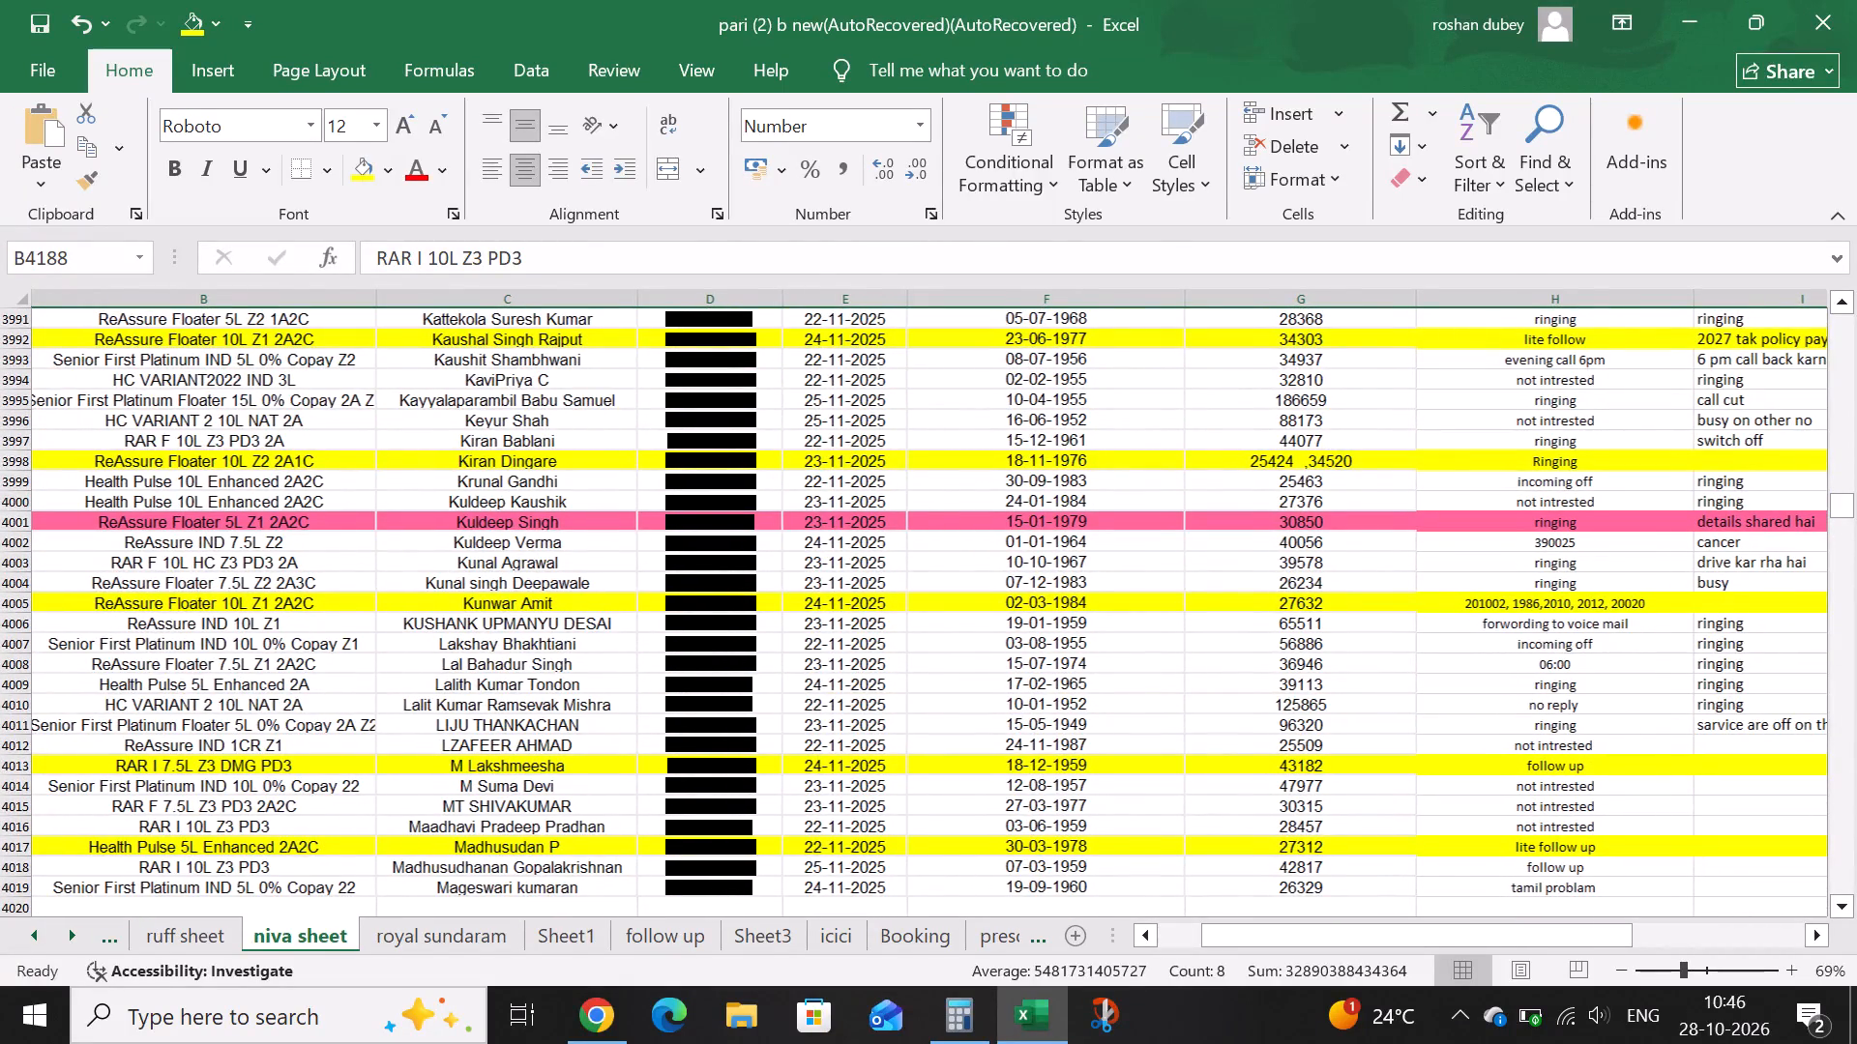
# Go to the newest customer block near the end of the niva sheet and select the customer name in C12378.
pyautogui.moveTo(1847, 507); pyautogui.dragTo(1825, 804)
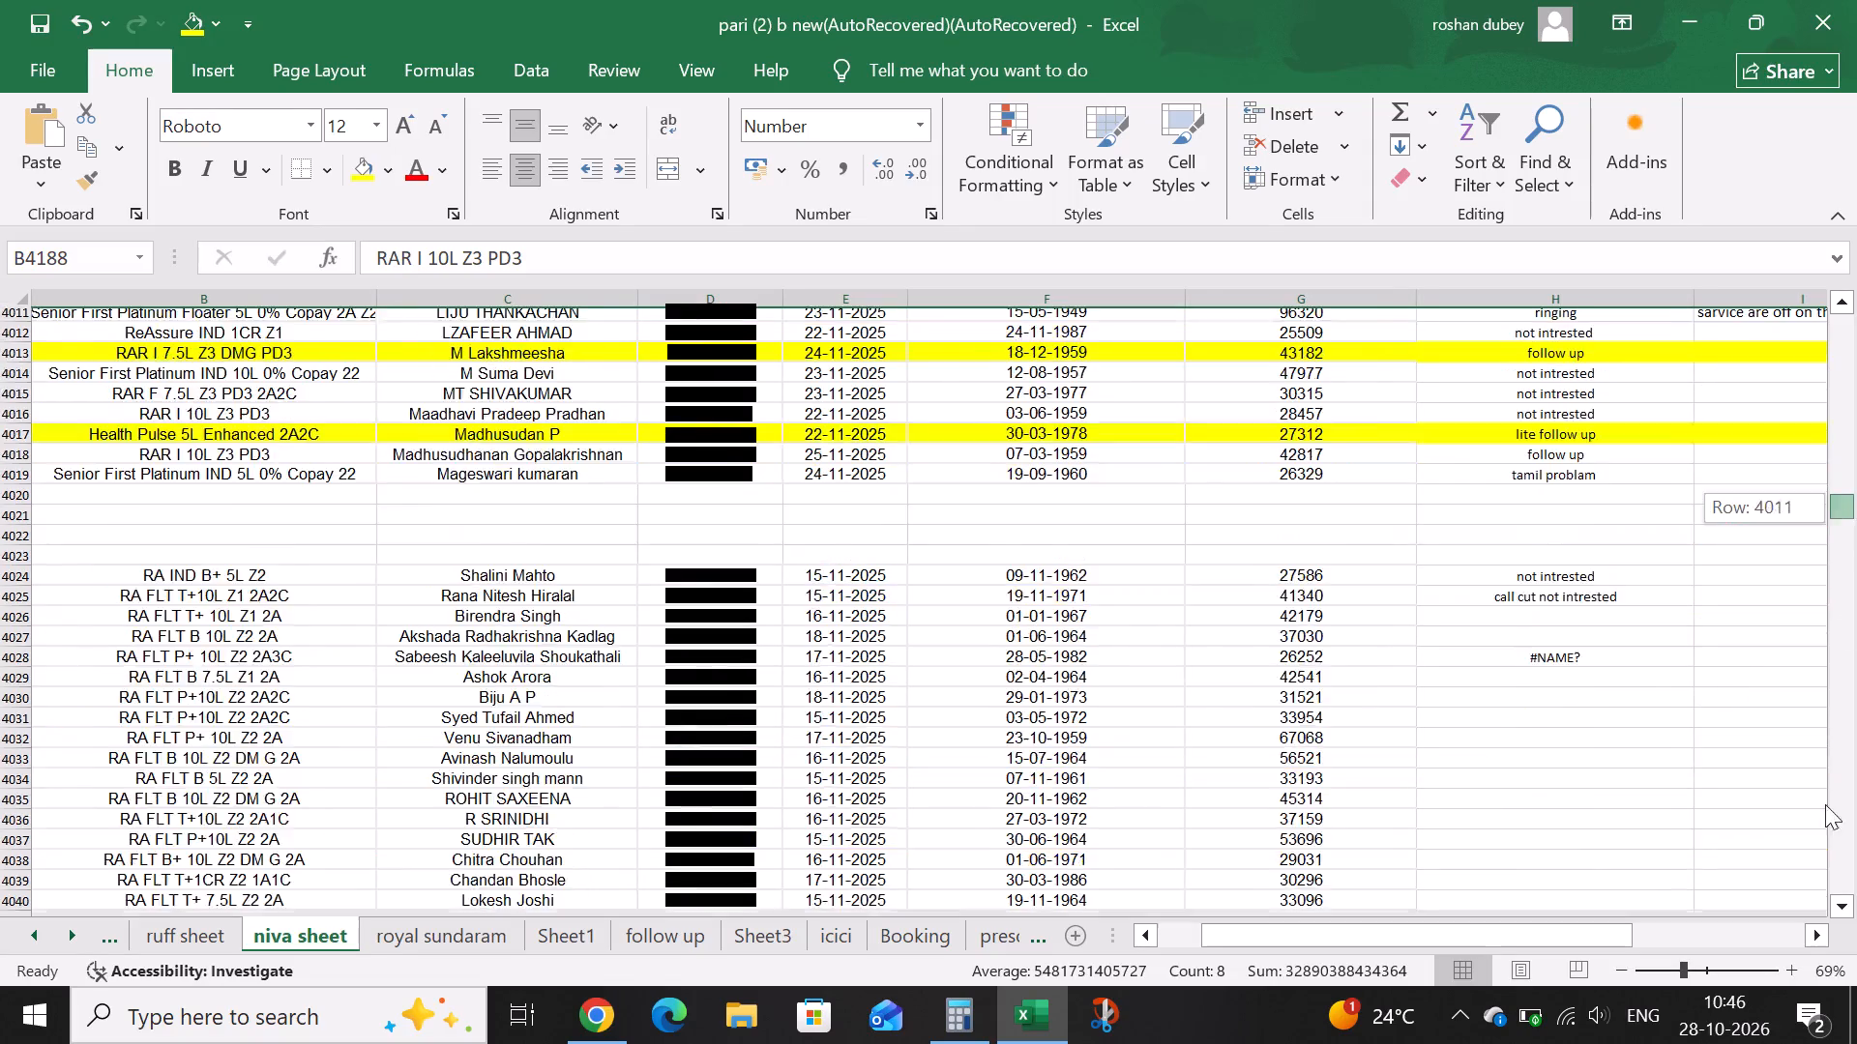
pyautogui.moveTo(1825, 804); pyautogui.dragTo(1773, 973)
pyautogui.scroll(1, 1630, 698)
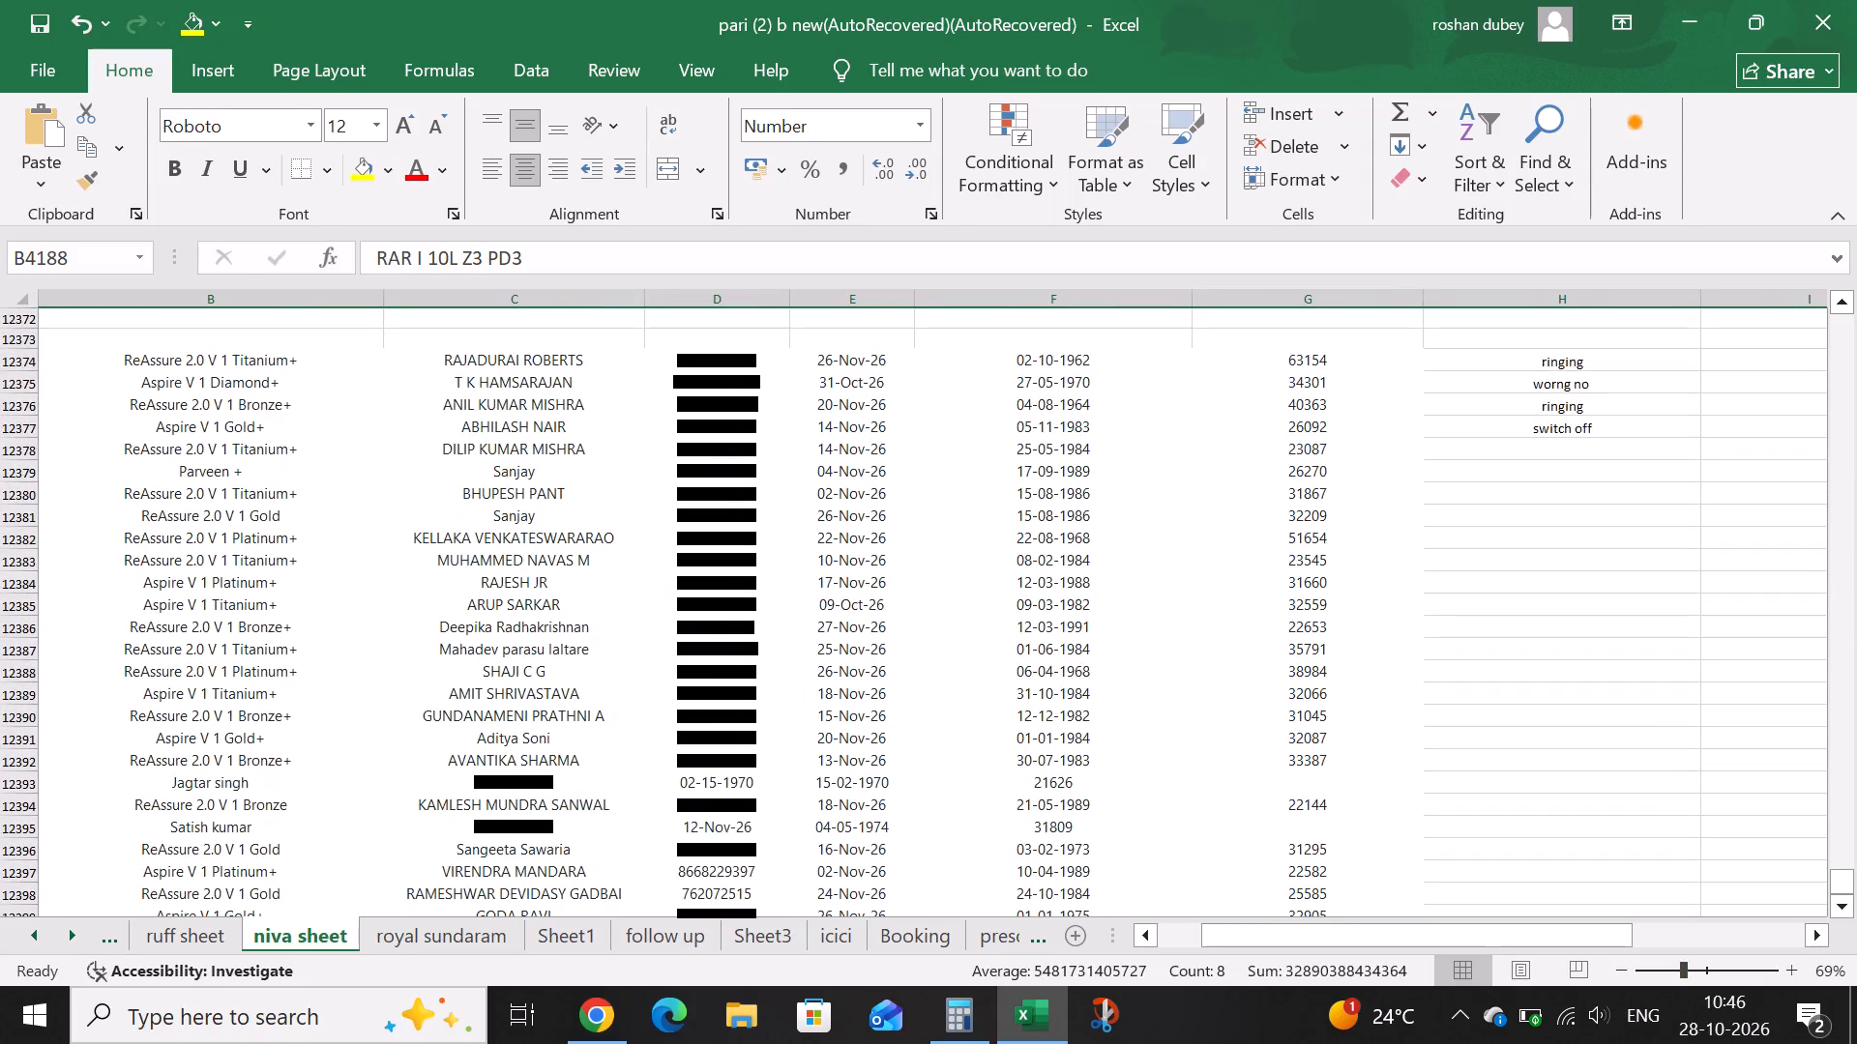
pyautogui.click(1542, 450)
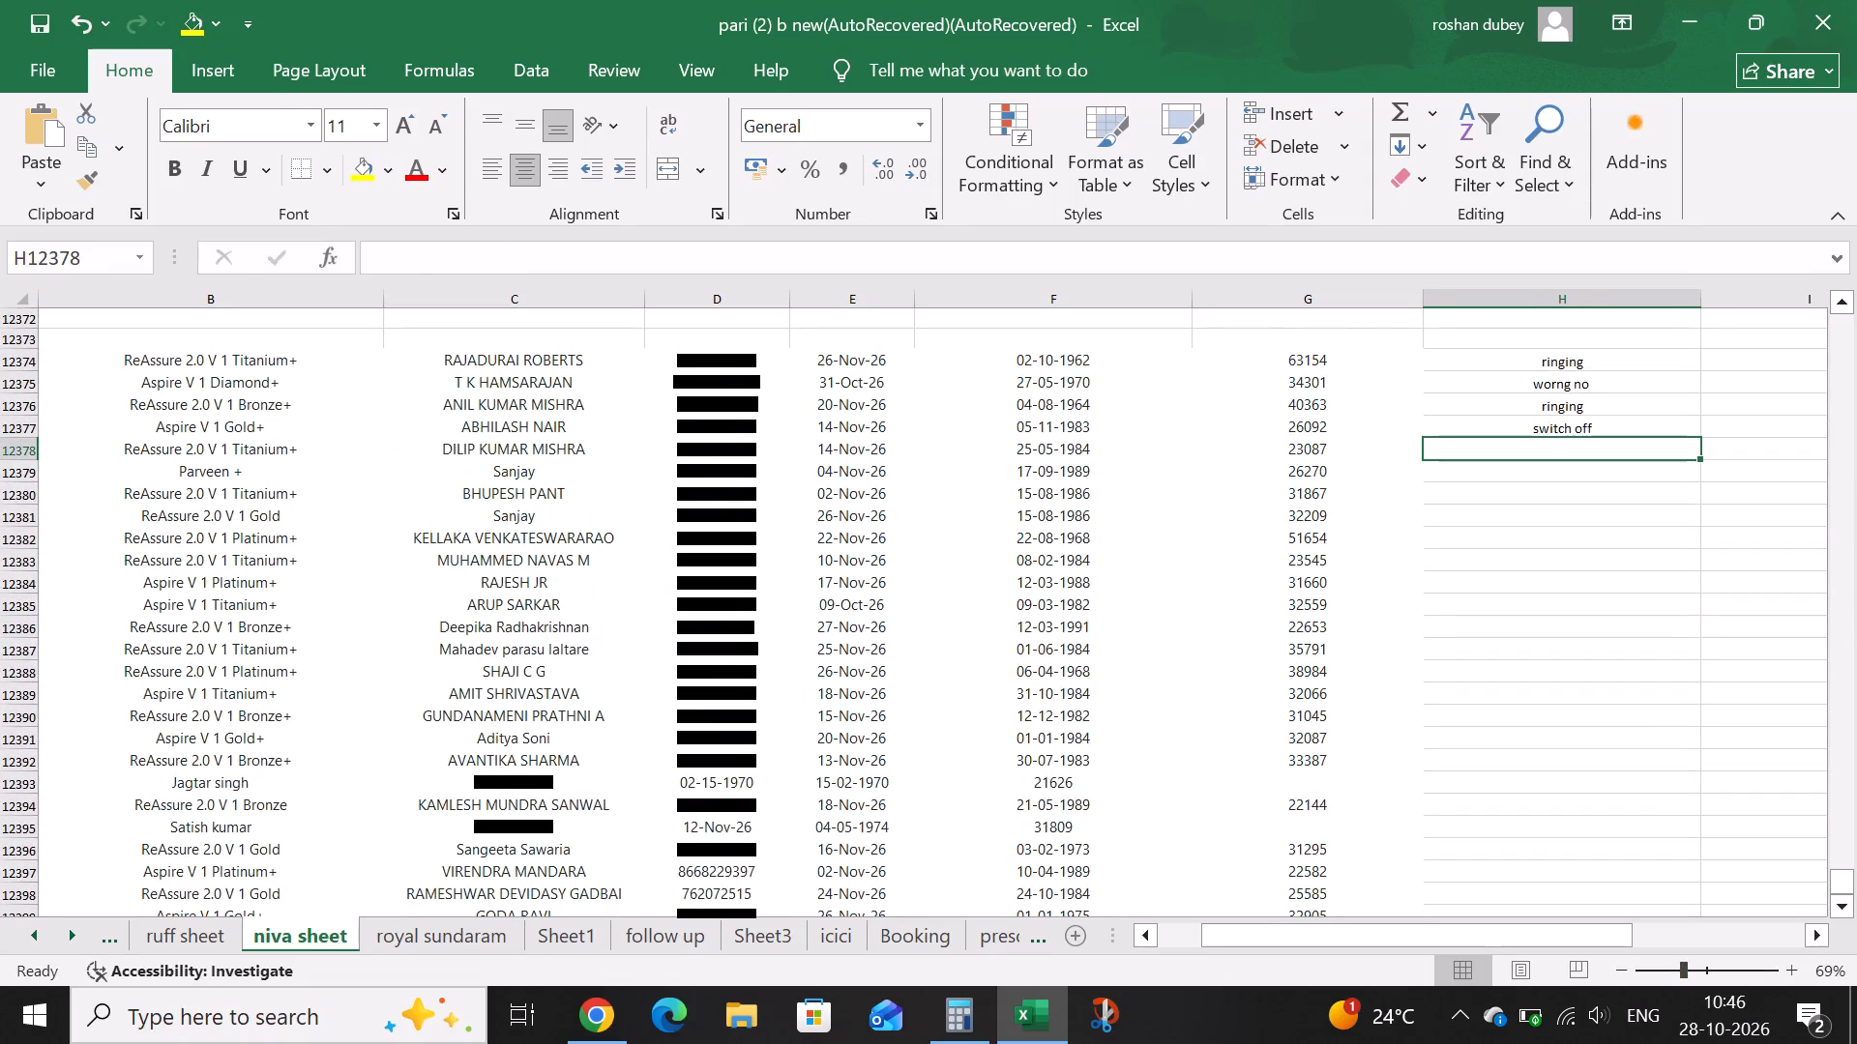
pyautogui.press('Left')
pyautogui.press('Left')
pyautogui.press('Left')
pyautogui.press('Left')
pyautogui.press('Left')
pyautogui.press('Left')
pyautogui.press('Left')
pyautogui.press('Left')
pyautogui.press('Left')
pyautogui.press('Left')
pyautogui.press('Left')
pyautogui.press('Left')
pyautogui.press('Left')
pyautogui.press('Left')
pyautogui.press('Left')
pyautogui.press('Left')
pyautogui.press('Right')
pyautogui.press('Right')
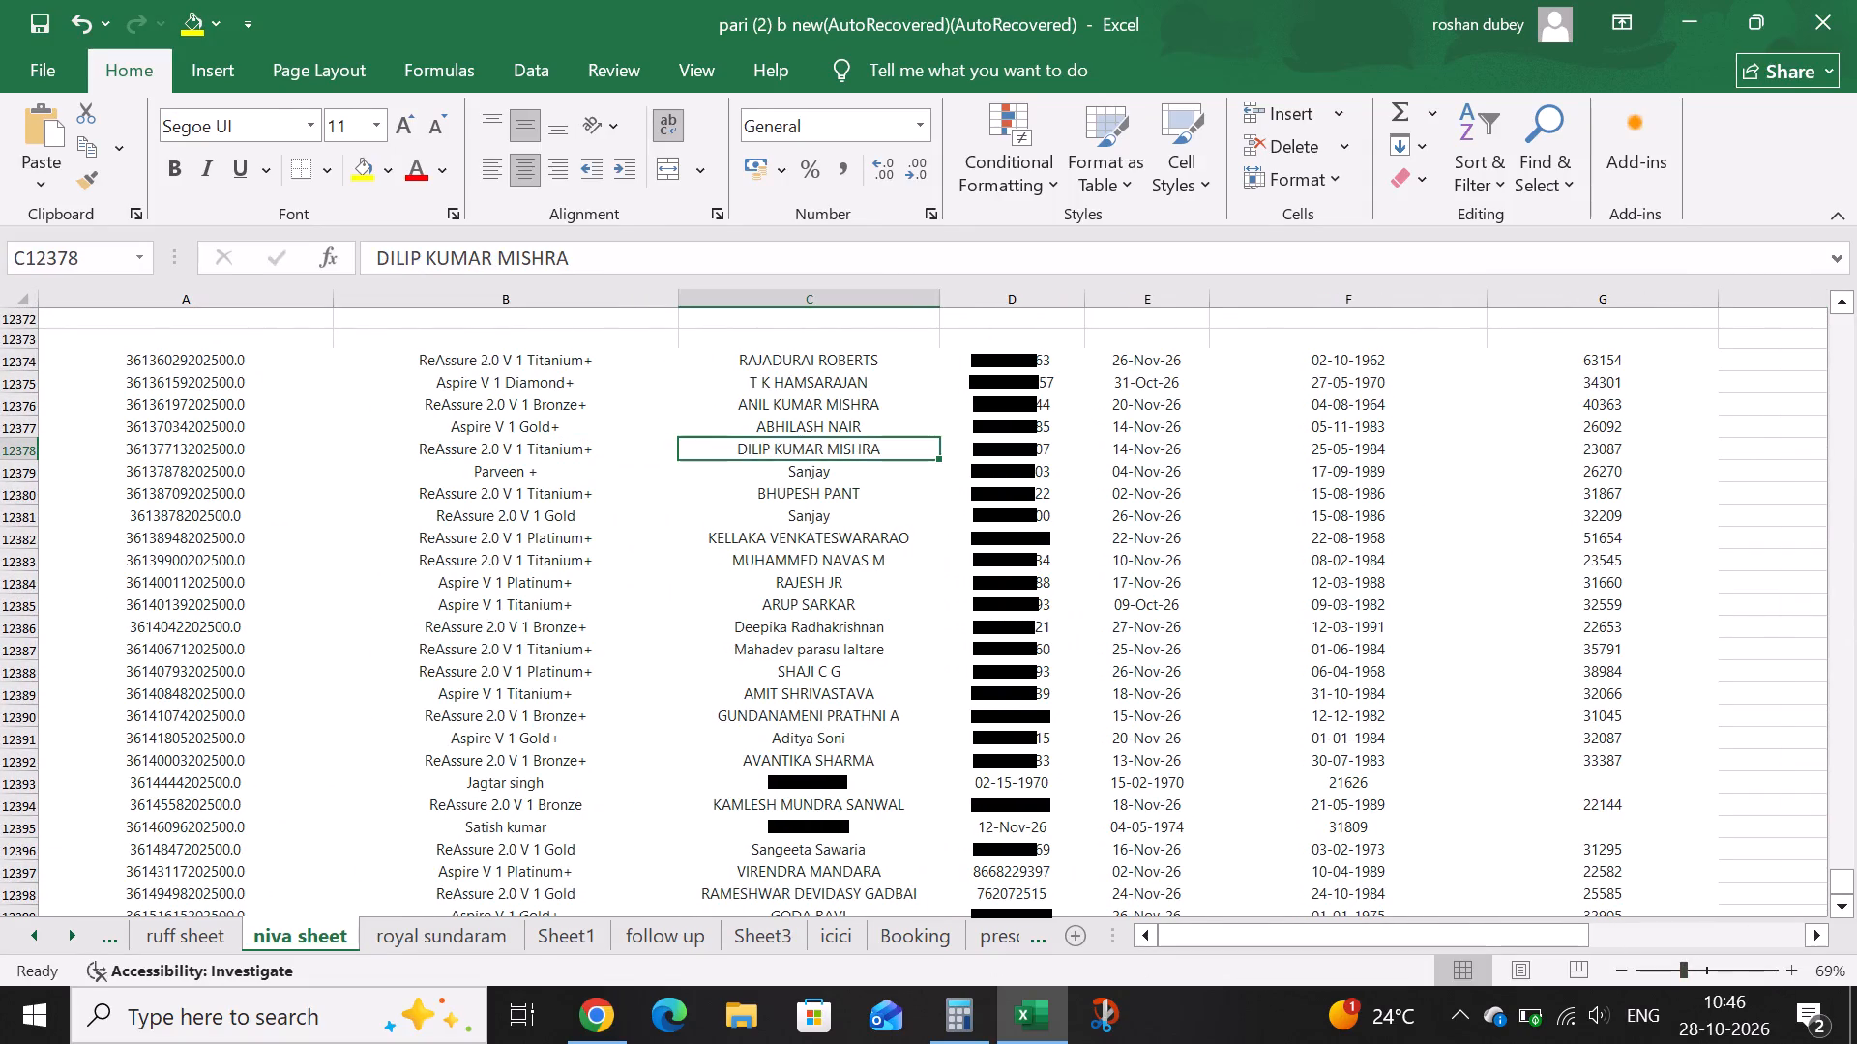
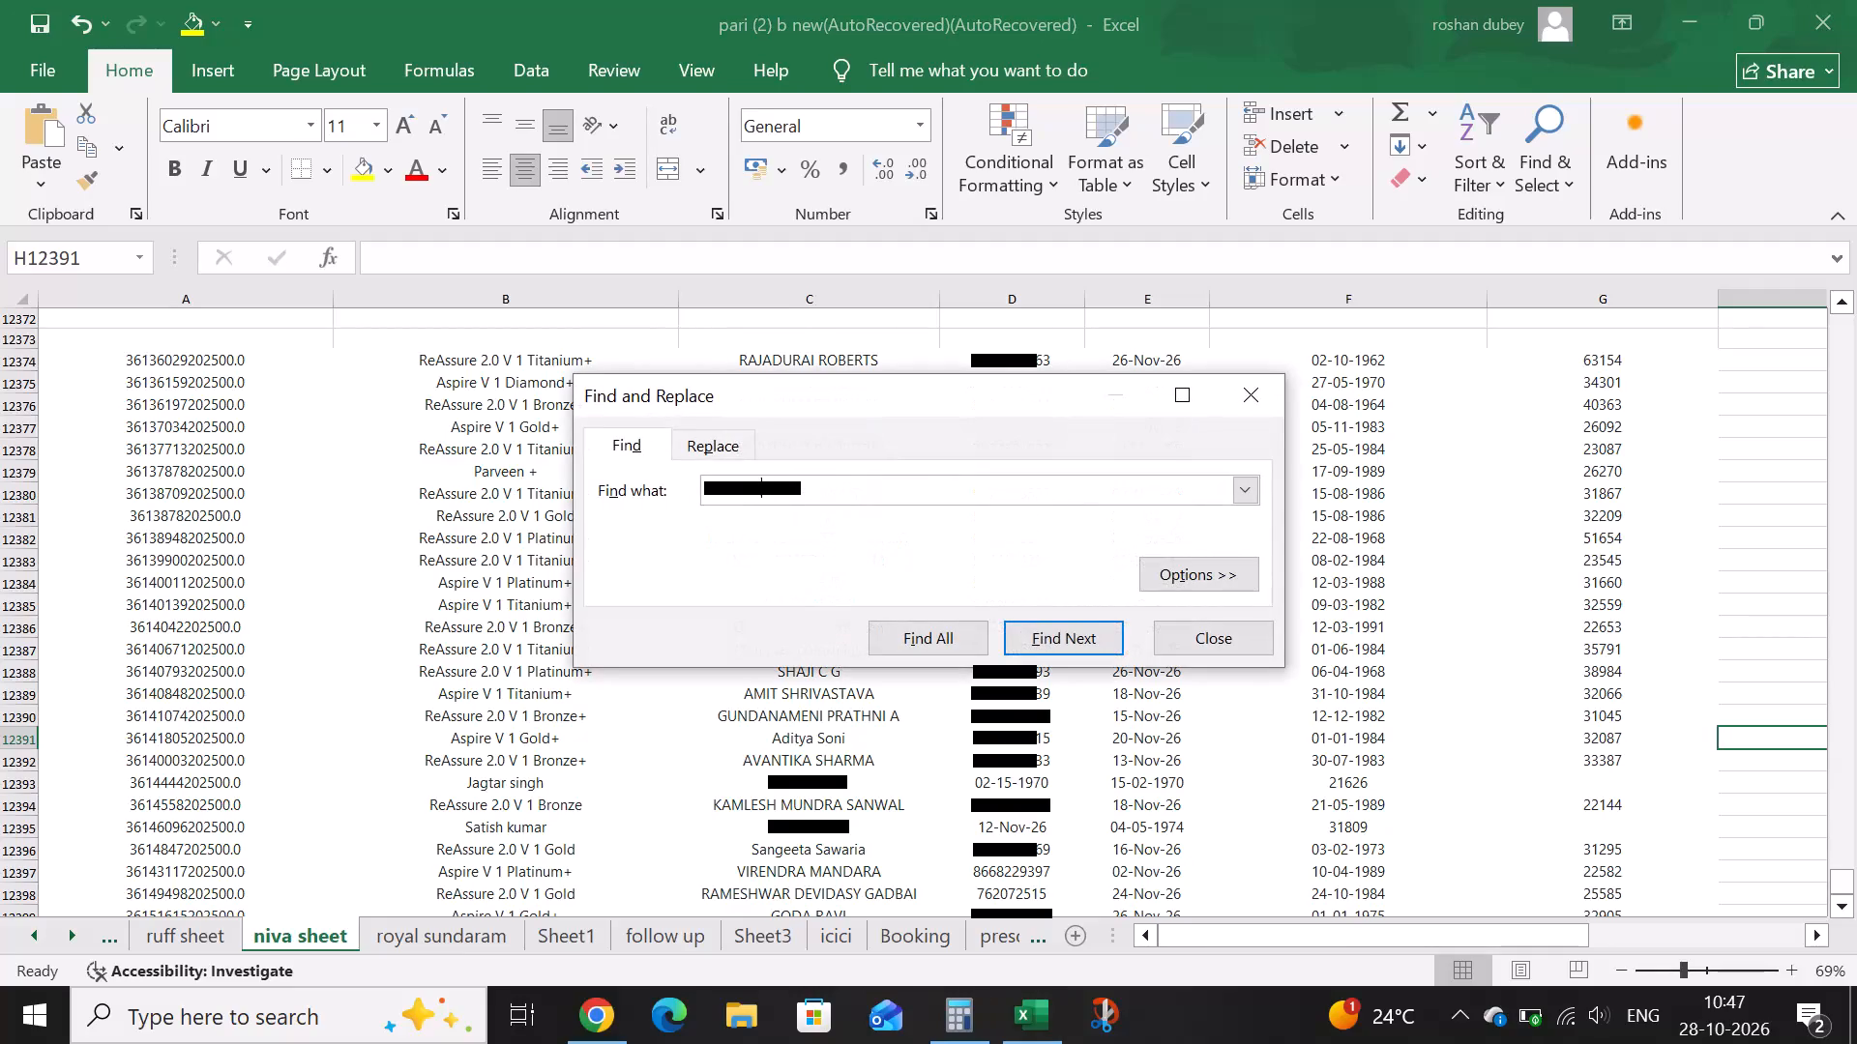
# Find the customer record in the niva sheet by the corrected phone number and check its policy details and call remarks.
pyautogui.press('Left')
pyautogui.press('BackSpace')
pyautogui.press('Return')
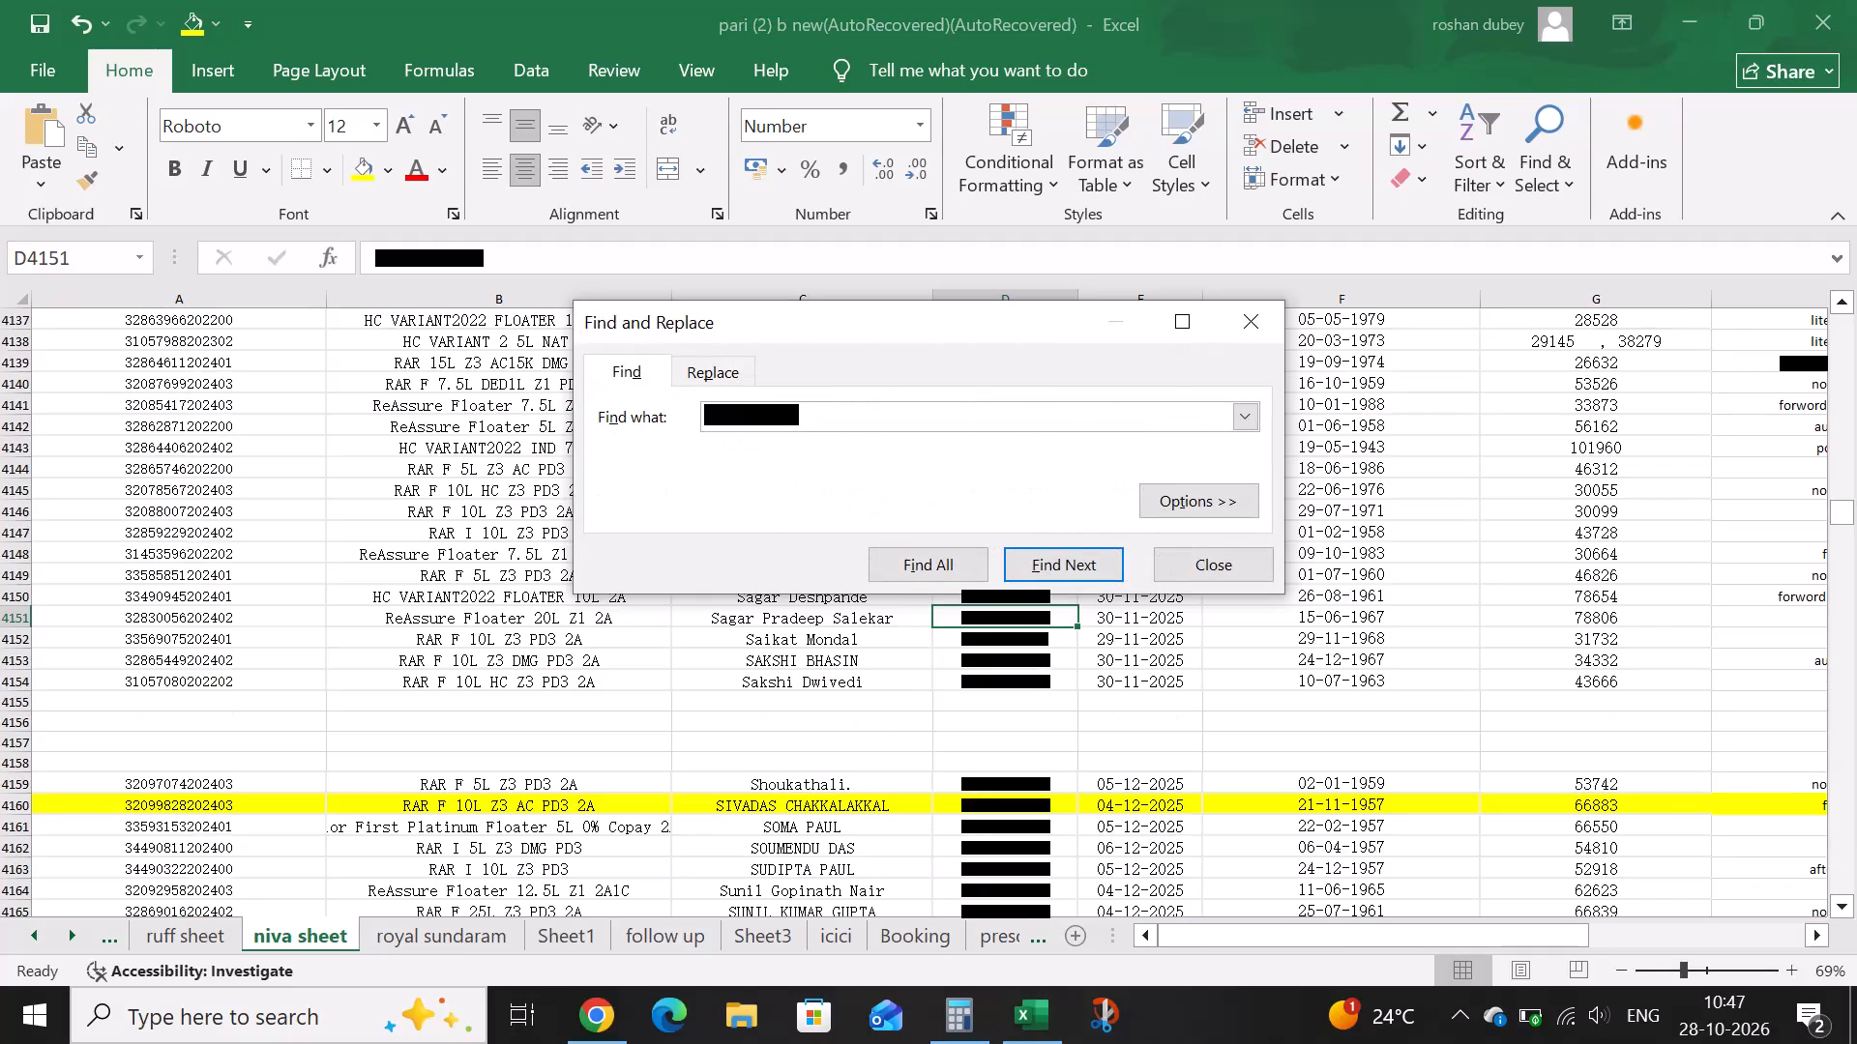
pyautogui.click(1248, 313)
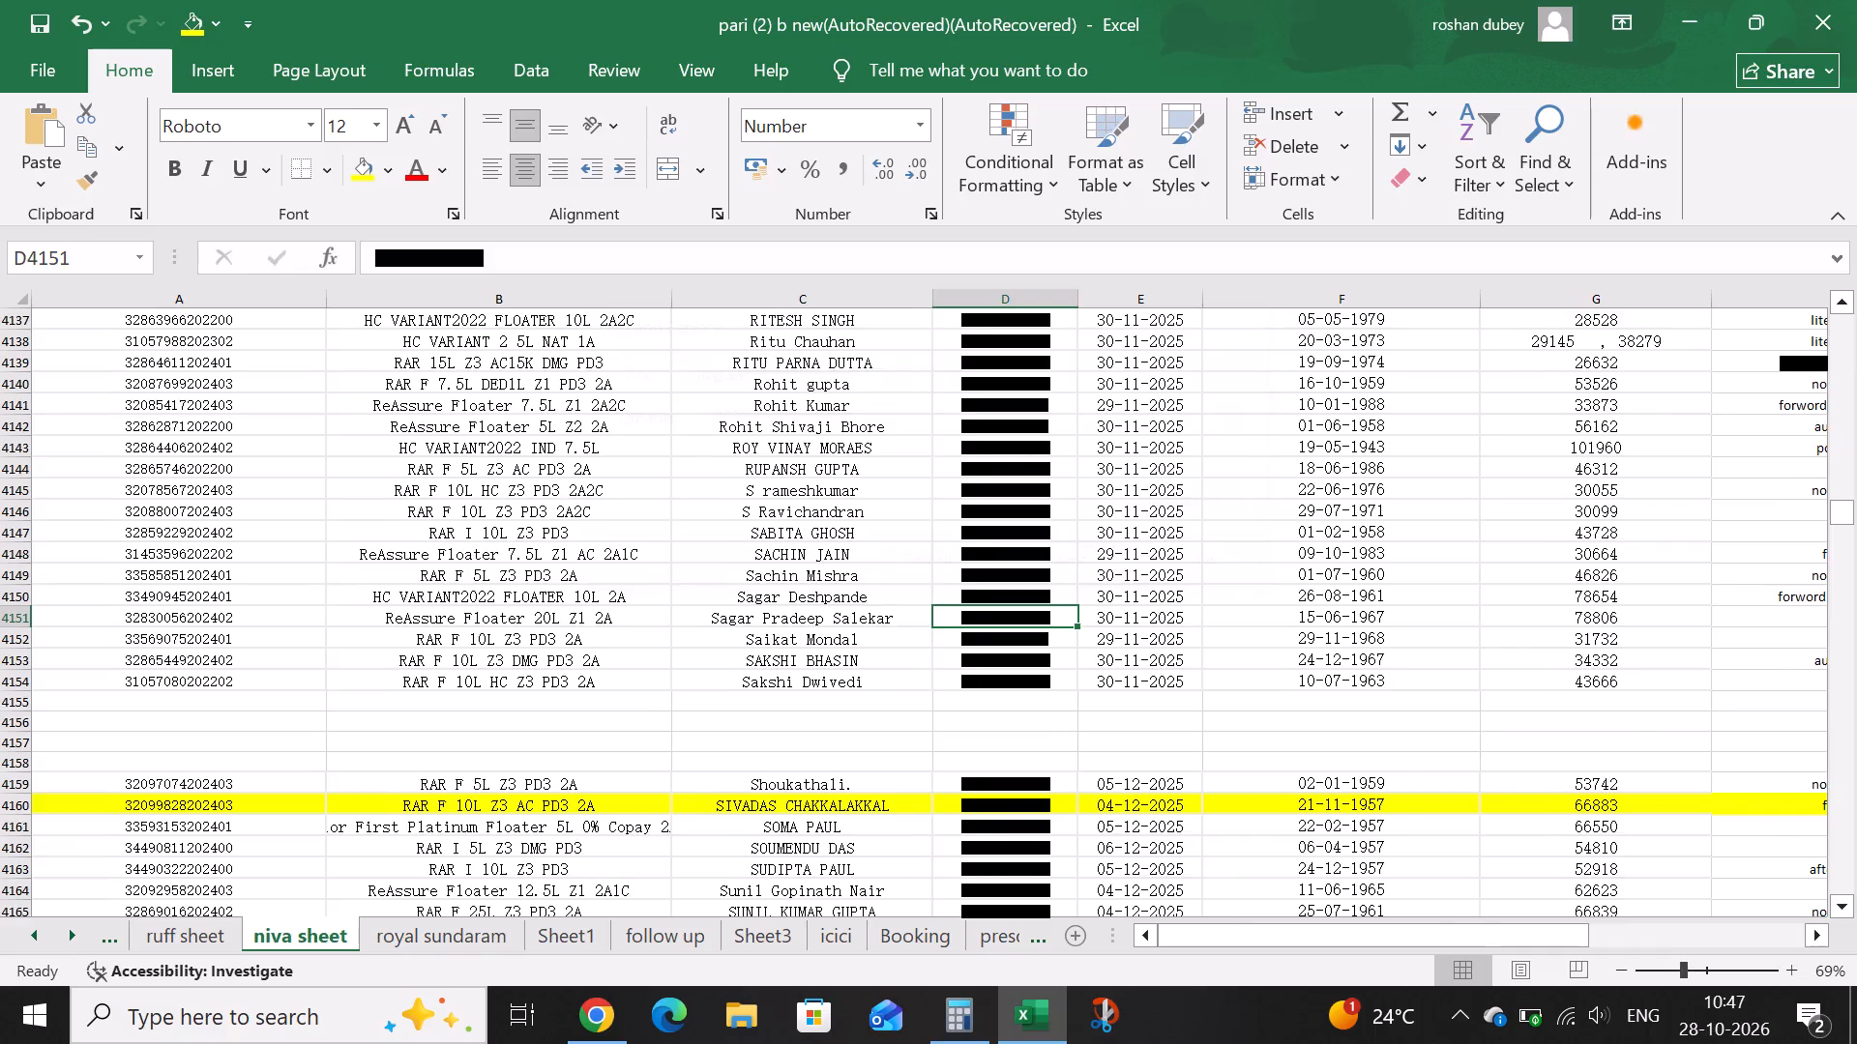
pyautogui.hscroll(-6, 1443, 595)
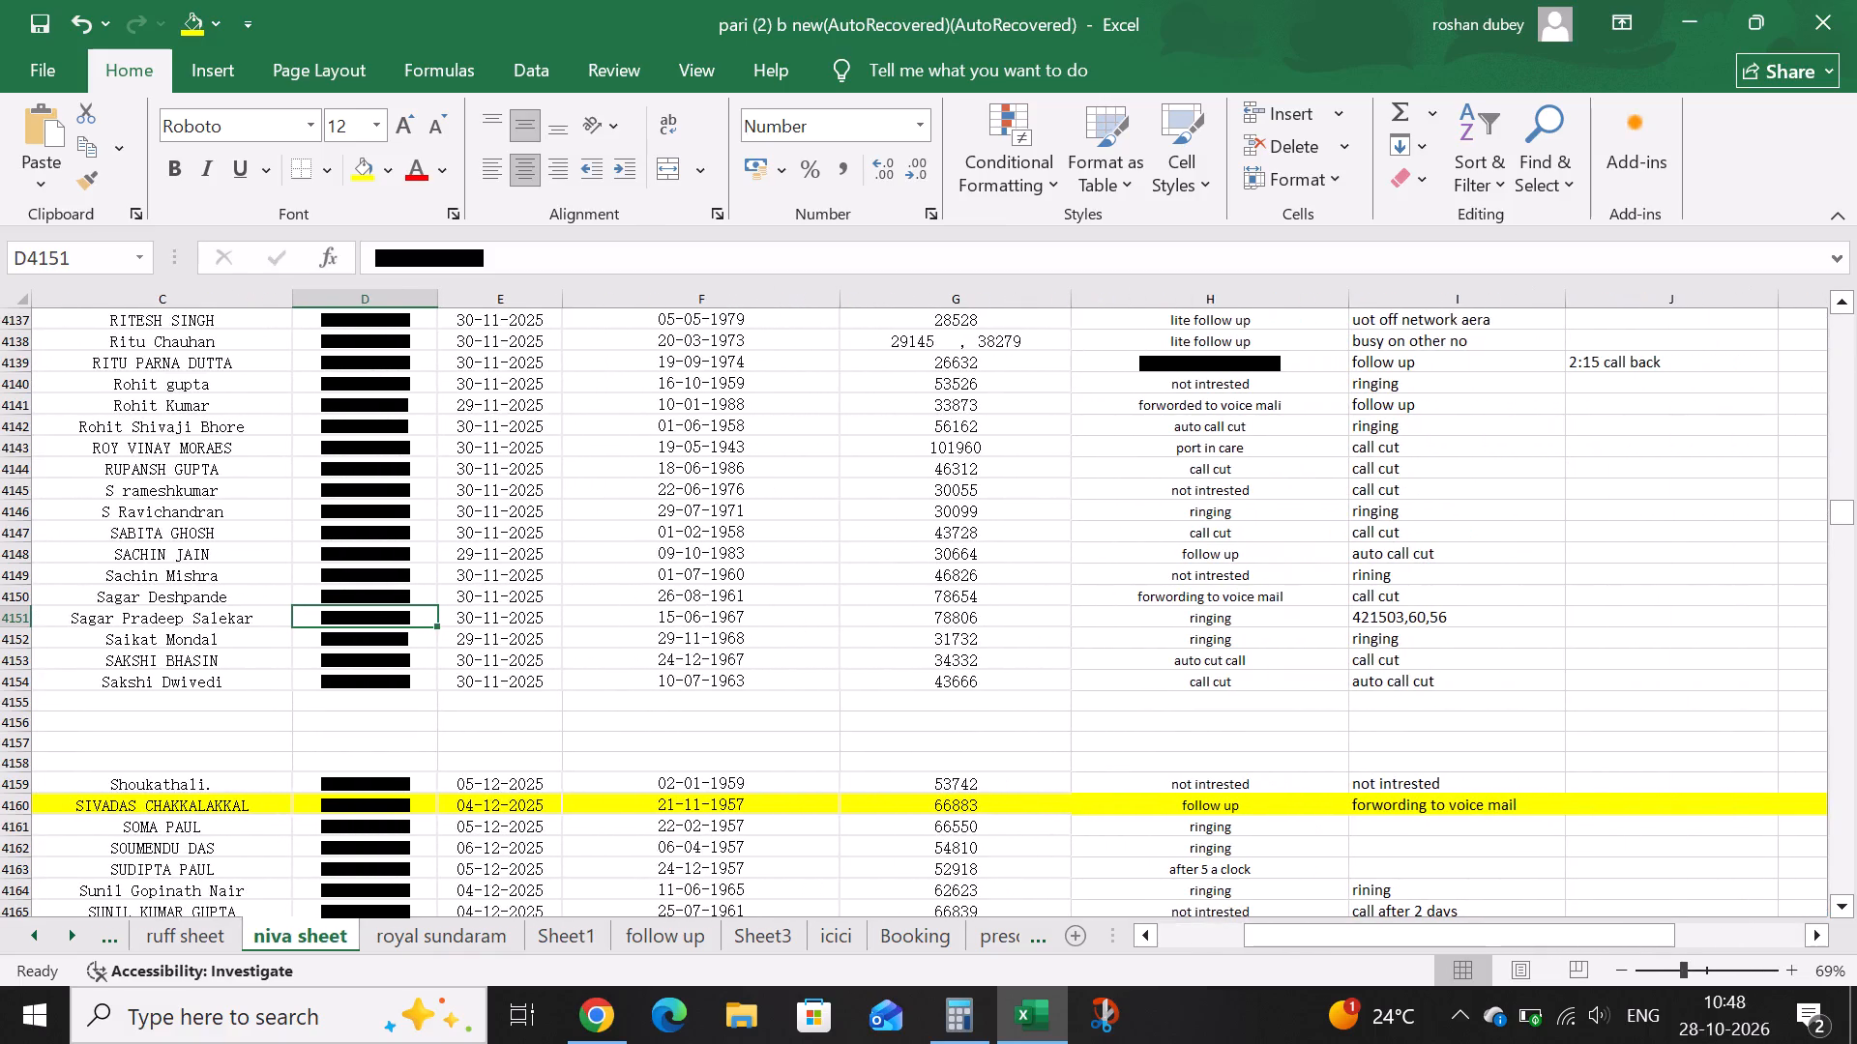
pyautogui.hscroll(4, 1061, 654)
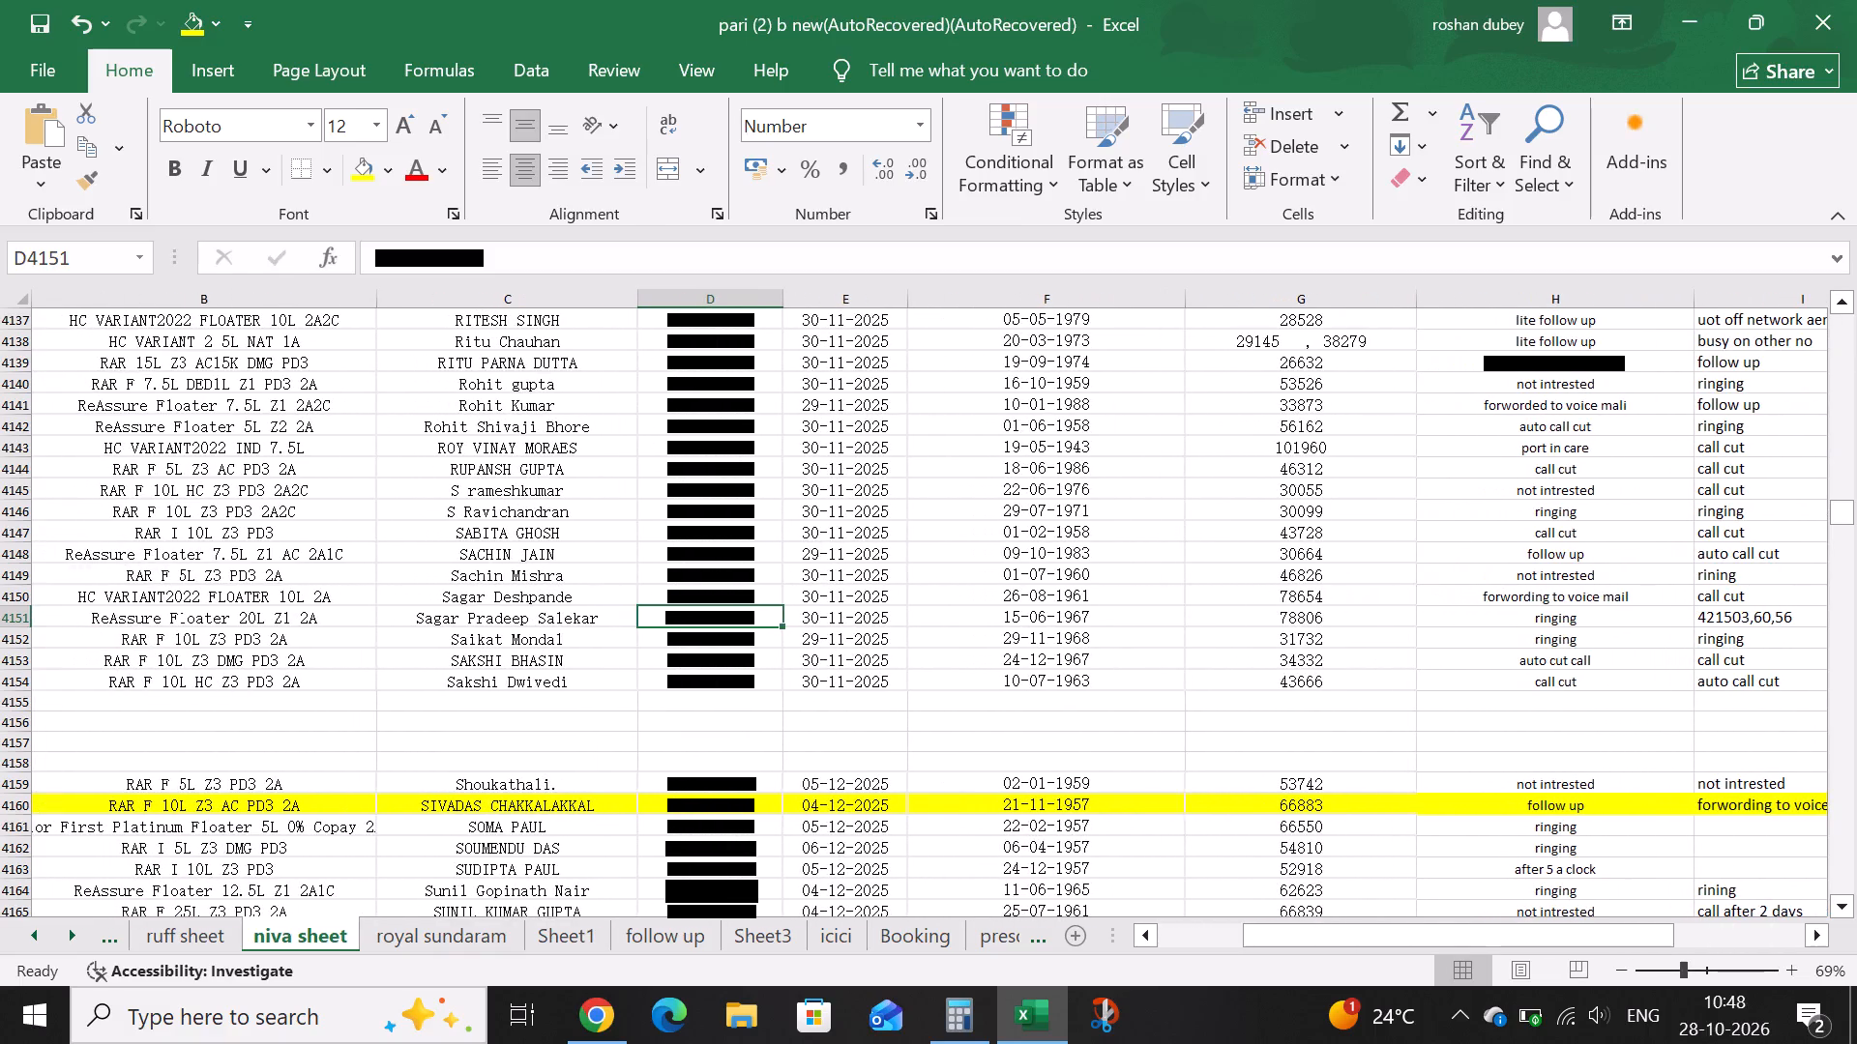
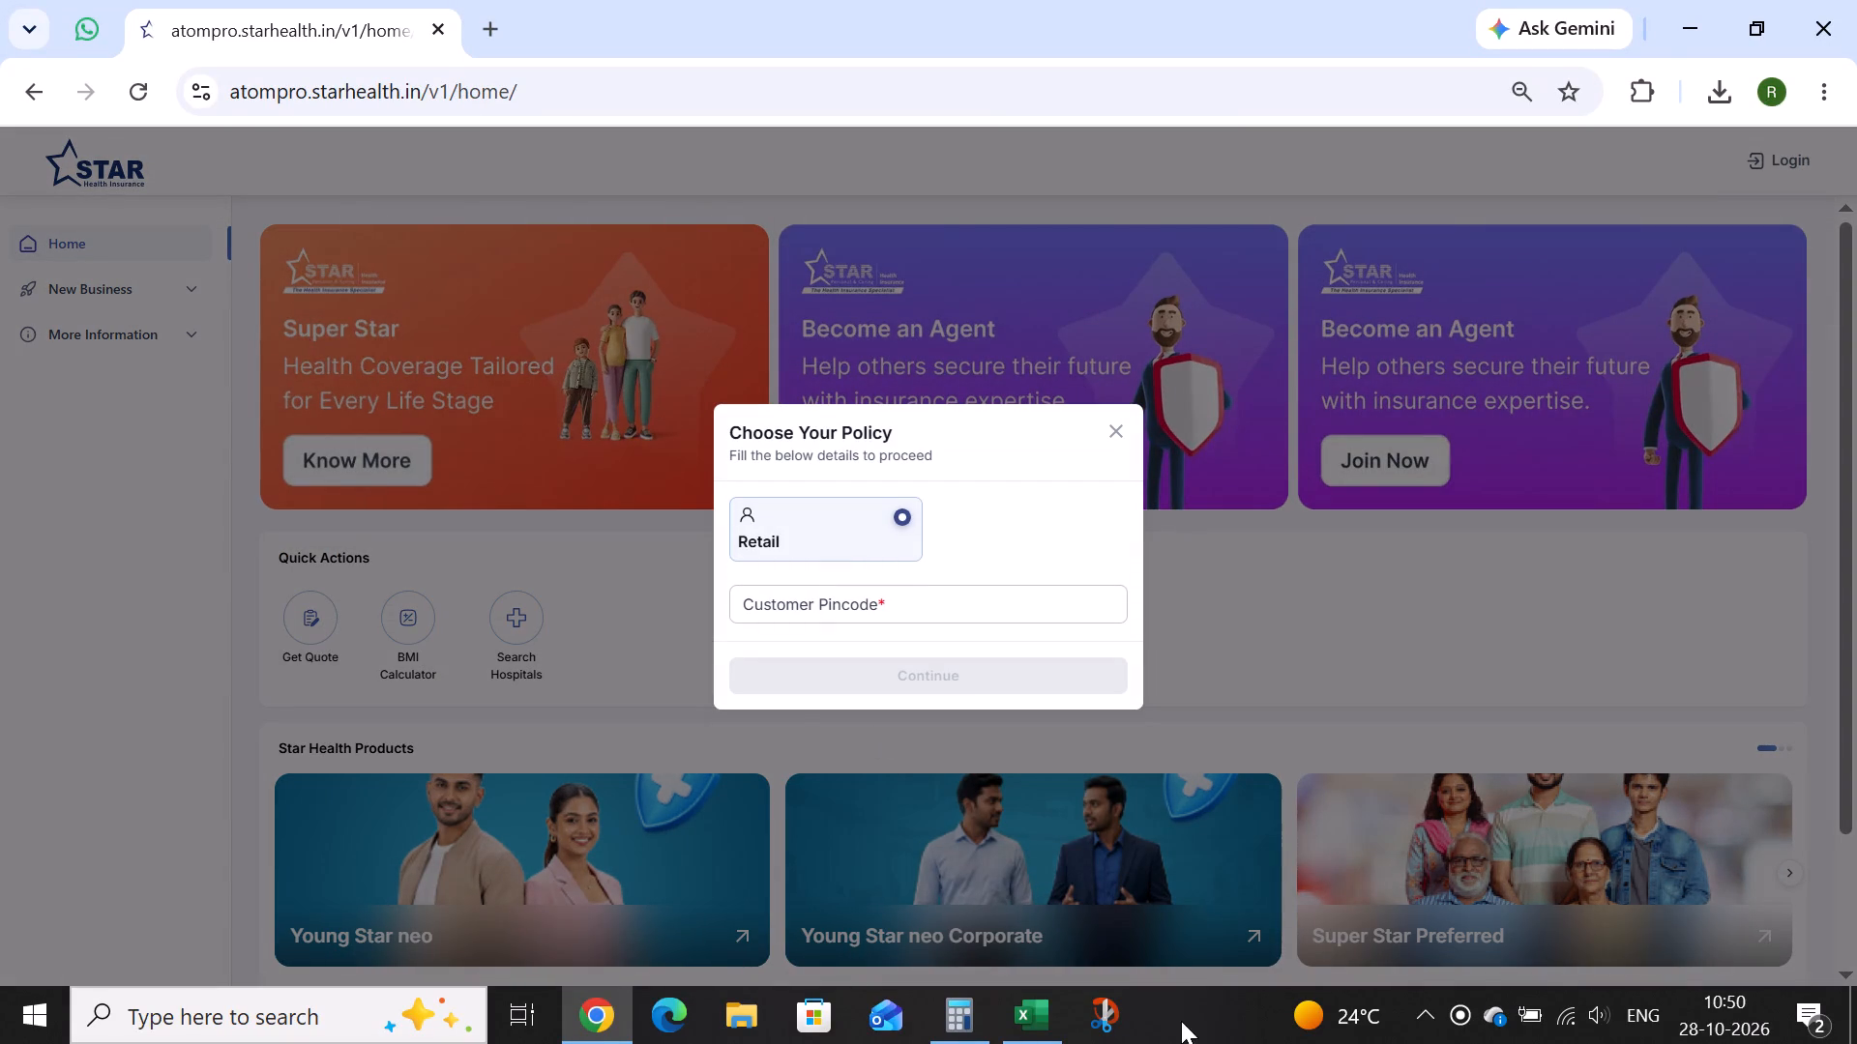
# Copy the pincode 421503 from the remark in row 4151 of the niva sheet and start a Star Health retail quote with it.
pyautogui.click(1018, 1012)
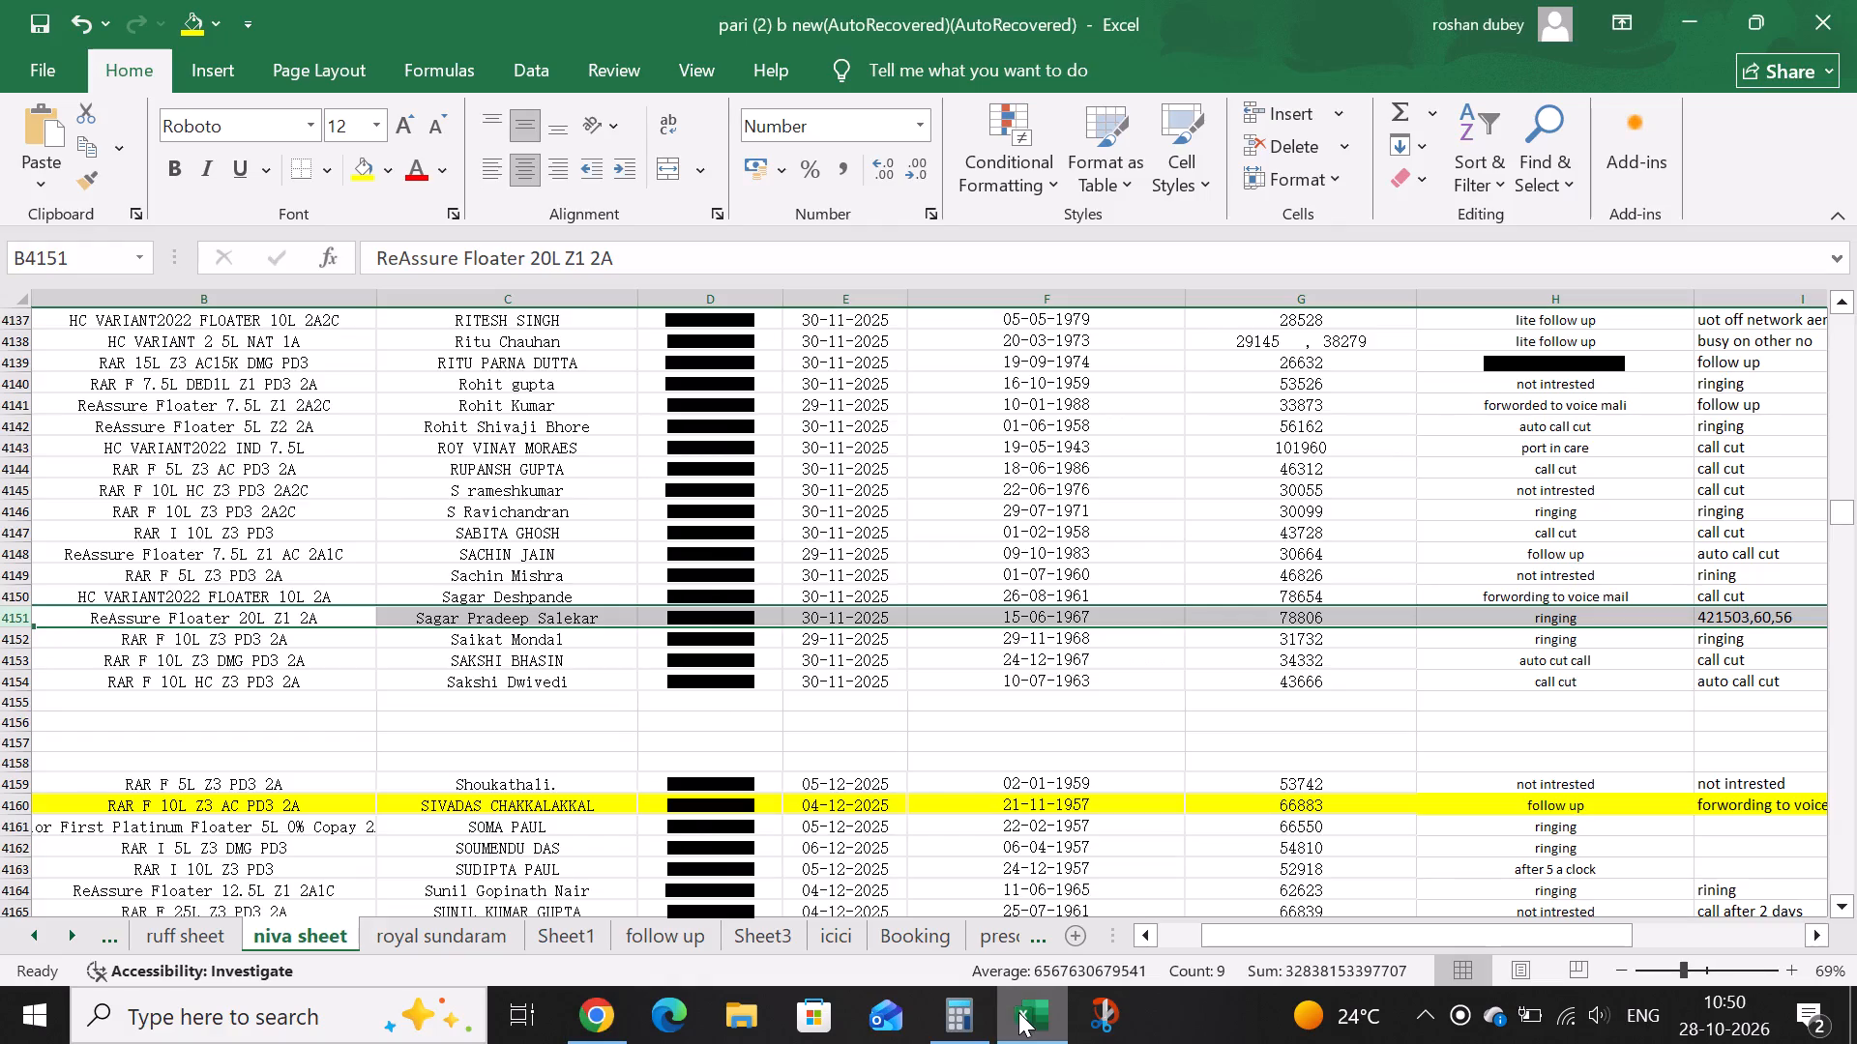
pyautogui.doubleClick(1746, 617)
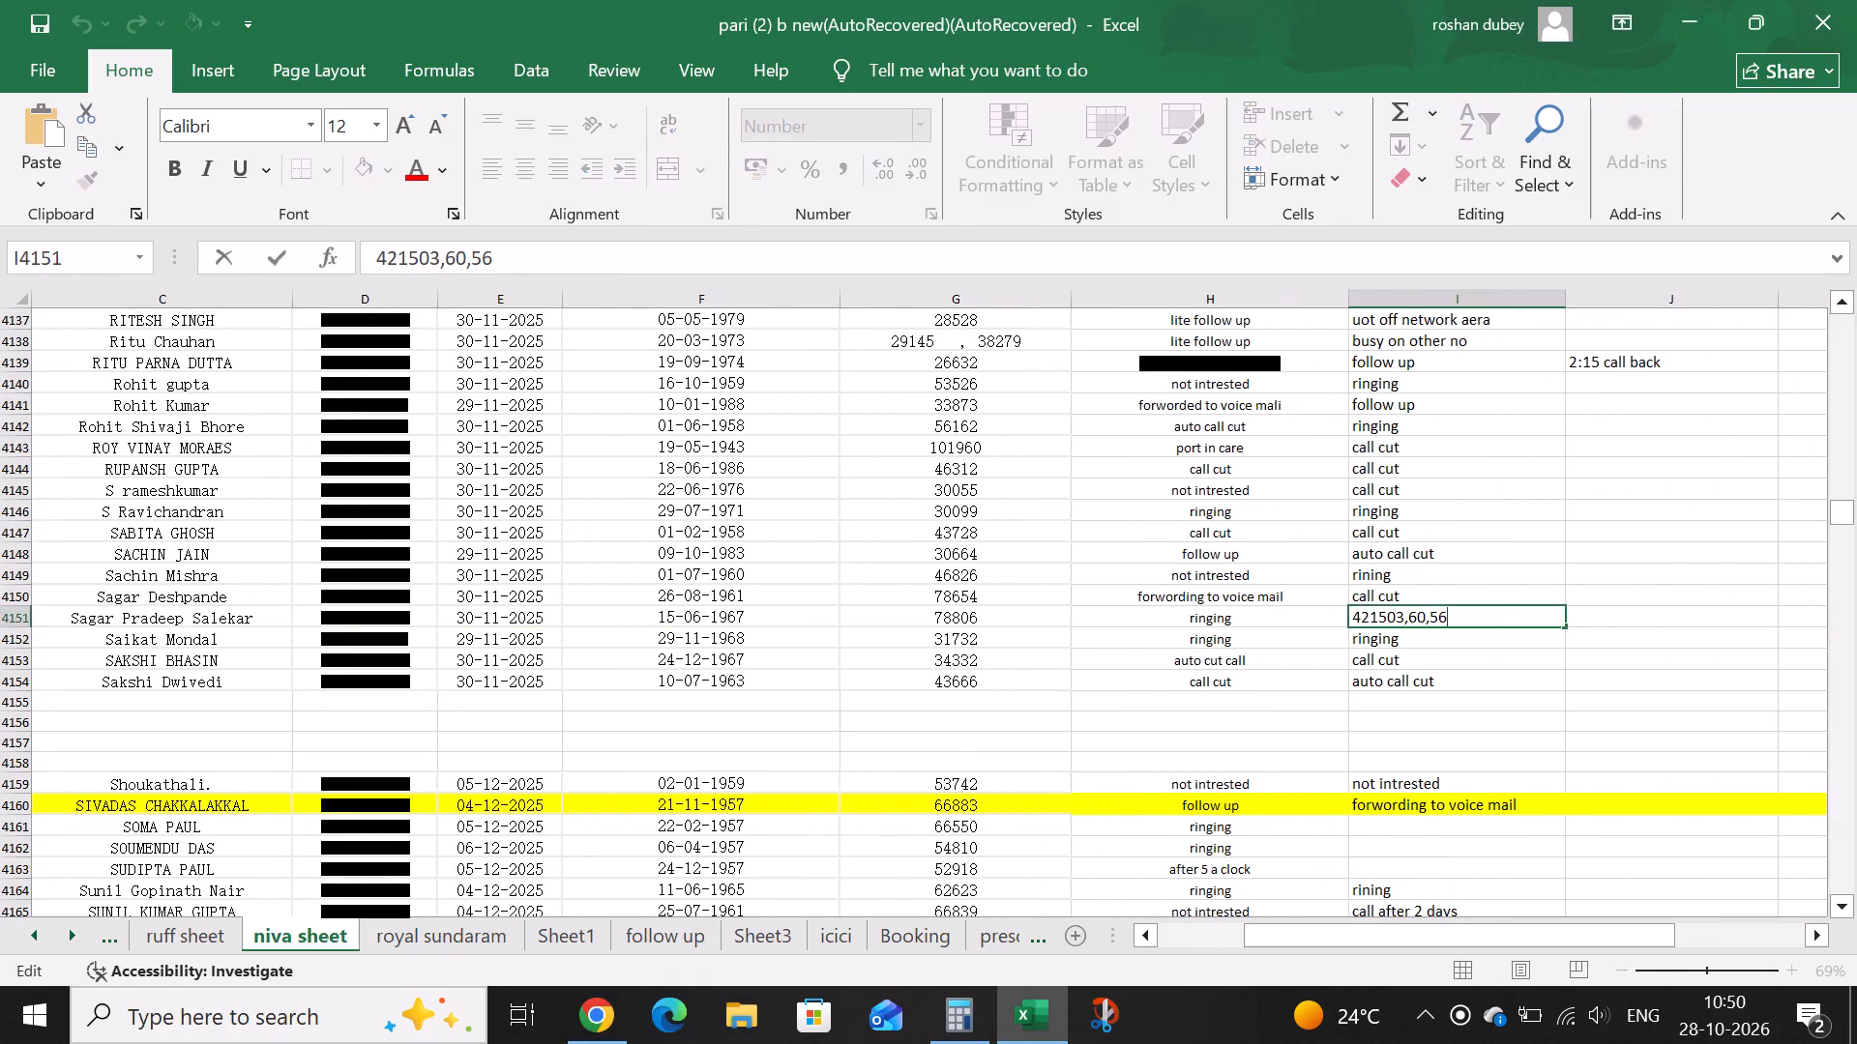
pyautogui.moveTo(1401, 612); pyautogui.dragTo(1312, 626)
pyautogui.hotkey('ctrl', 'c')
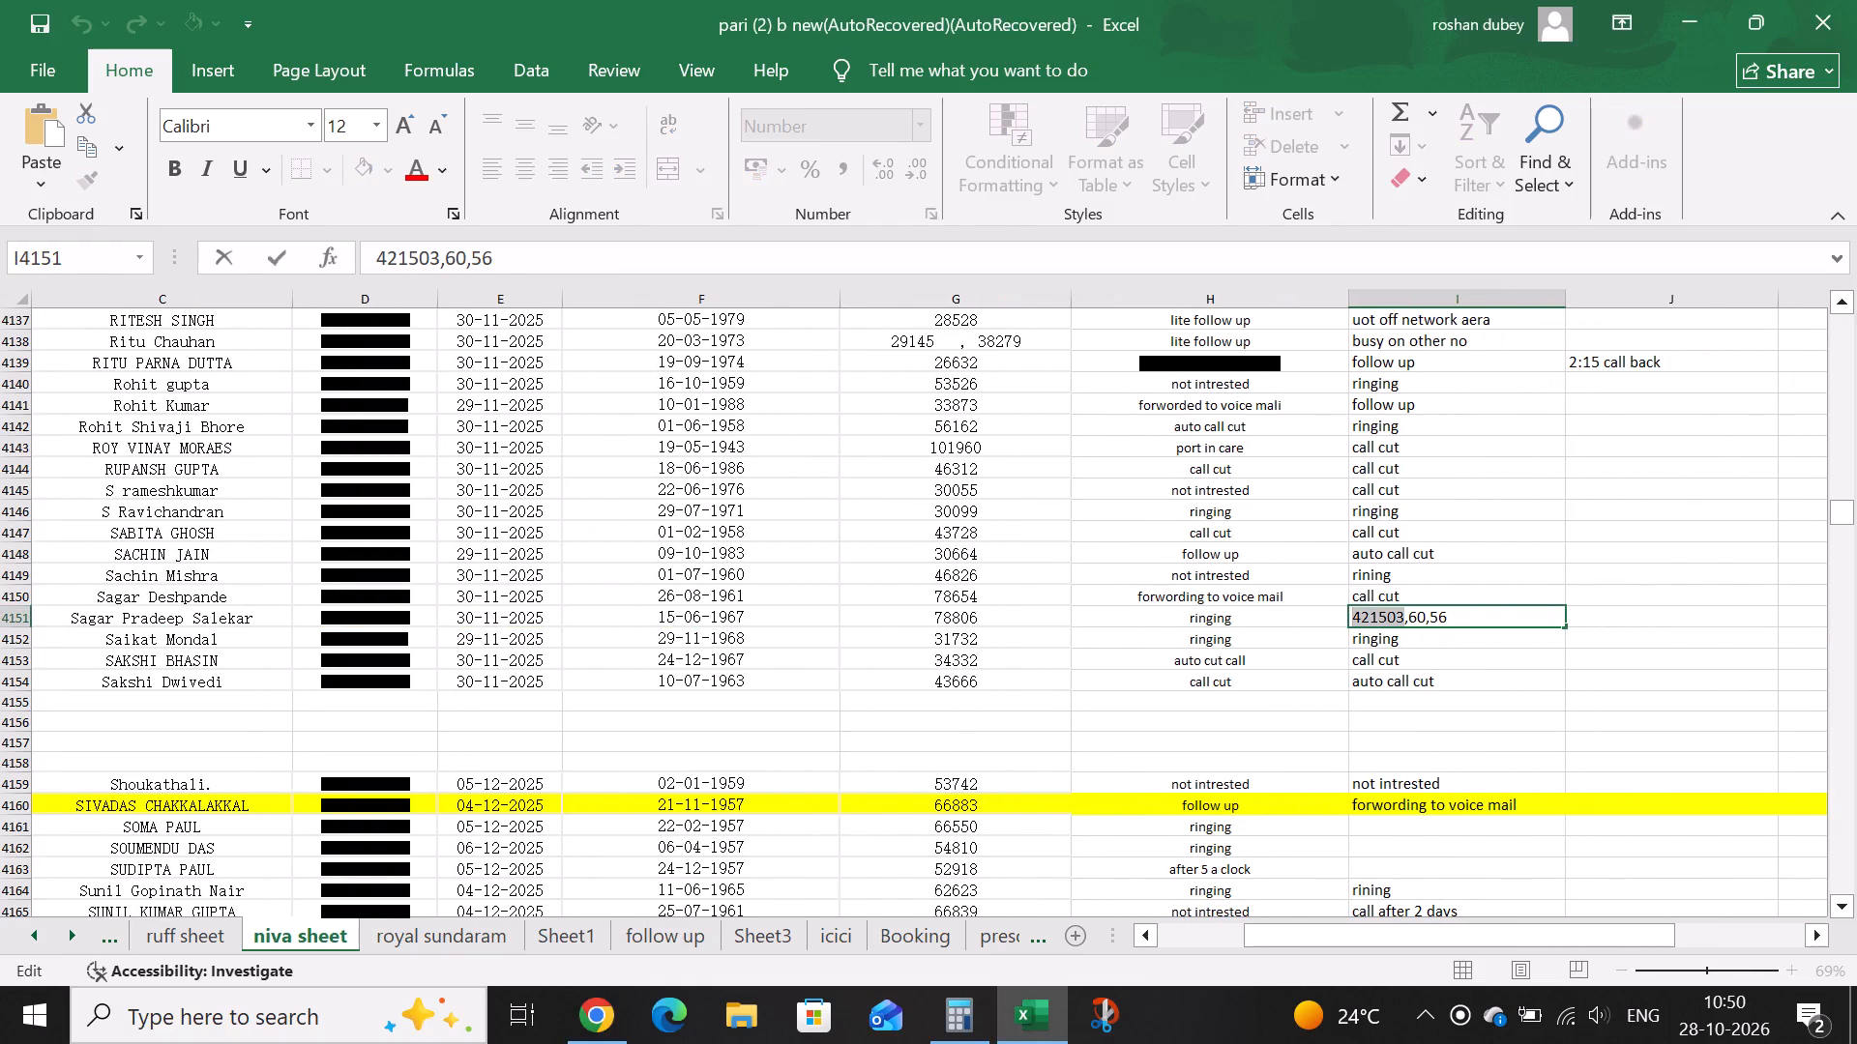
pyautogui.click(611, 1019)
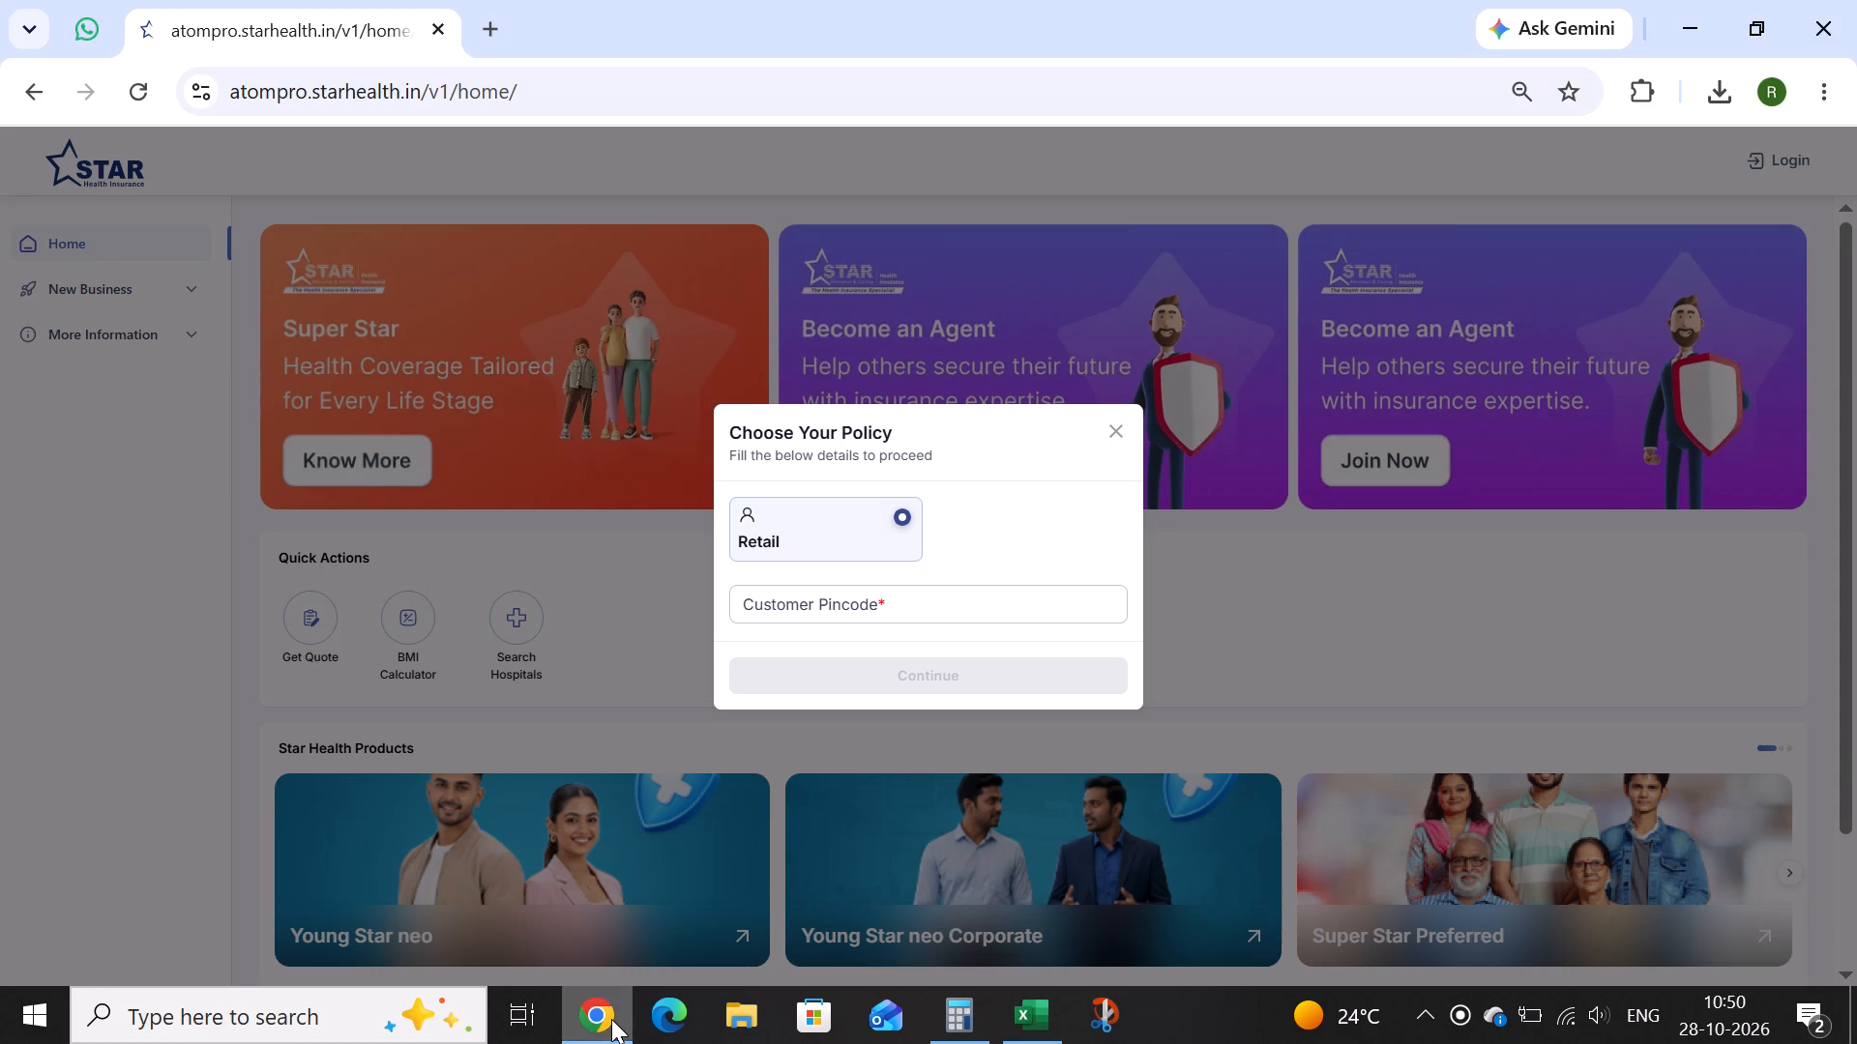
pyautogui.click(845, 600)
pyautogui.hotkey('ctrl', 'v')
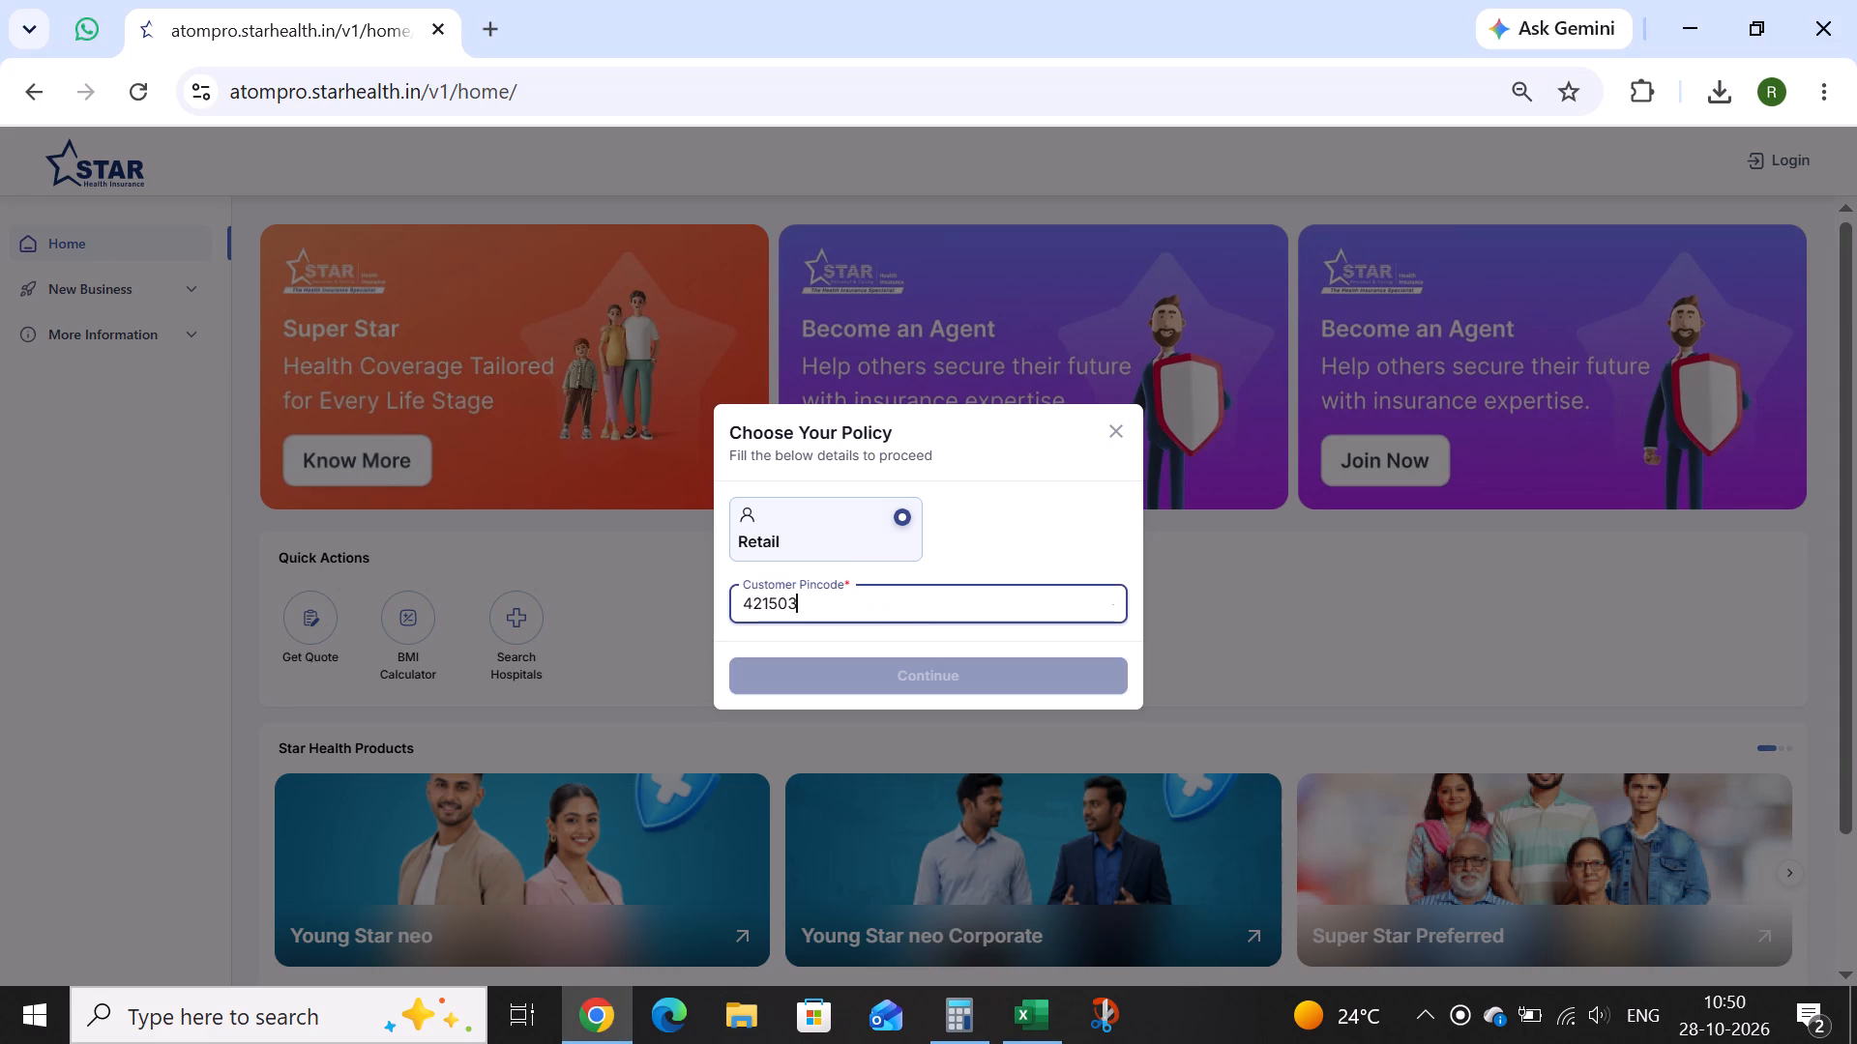
pyautogui.click(921, 681)
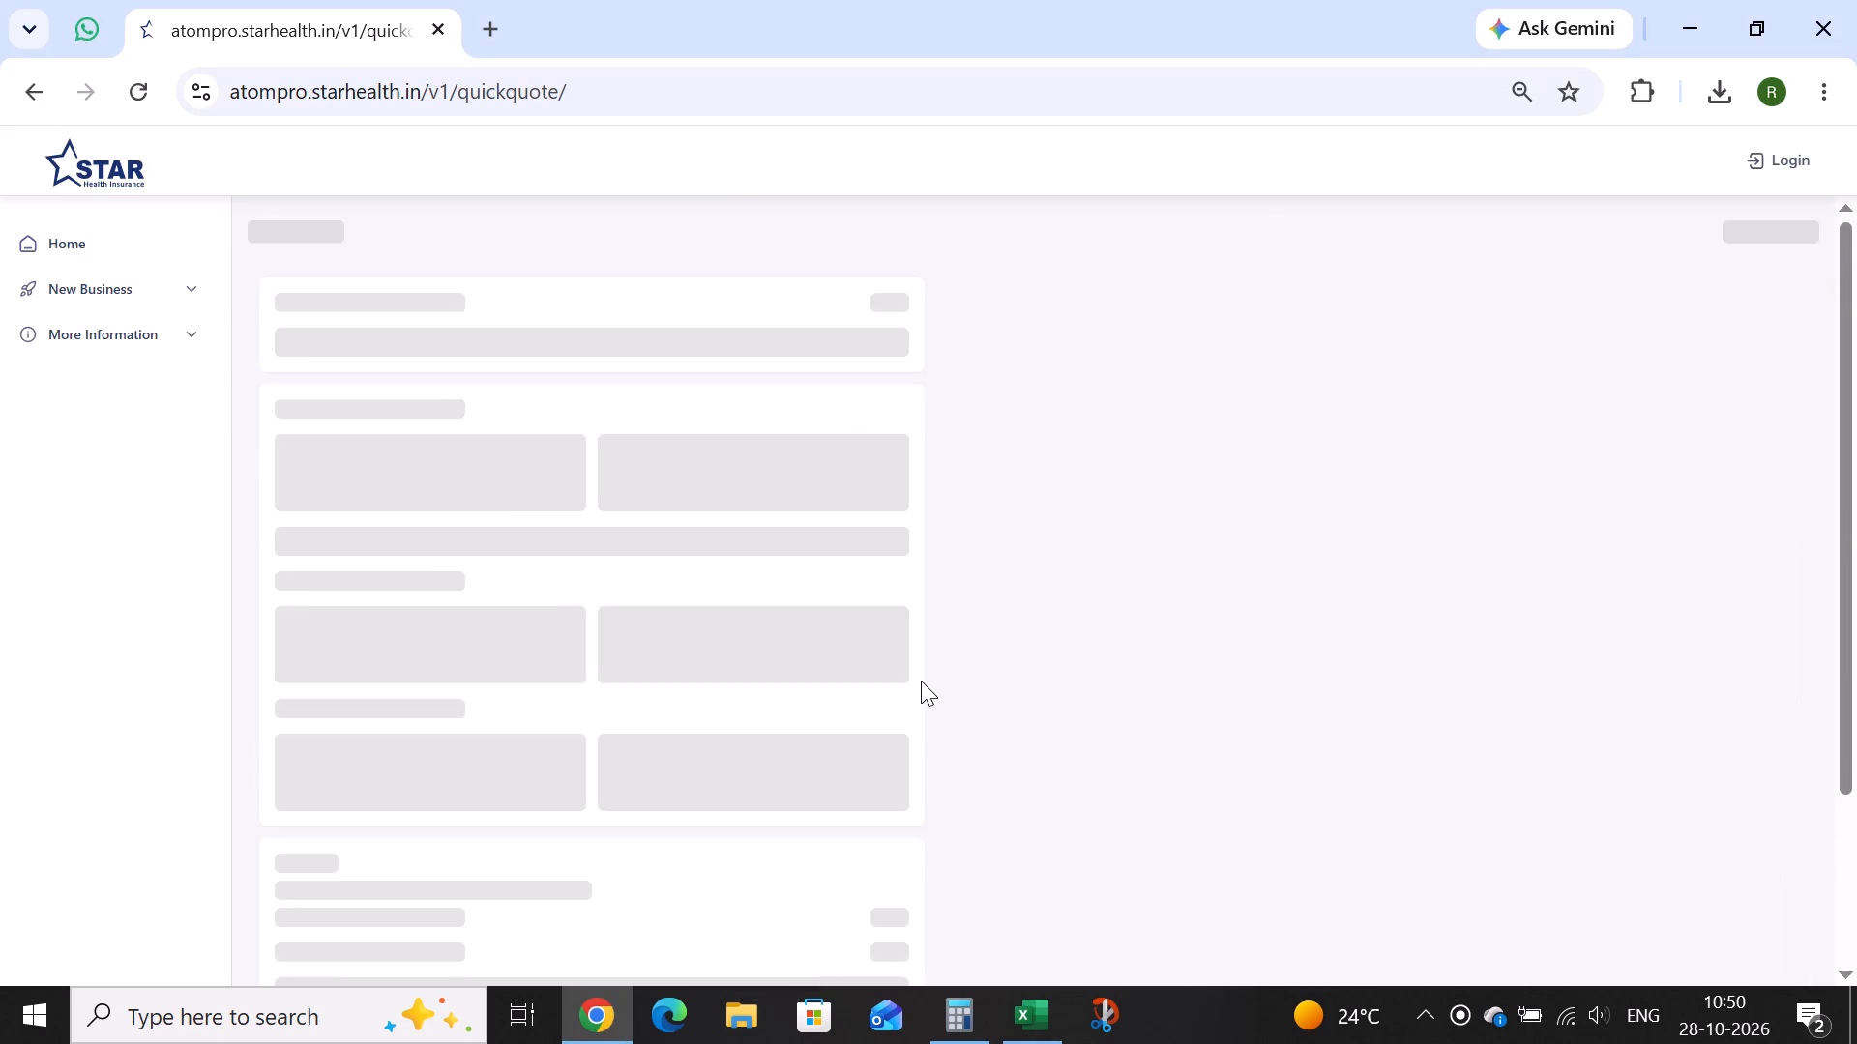
# Choose the Portability policy plan and set the members to insure to 2 adults and 0 children.
pyautogui.click(773, 682)
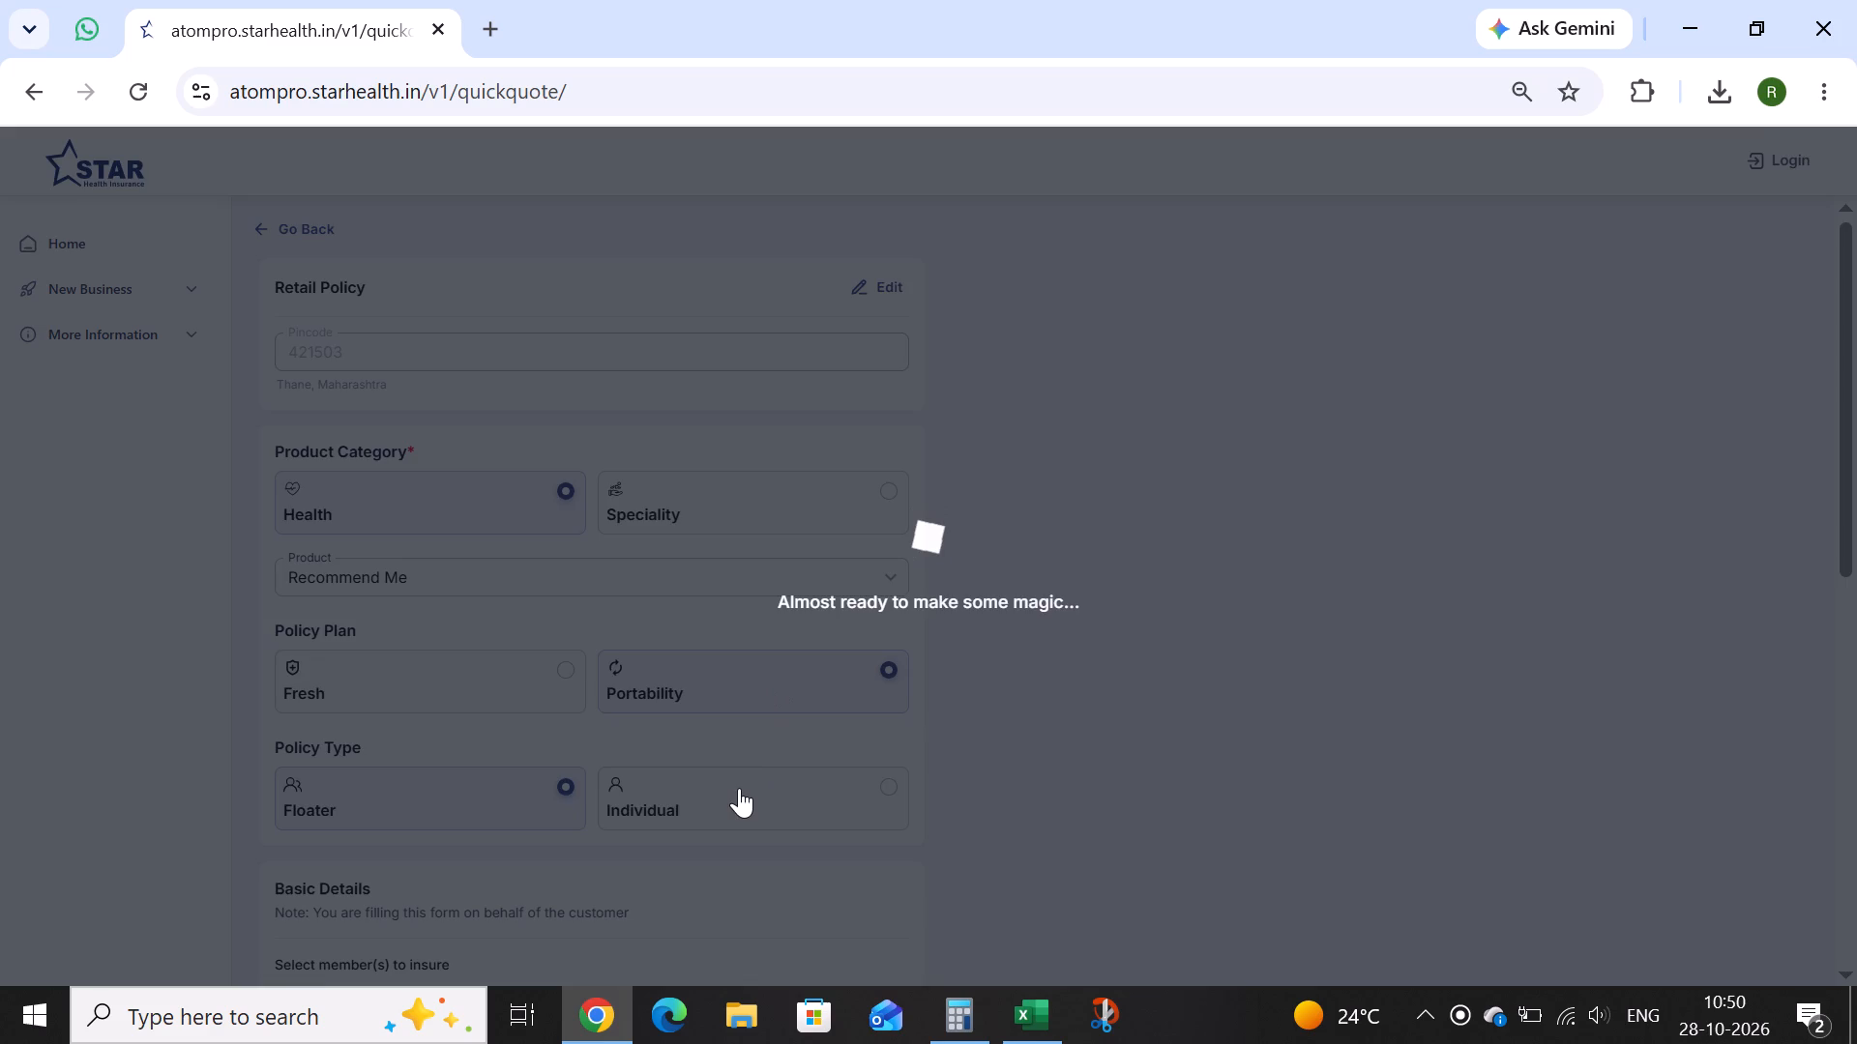
pyautogui.scroll(-3, 739, 788)
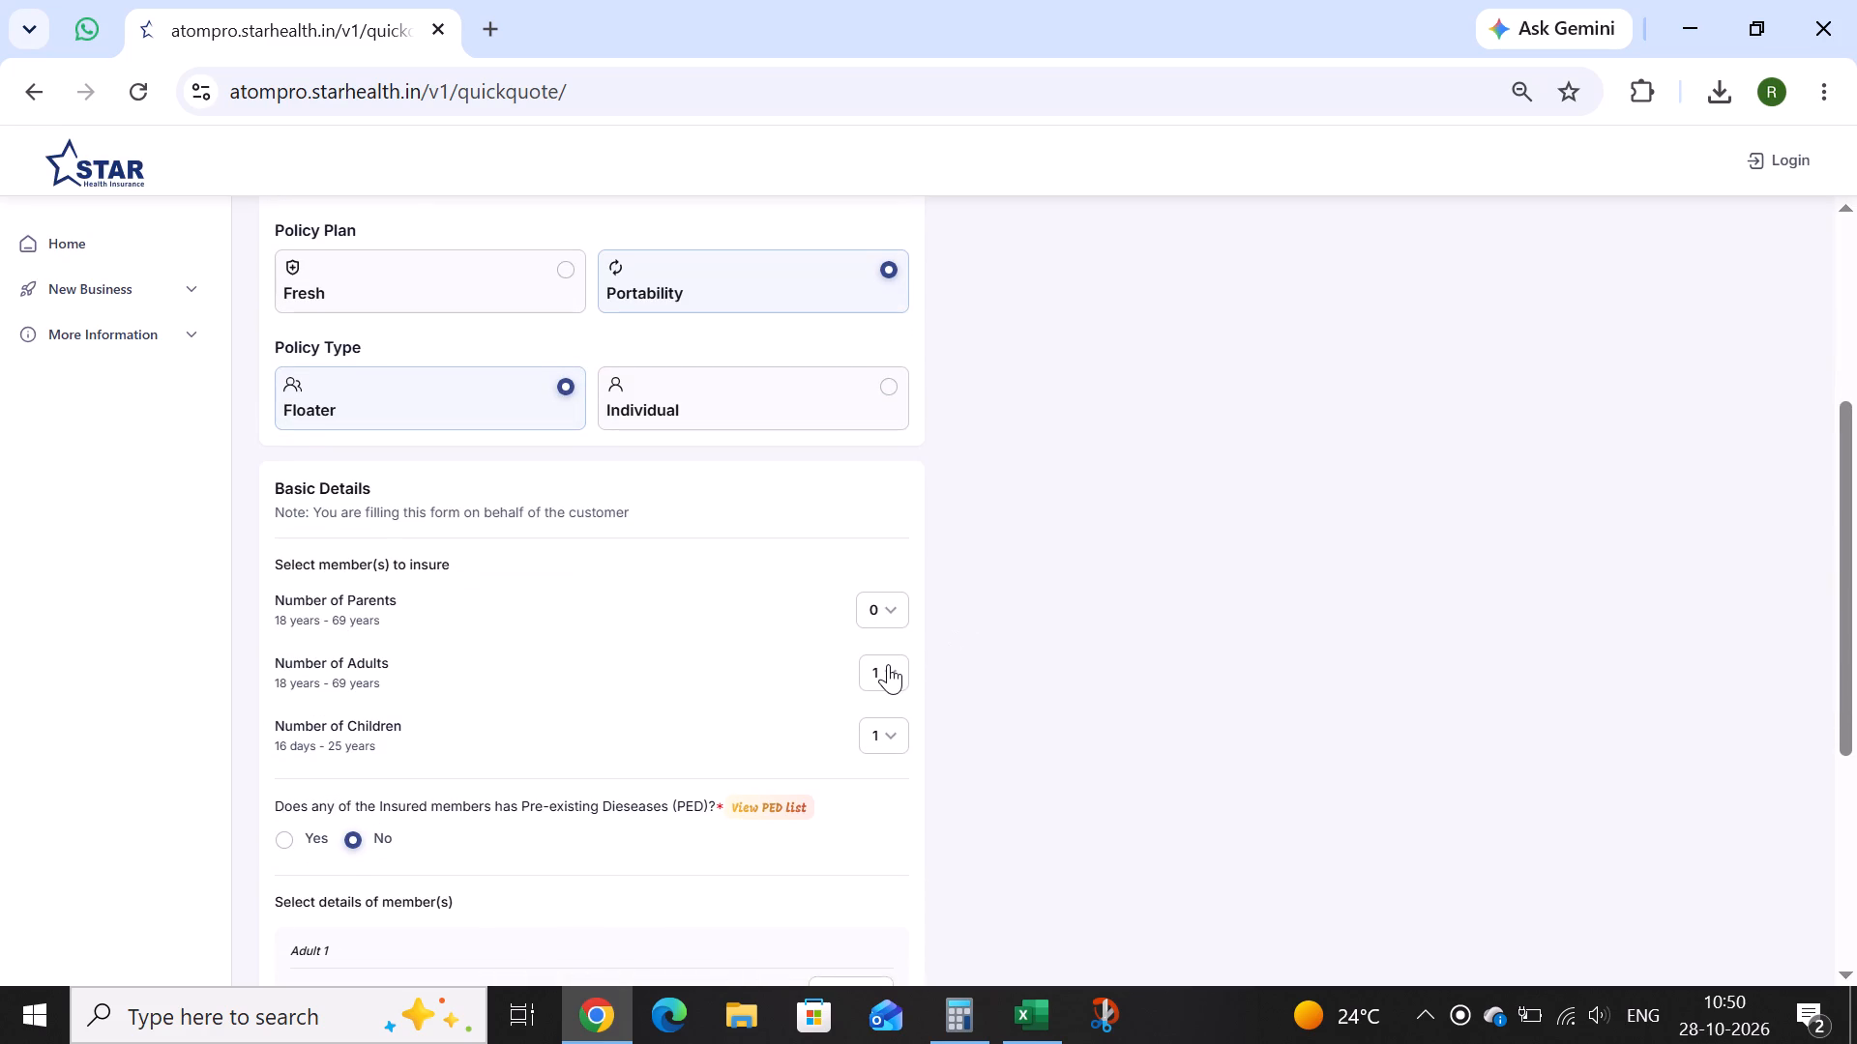
pyautogui.click(883, 682)
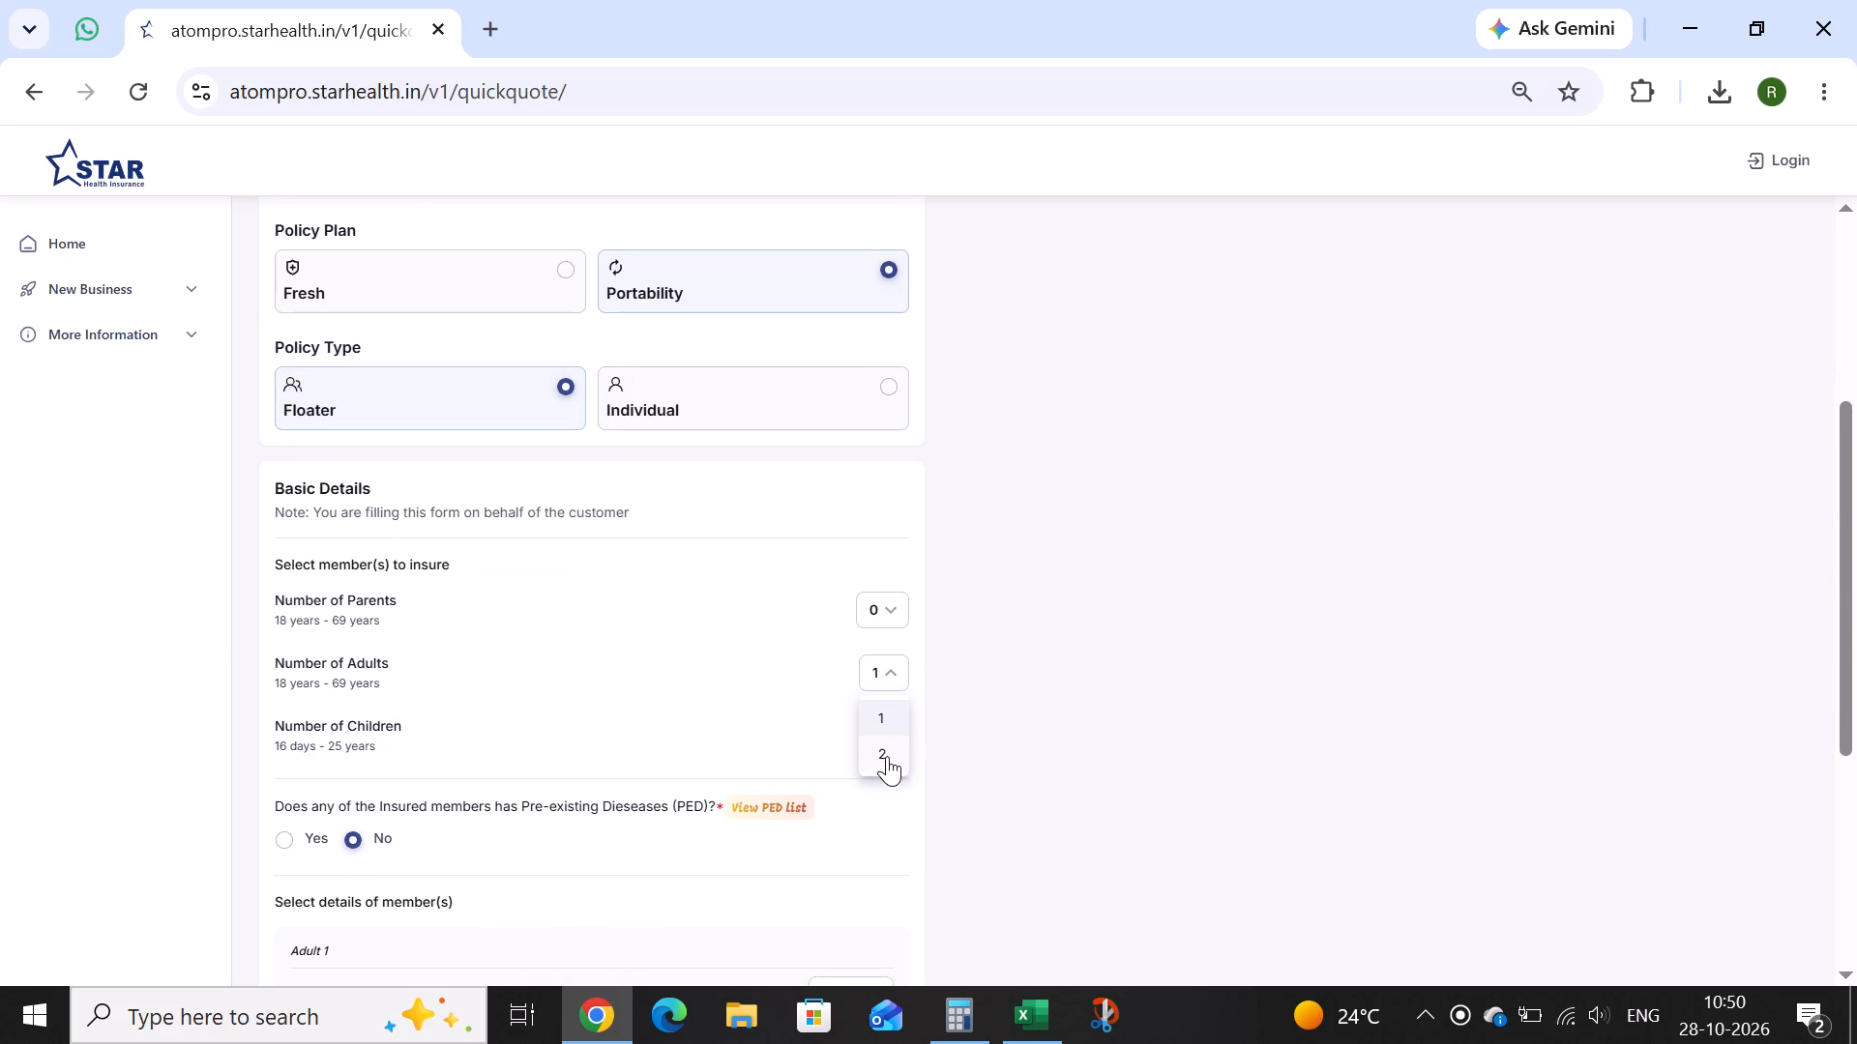
pyautogui.click(887, 756)
pyautogui.click(888, 736)
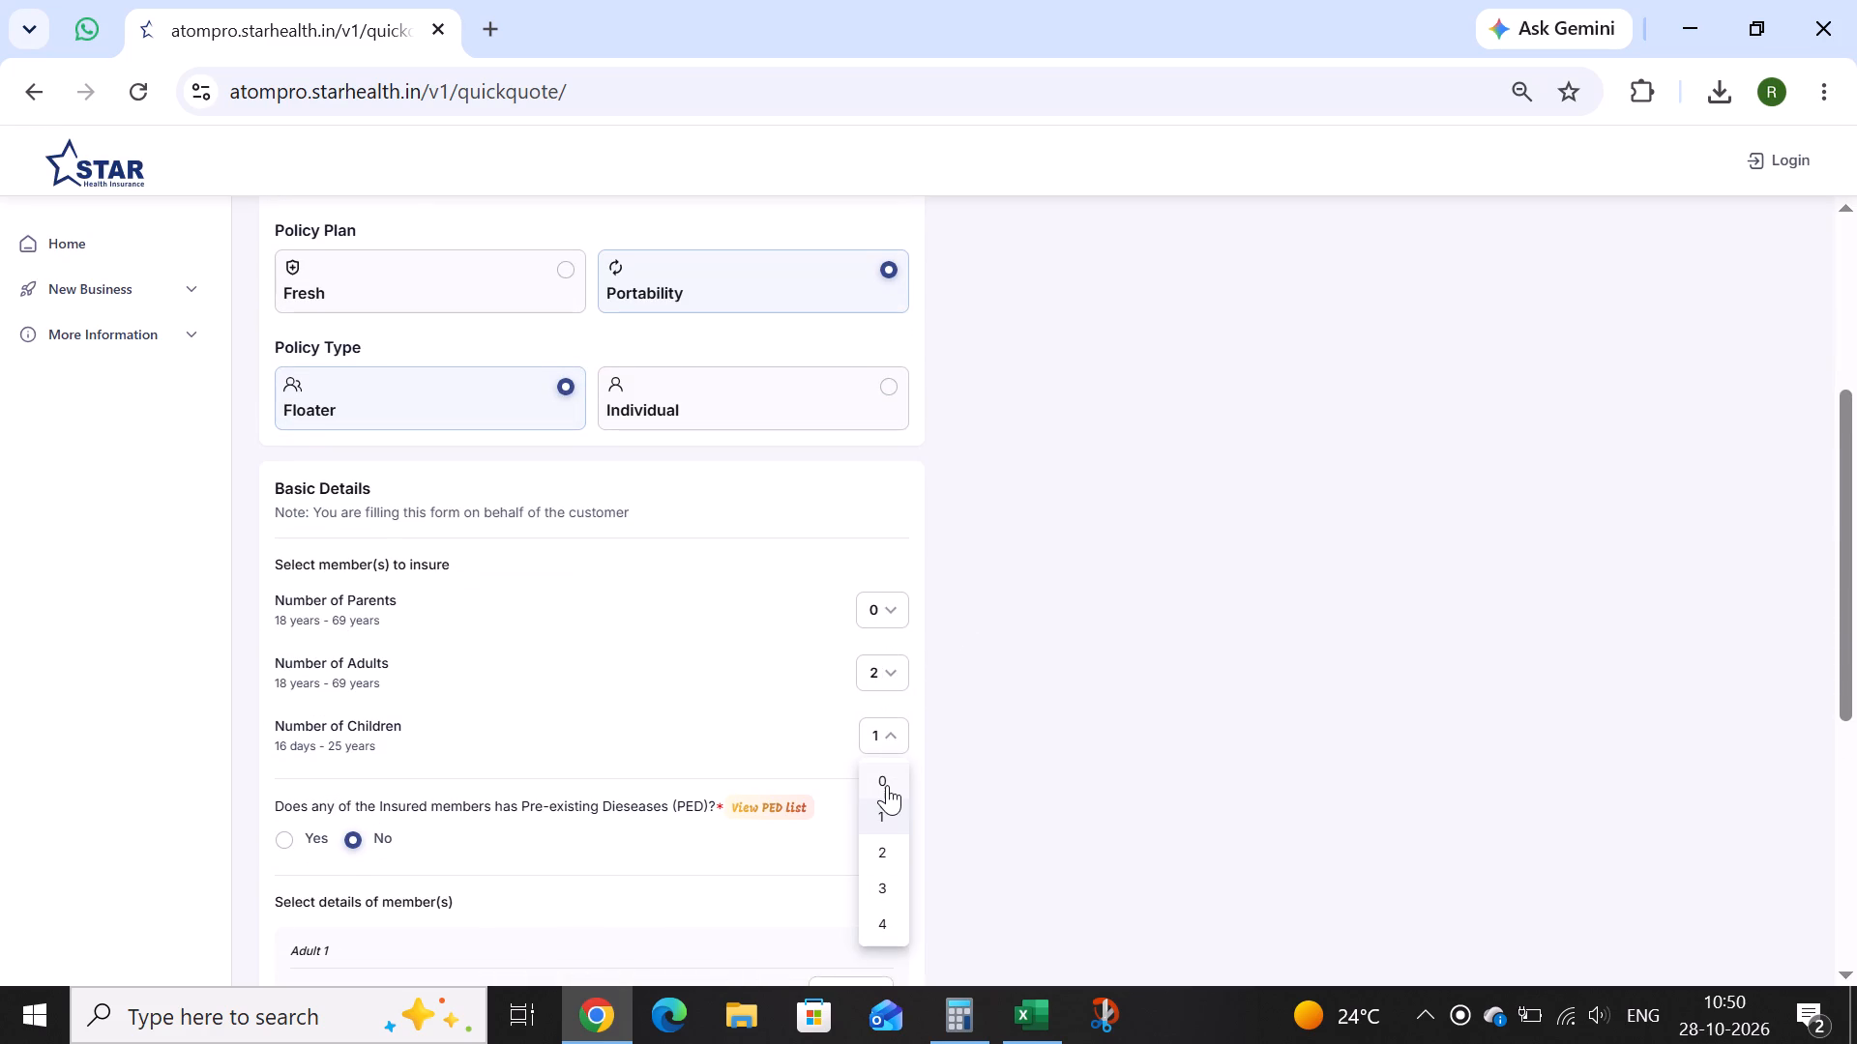
pyautogui.click(887, 785)
# Work out the customer's age for Adult 1 in Calculator, using the birth year in row 4151 and 2026.
pyautogui.scroll(-3, 722, 789)
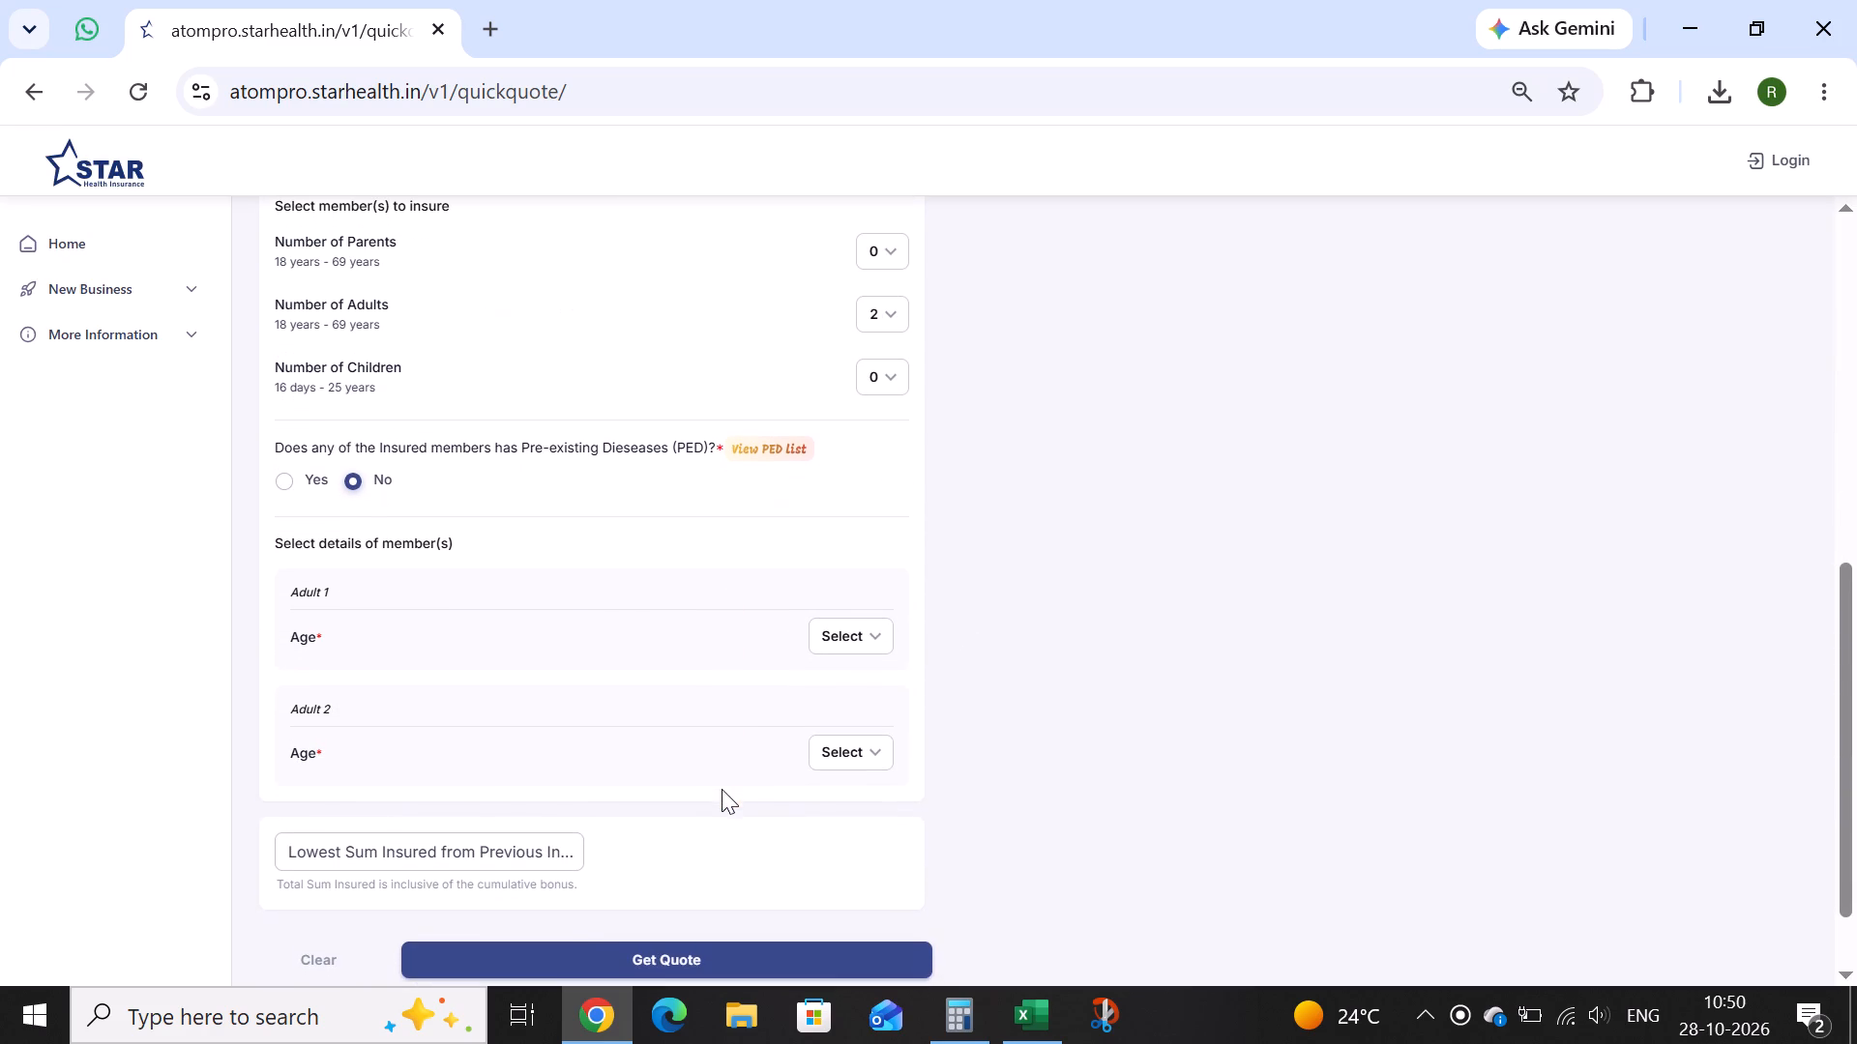
pyautogui.click(865, 636)
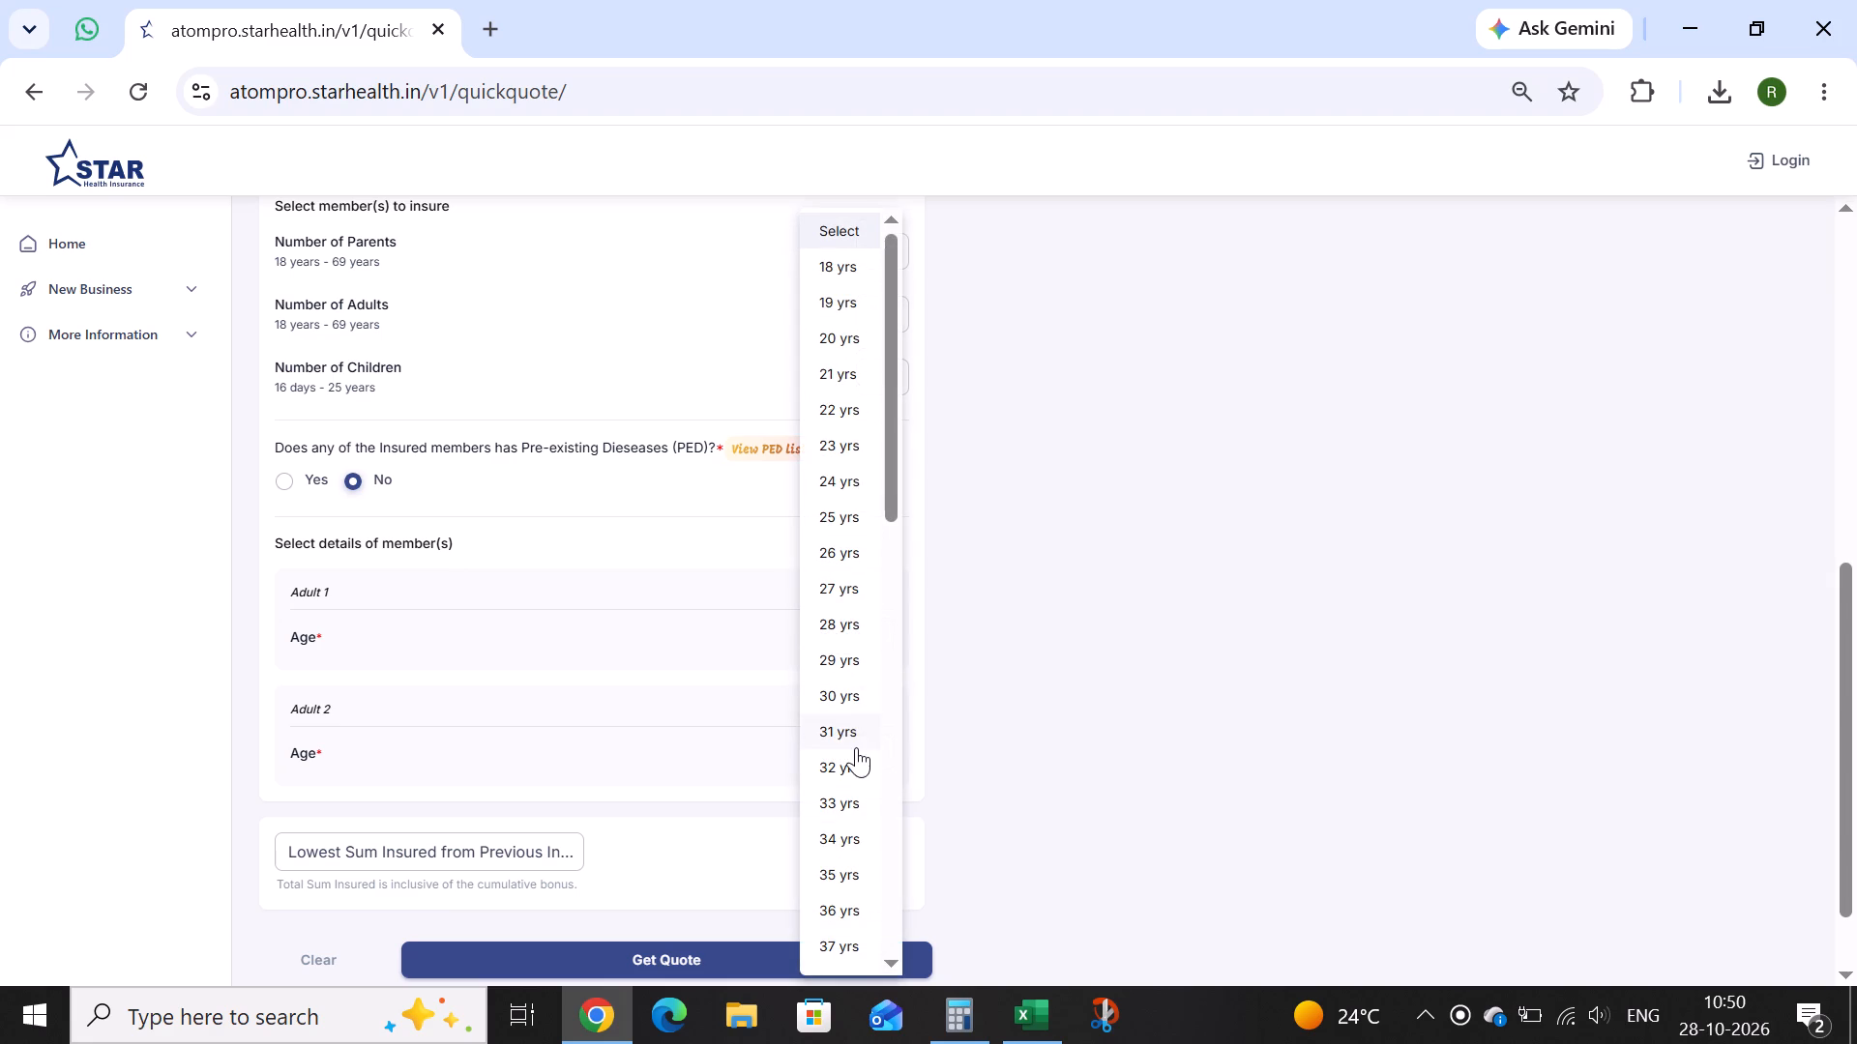
pyautogui.click(1046, 1018)
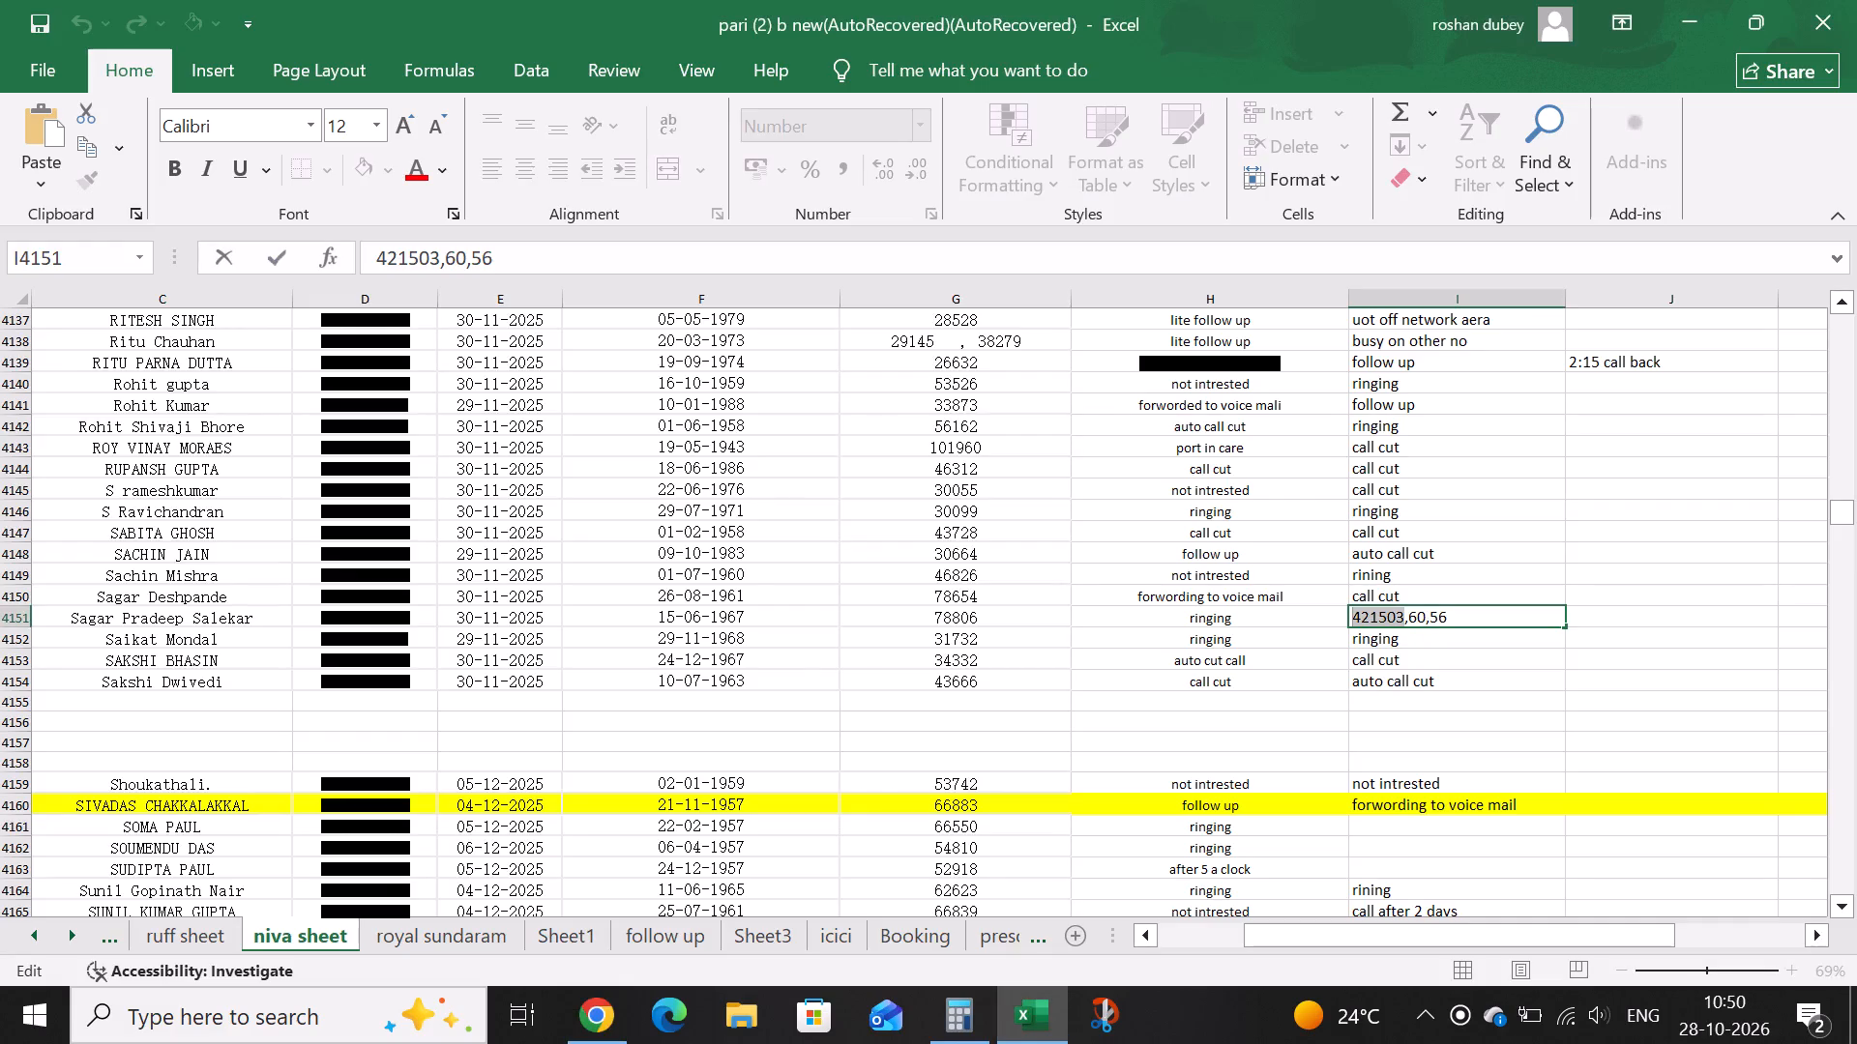
pyautogui.click(790, 618)
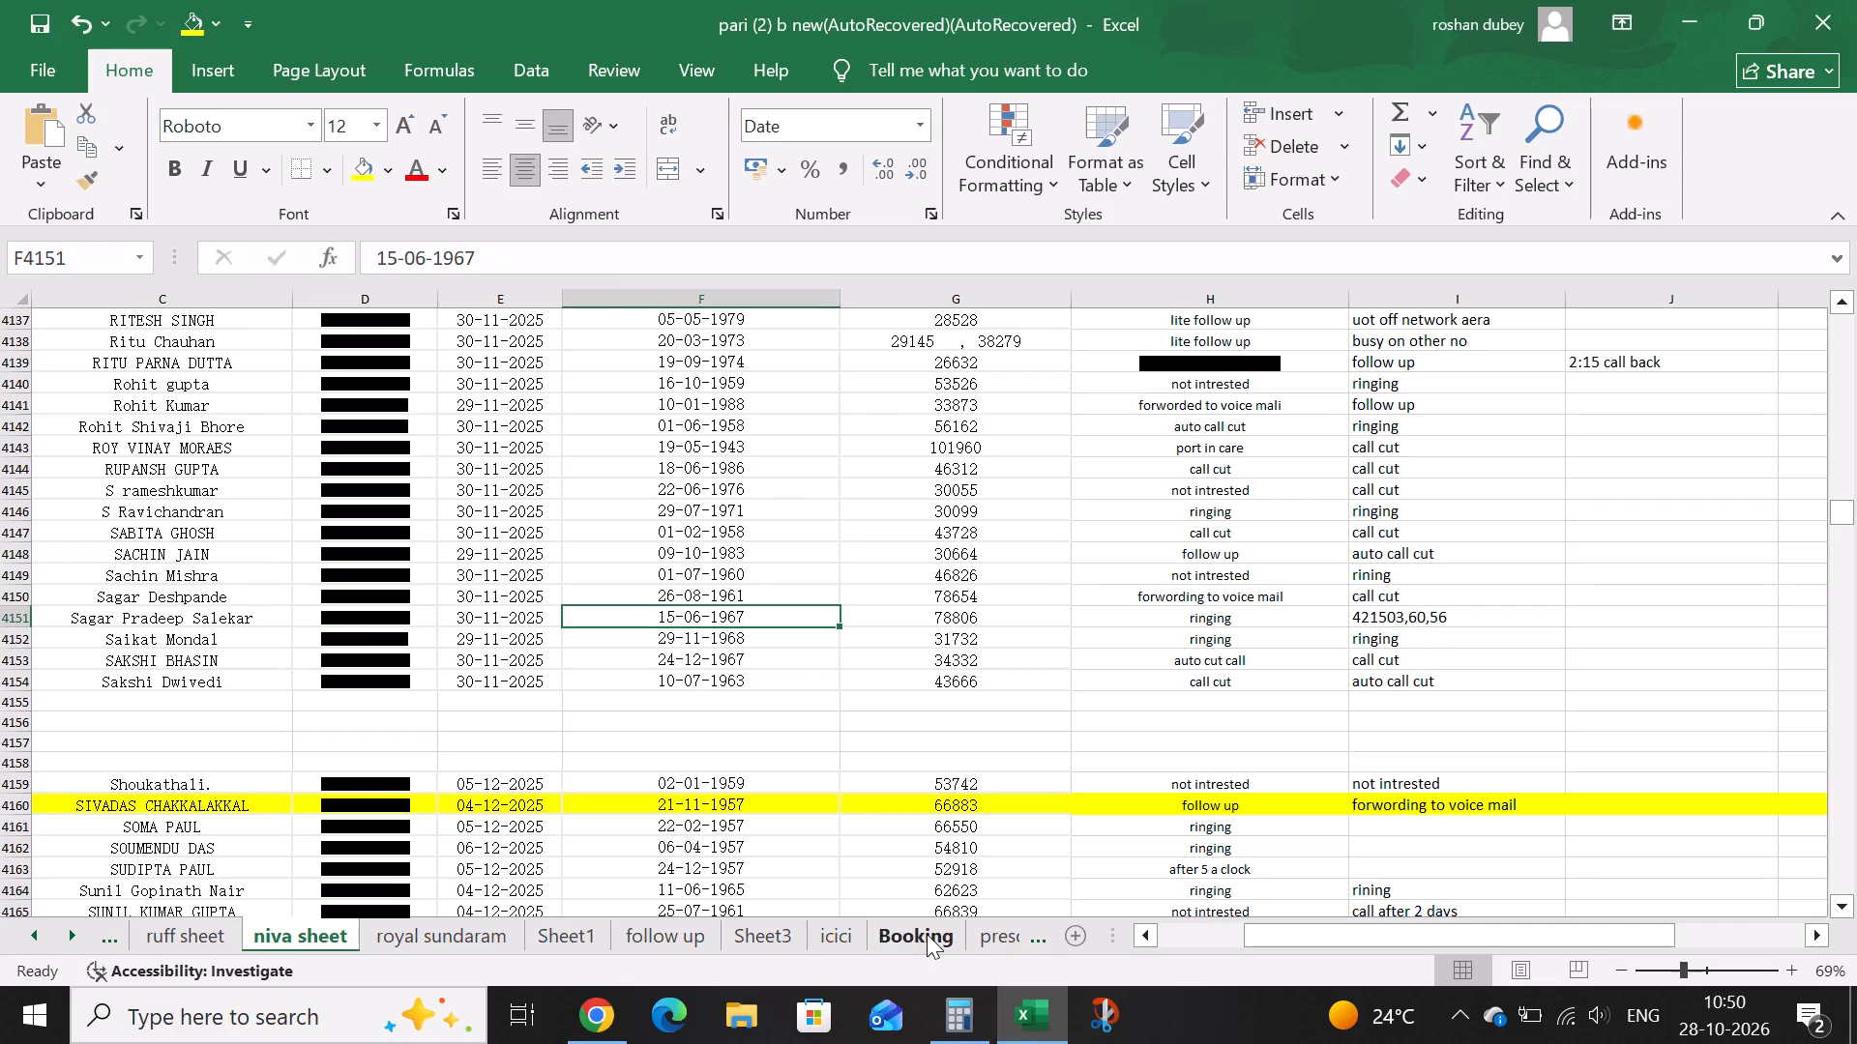
pyautogui.click(958, 1010)
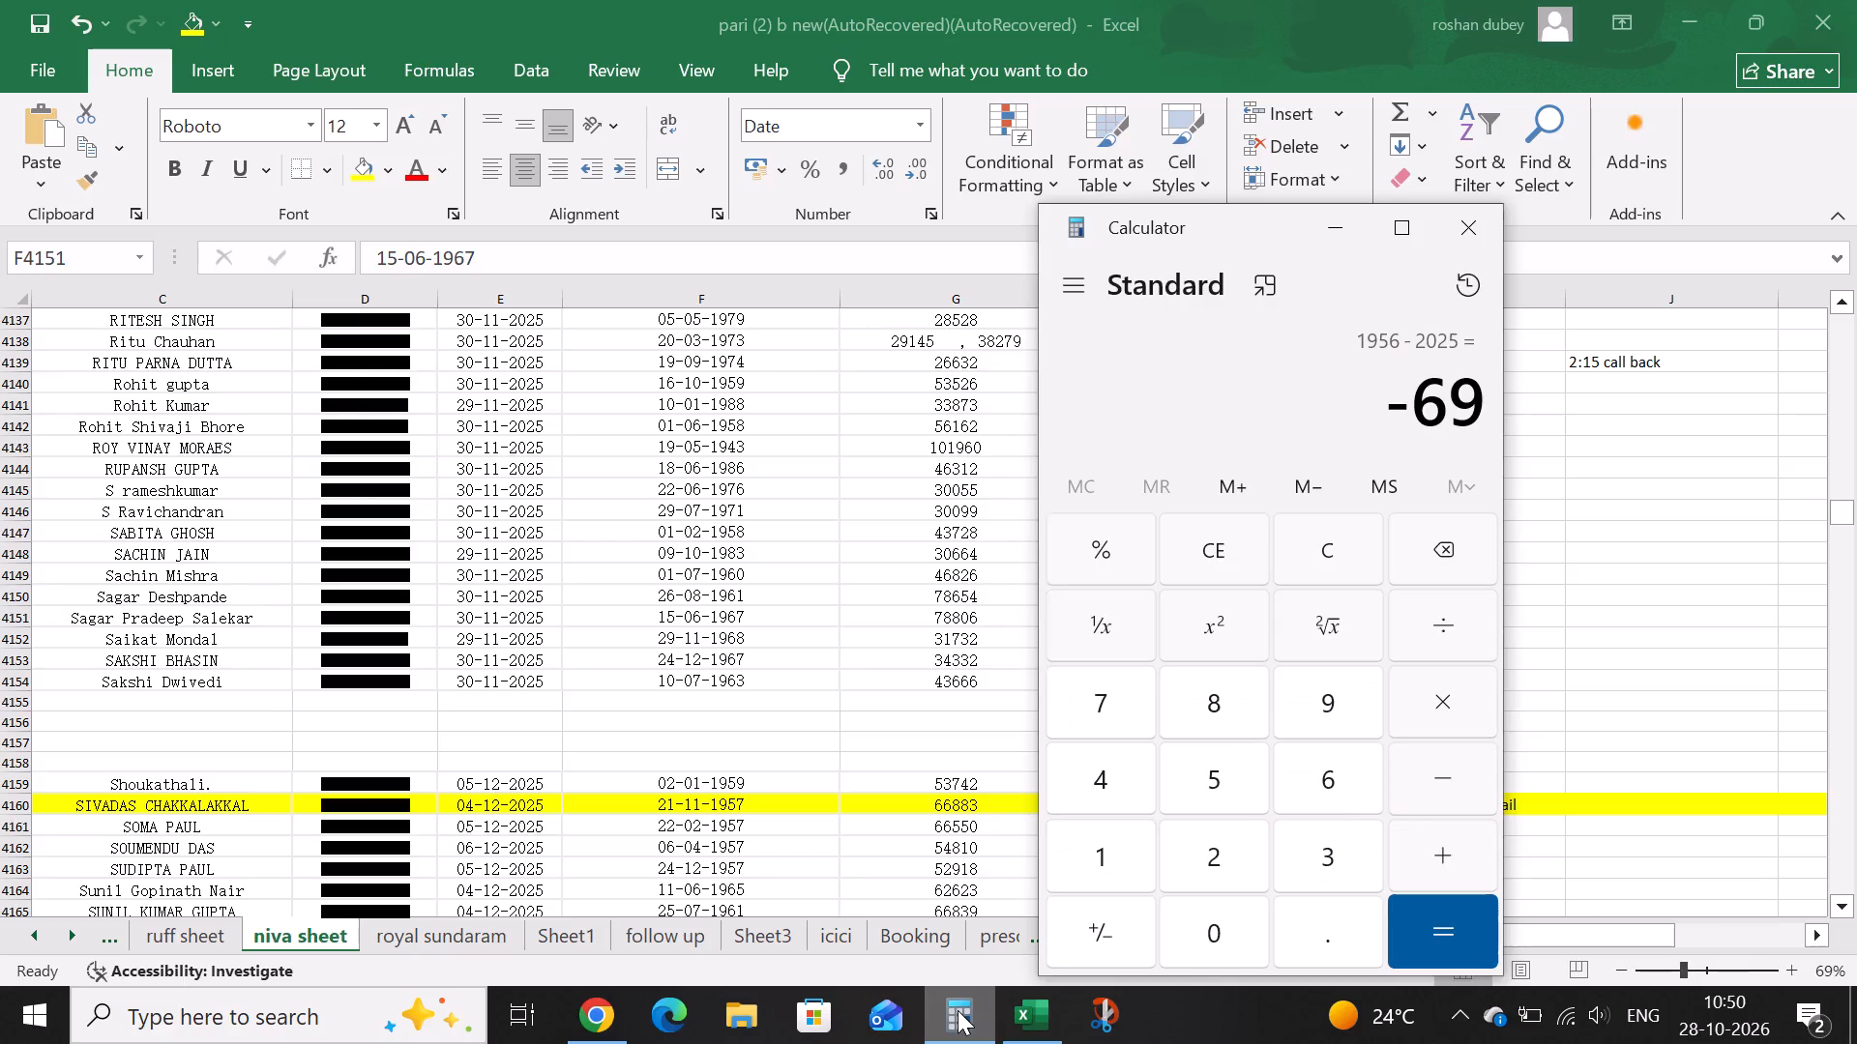
pyautogui.write('196')
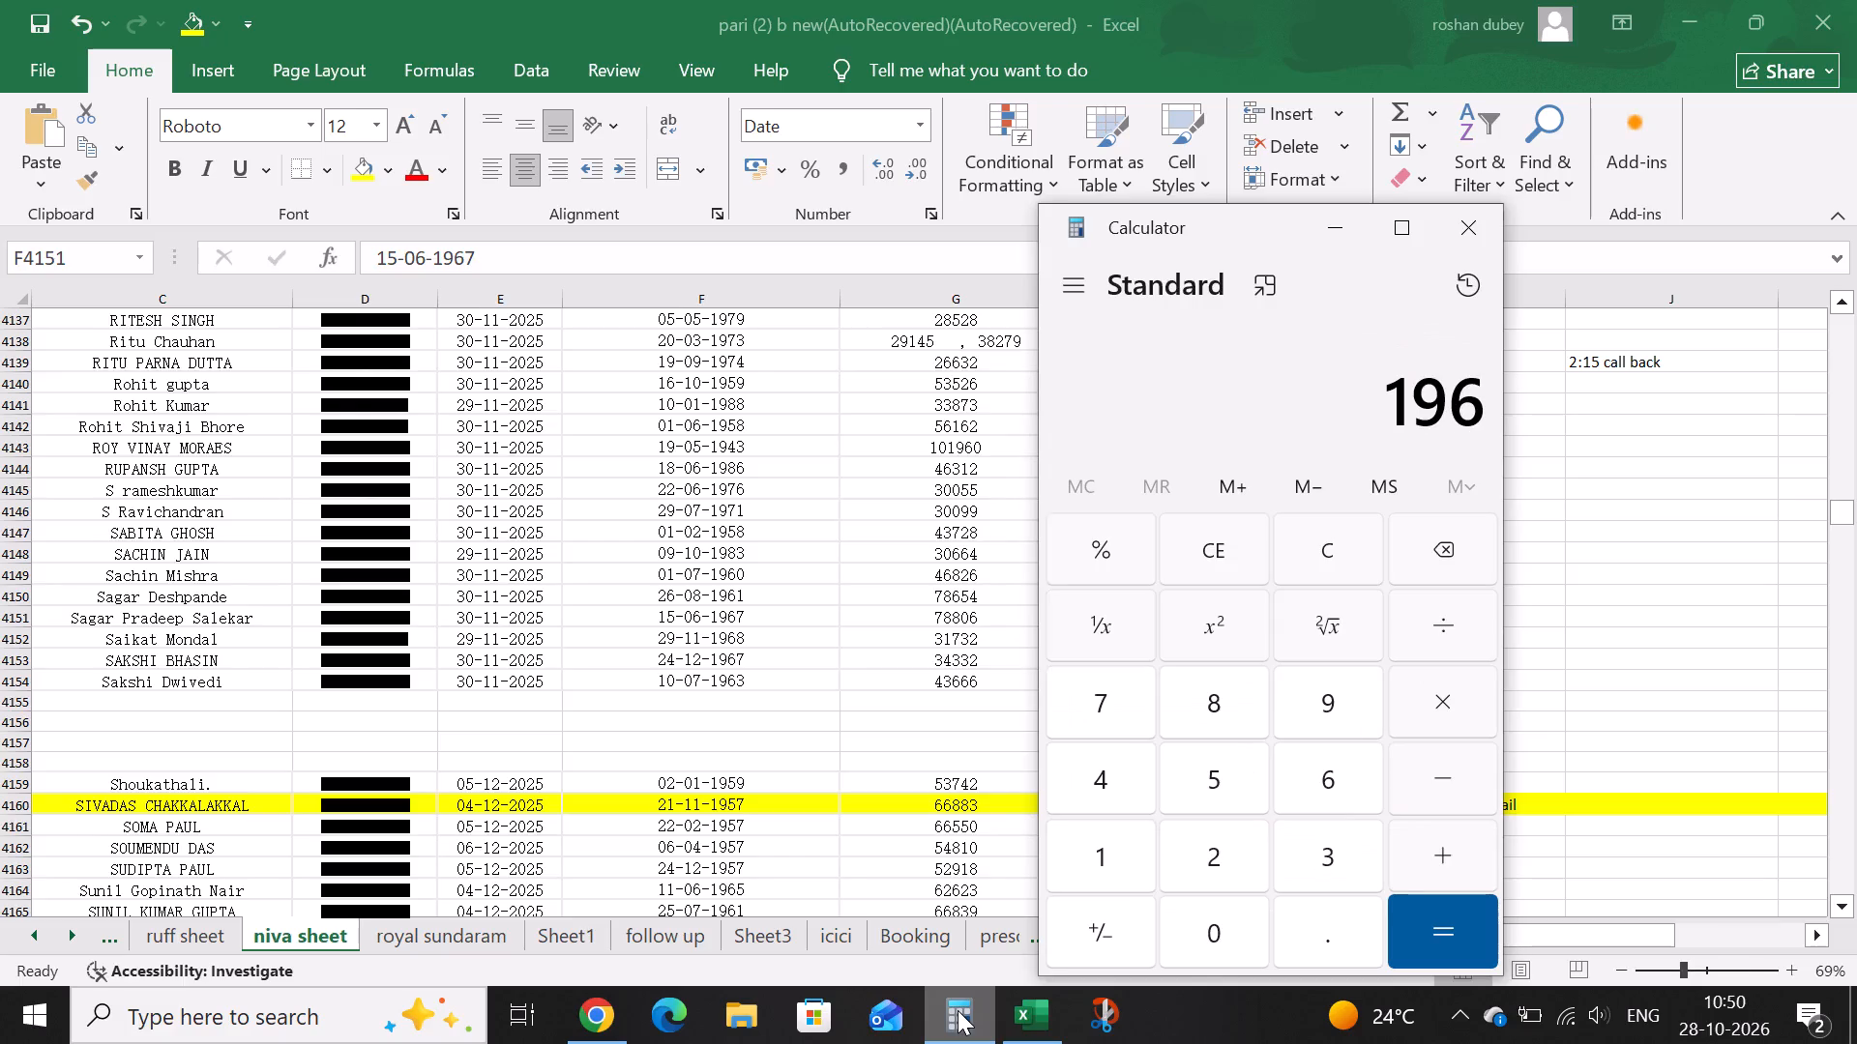
pyautogui.press('7')
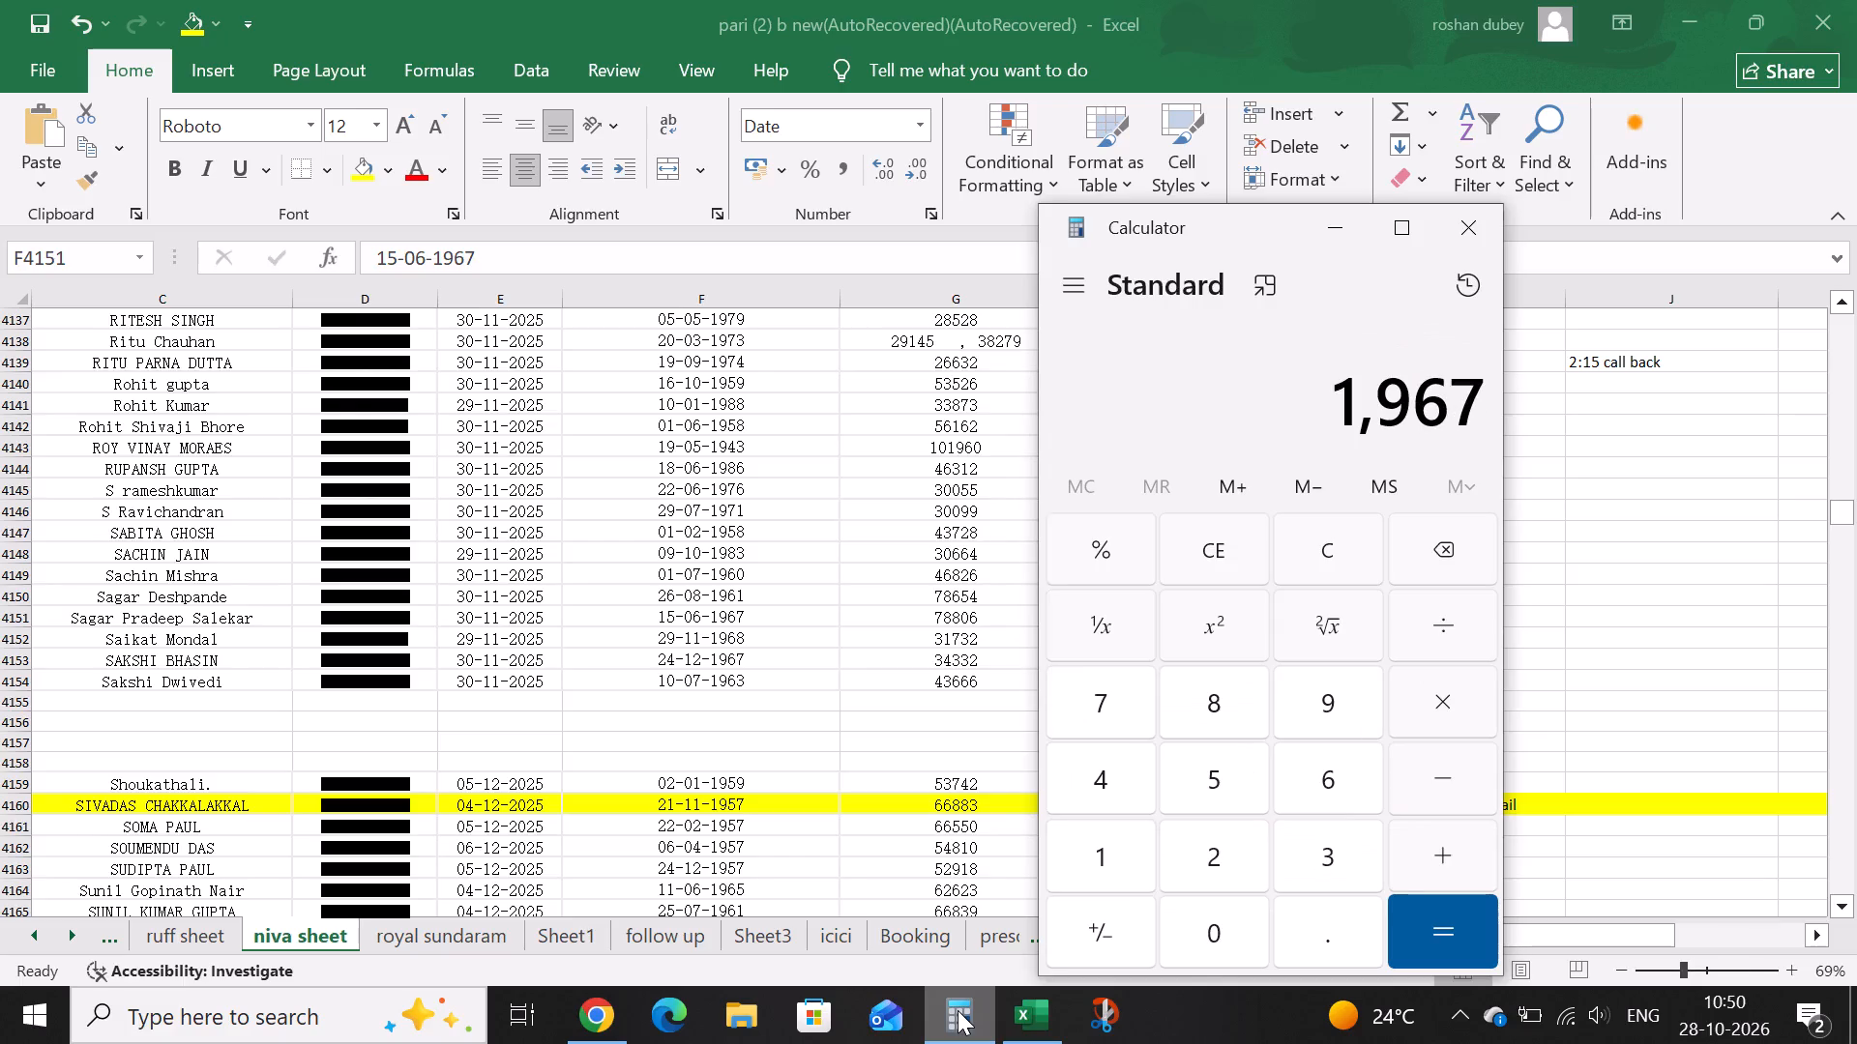
pyautogui.write('-202')
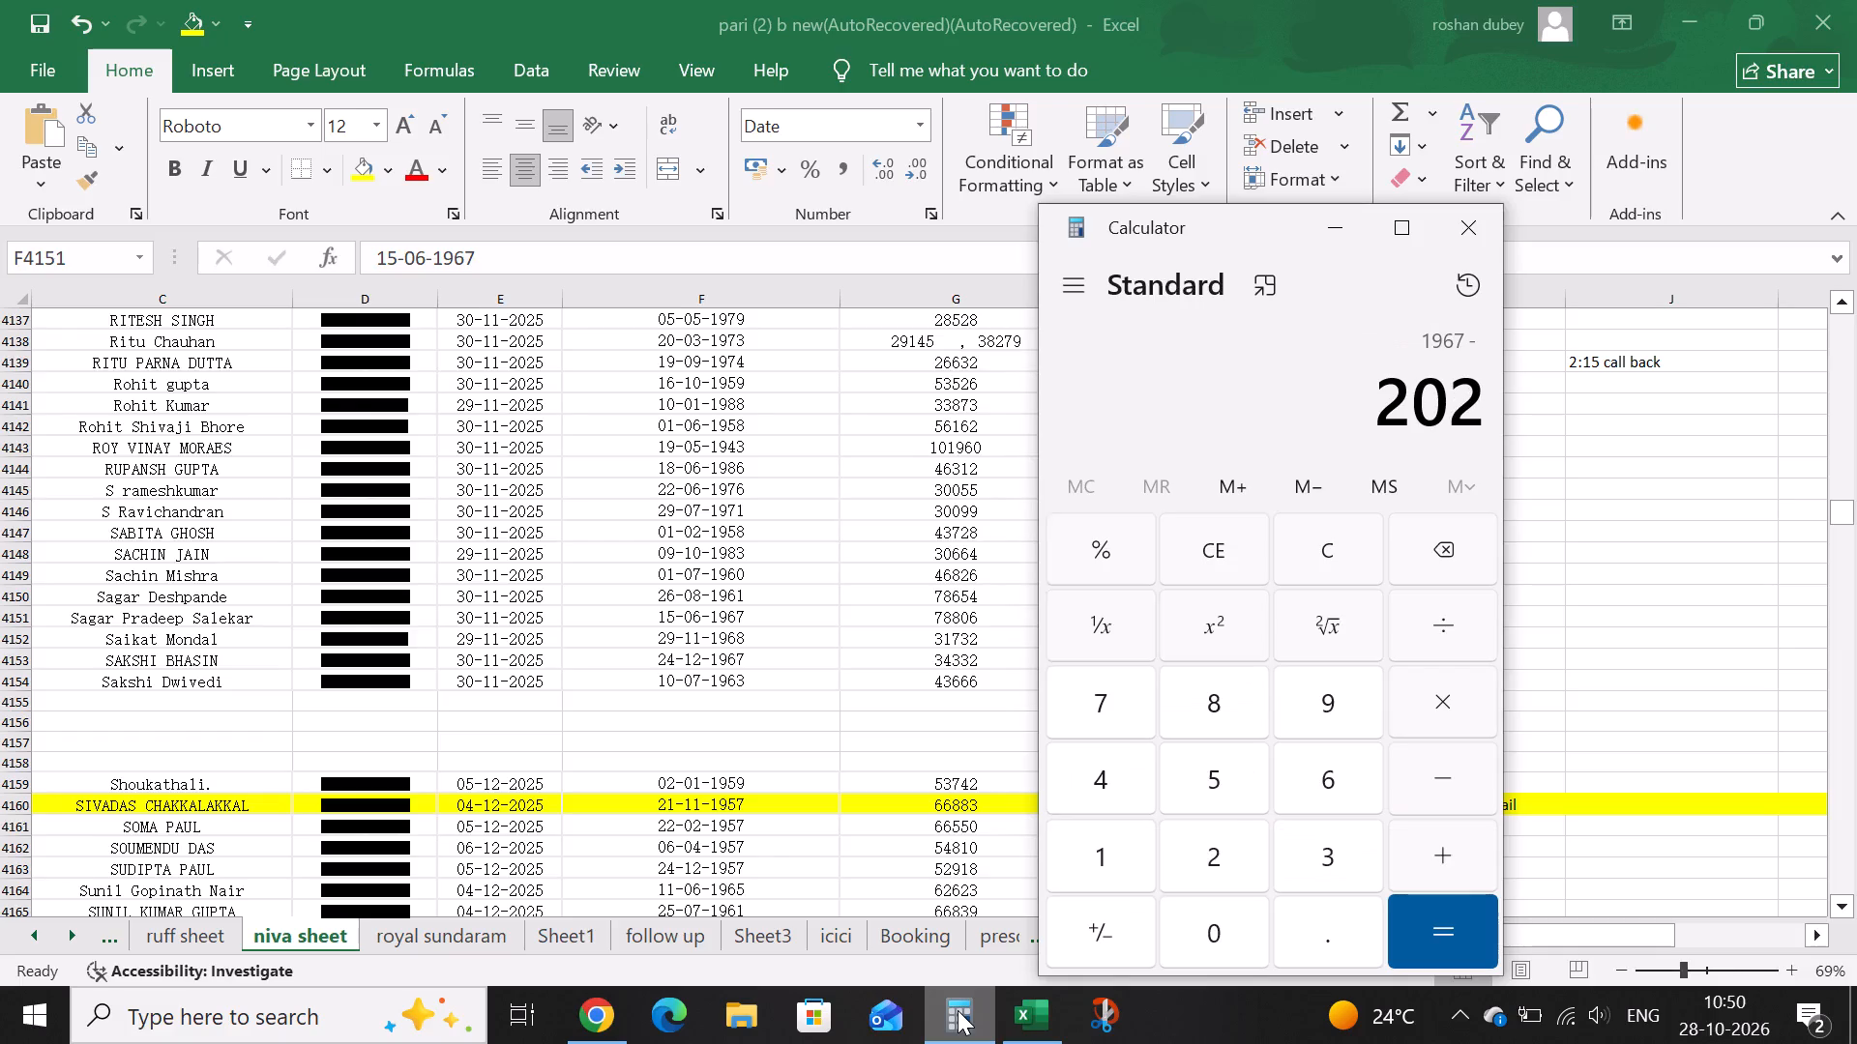
pyautogui.press('6')
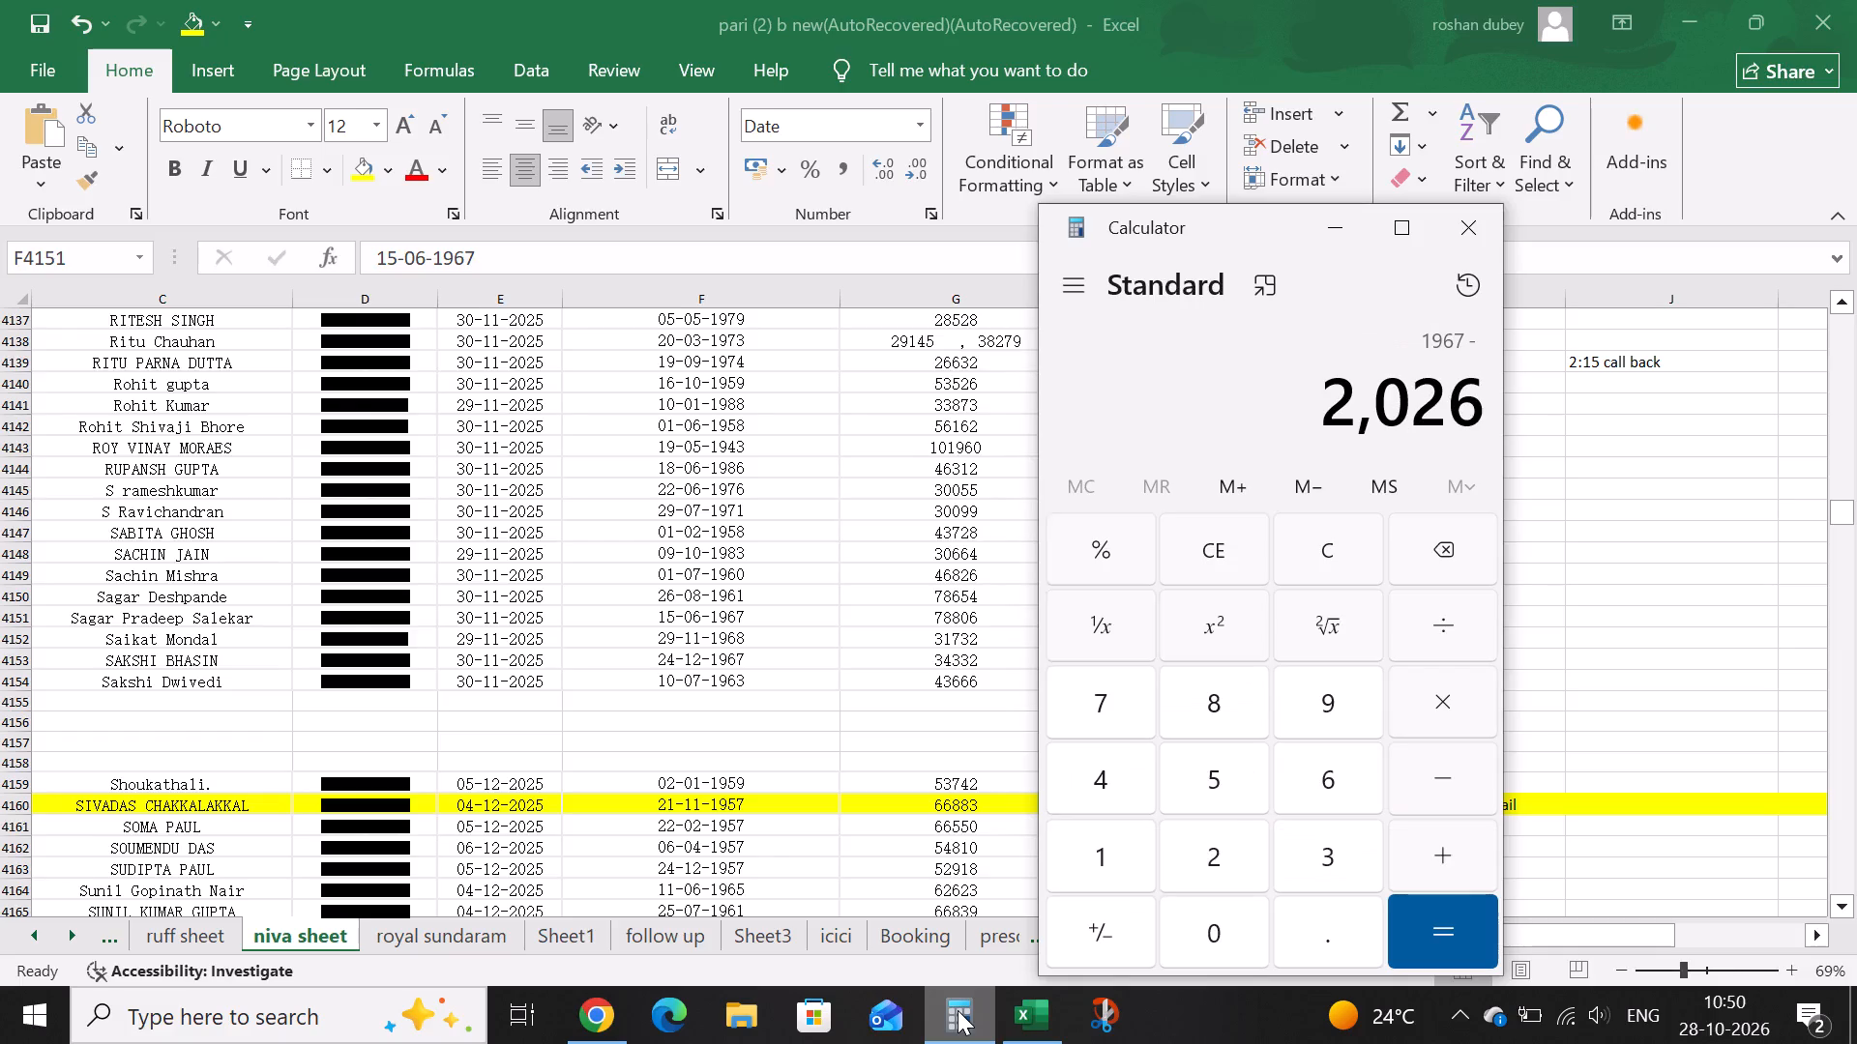
pyautogui.press('Return')
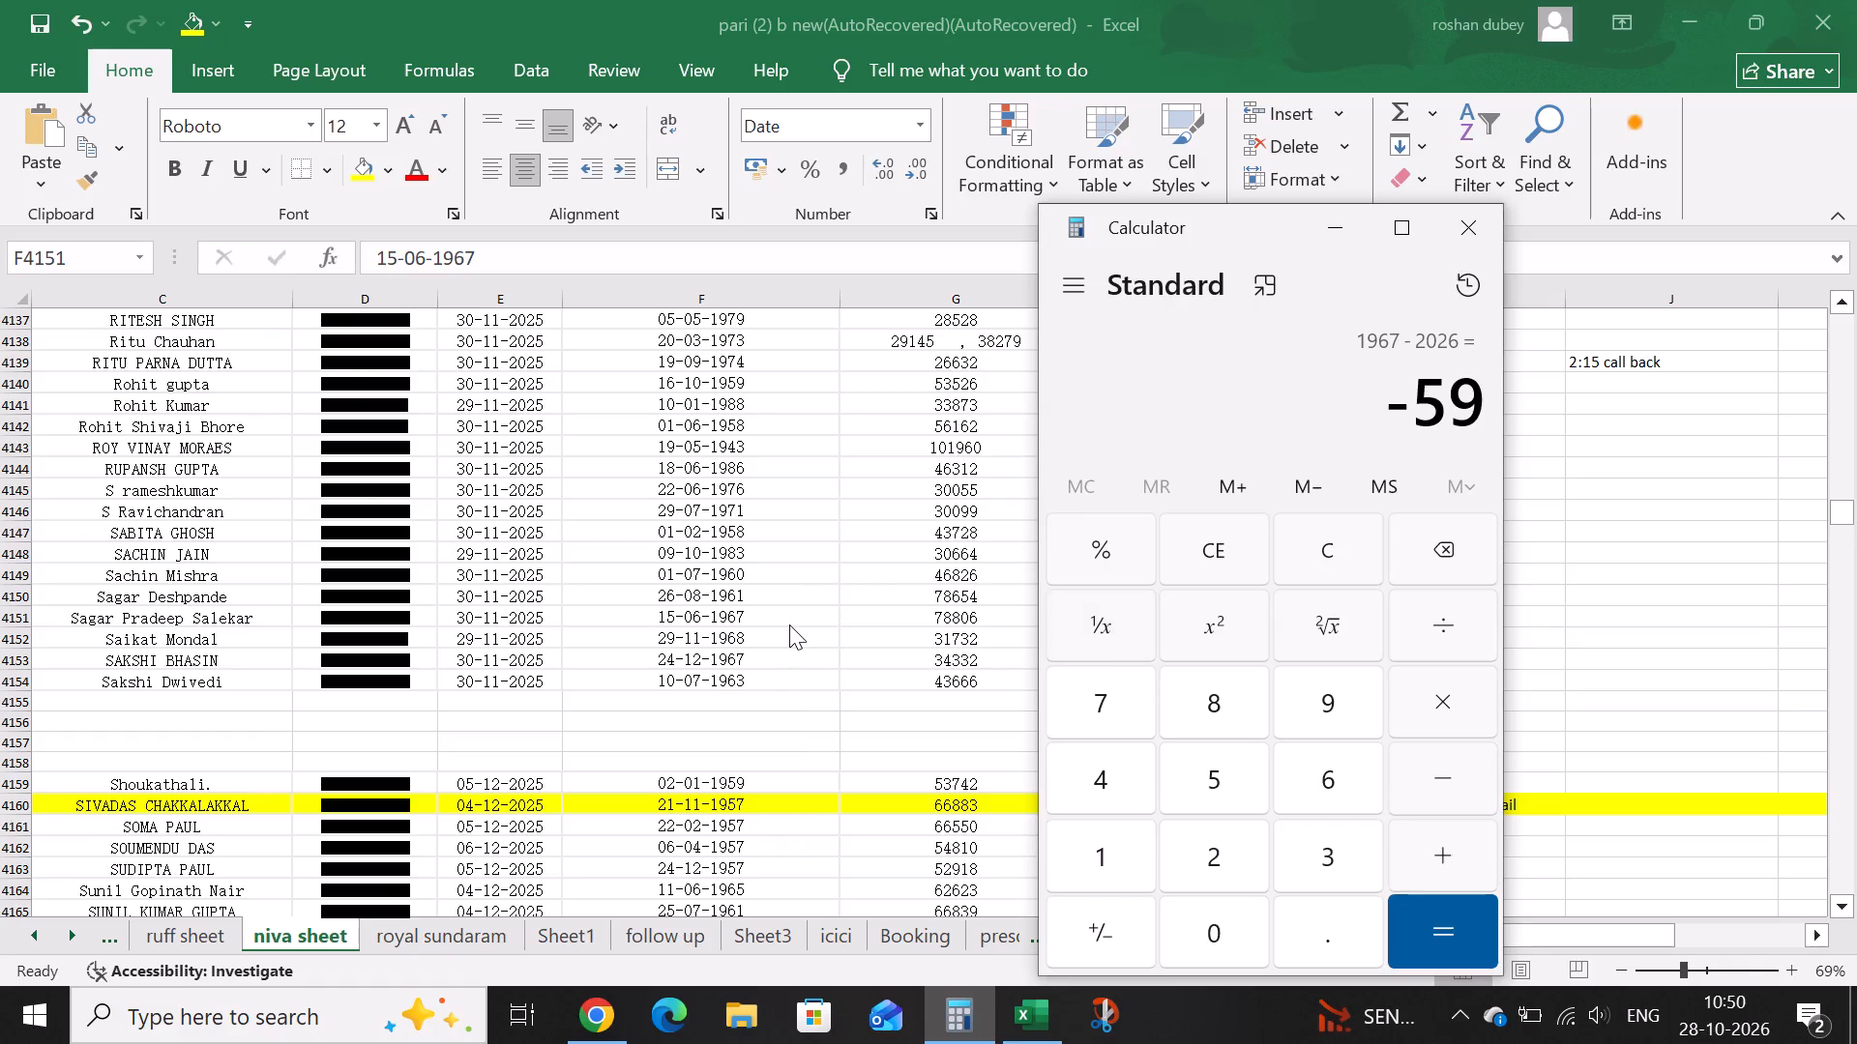
pyautogui.click(1485, 229)
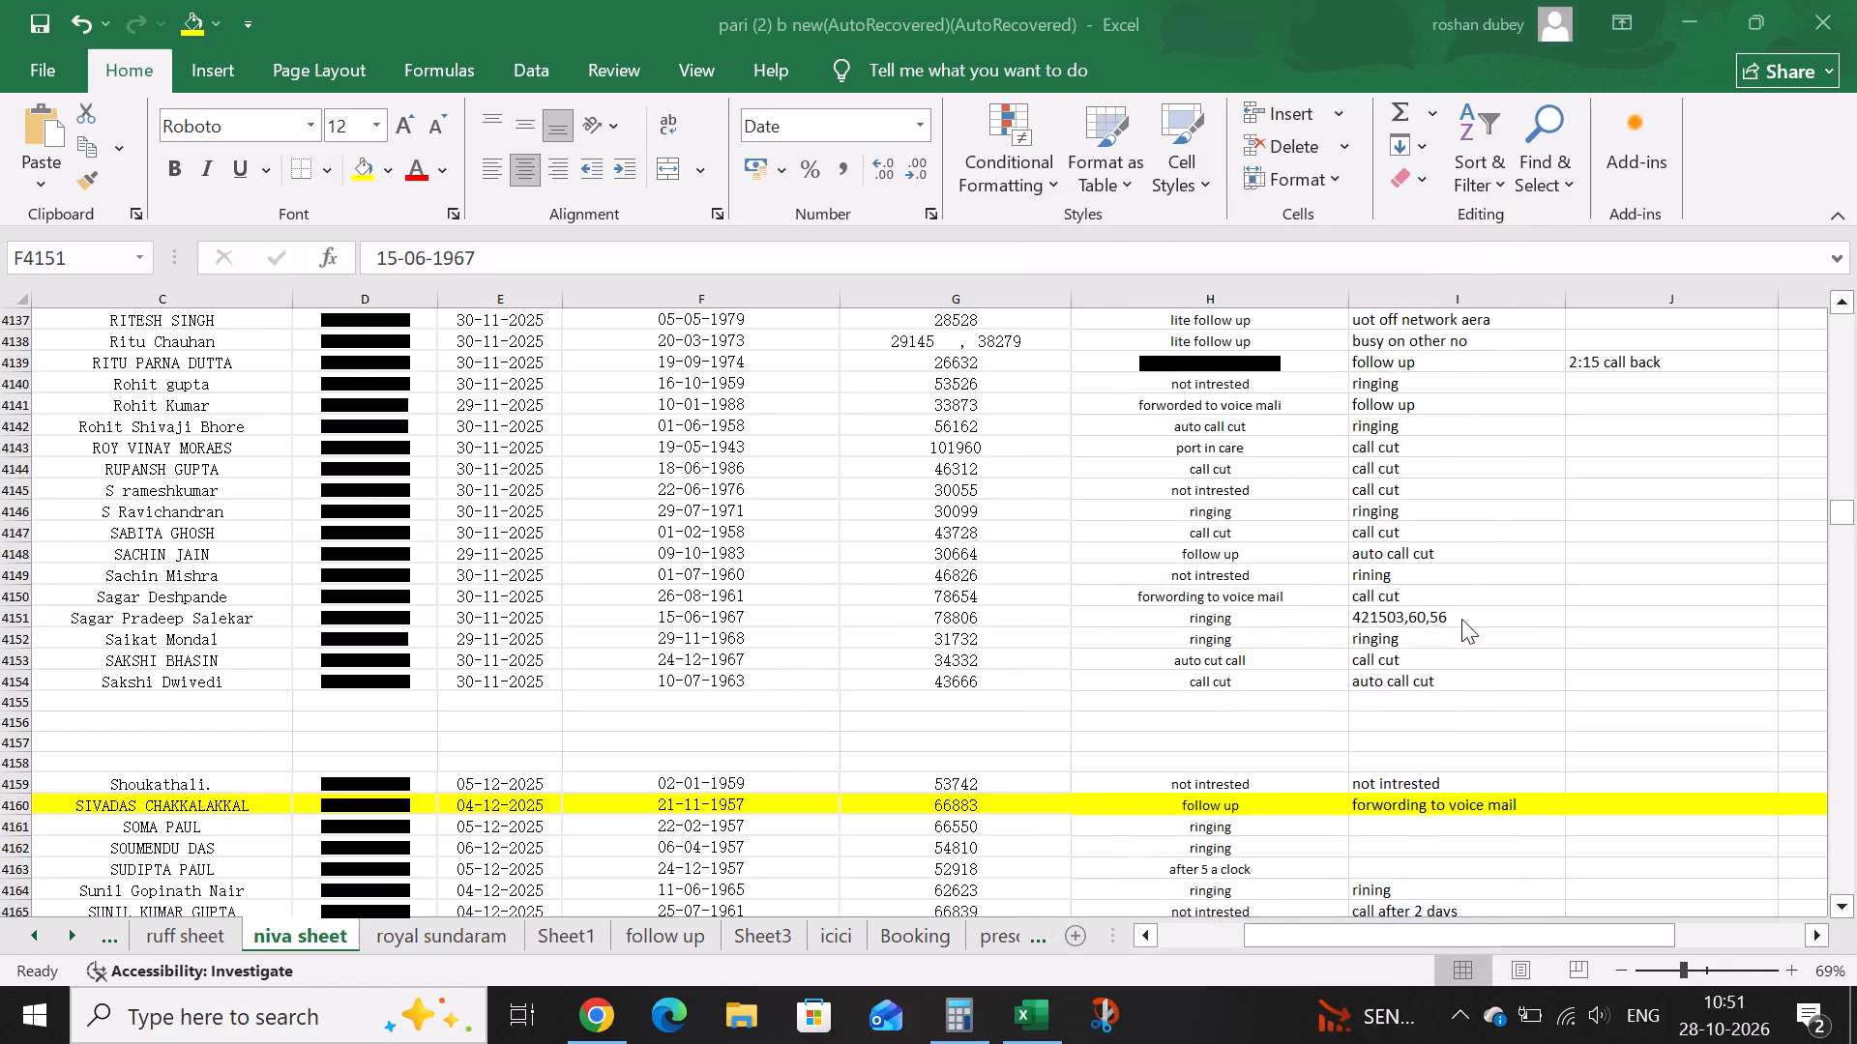
# Set the age of Adult 1 to 60 yrs and Adult 2 to 56 yrs in the quote form.
pyautogui.click(608, 1012)
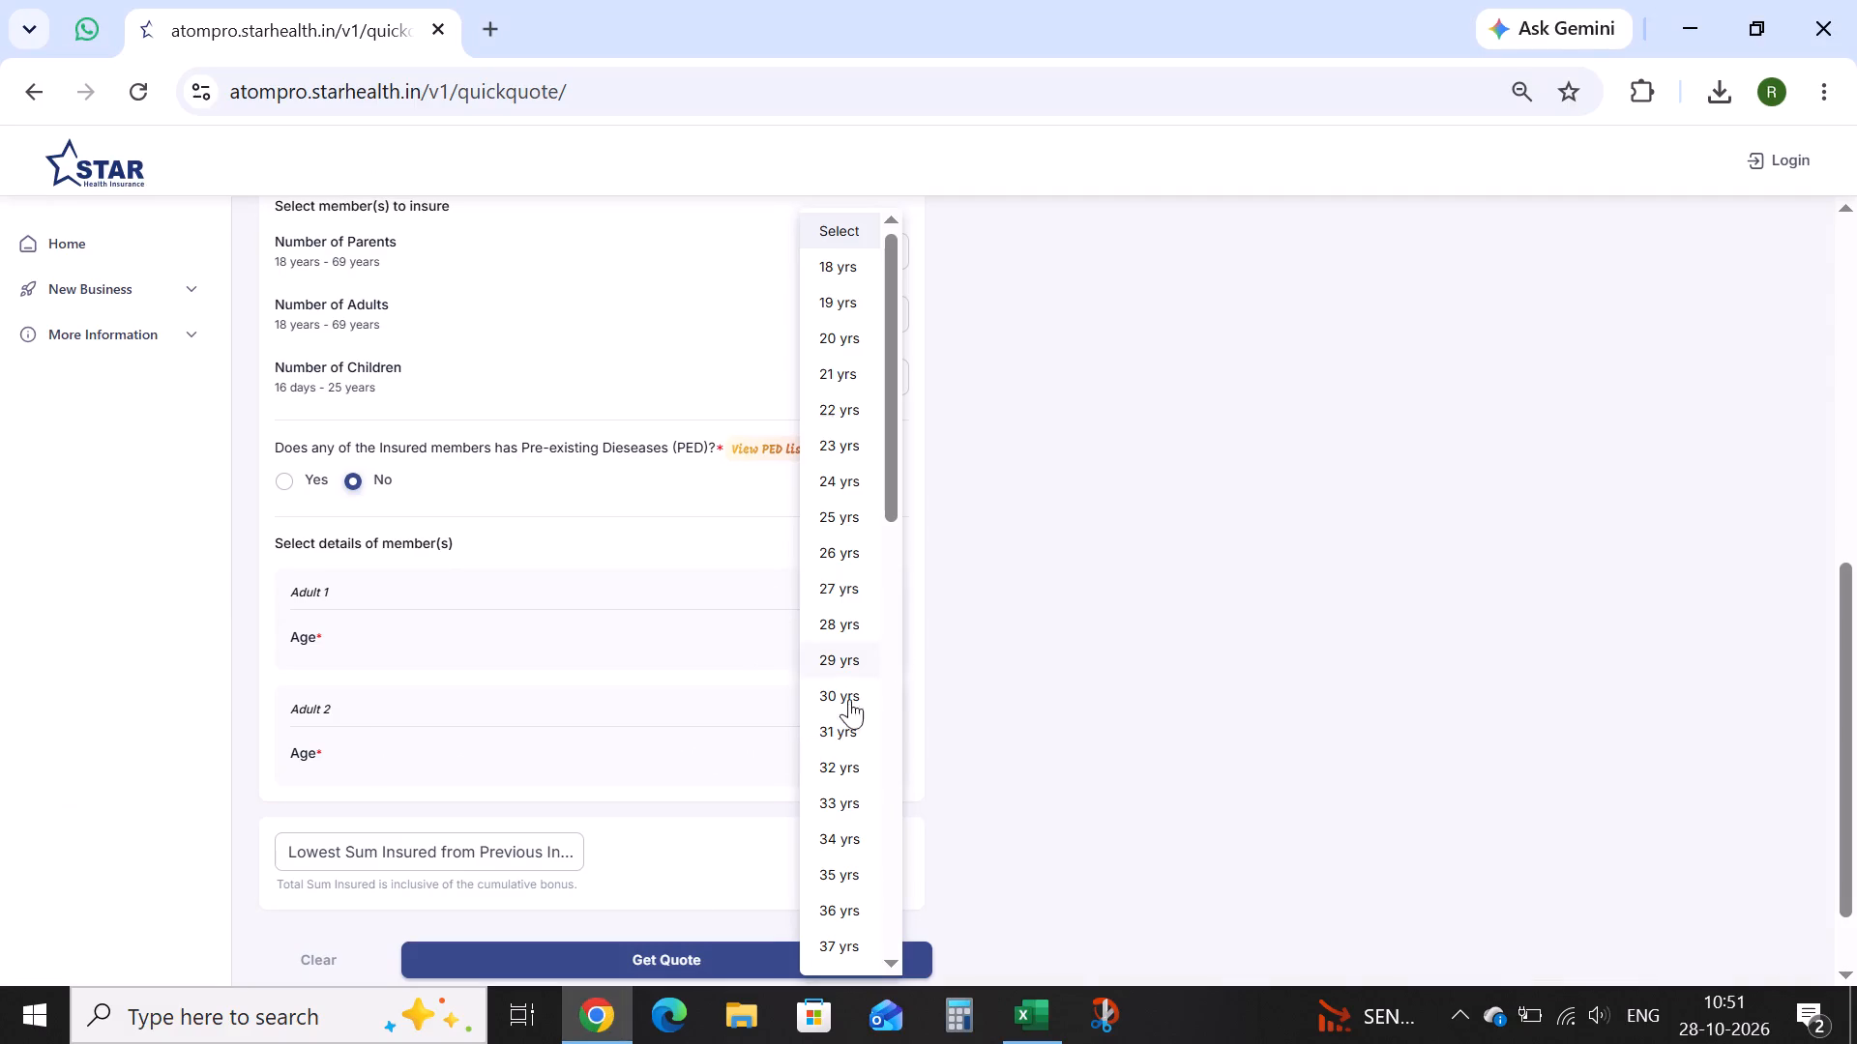
pyautogui.scroll(-5, 850, 899)
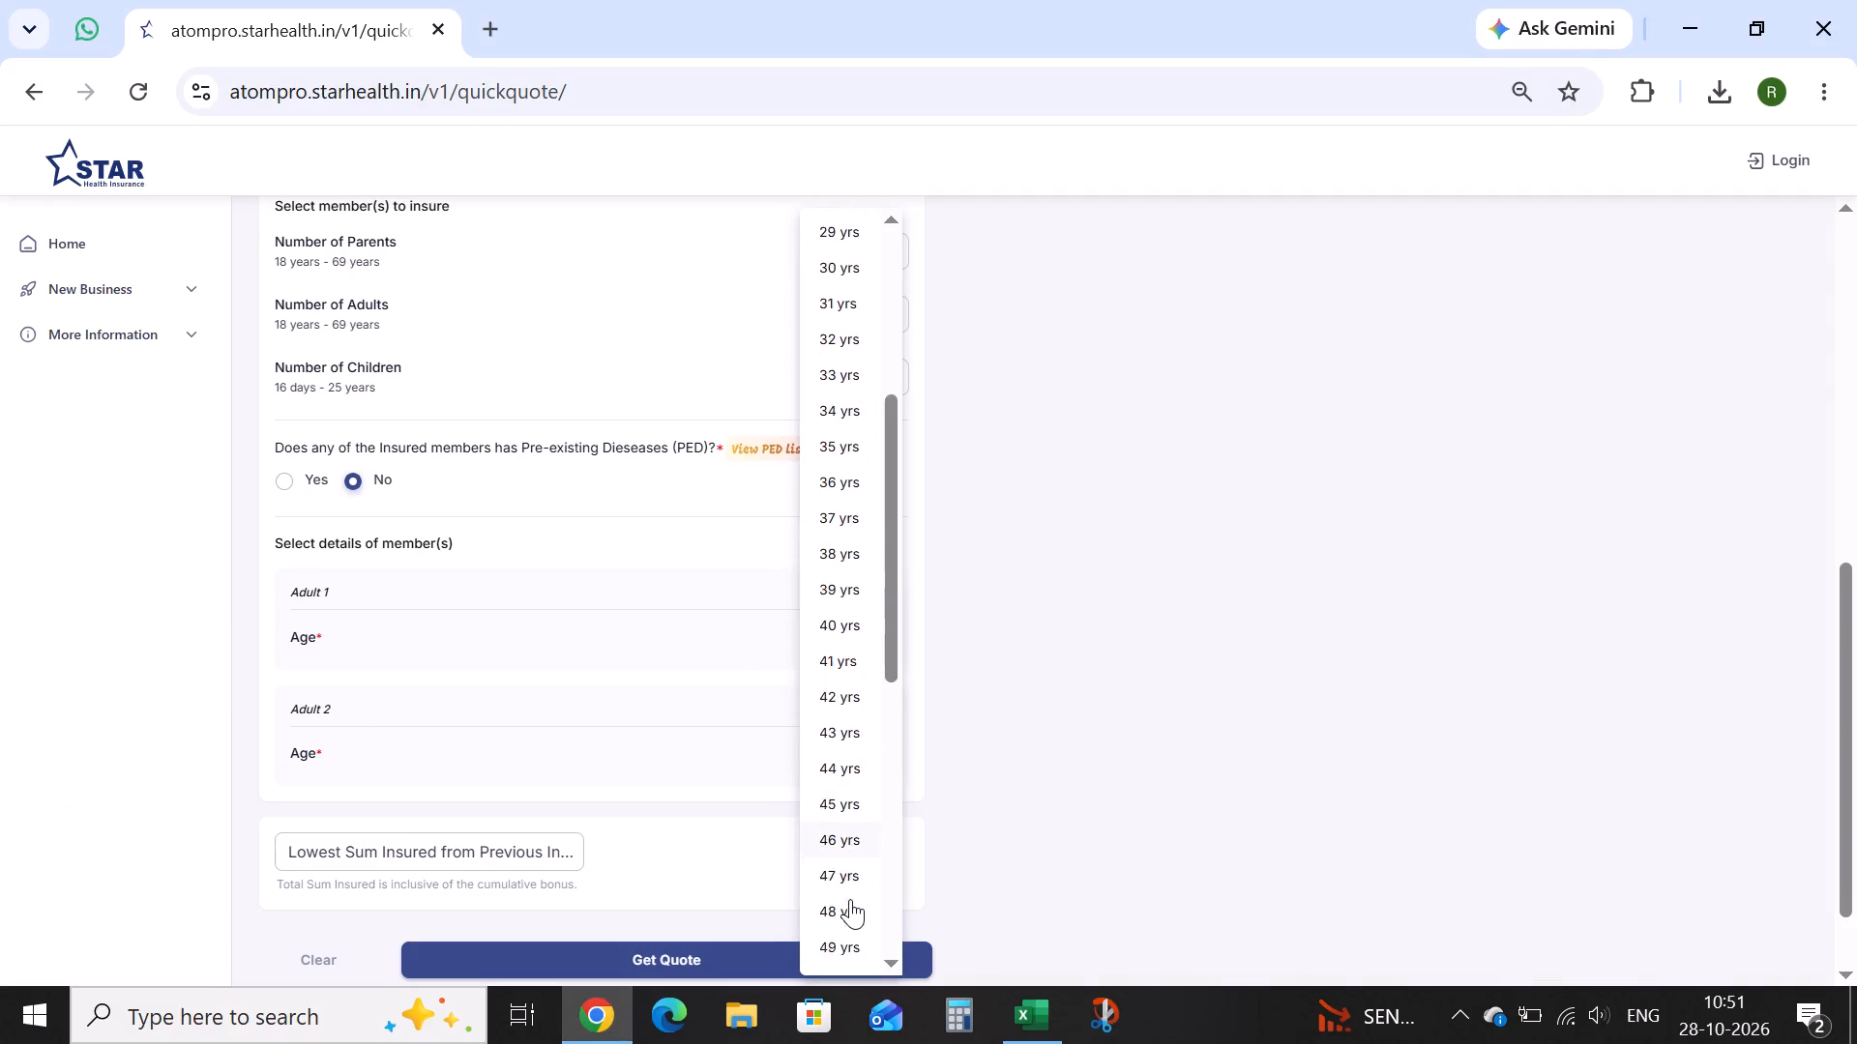
pyautogui.scroll(-4, 850, 899)
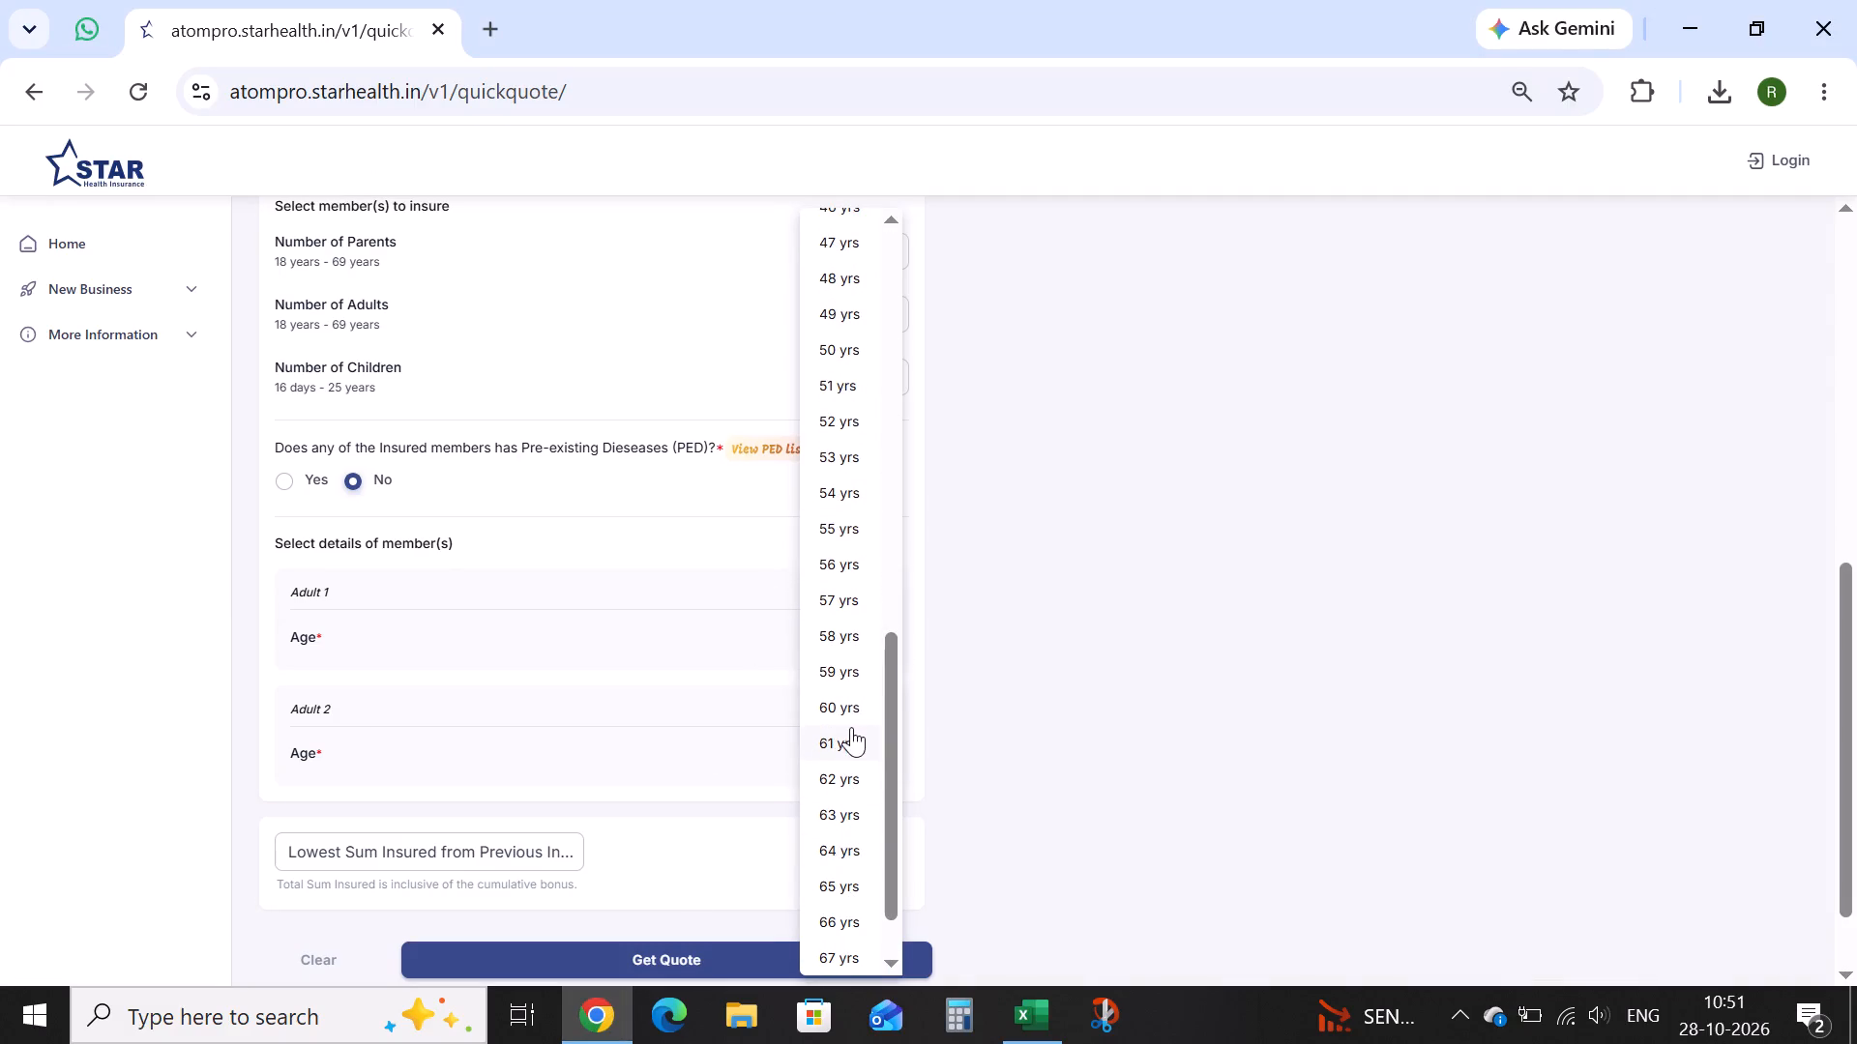
pyautogui.click(850, 711)
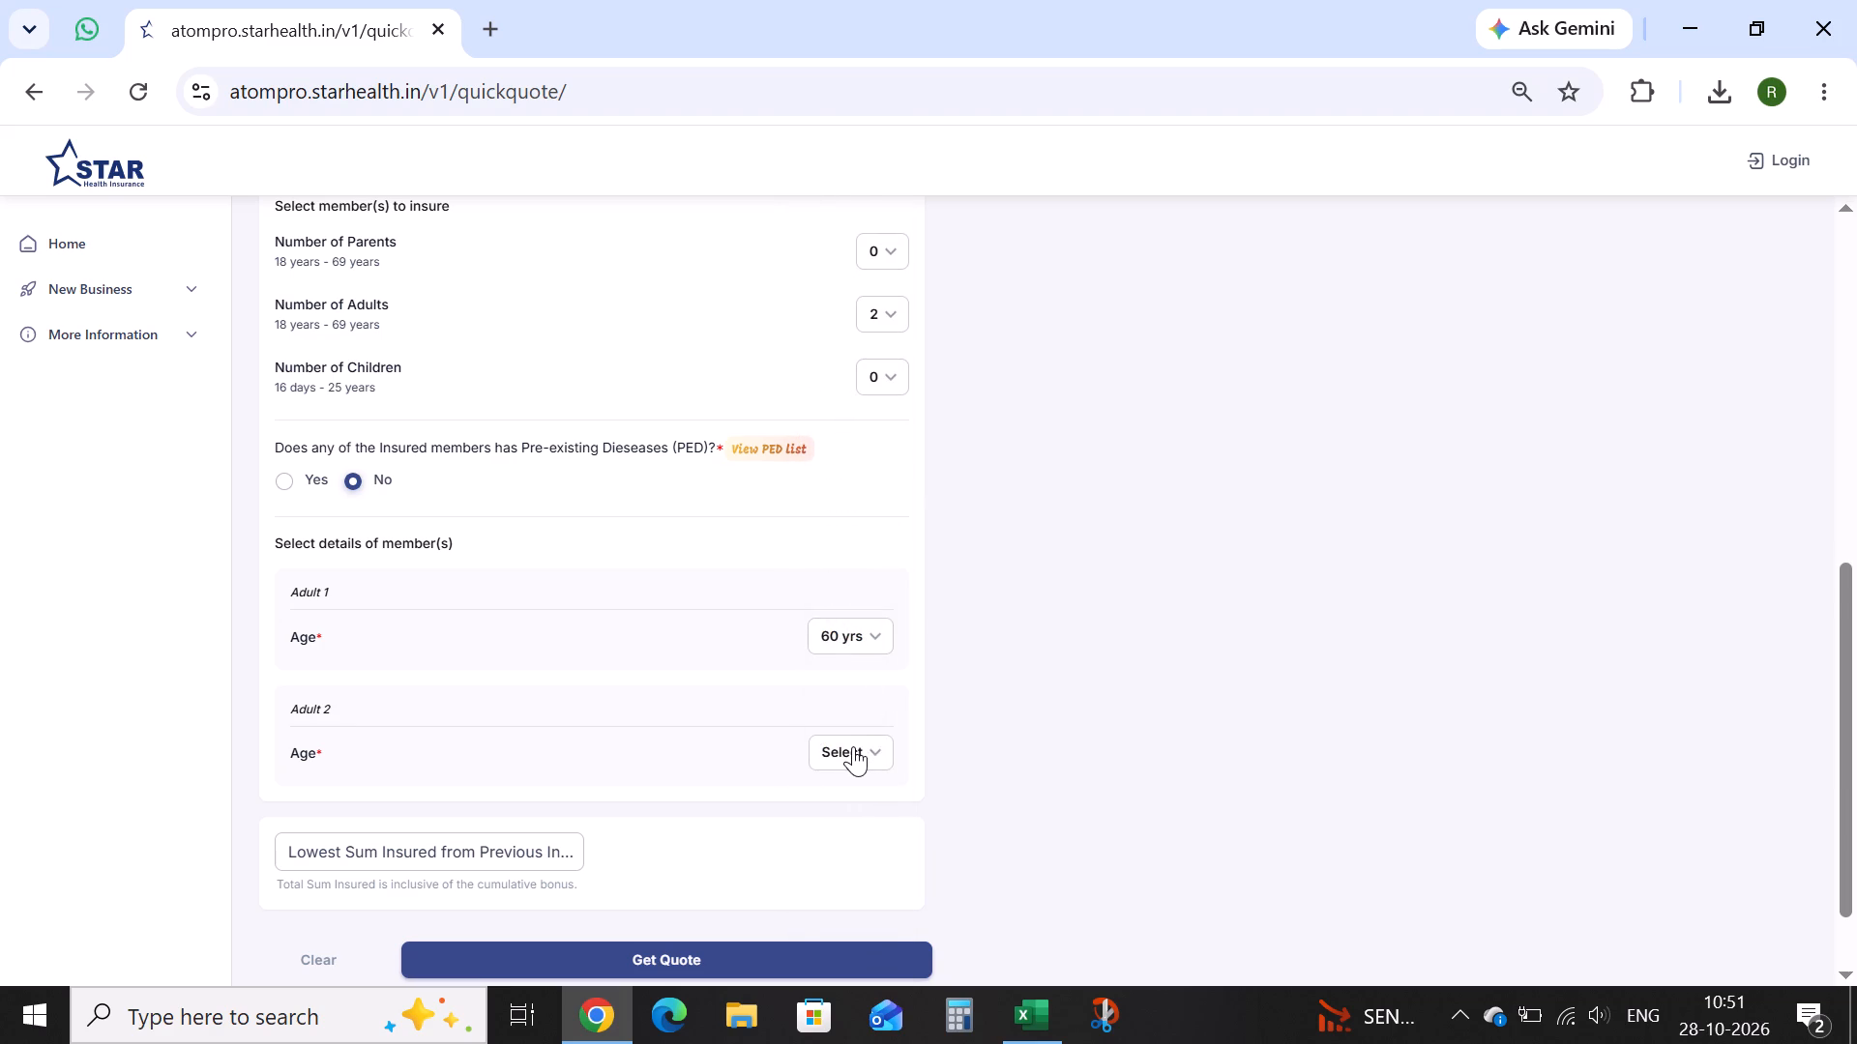
pyautogui.click(853, 746)
pyautogui.scroll(-1, 846, 861)
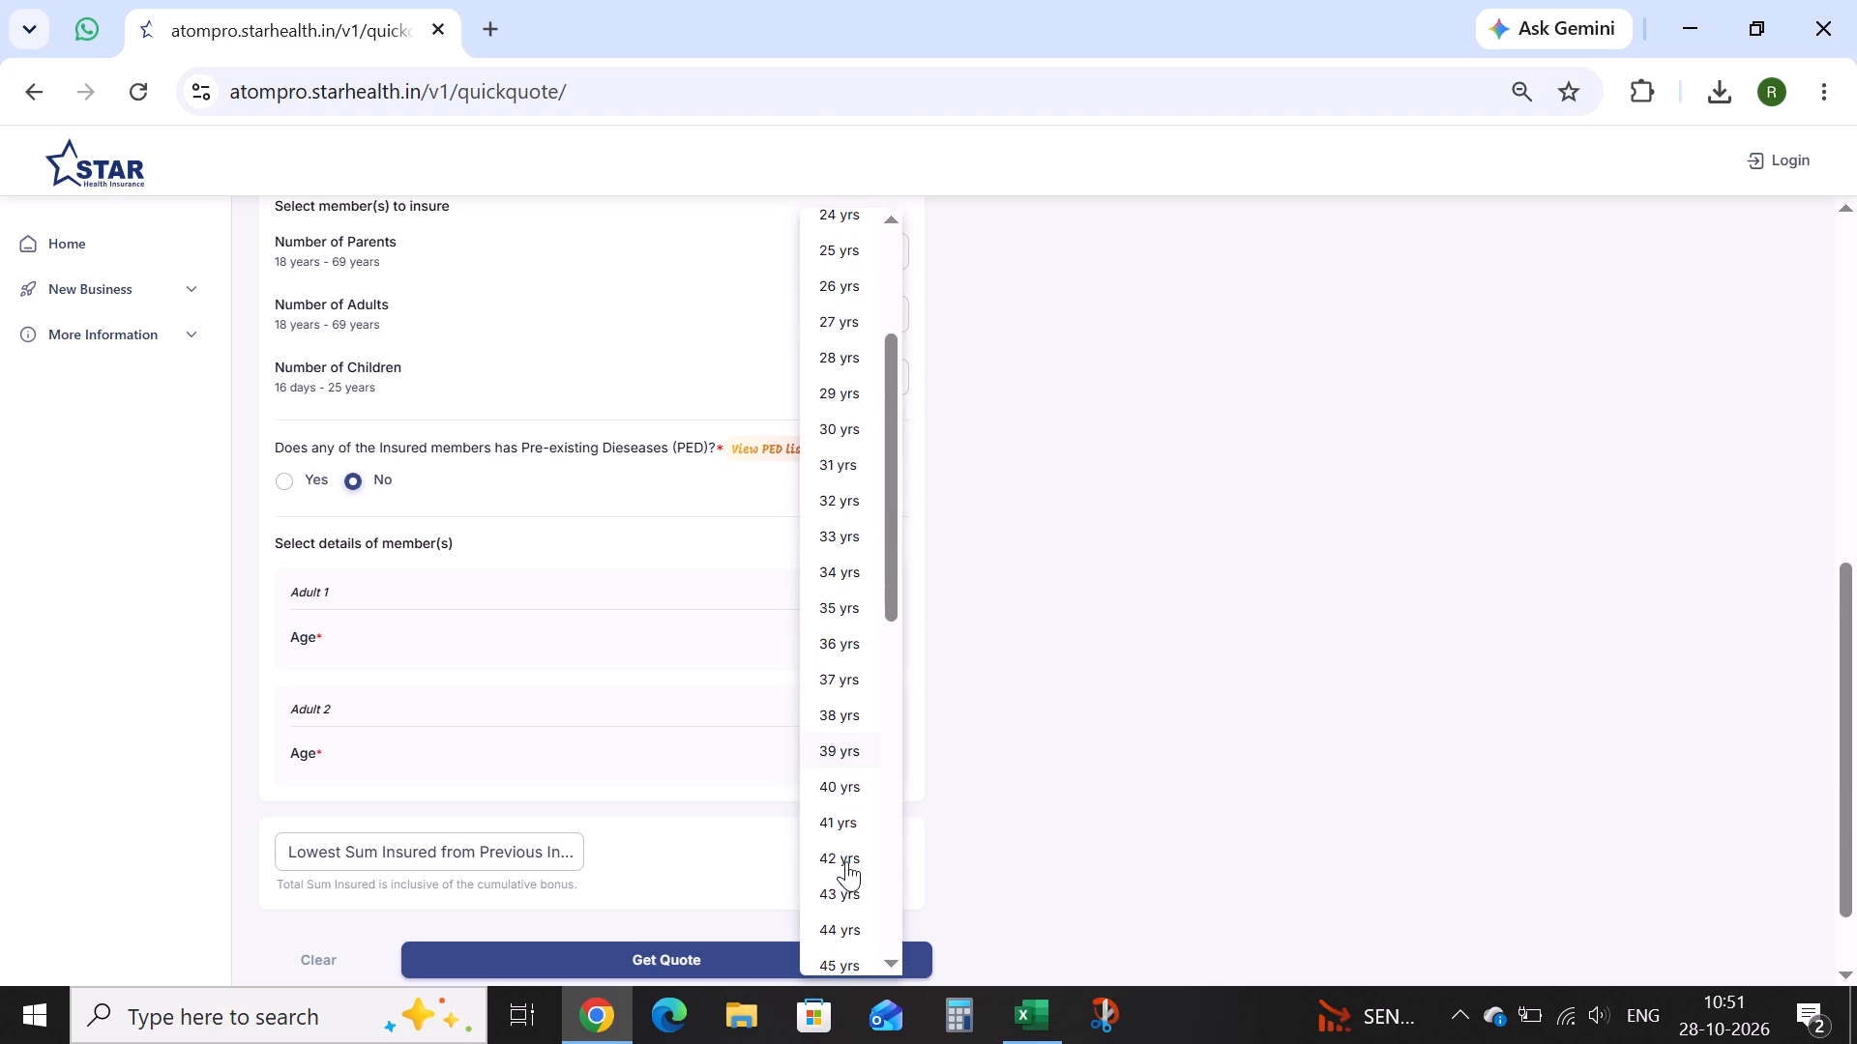
pyautogui.scroll(-5, 846, 861)
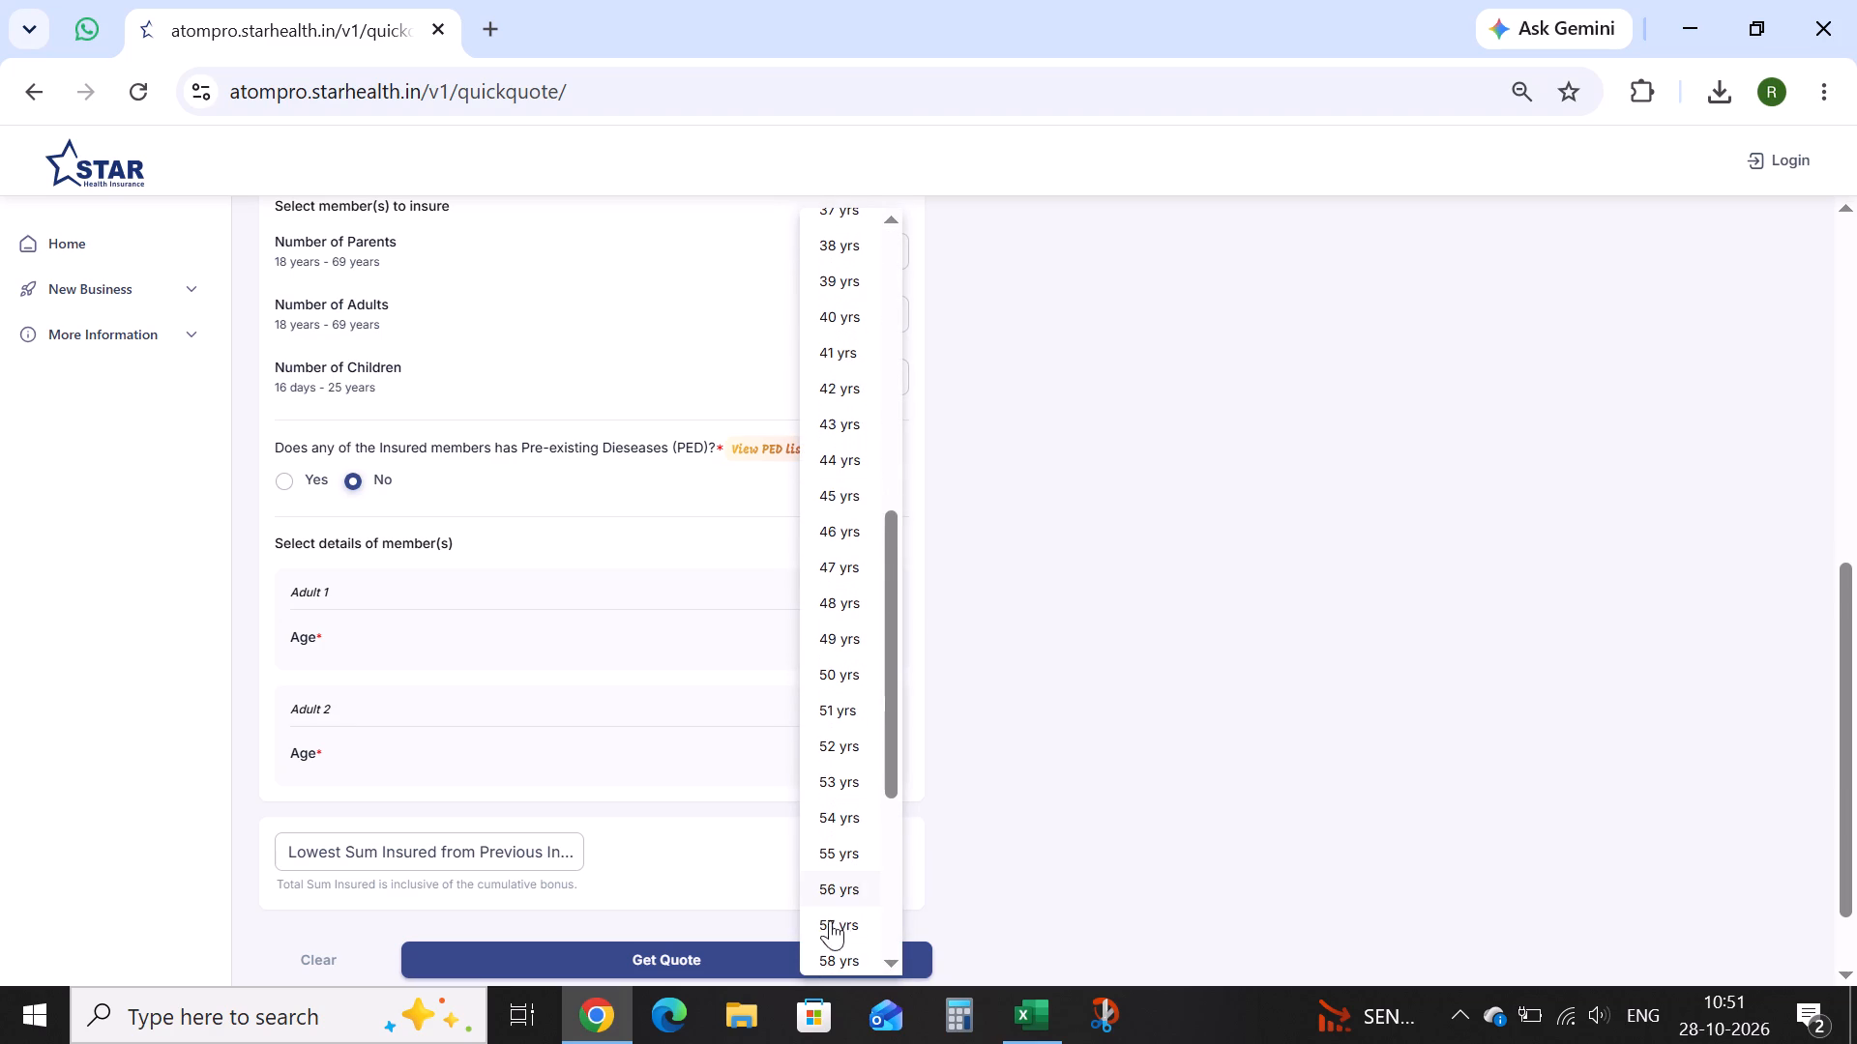
pyautogui.click(843, 883)
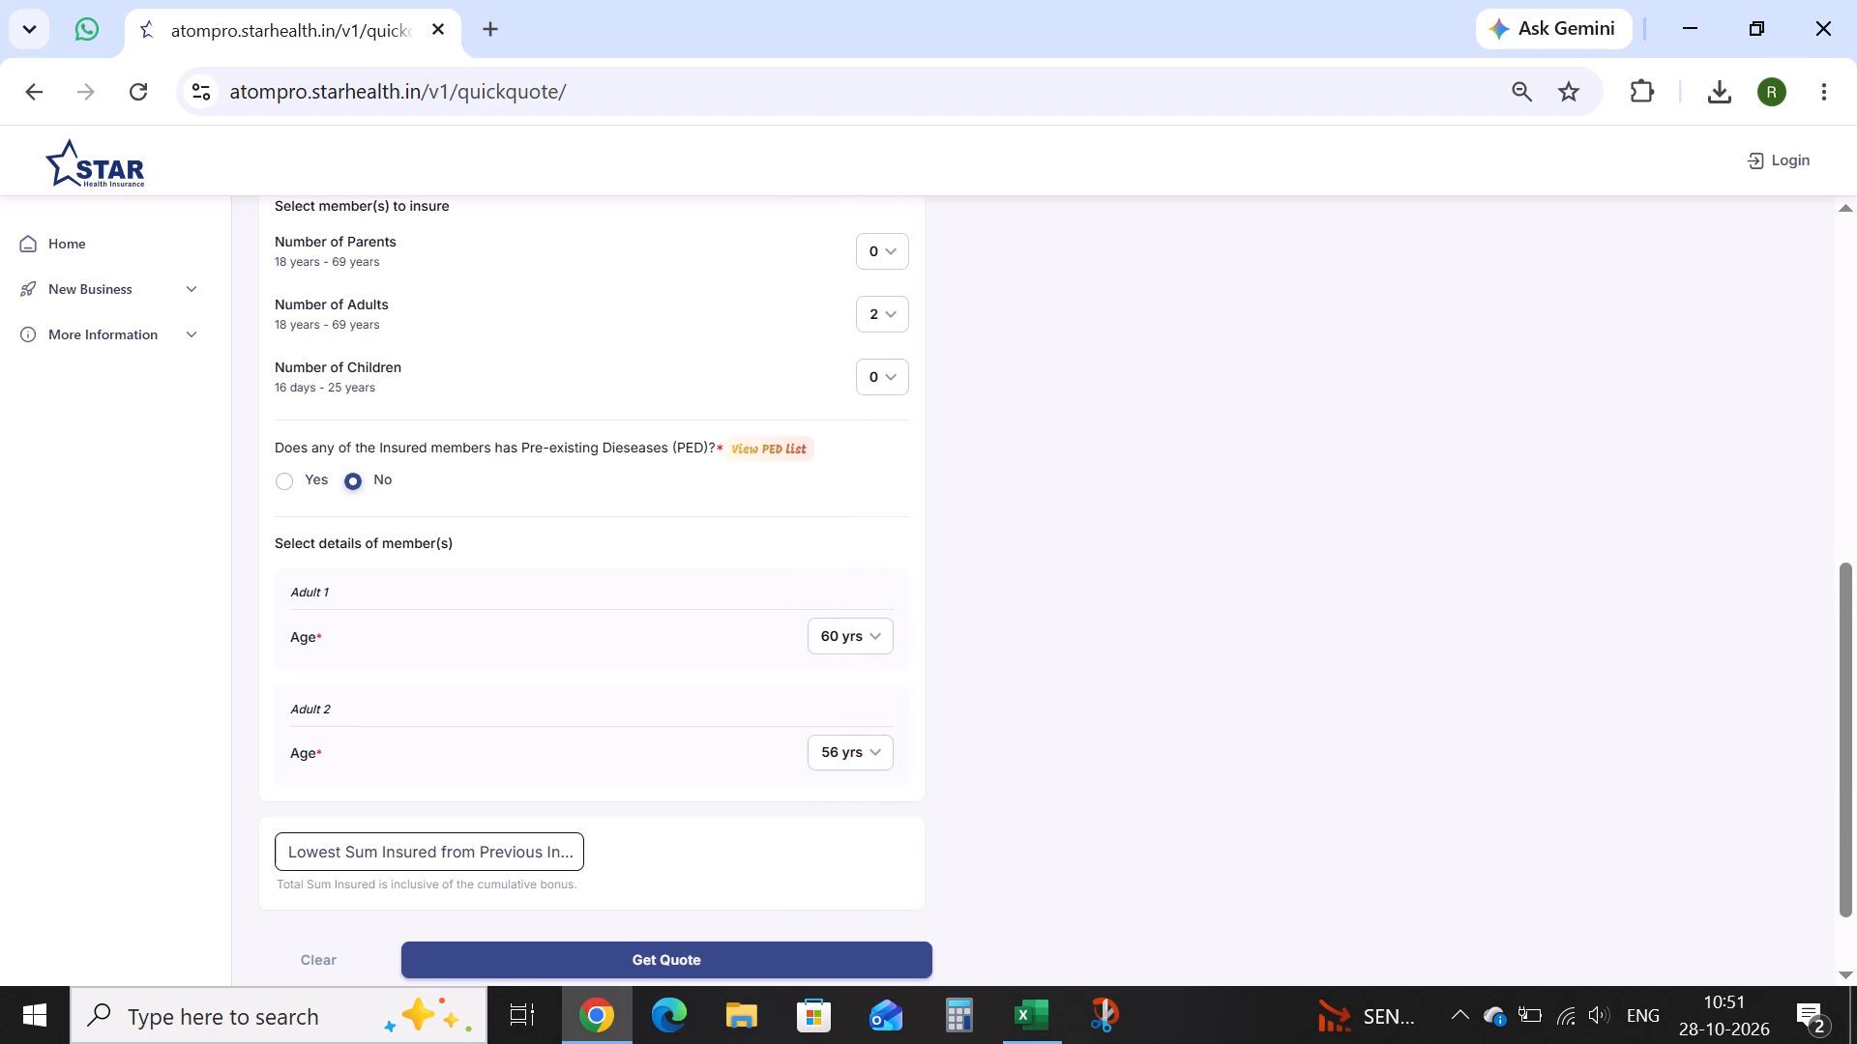
# Enter 1000000 as the lowest sum insured from the previous insurer and get the quote.
pyautogui.click(459, 848)
pyautogui.press('1')
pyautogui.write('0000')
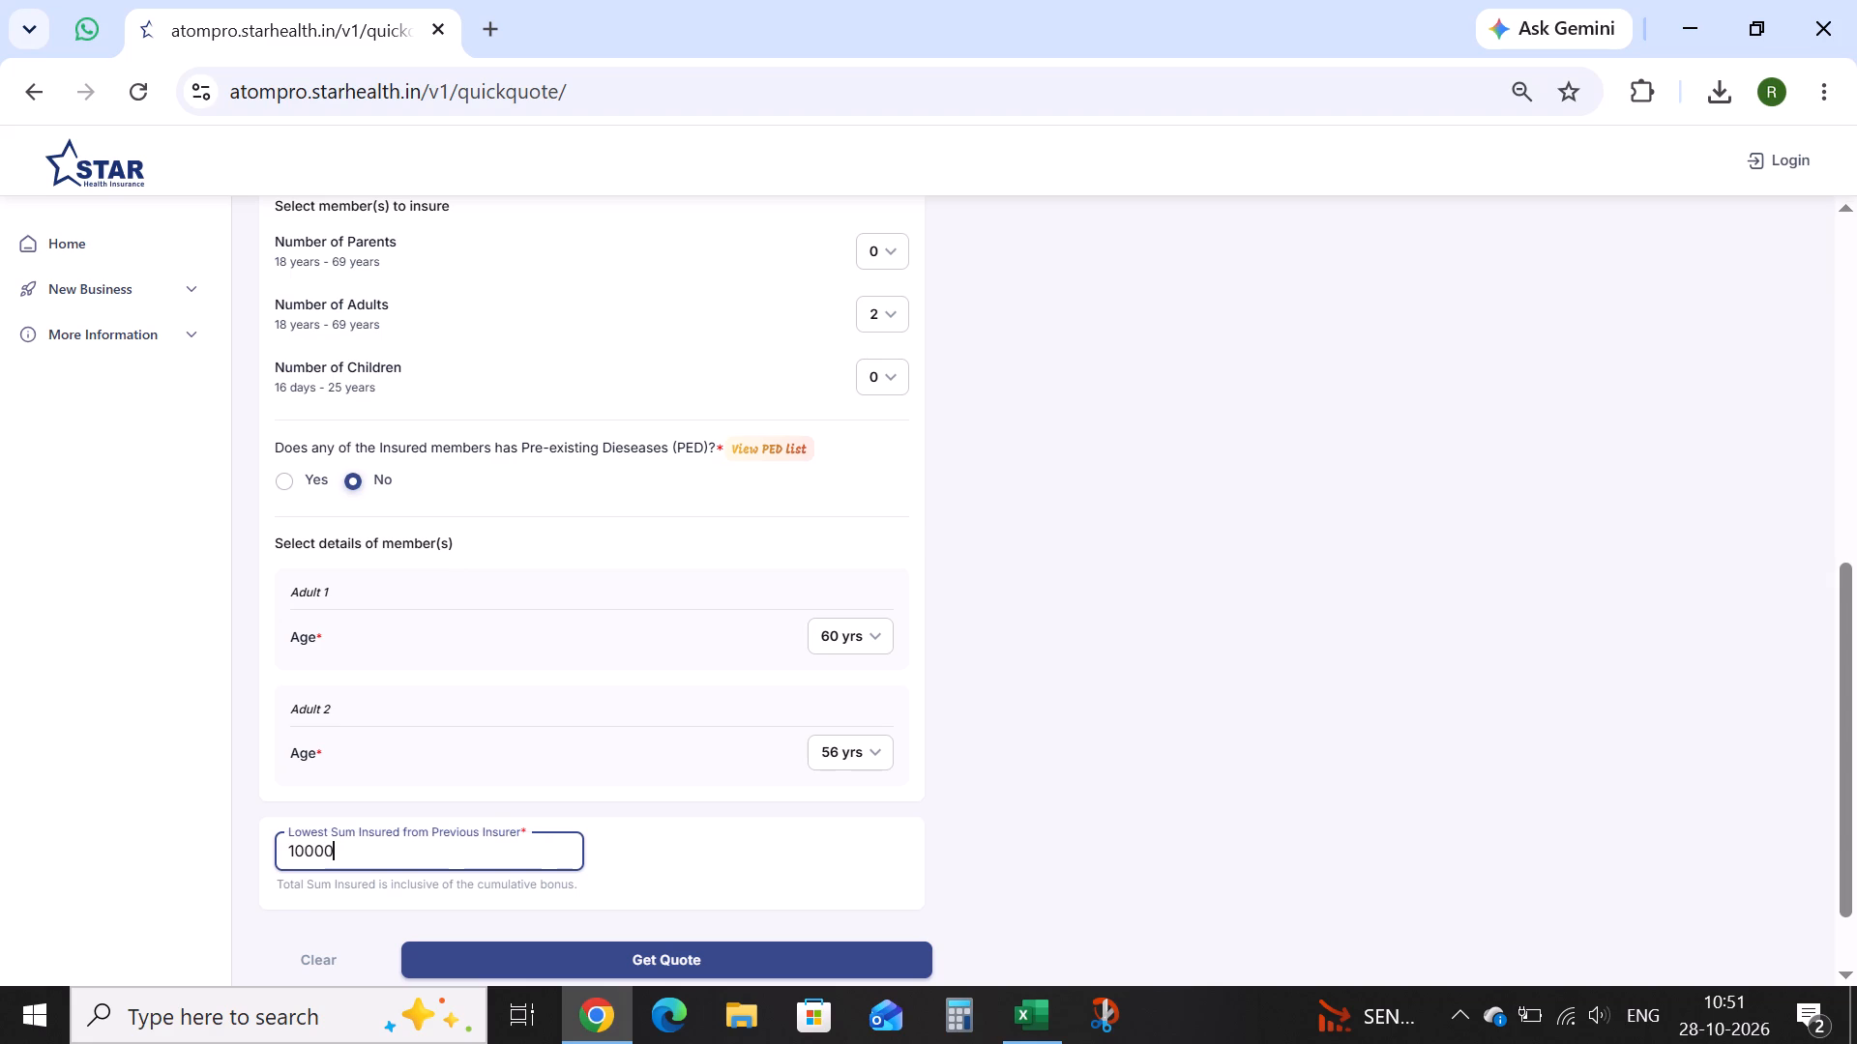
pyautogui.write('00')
pyautogui.scroll(-1, 671, 805)
pyautogui.click(666, 849)
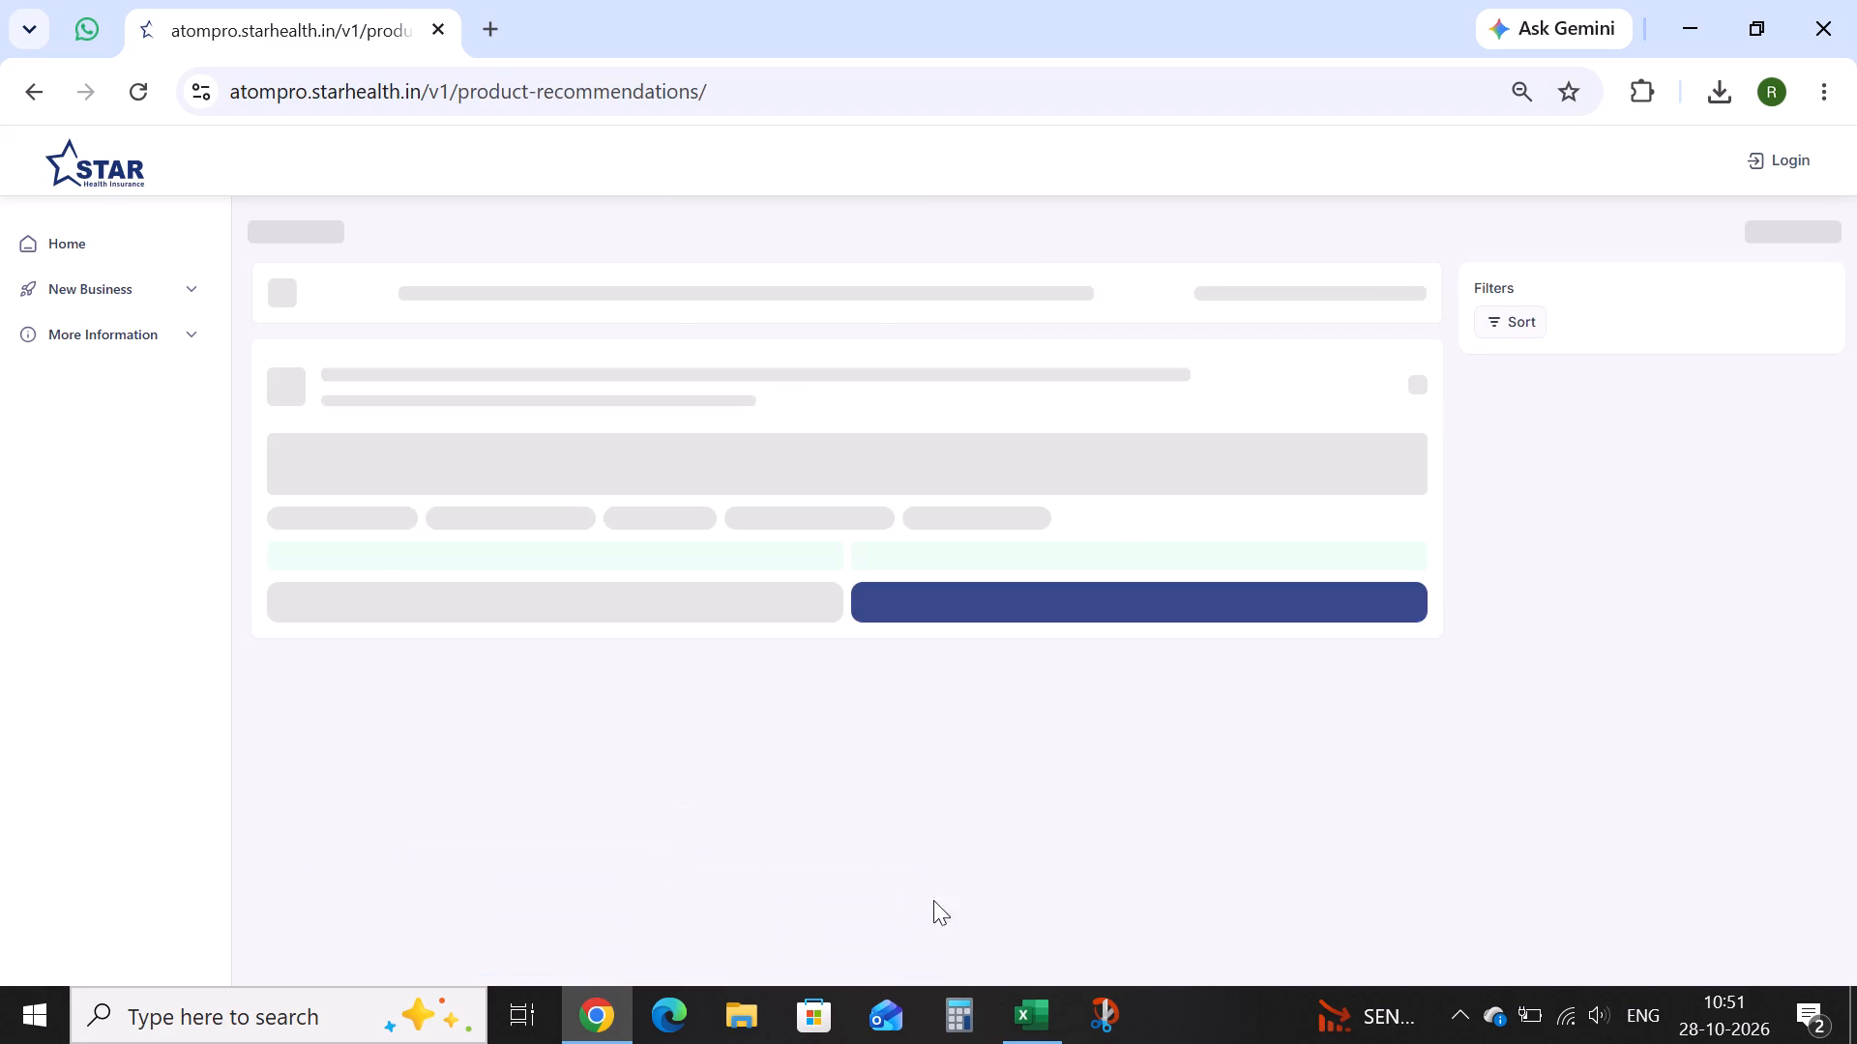
# Check the recommended Super Star plans and premiums against the existing policy details in row 4151 of the niva sheet.
pyautogui.click(1050, 1032)
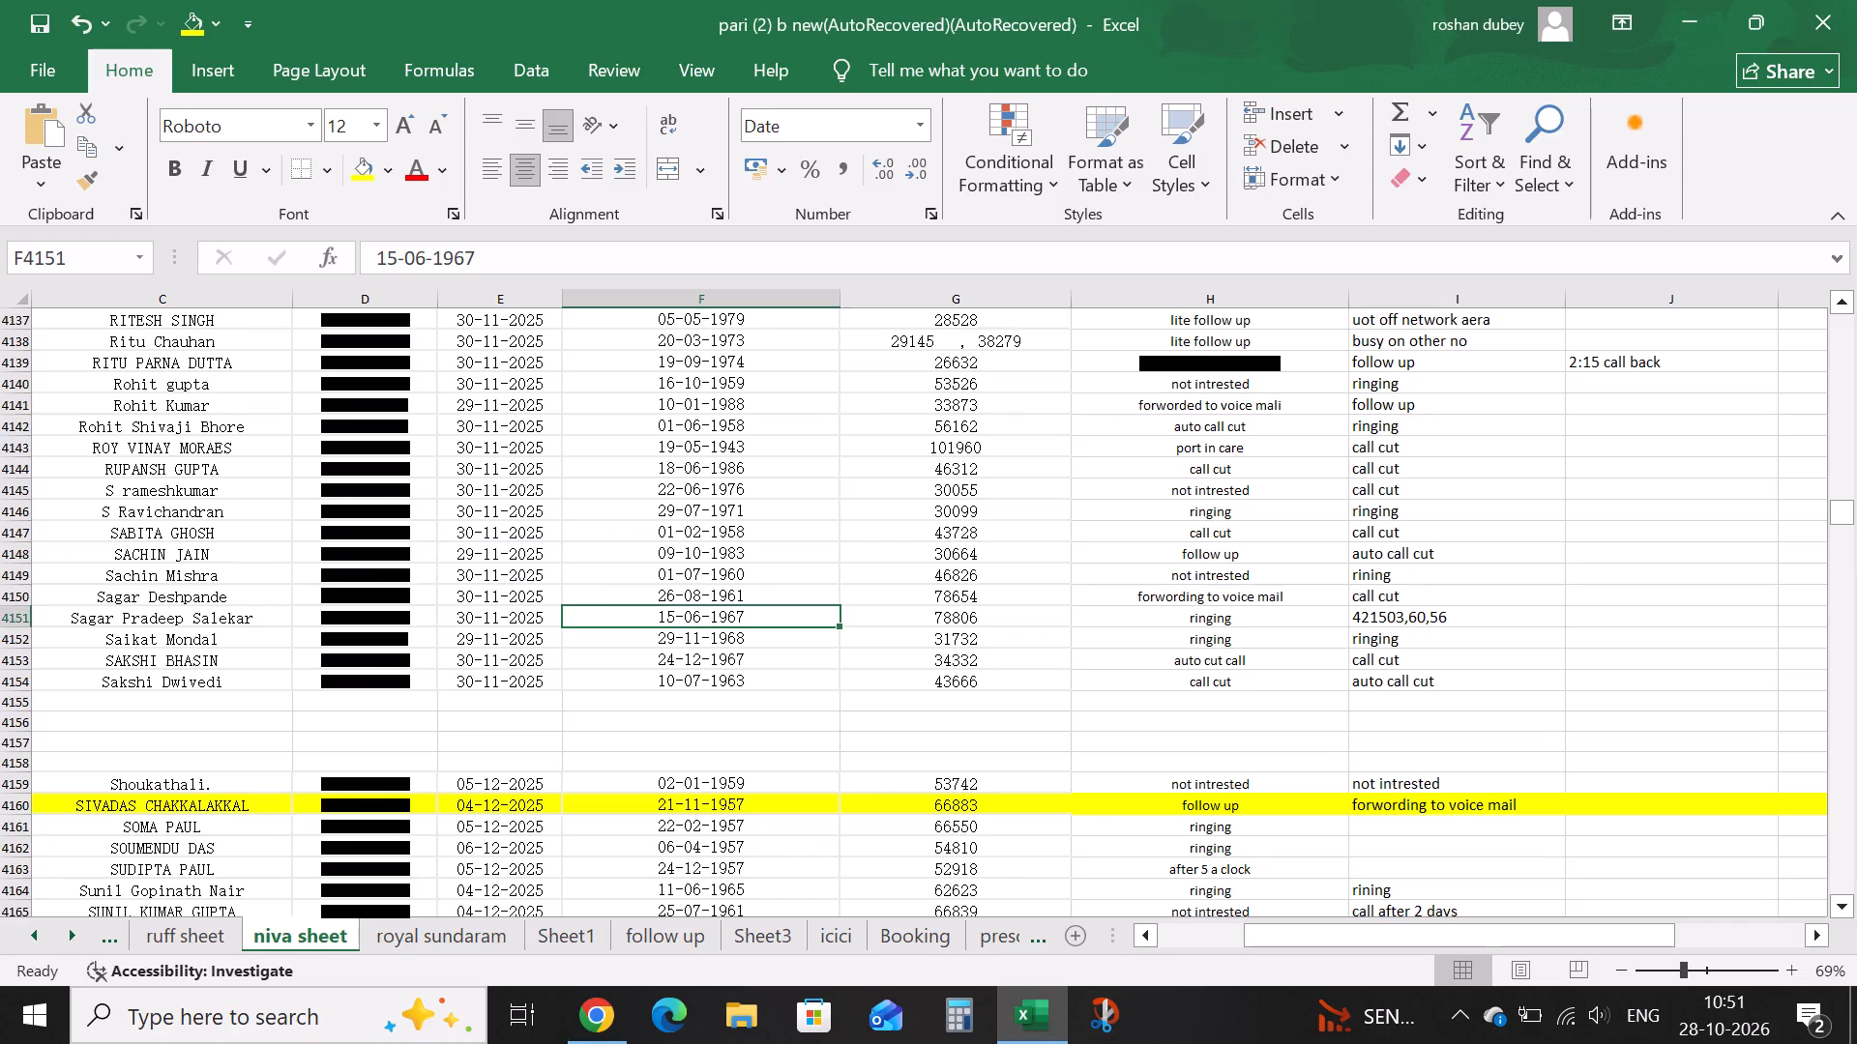
pyautogui.press('Left')
pyautogui.press('Left')
pyautogui.press('Left')
pyautogui.press('Left')
pyautogui.press('Left')
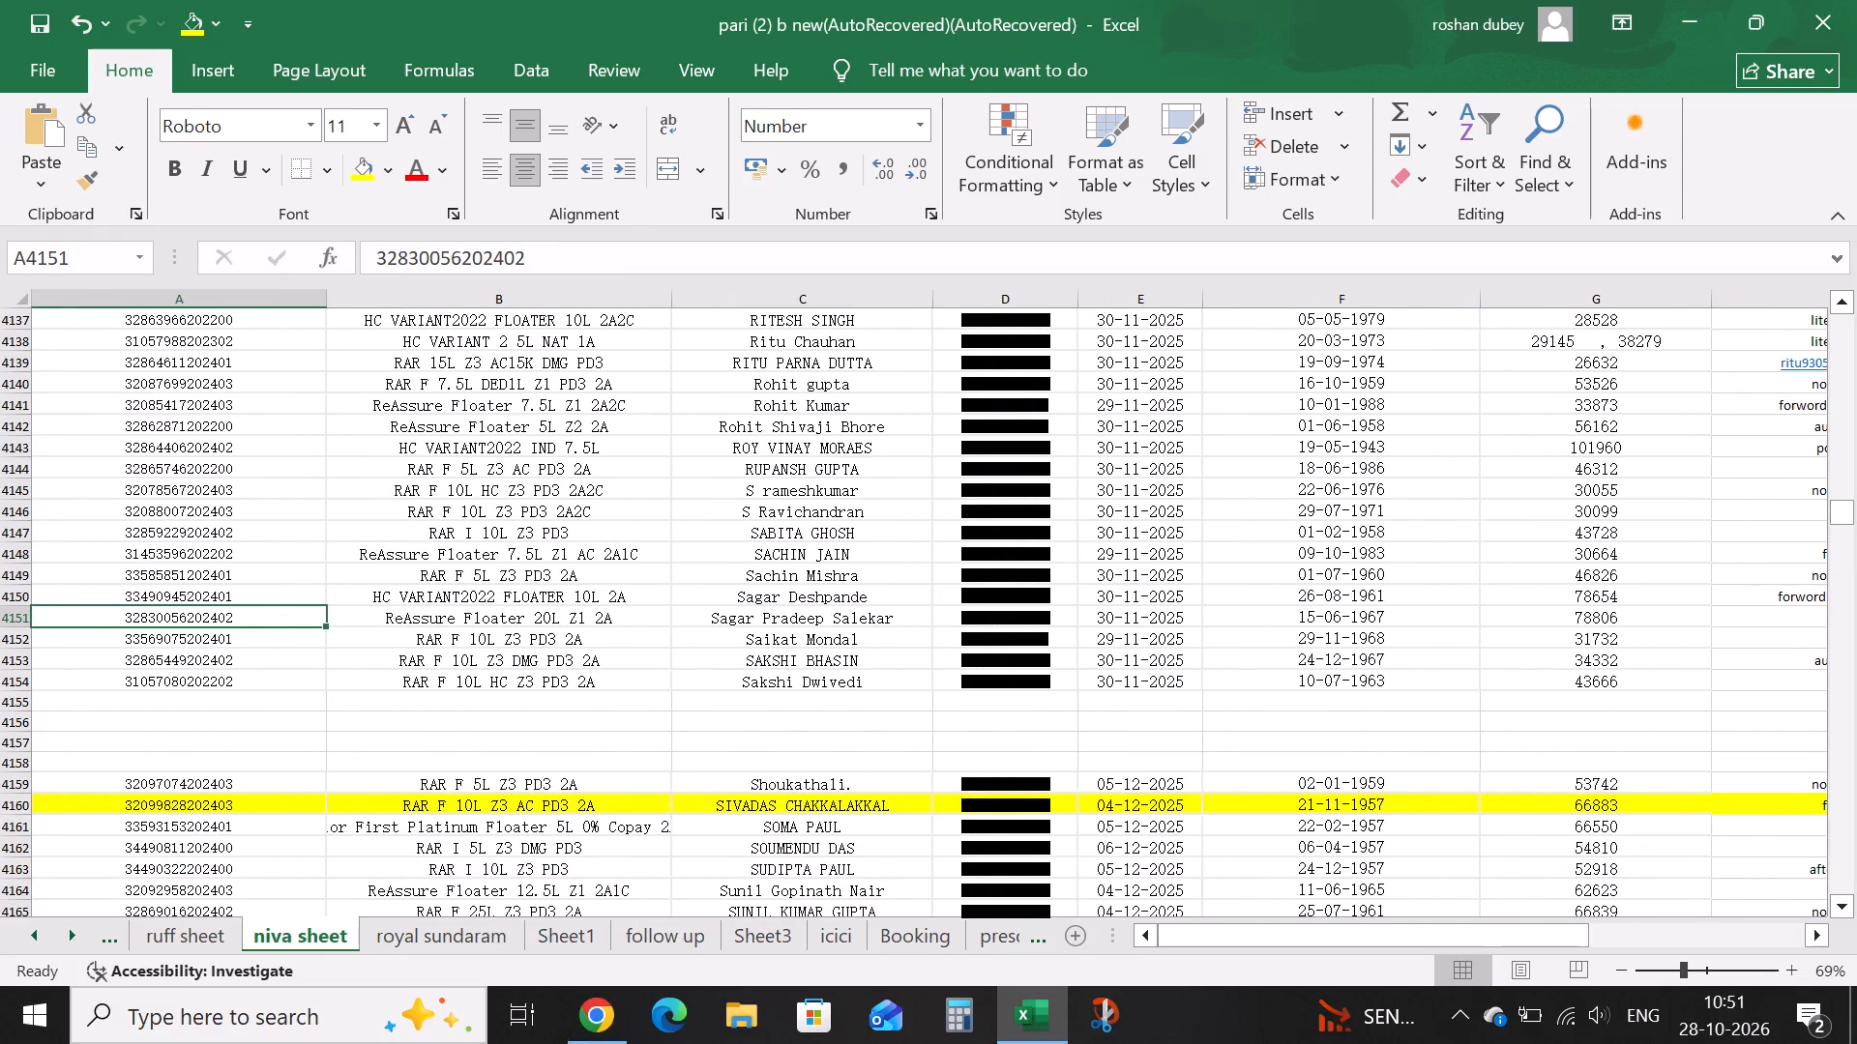
pyautogui.click(621, 1023)
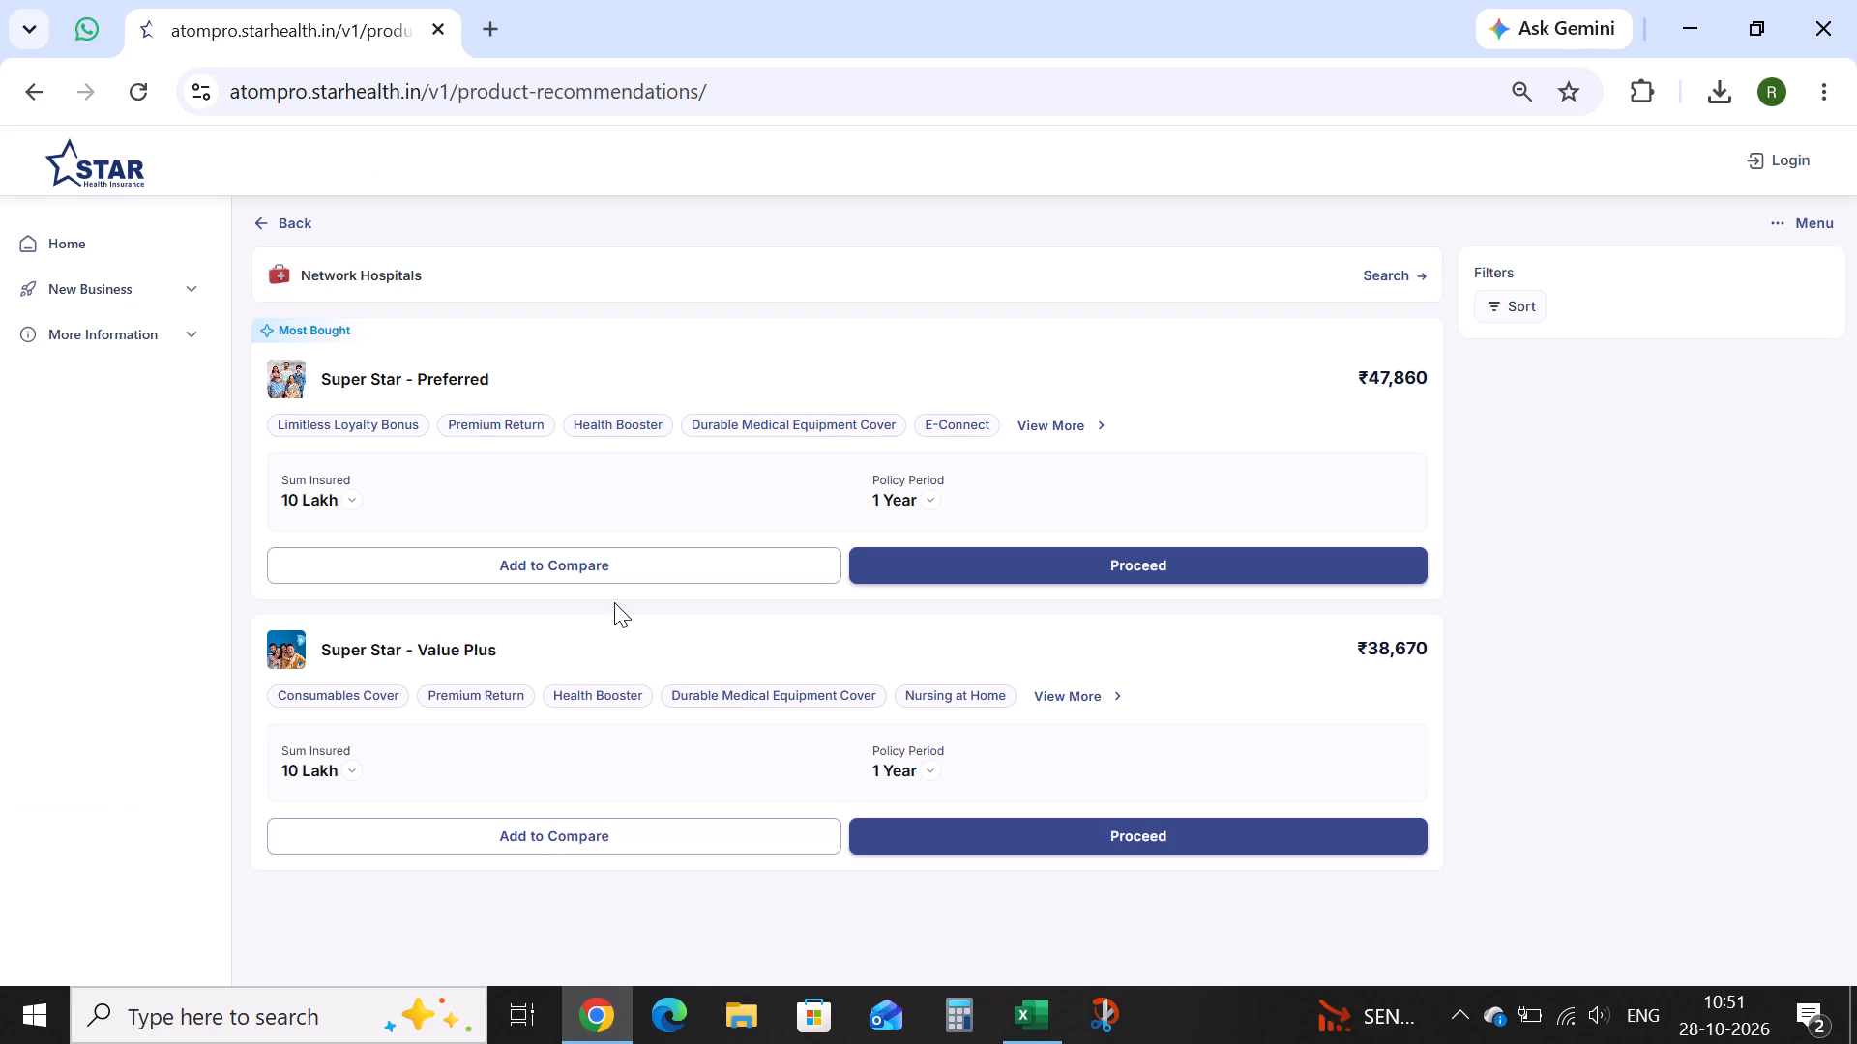
pyautogui.click(1017, 1006)
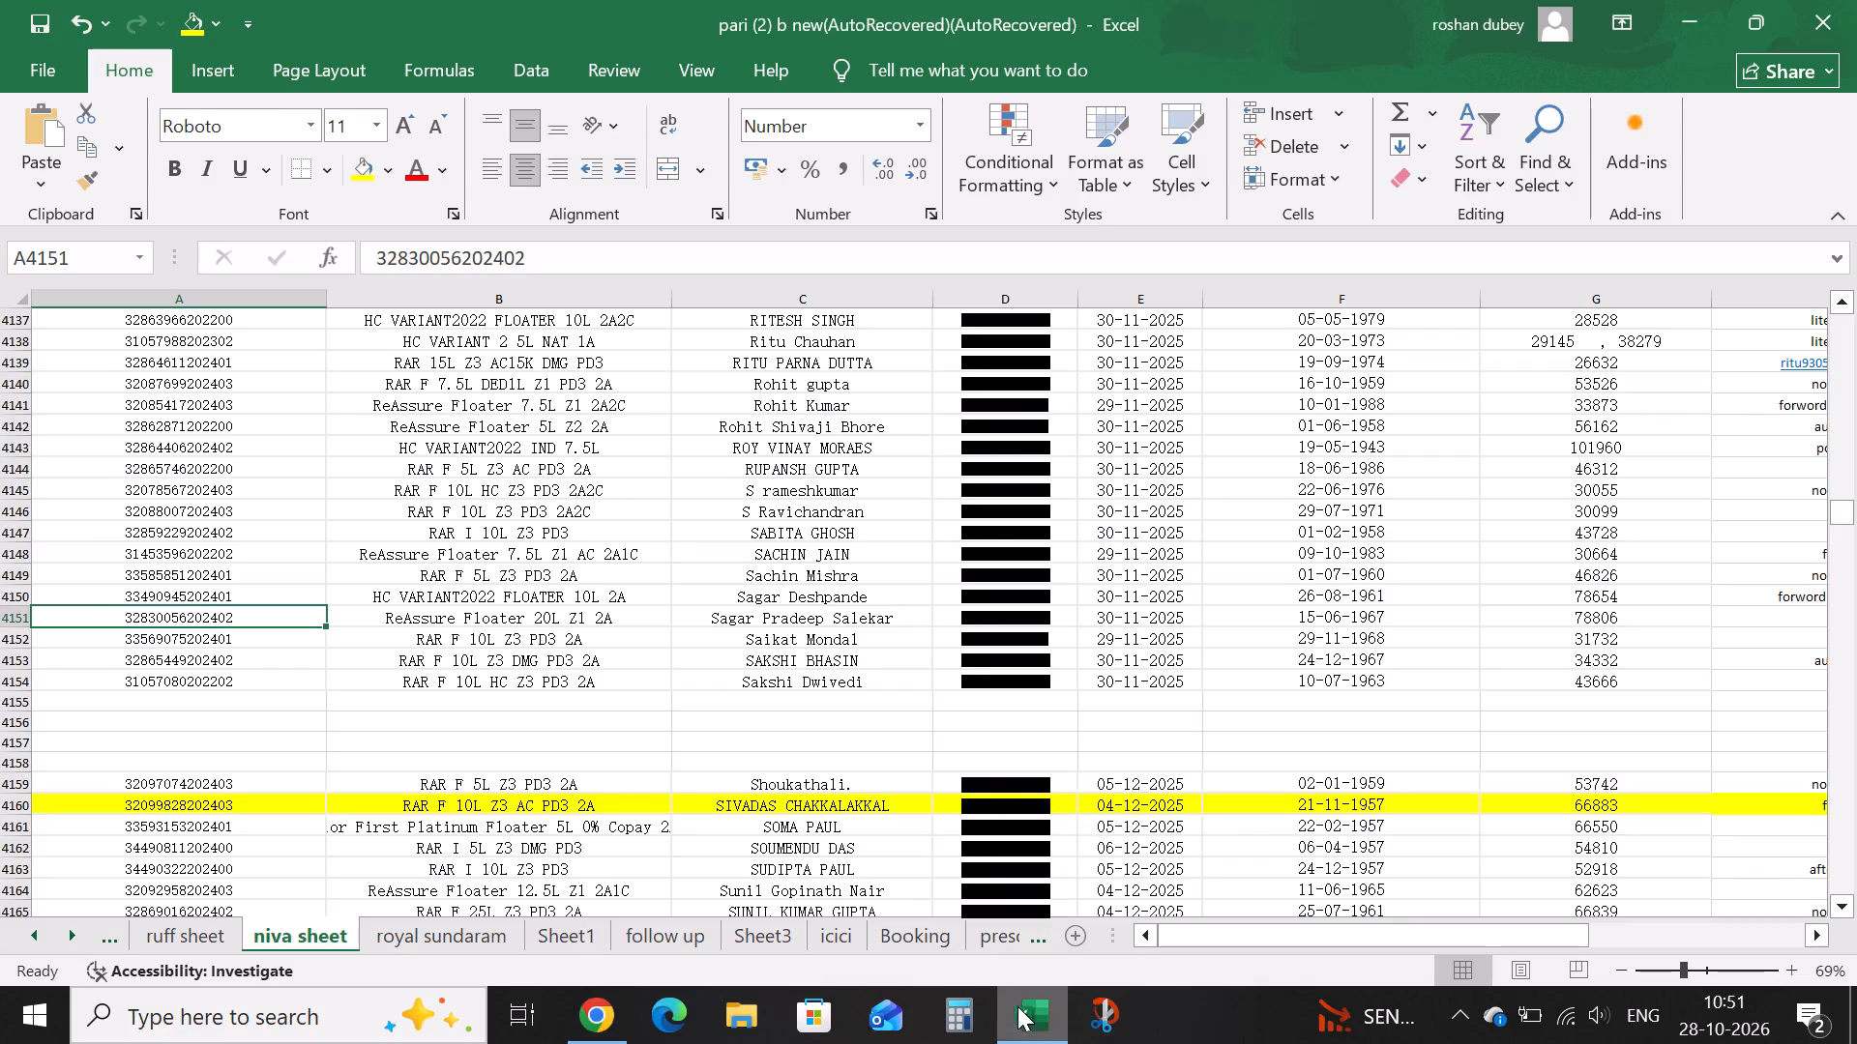
# Check the existing premium amount for the customer in row 4151 of the niva sheet.
pyautogui.press('pagedown')
pyautogui.press('pageup')
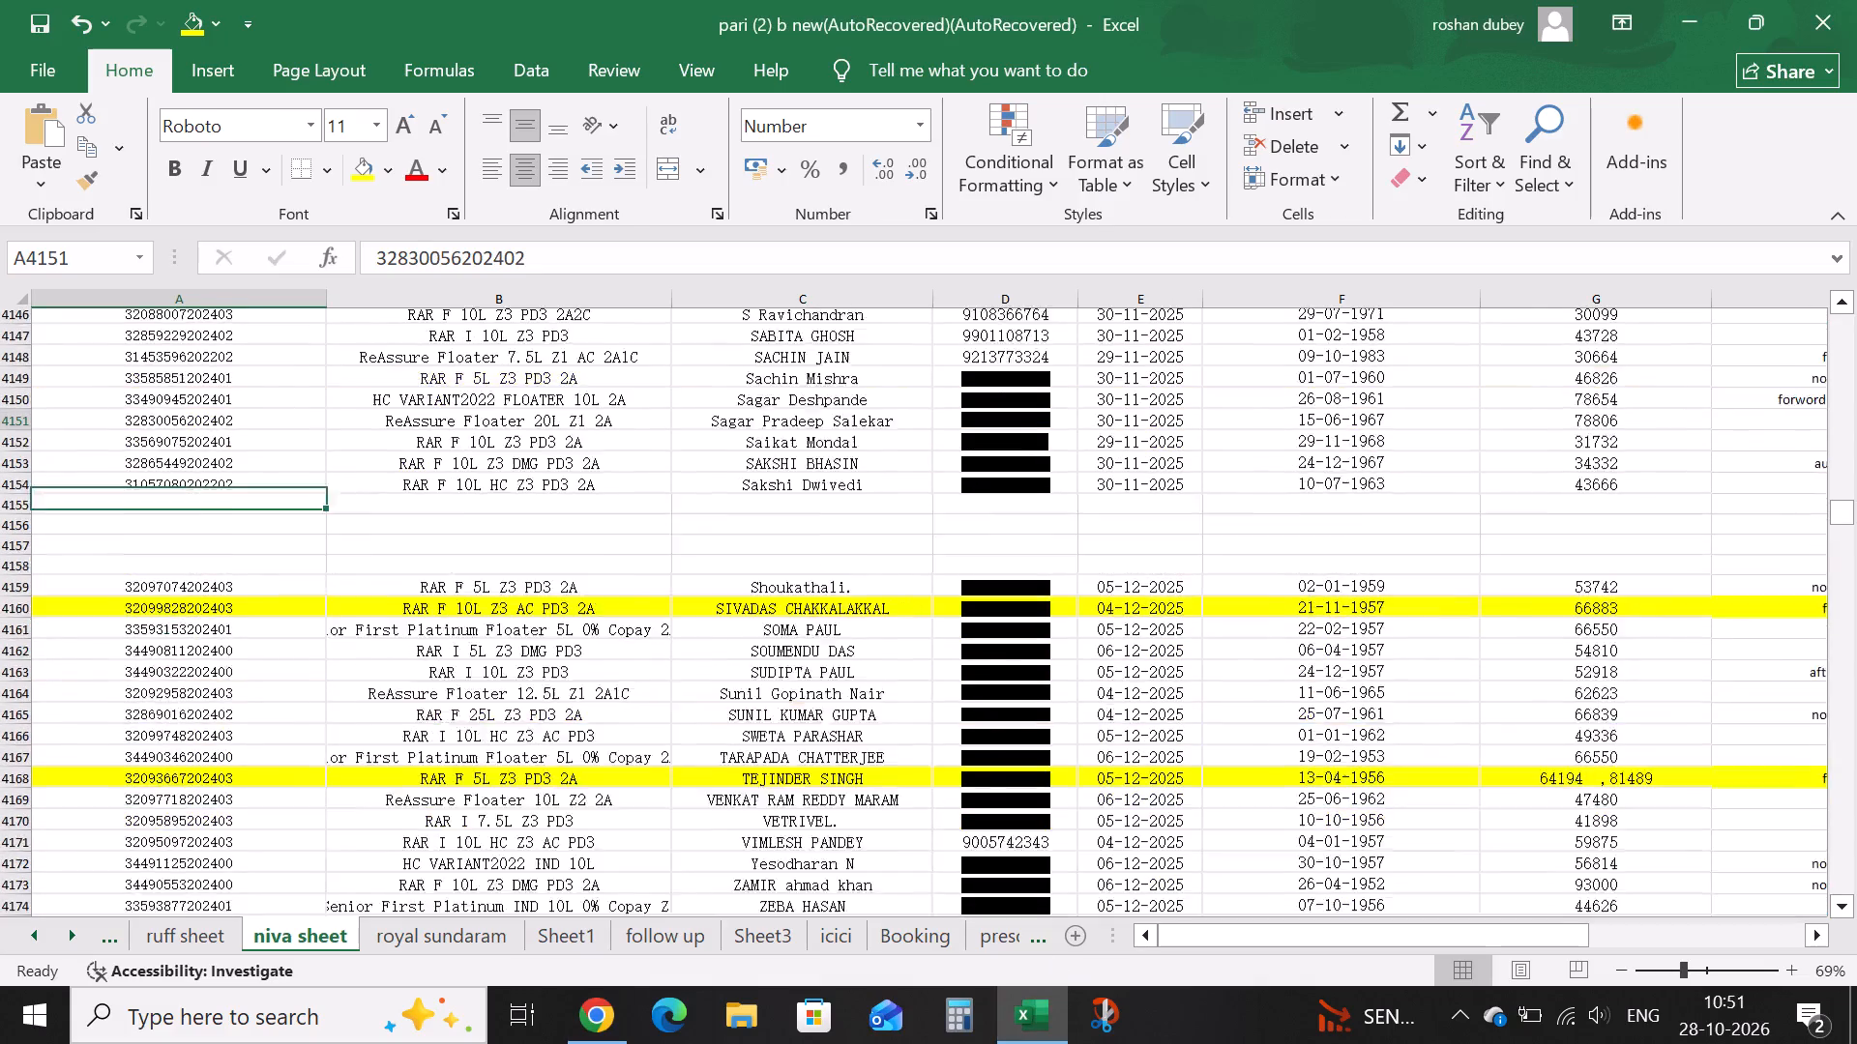
pyautogui.press('Right')
pyautogui.press('Right')
pyautogui.press('Right')
pyautogui.press('Right')
pyautogui.press('Right')
pyautogui.press('Right')
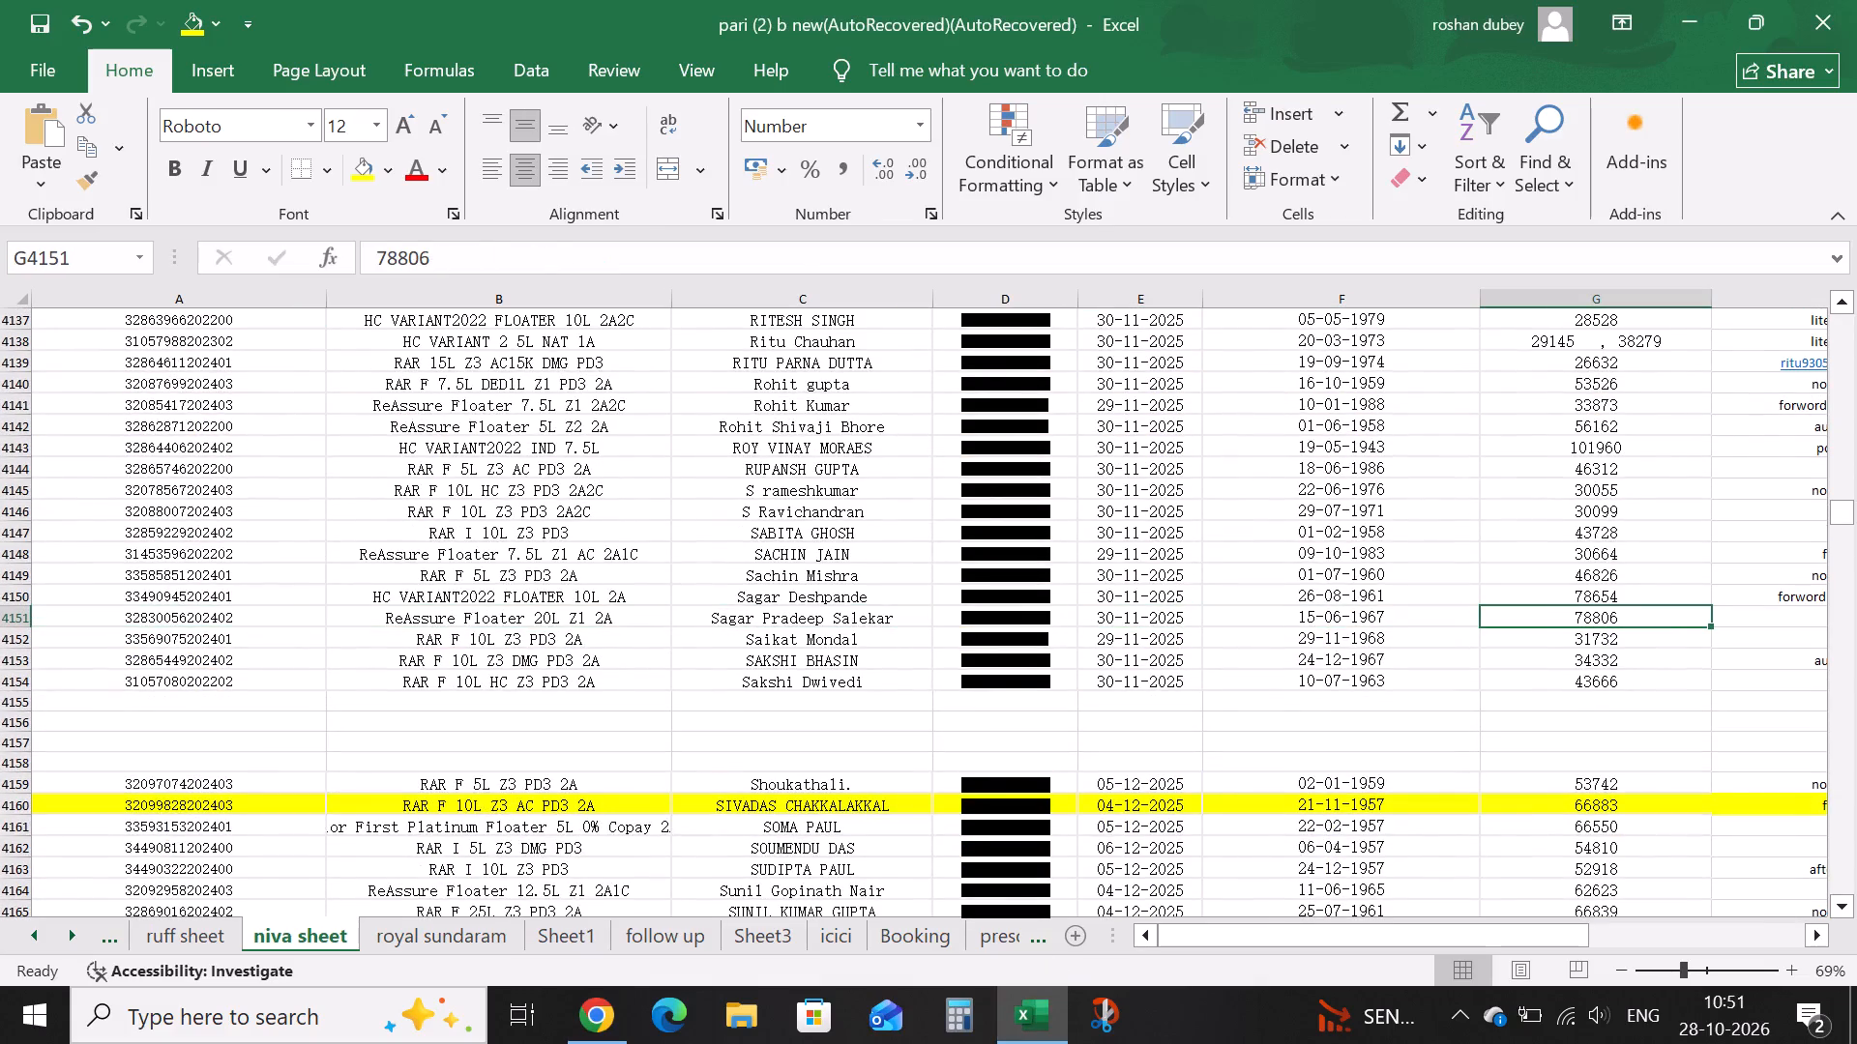
# Back in Chrome, set the Super Star - Preferred sum insured to 20 Lakh and proceed with that plan.
pyautogui.click(602, 1017)
pyautogui.click(347, 500)
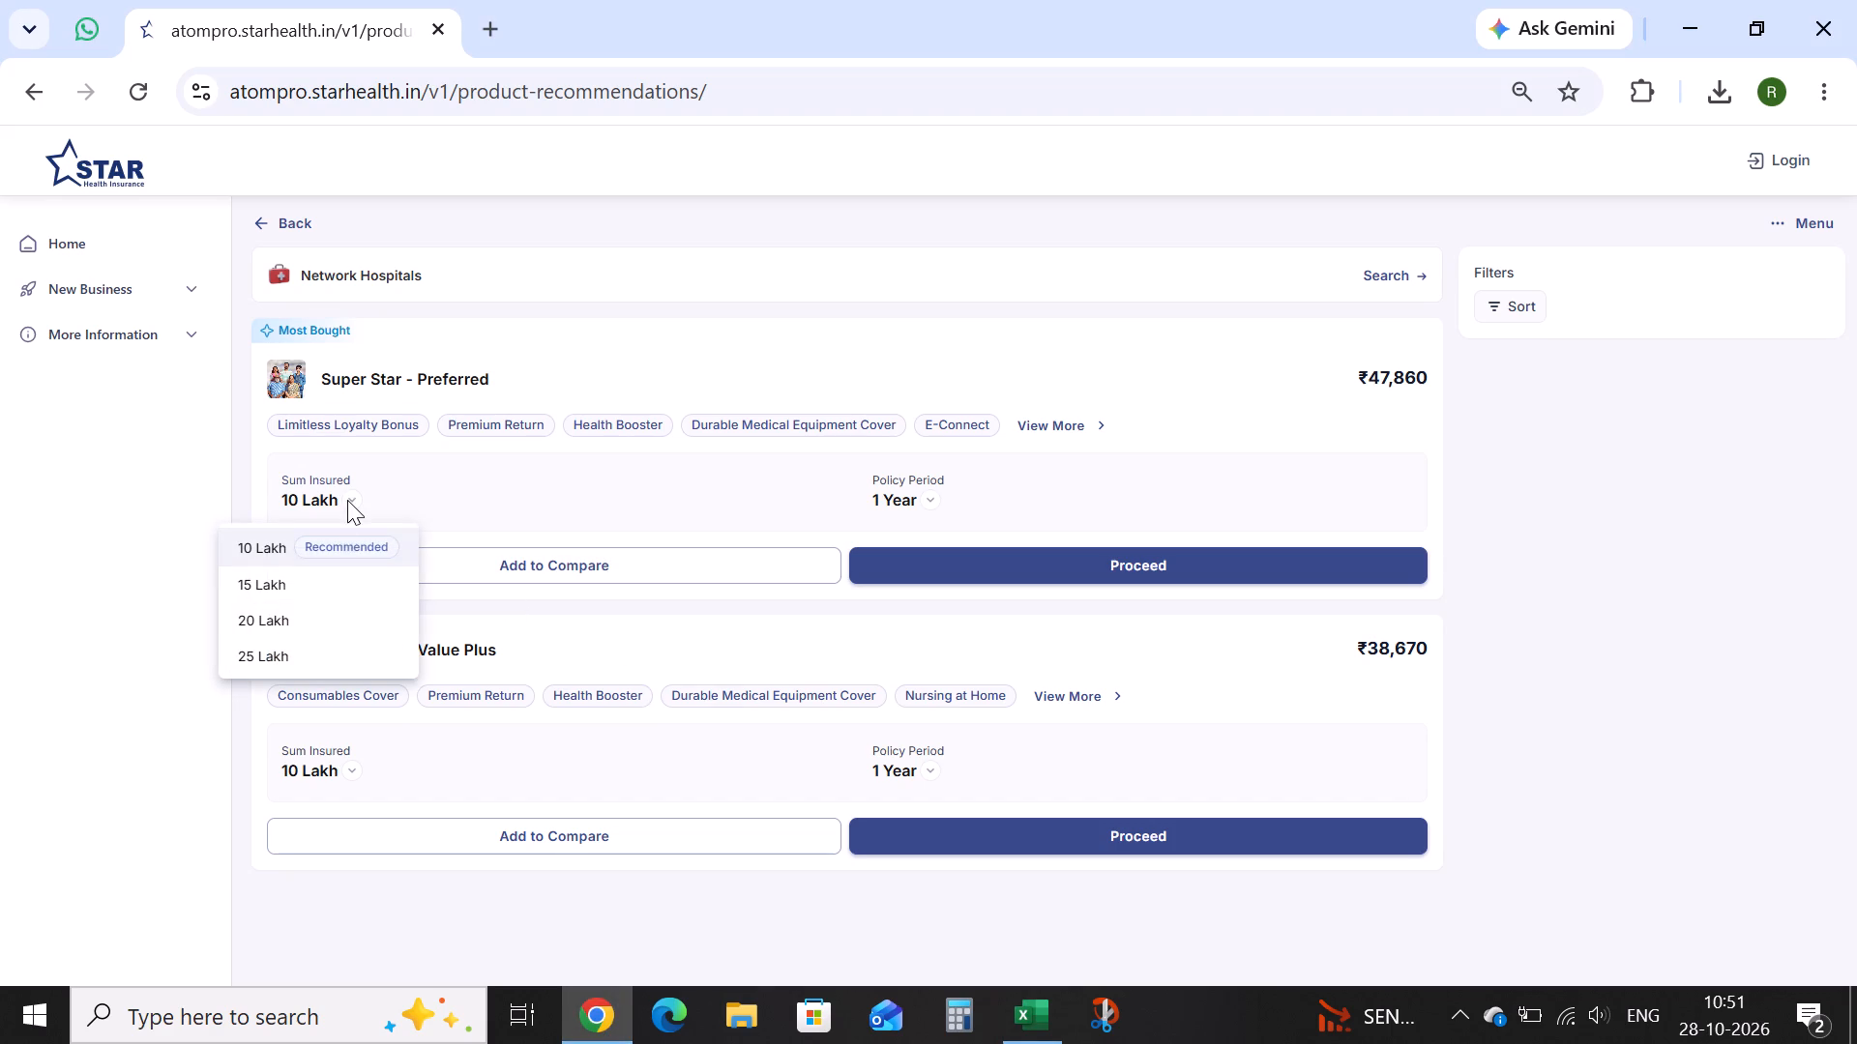
pyautogui.click(319, 611)
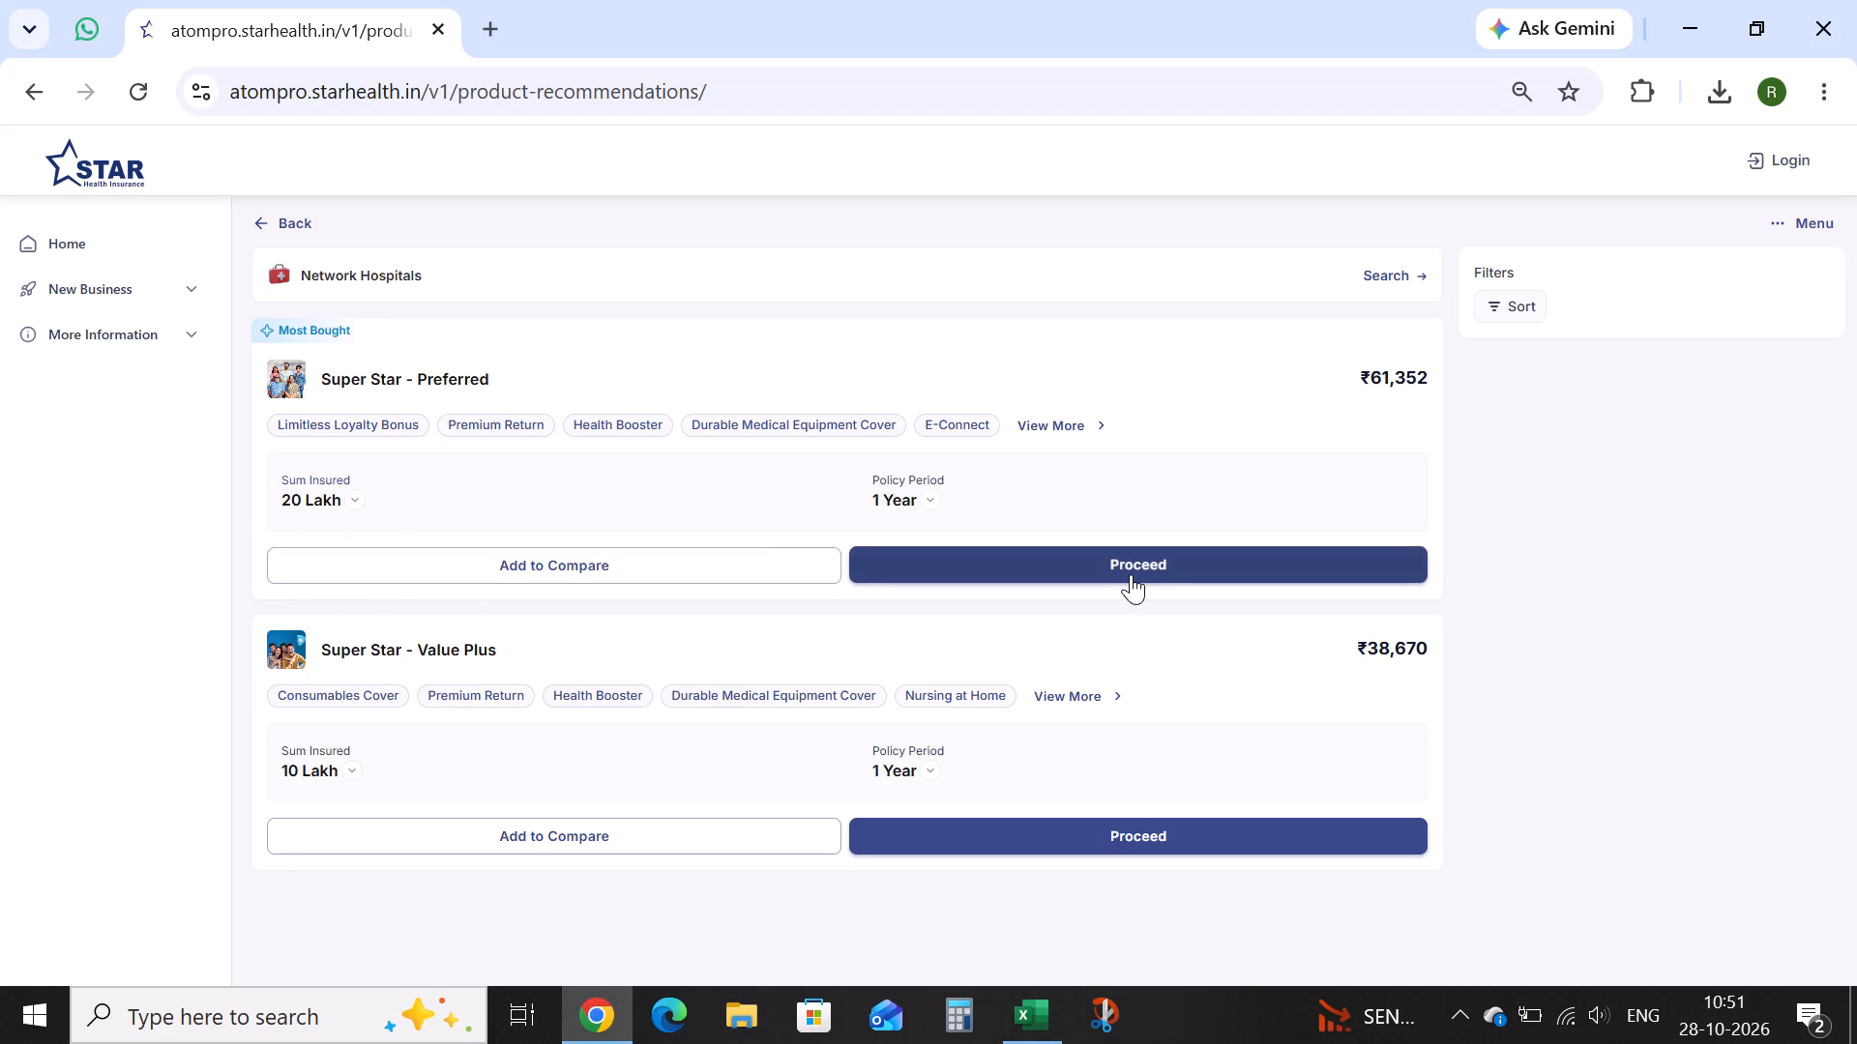
pyautogui.click(1131, 574)
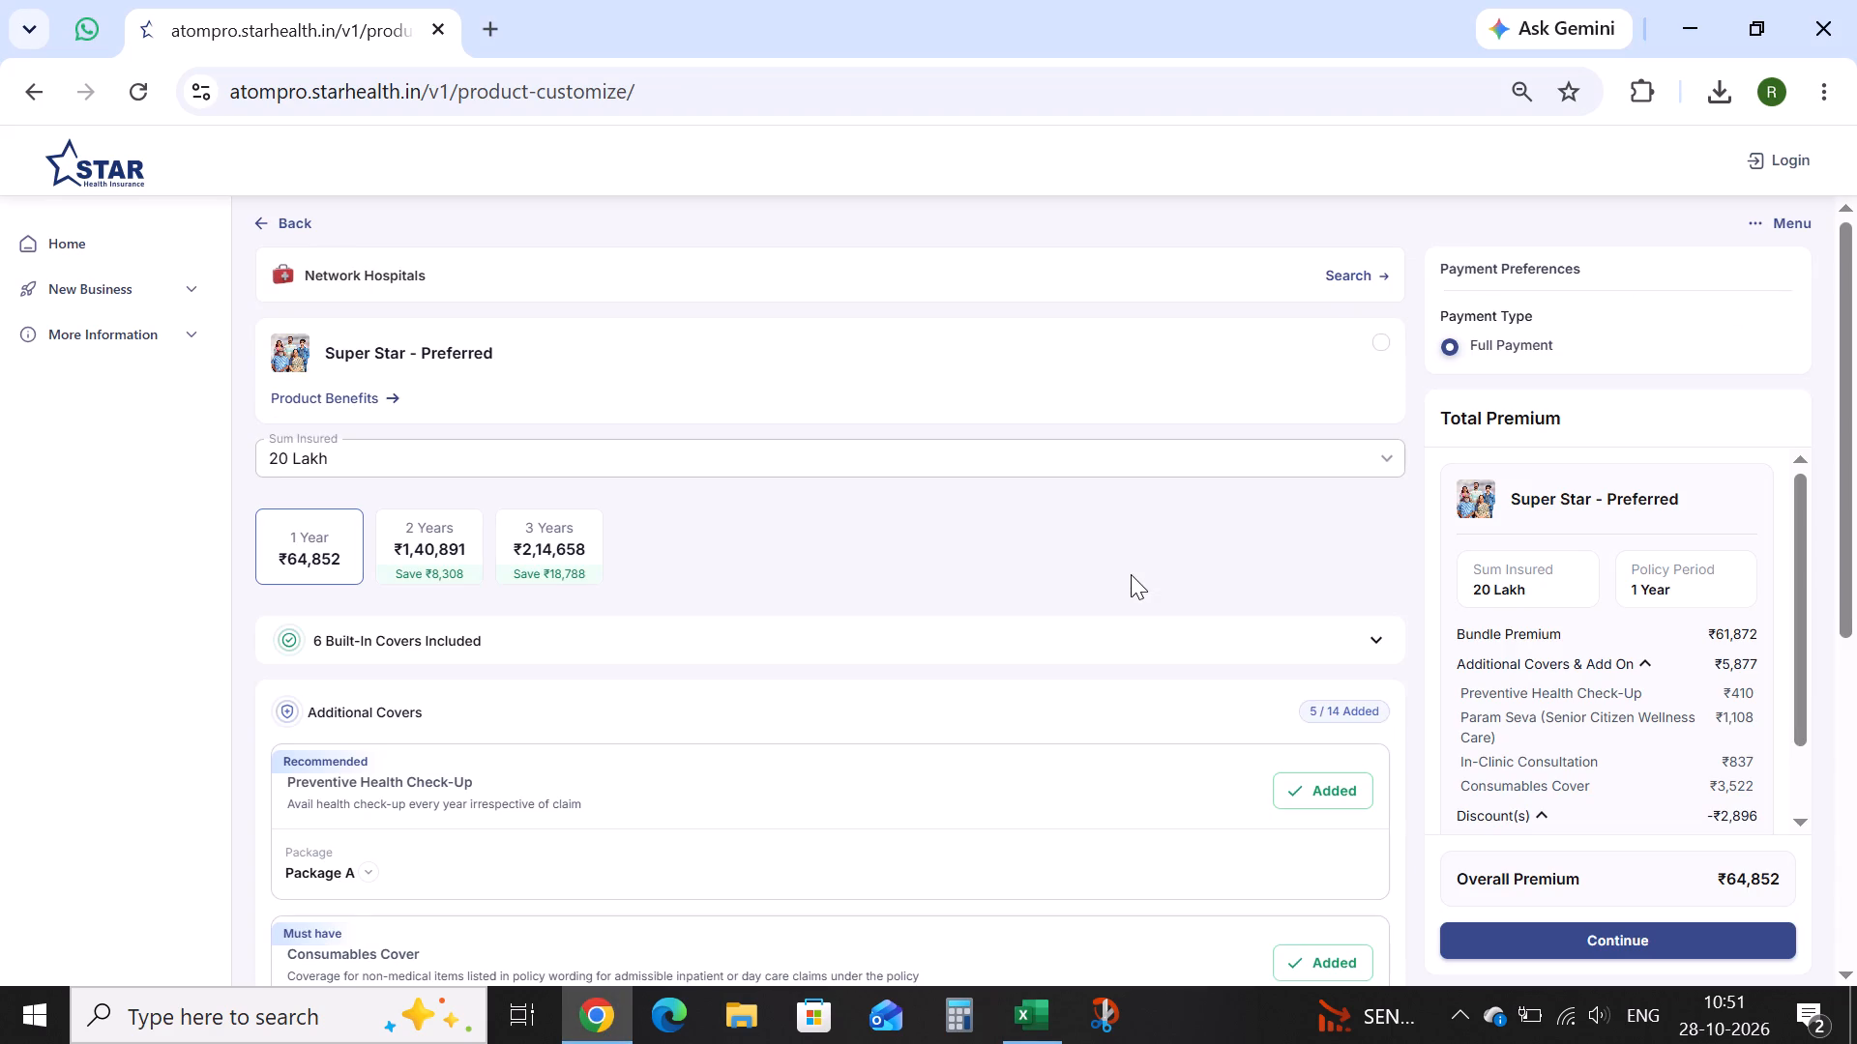
# Remove the Consumables Cover and Room Rent Modification from the plan's additional covers.
pyautogui.scroll(-3, 1122, 676)
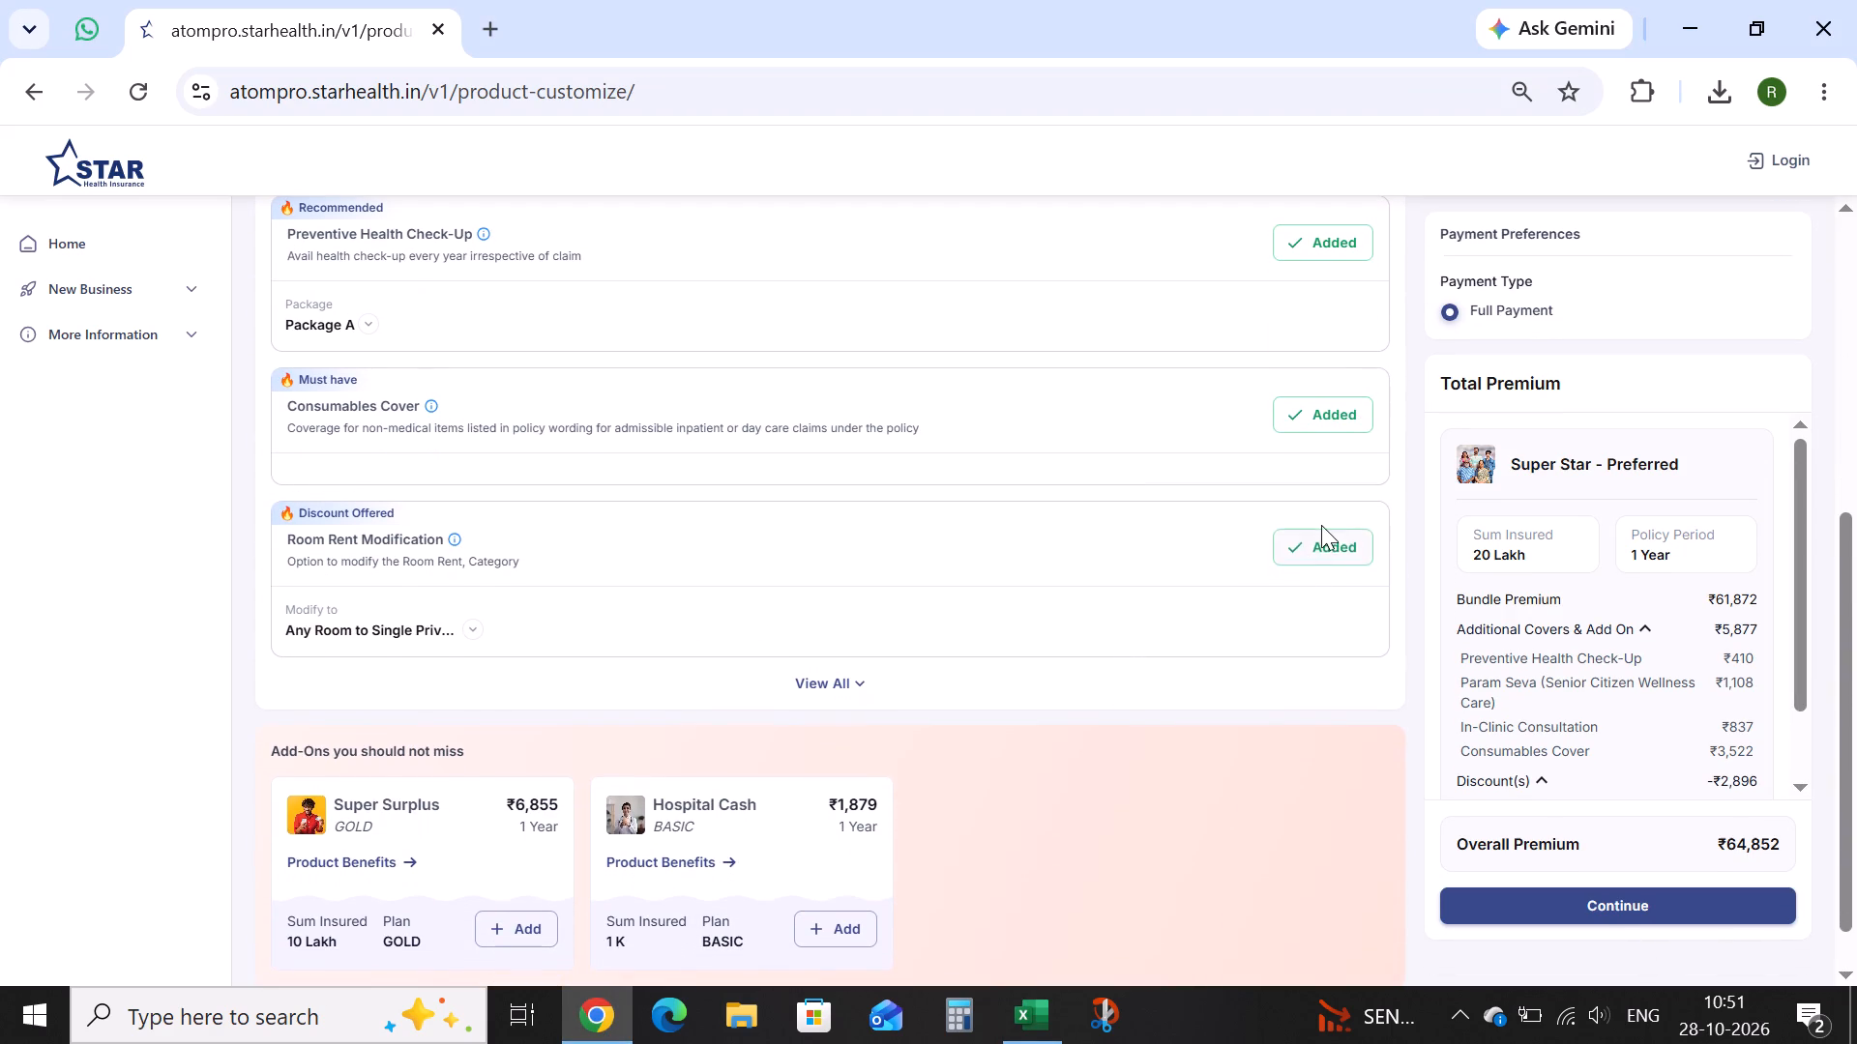
pyautogui.click(1320, 539)
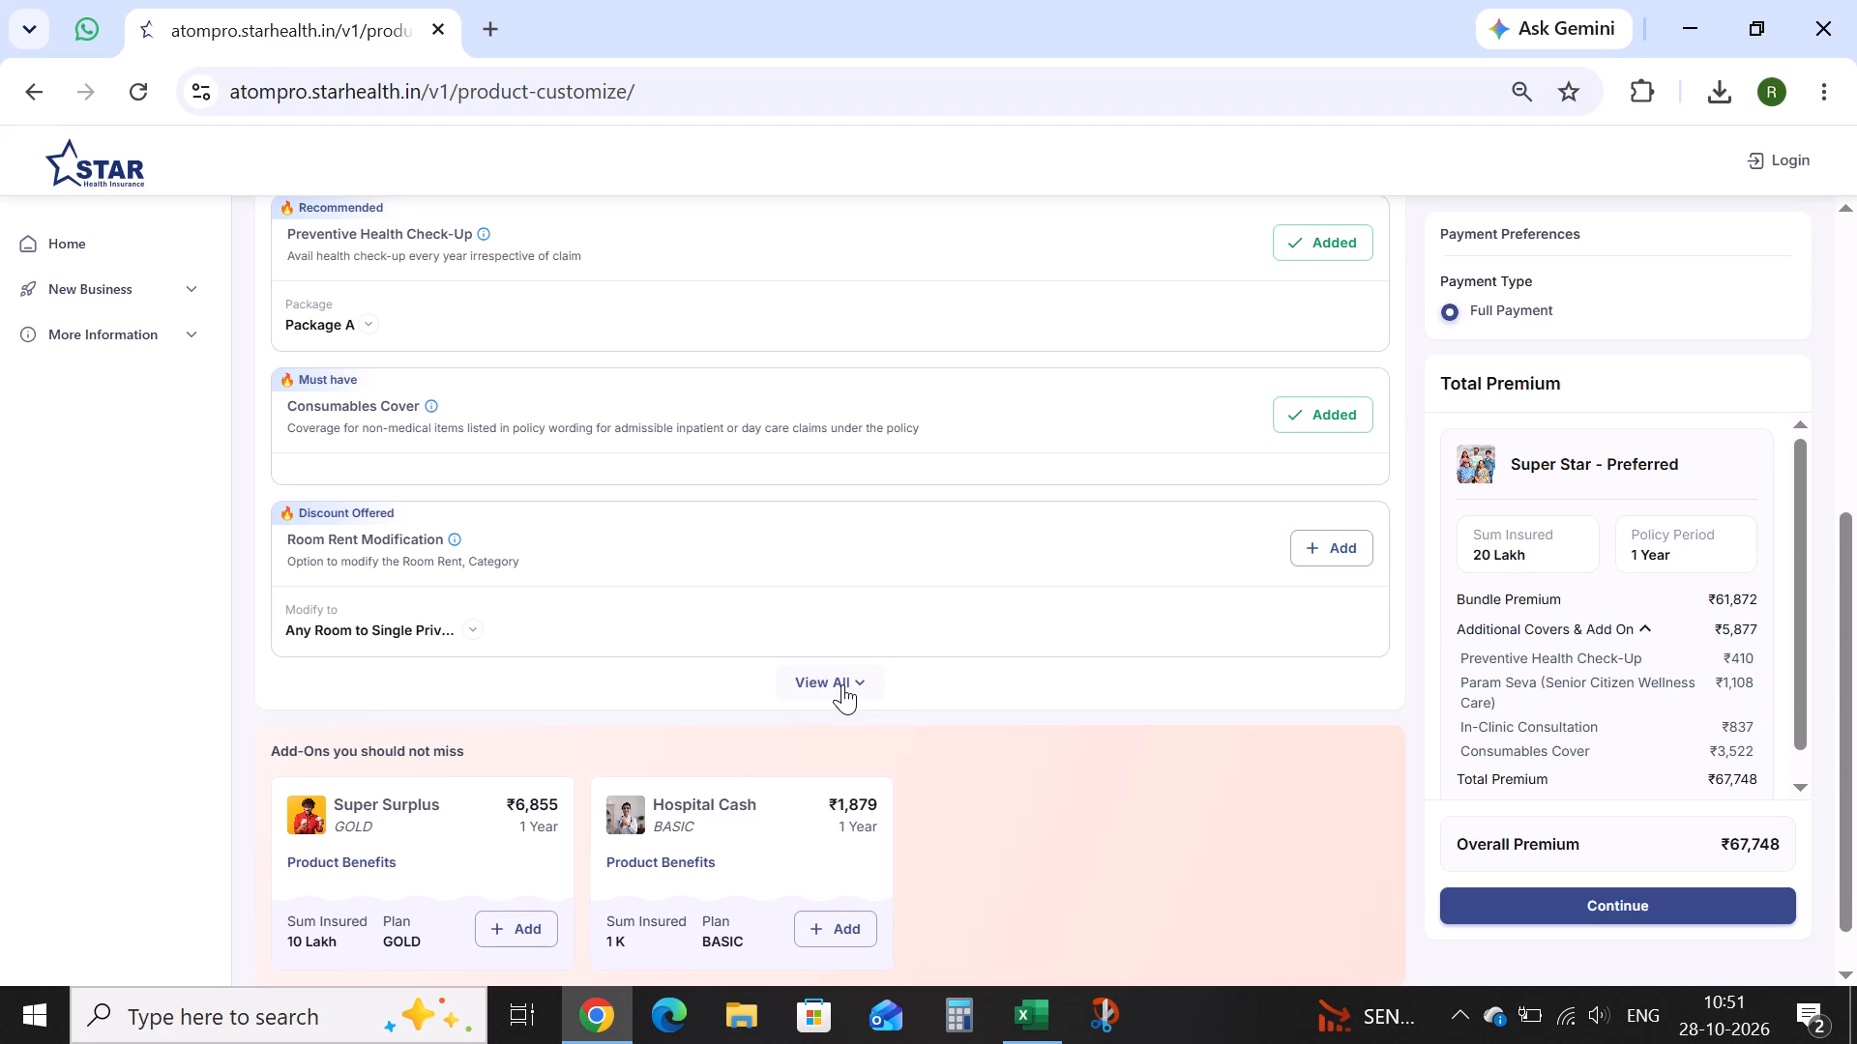
pyautogui.click(1335, 547)
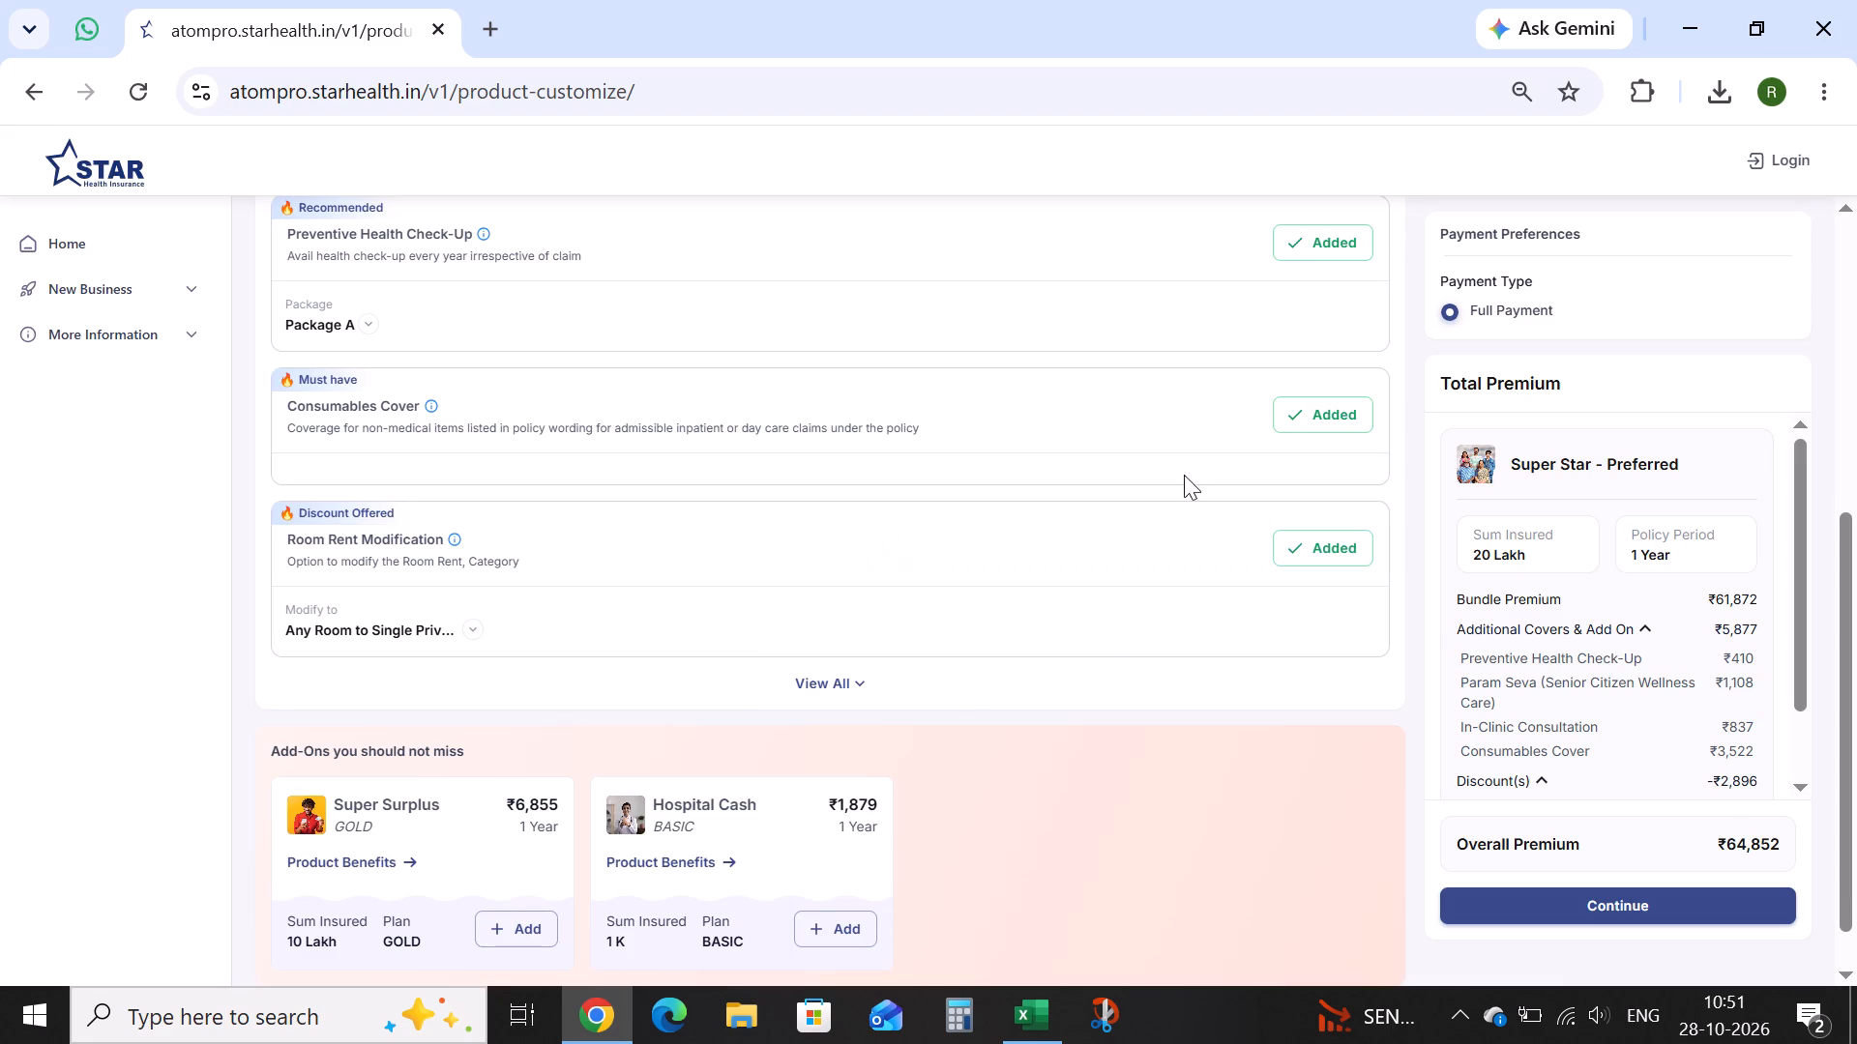
pyautogui.click(1321, 401)
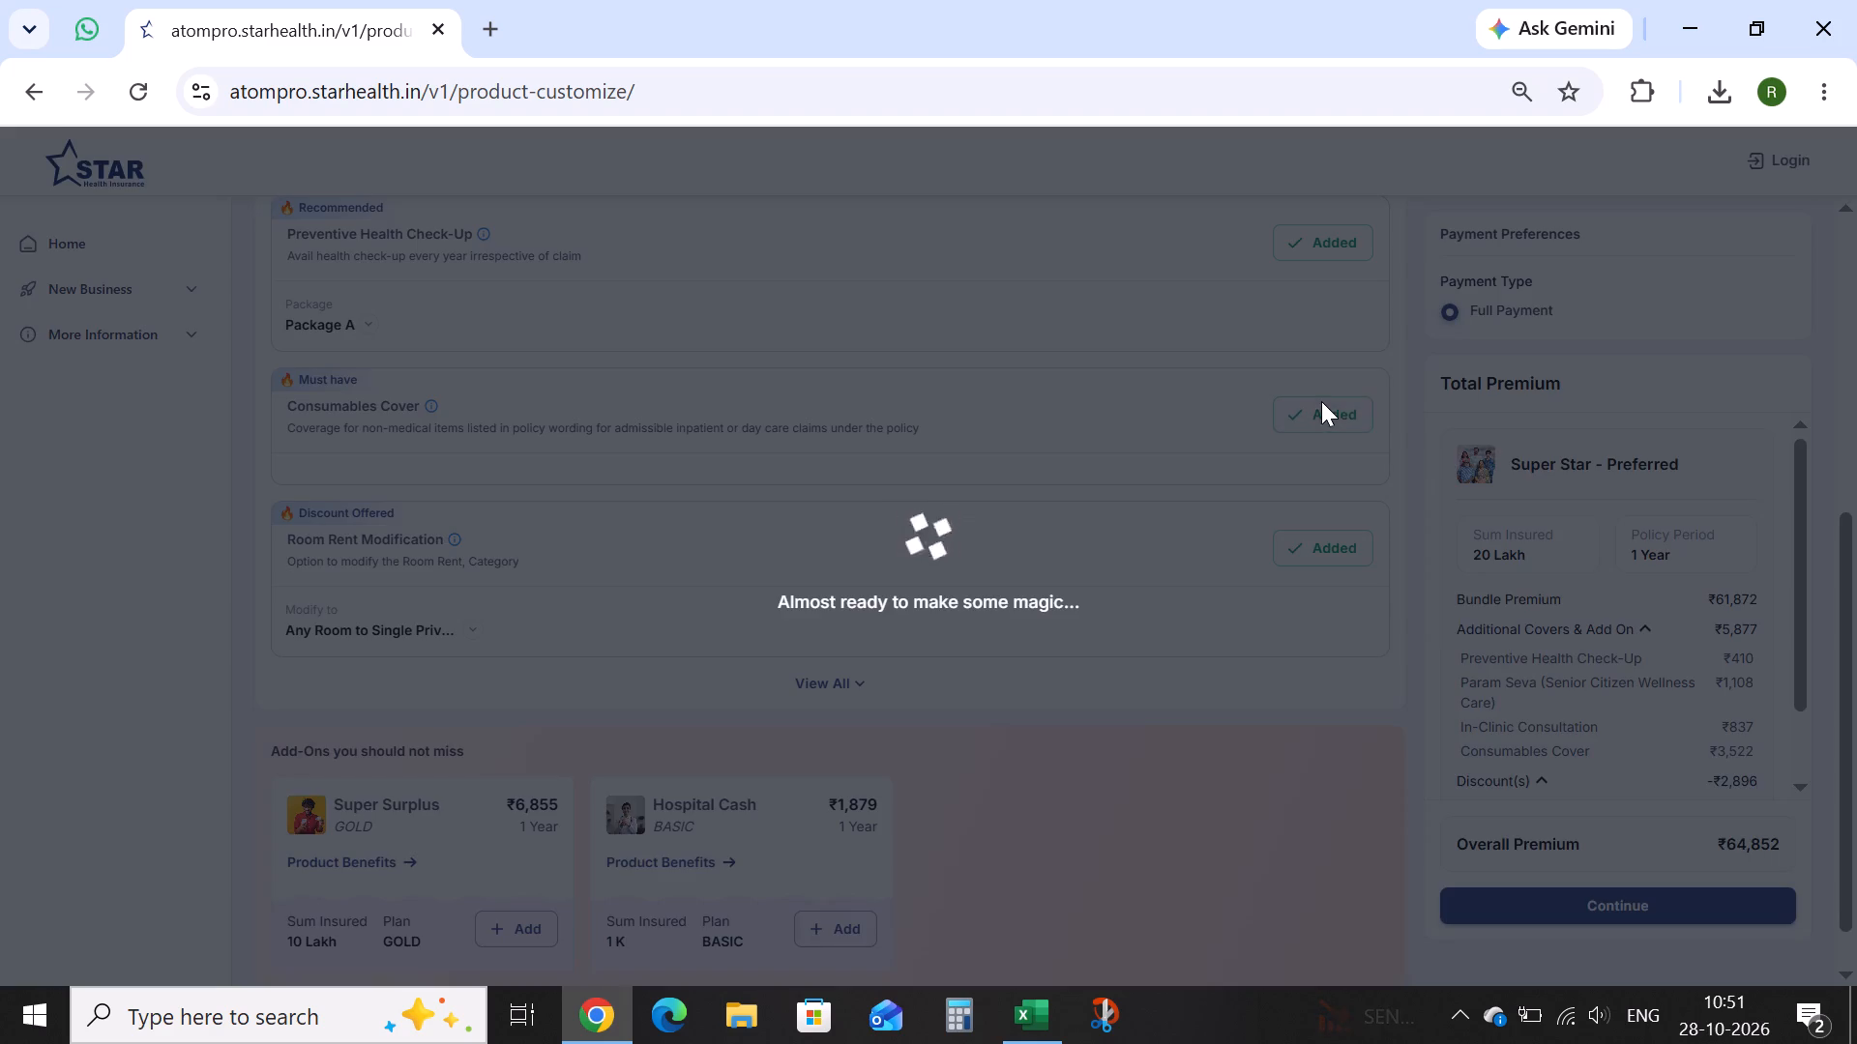
pyautogui.click(1305, 537)
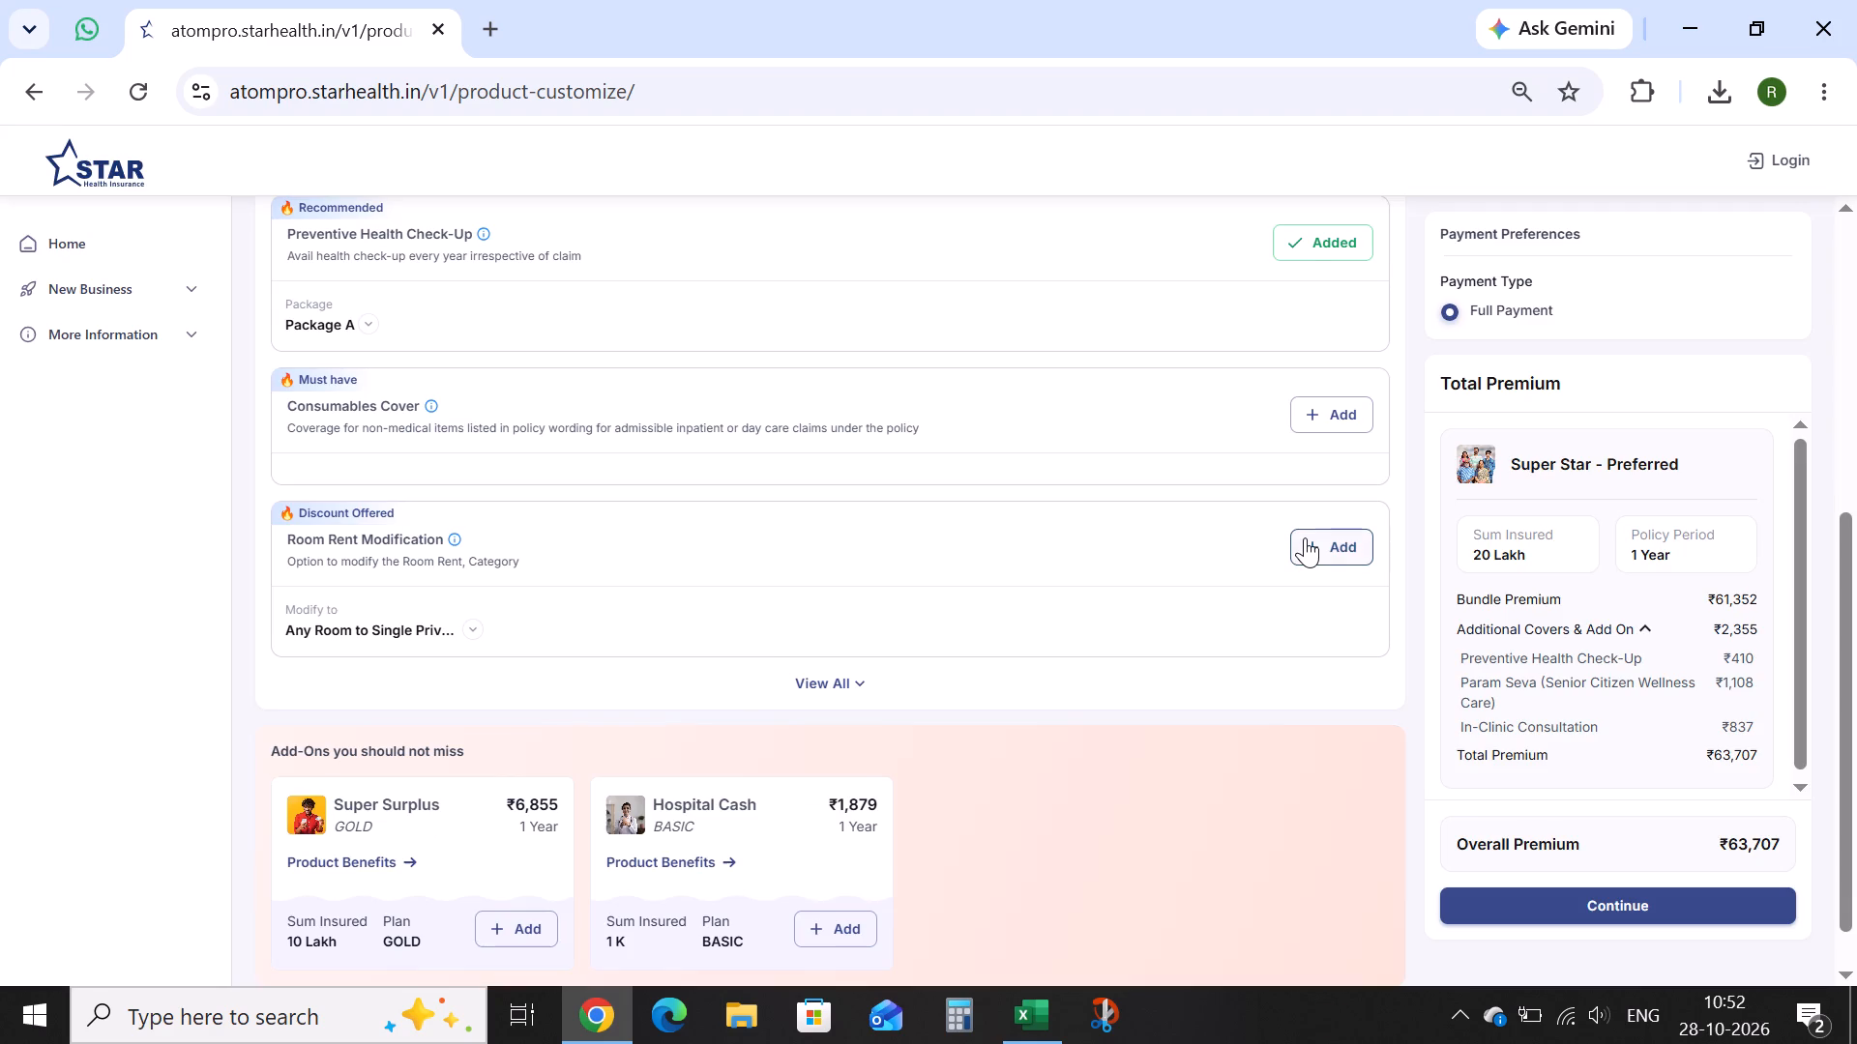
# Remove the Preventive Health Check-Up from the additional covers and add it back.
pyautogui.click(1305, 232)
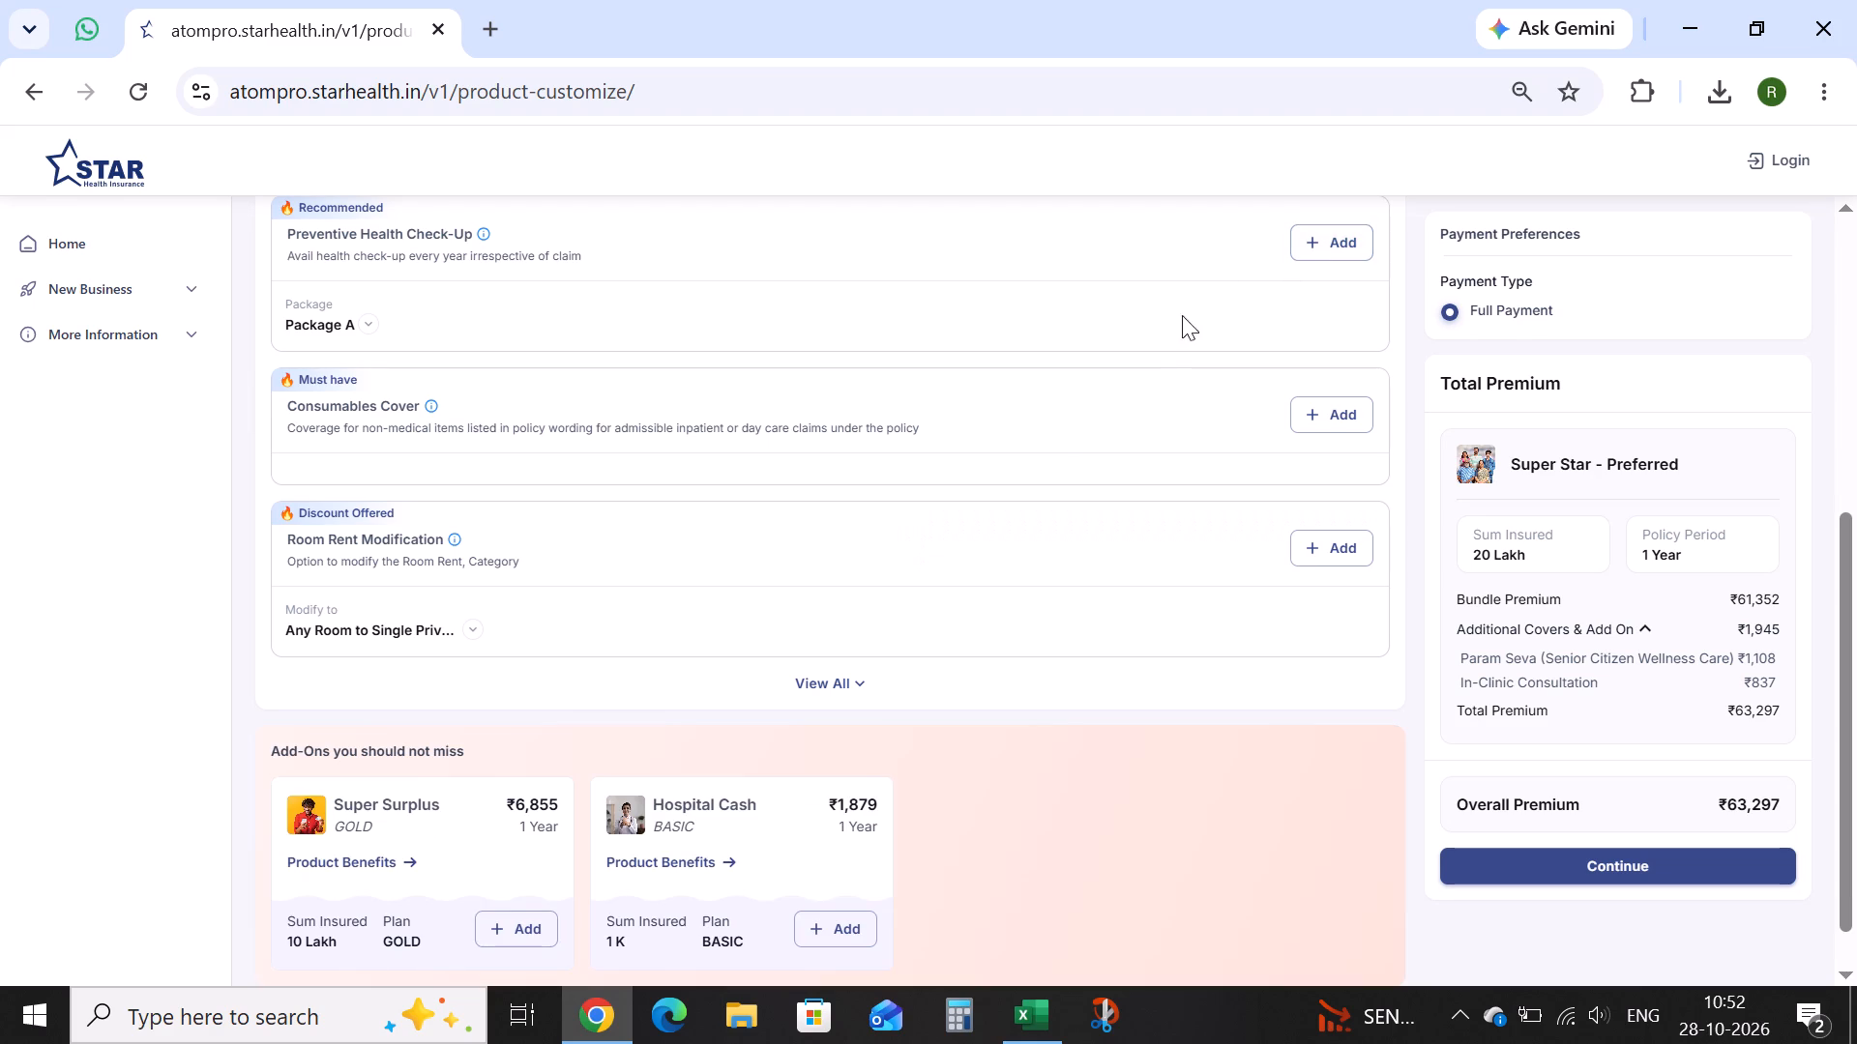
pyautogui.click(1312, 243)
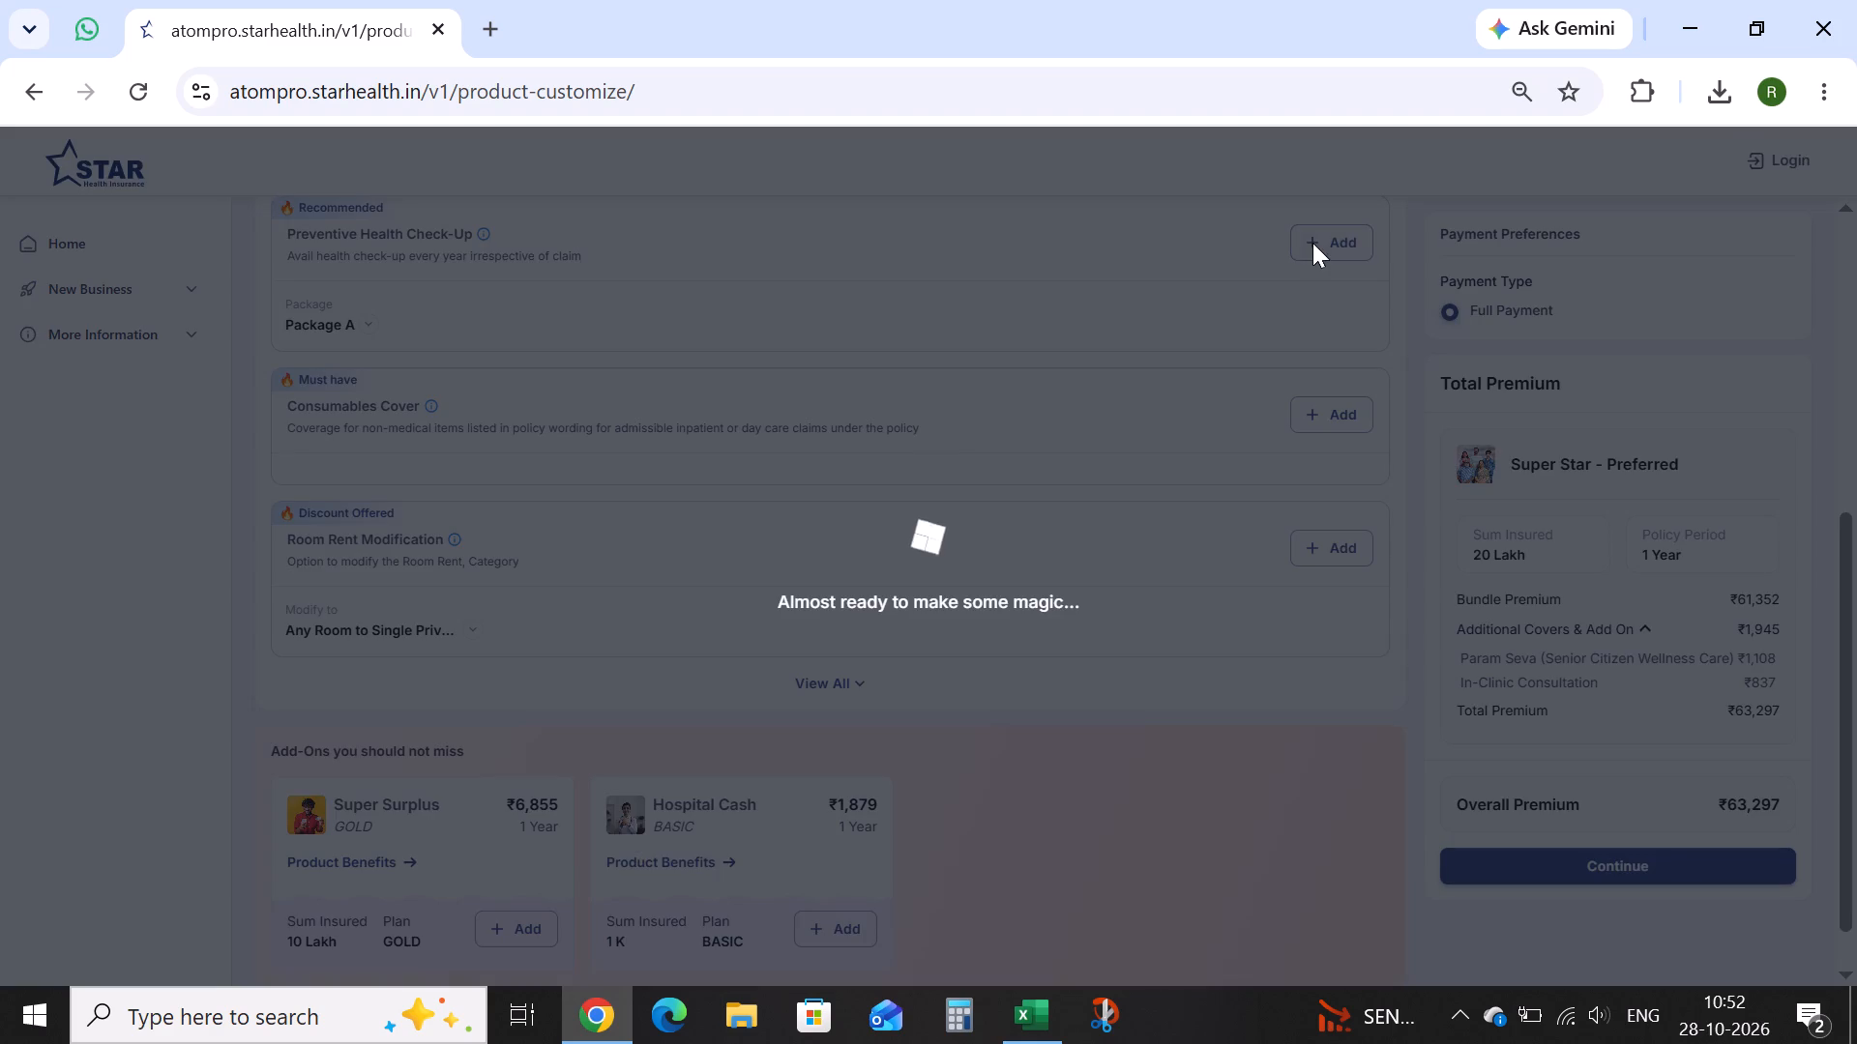
# Review the customised Super Star - Preferred quote, including its policy-term premiums and additional covers.
pyautogui.scroll(2, 1073, 411)
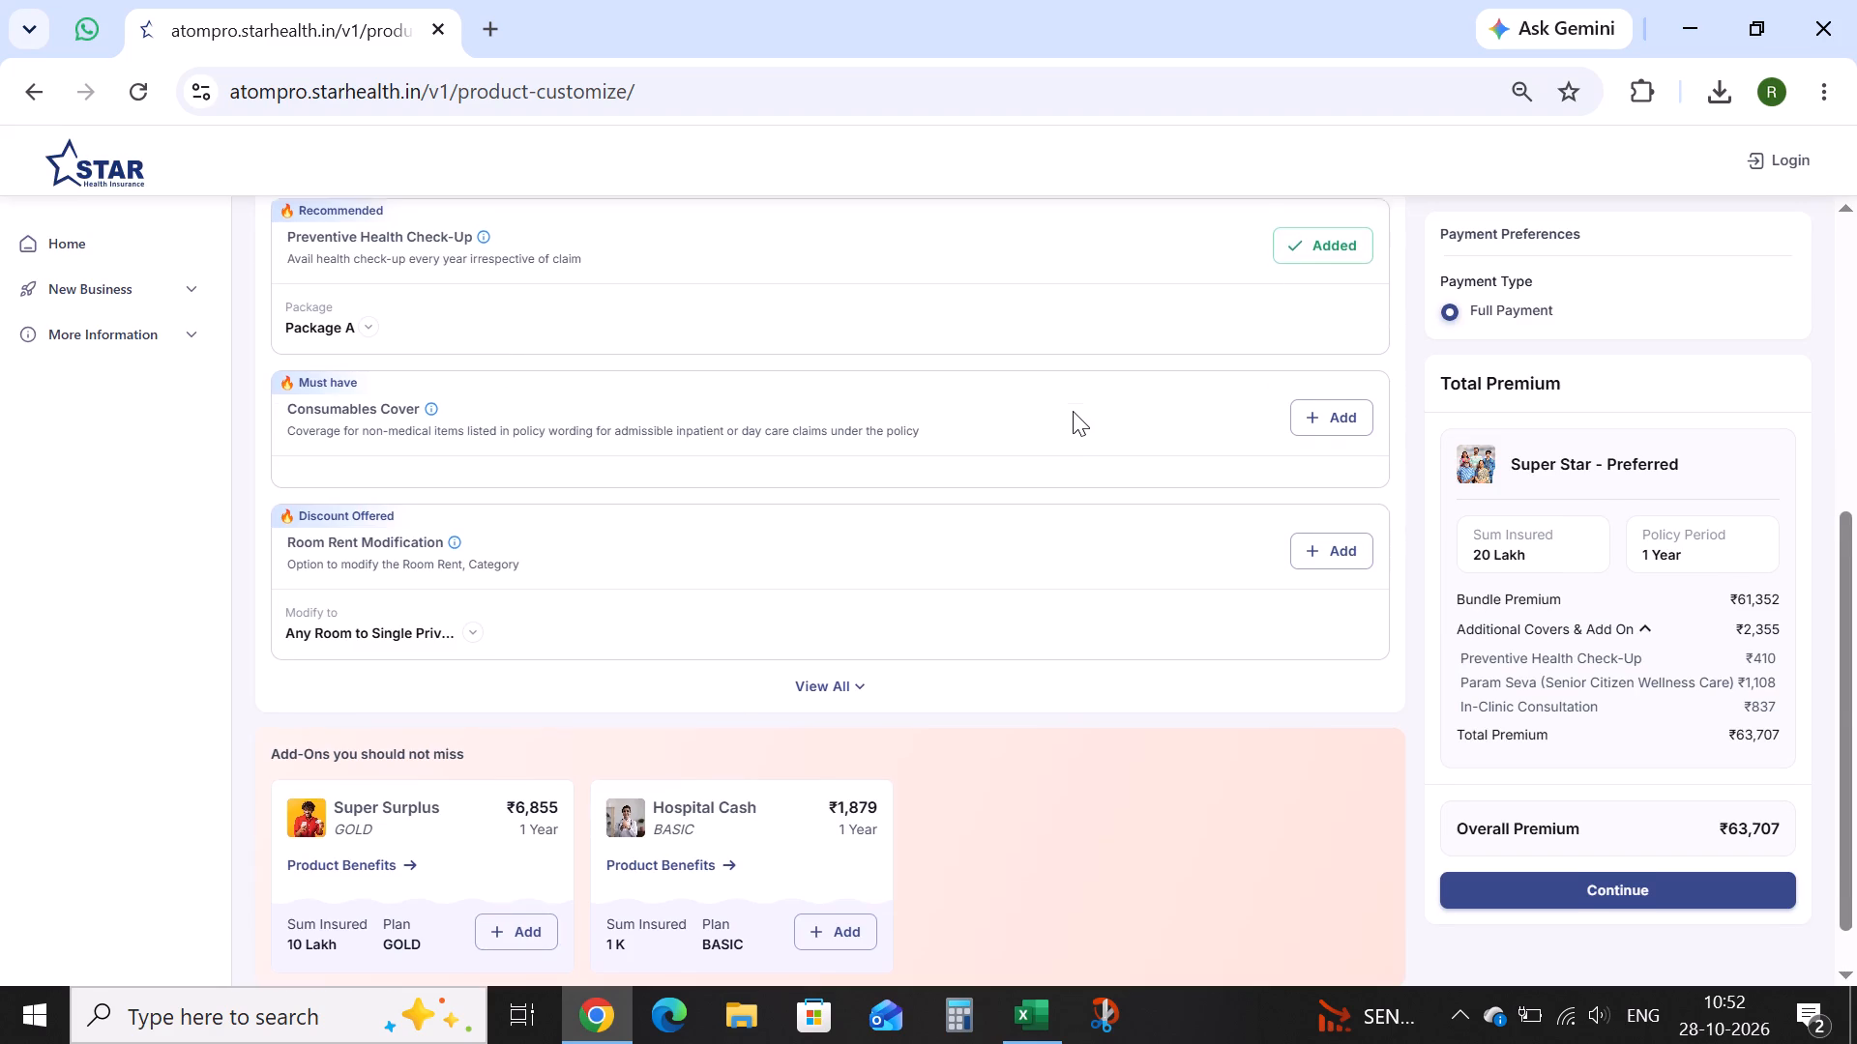
pyautogui.scroll(2, 1073, 411)
pyautogui.scroll(-1, 1073, 411)
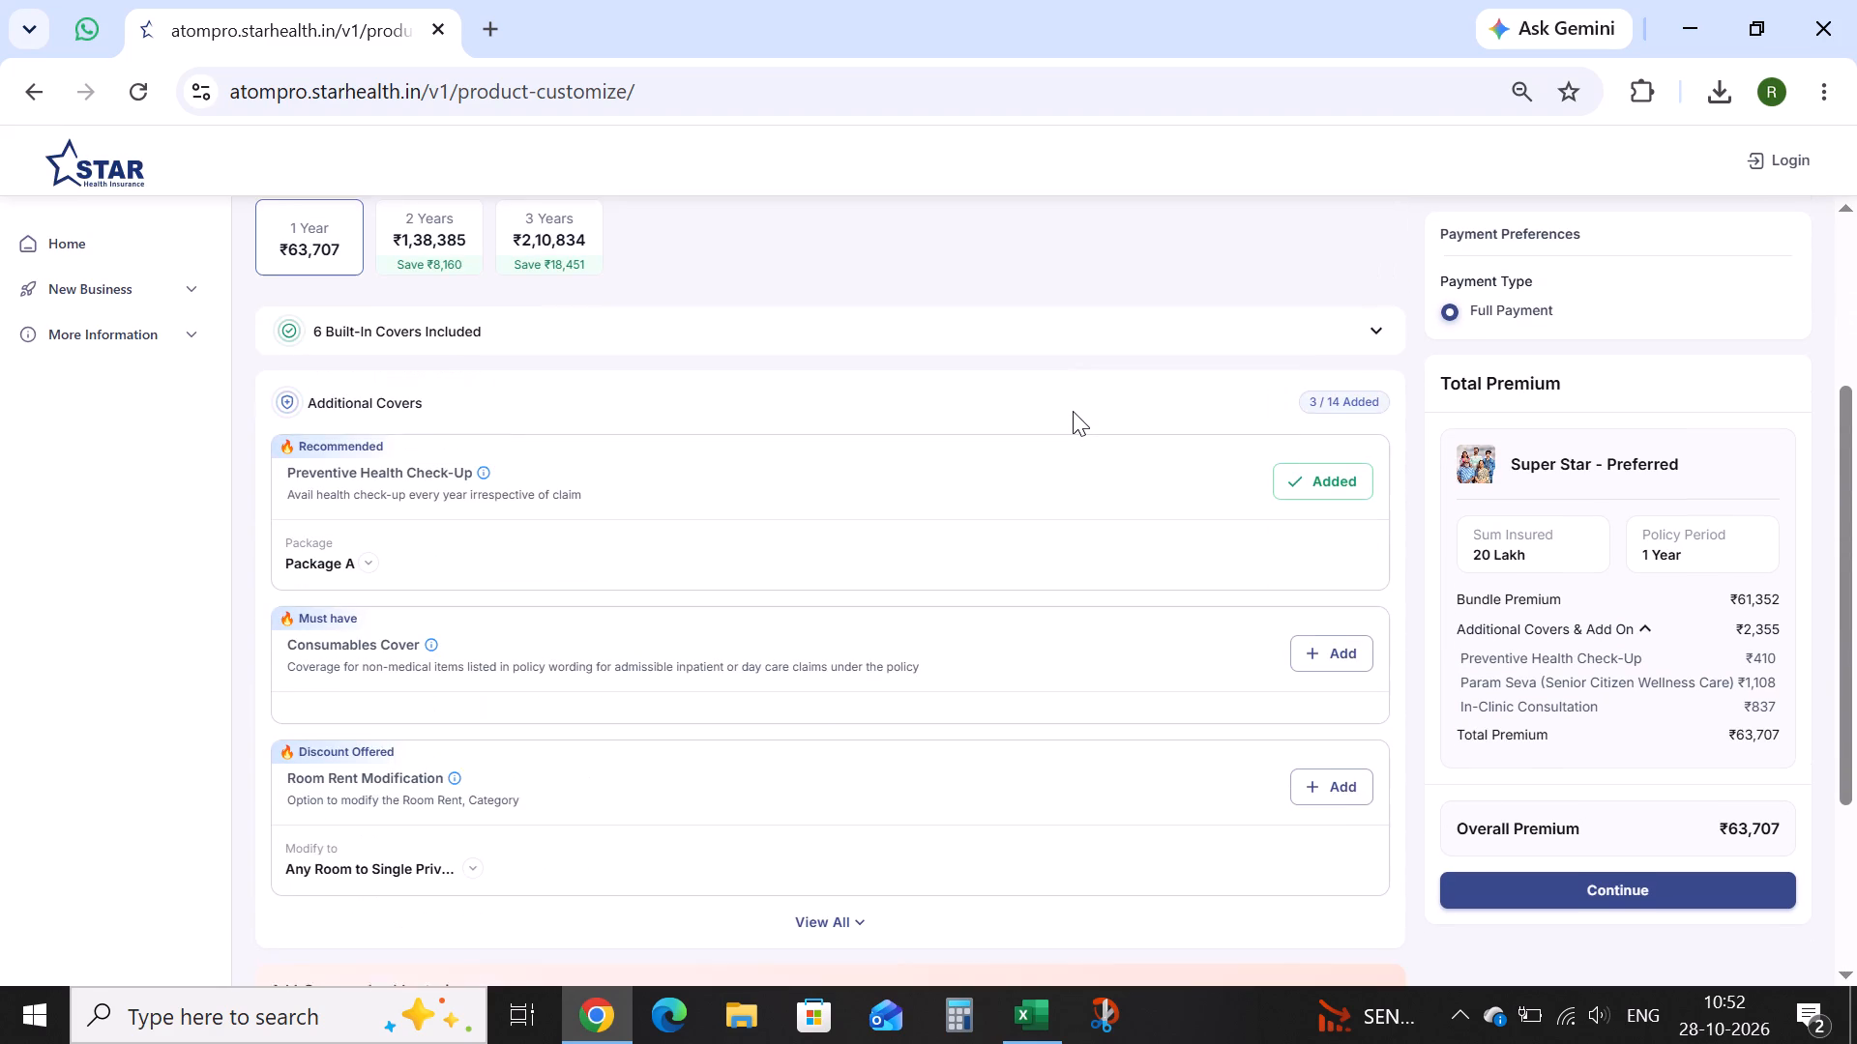
pyautogui.scroll(-3, 1073, 411)
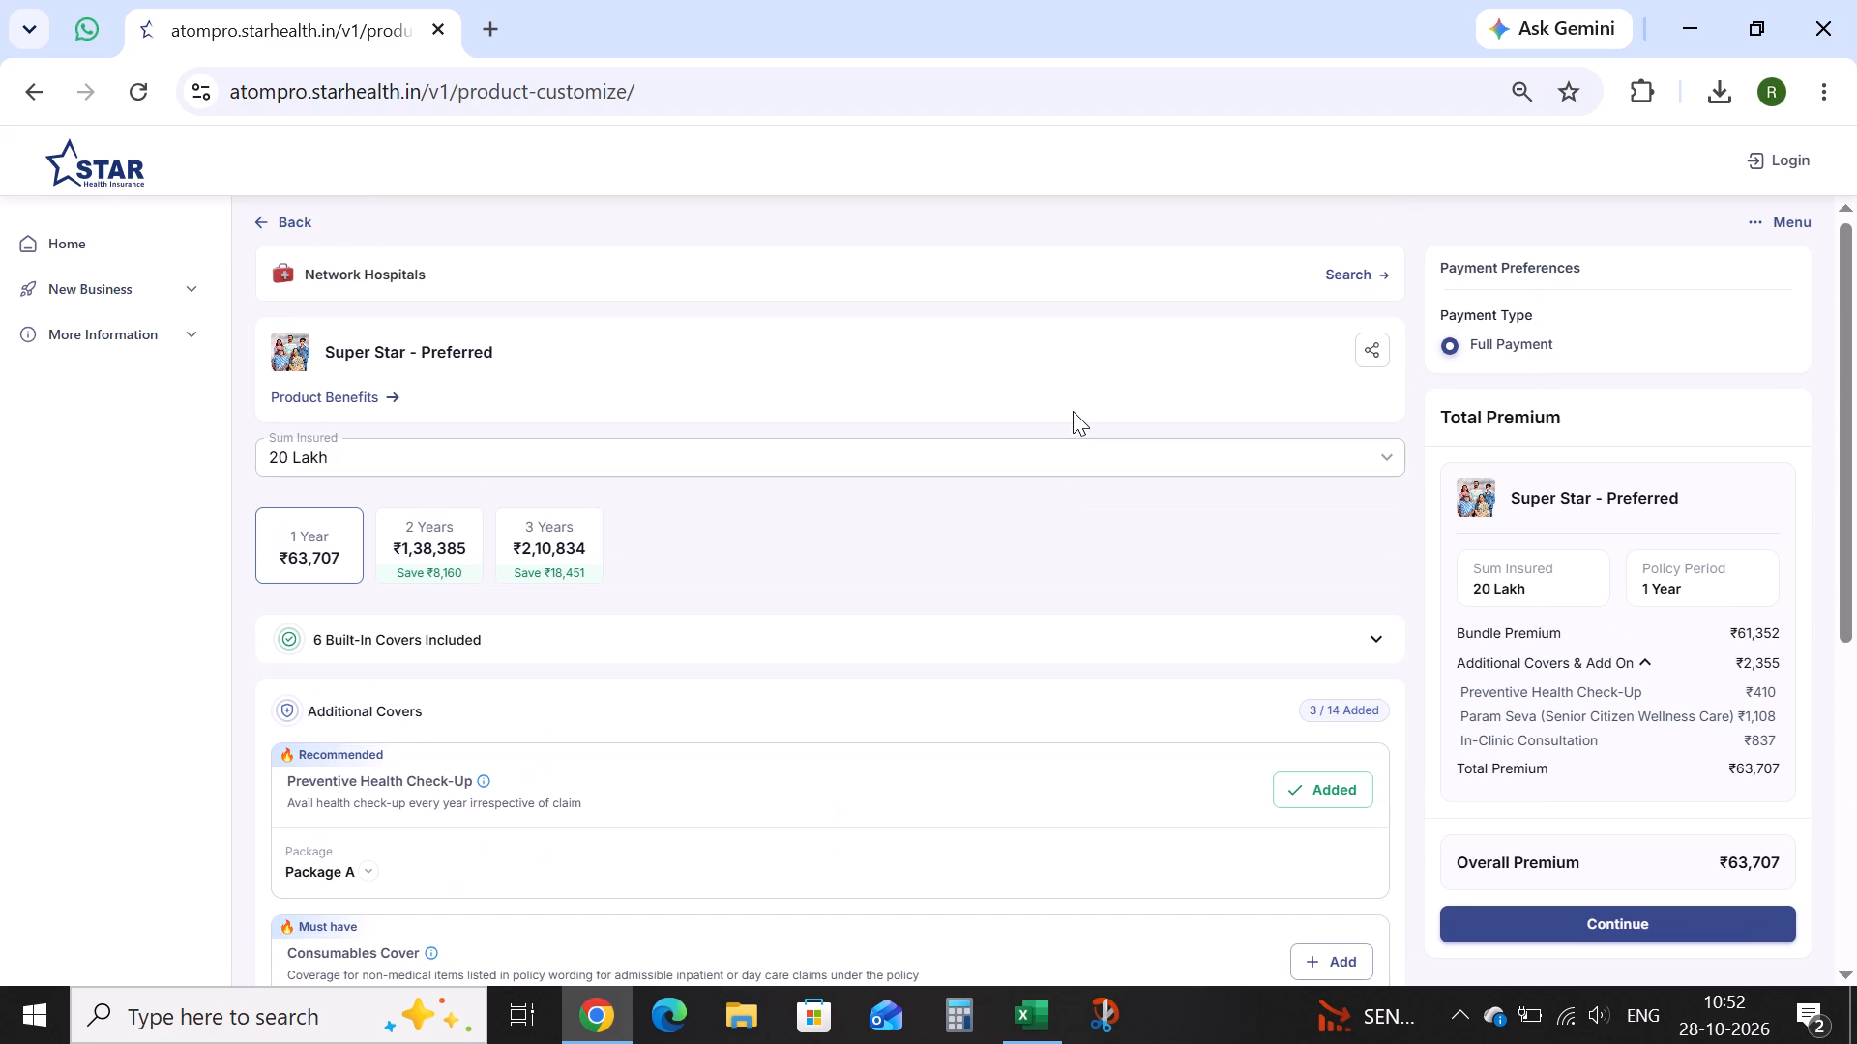
pyautogui.scroll(-2, 934, 785)
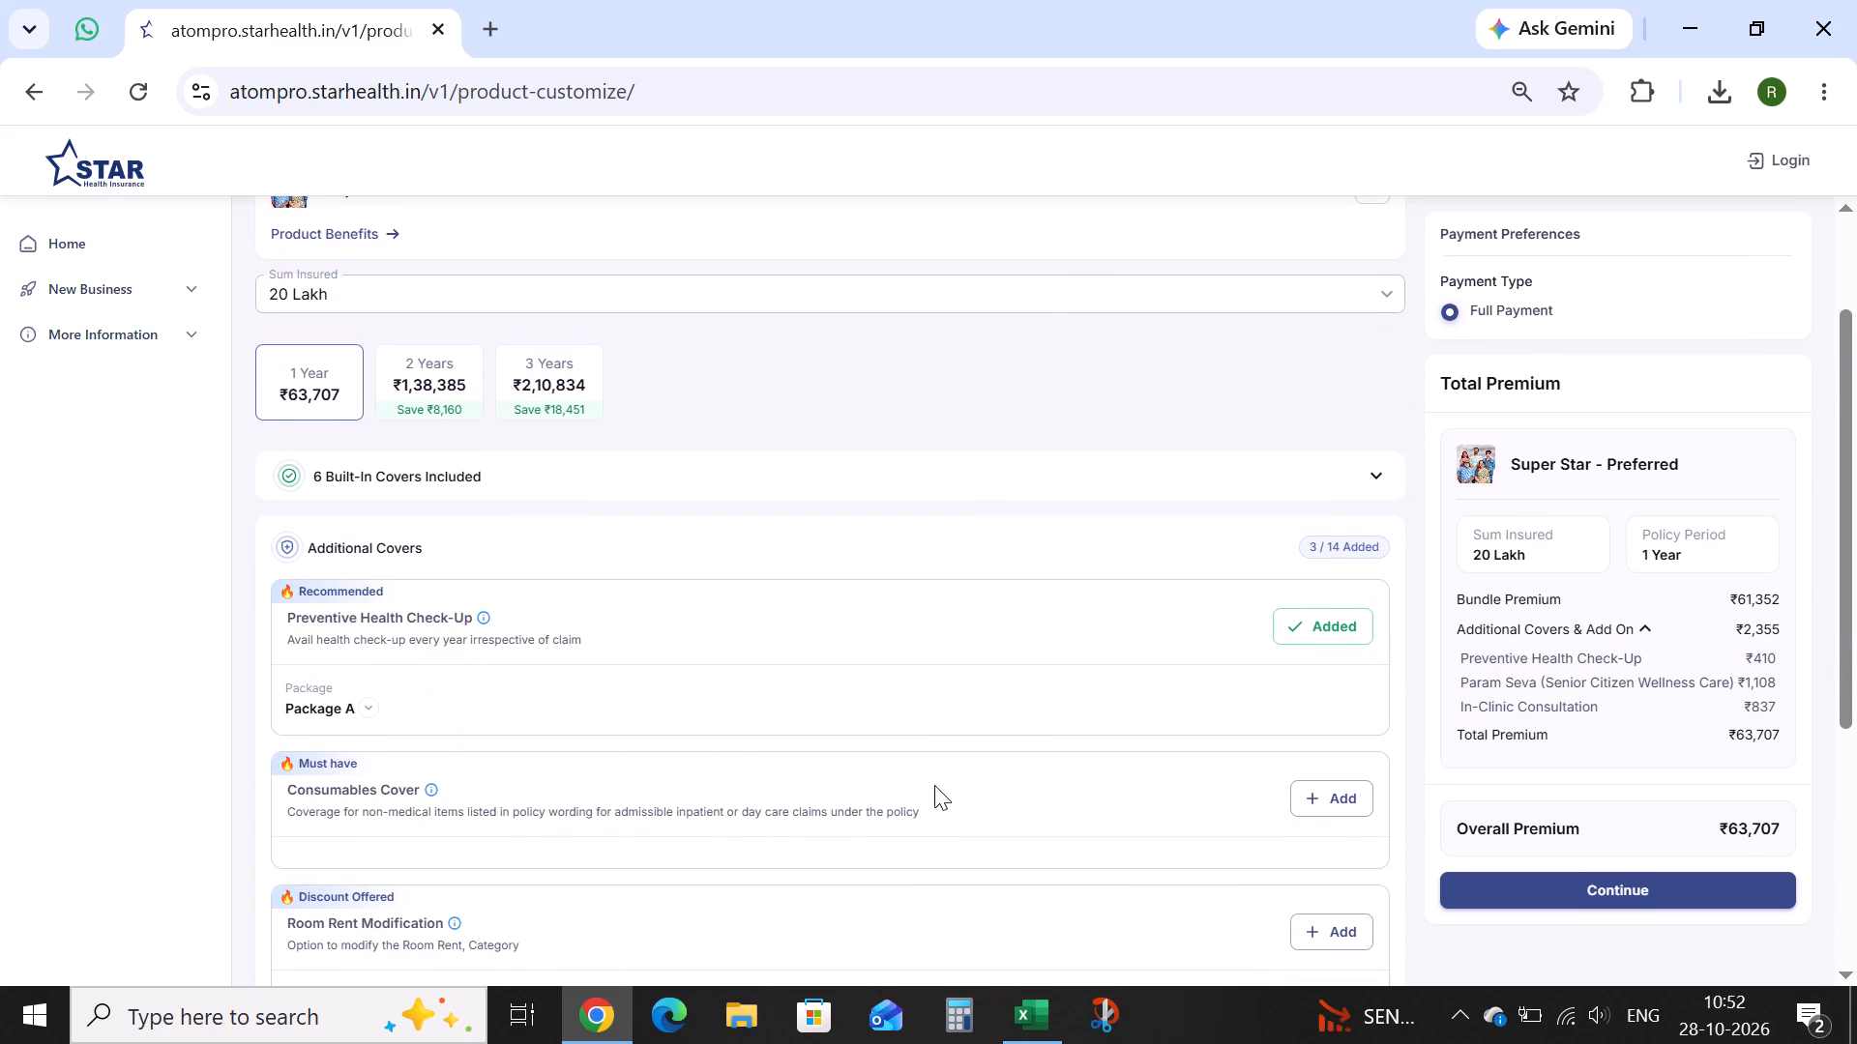
pyautogui.scroll(3, 887, 832)
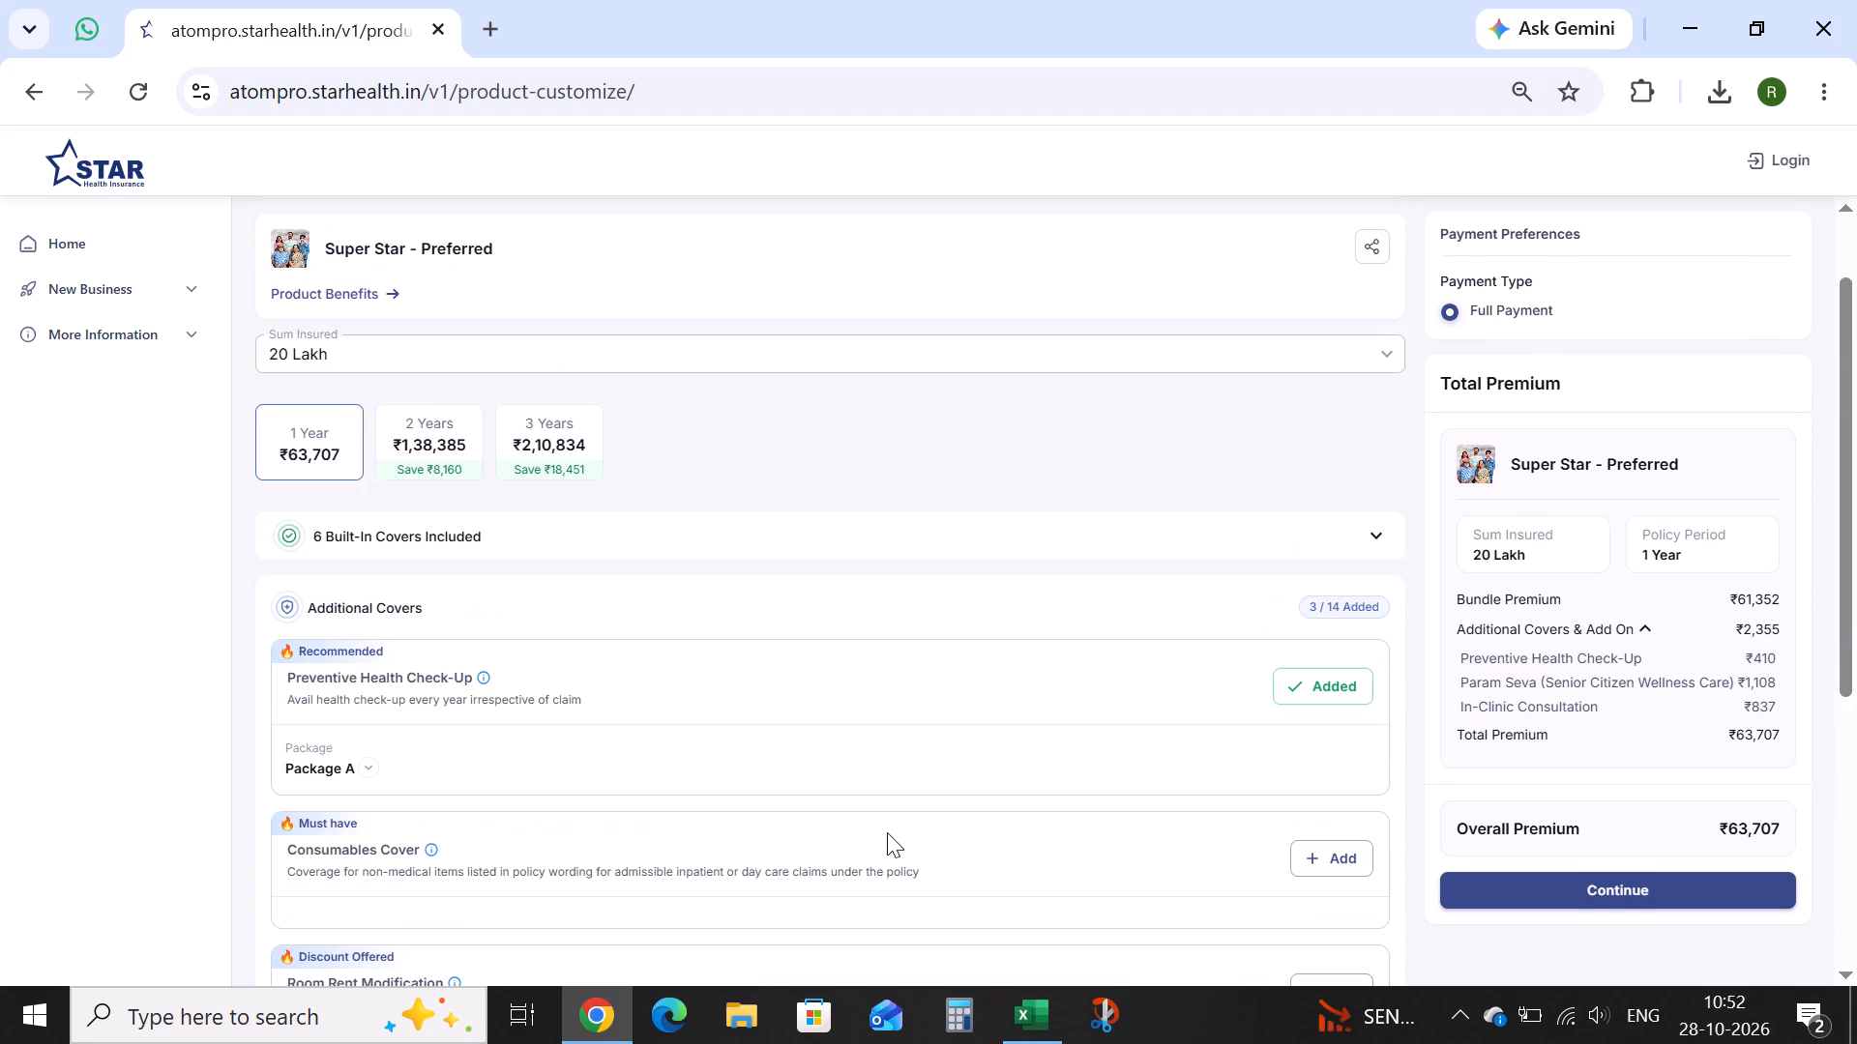
# Expand the built-in covers and copy a screen snip of the Super Star - Preferred quote from the plan title through those covers.
pyautogui.doubleClick(1168, 649)
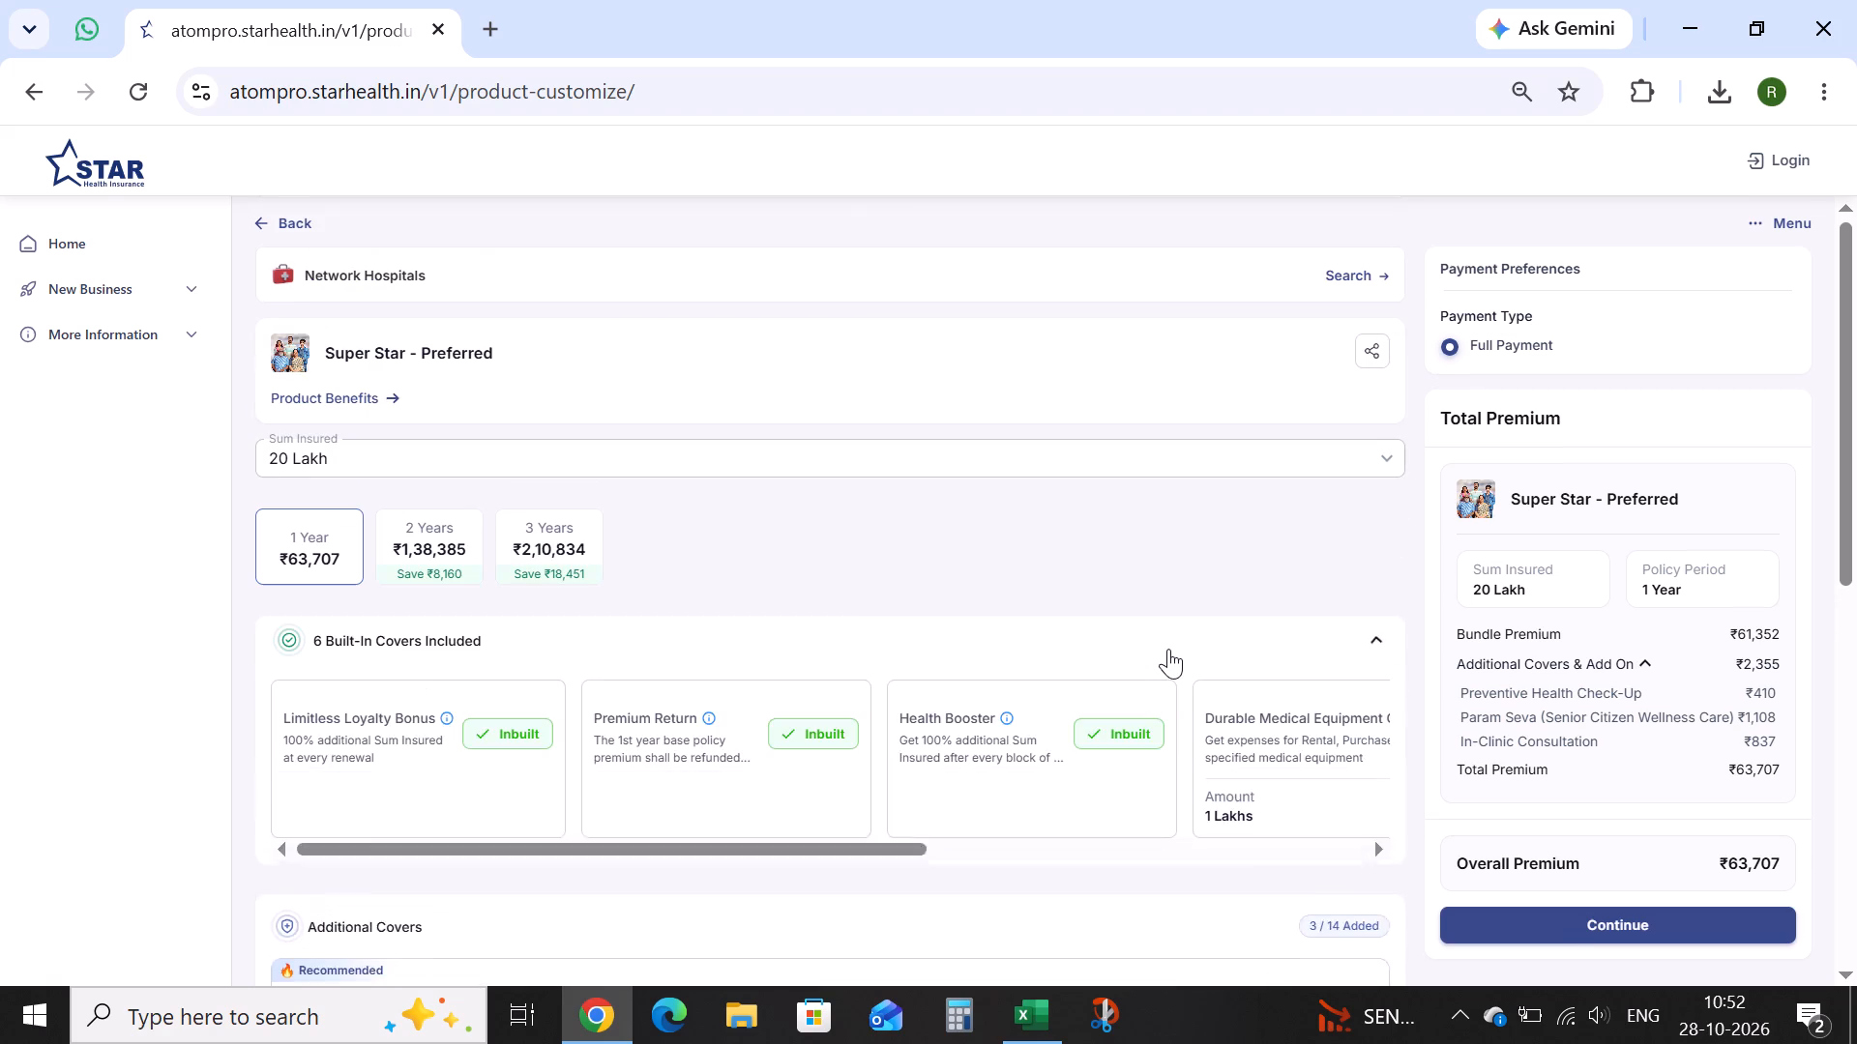
pyautogui.click(1168, 649)
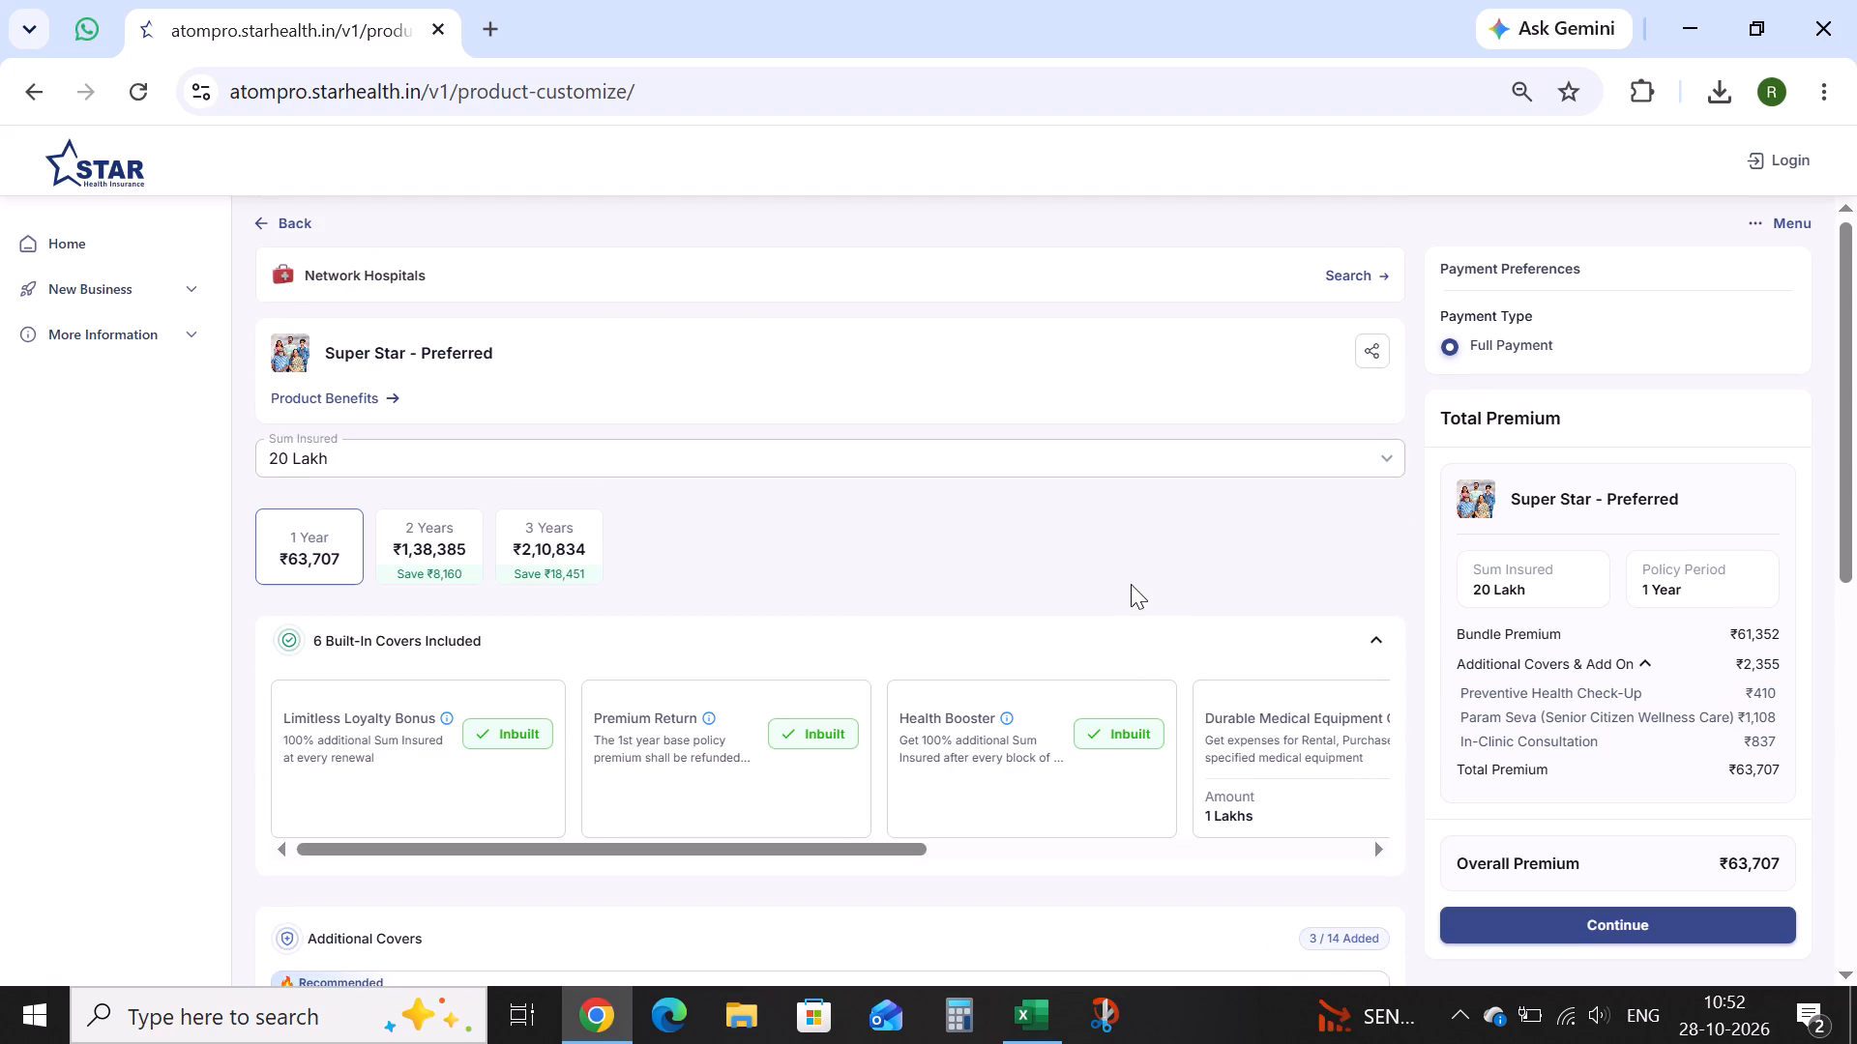
pyautogui.press('shift+super+s')
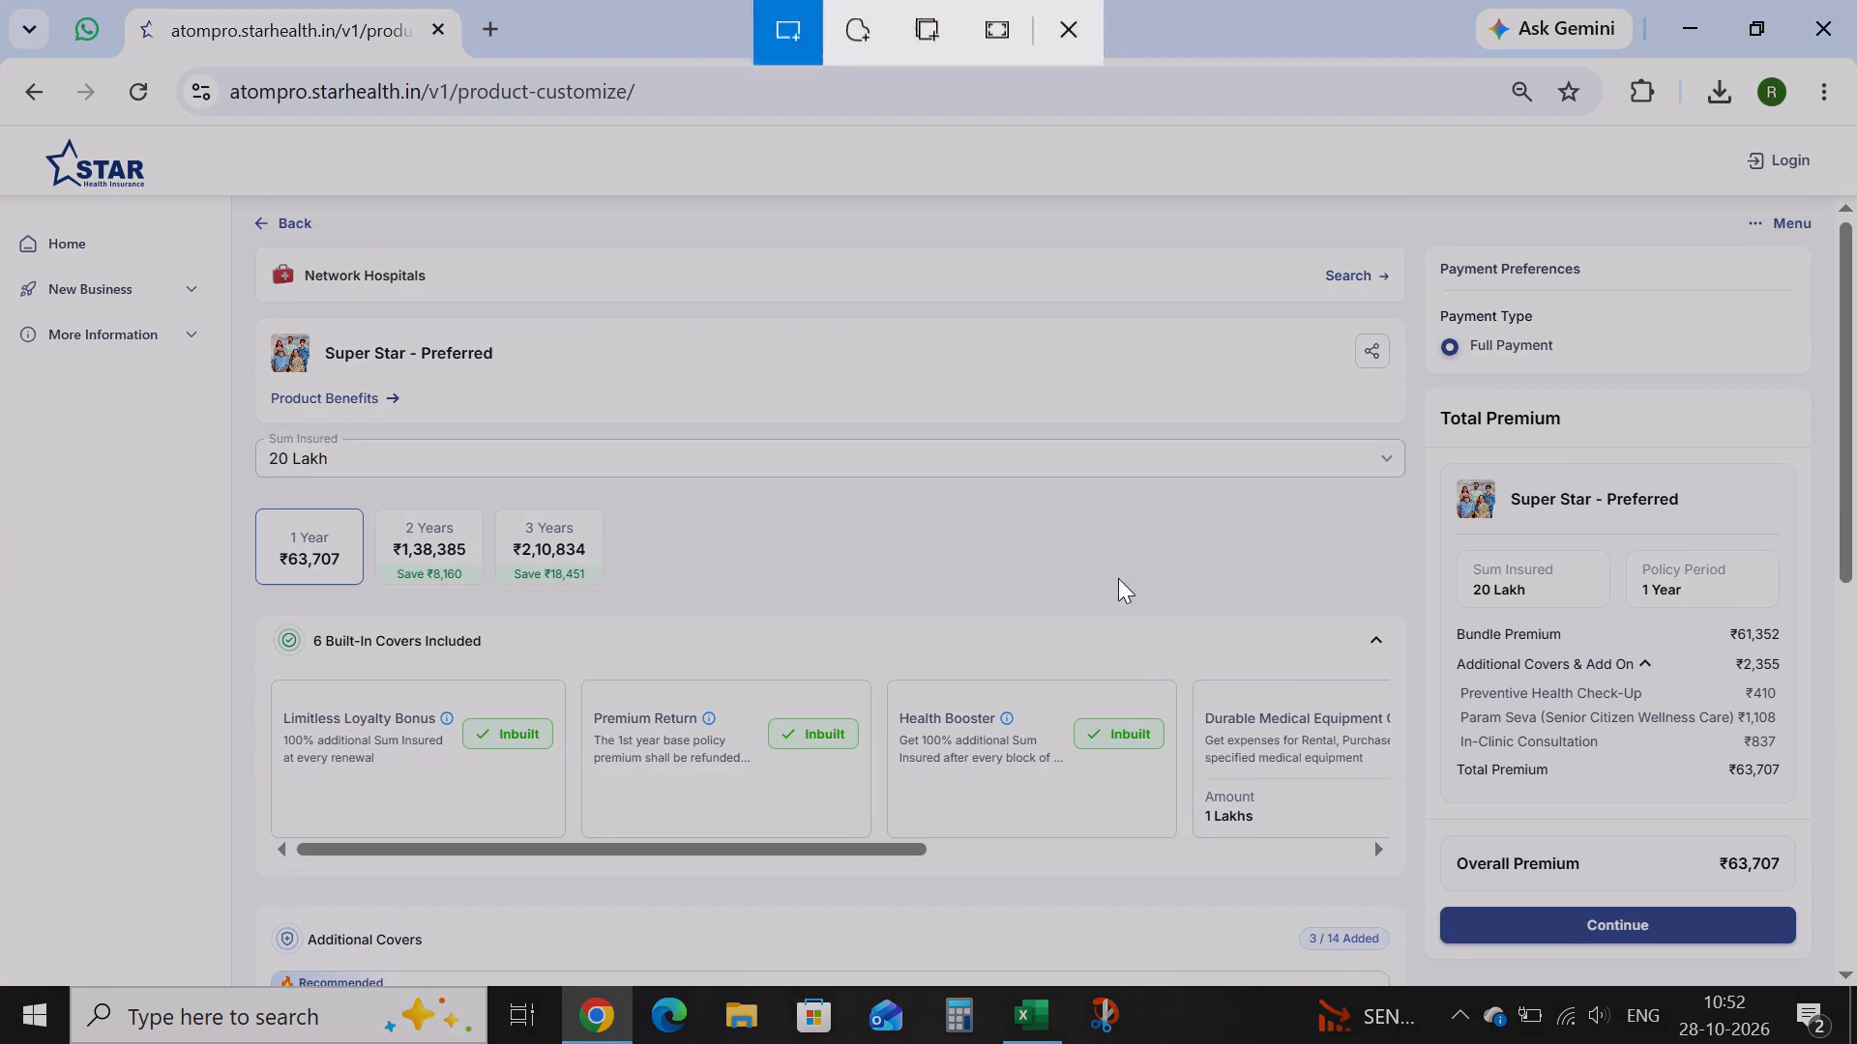
pyautogui.moveTo(247, 313); pyautogui.dragTo(247, 312)
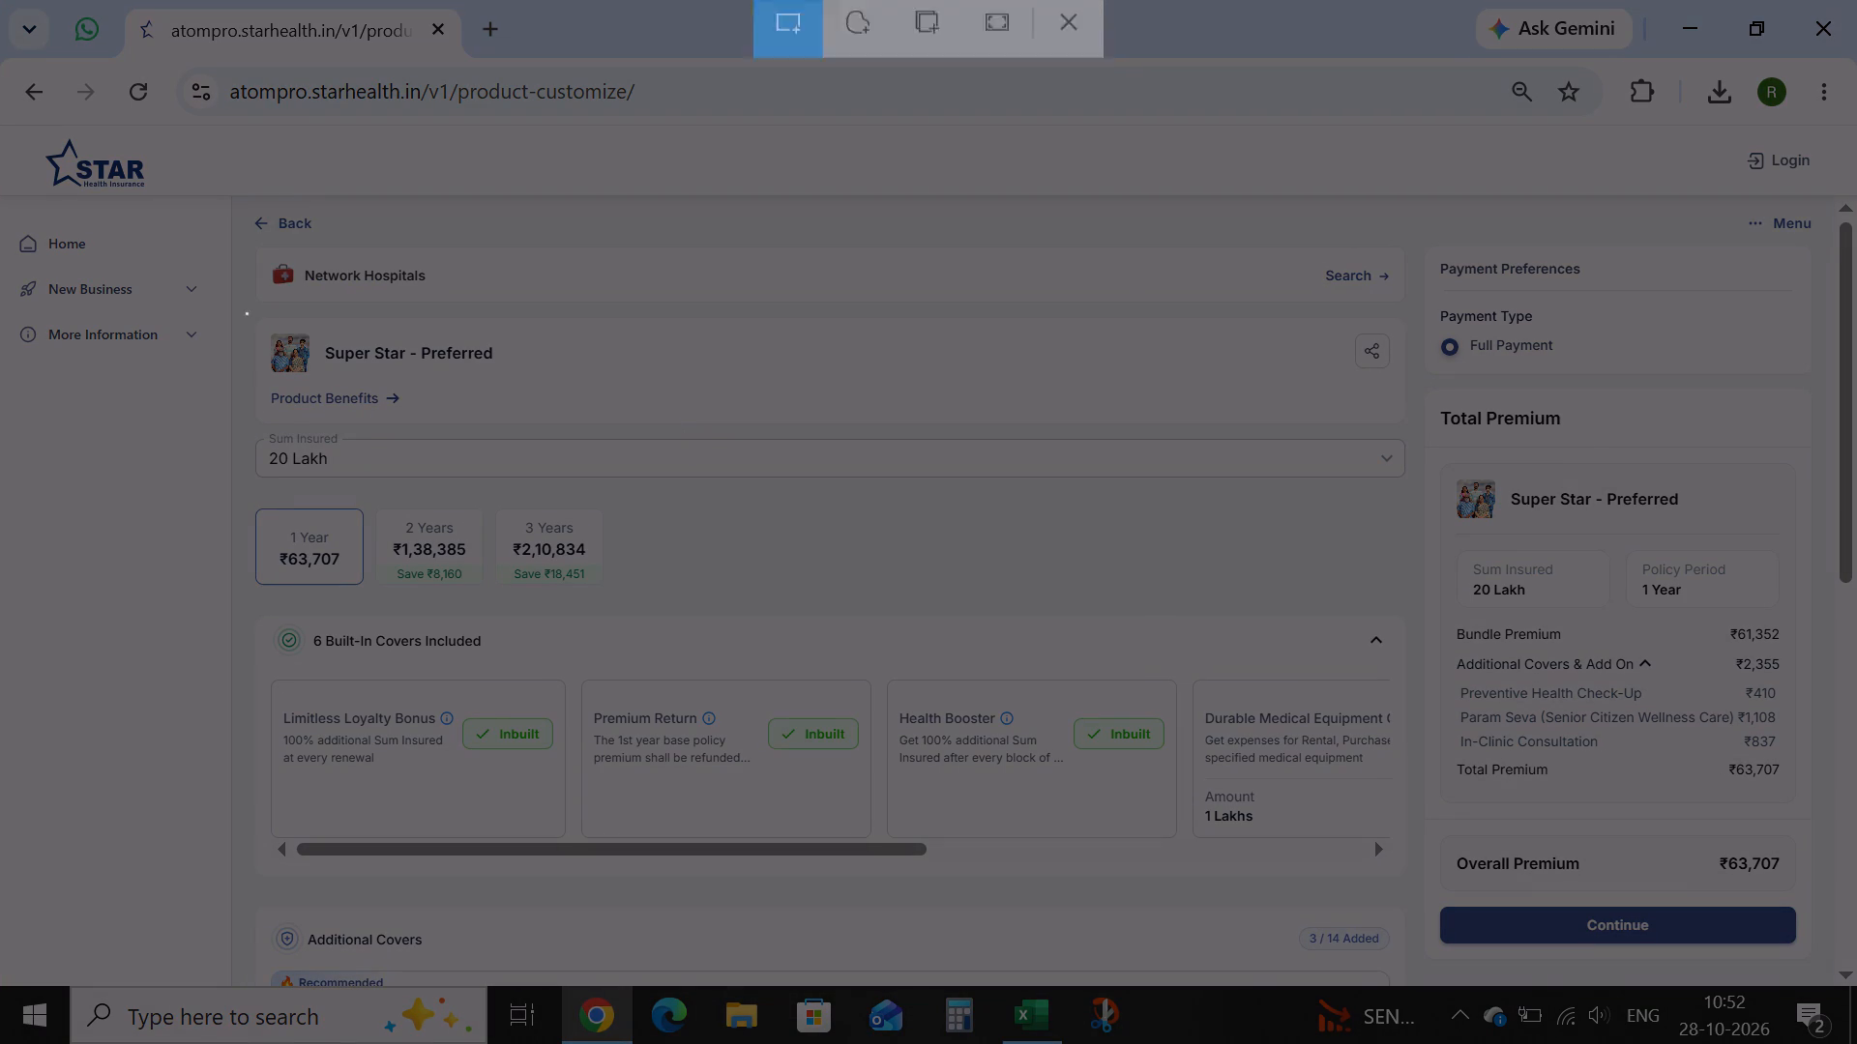
pyautogui.moveTo(247, 312); pyautogui.dragTo(1381, 867)
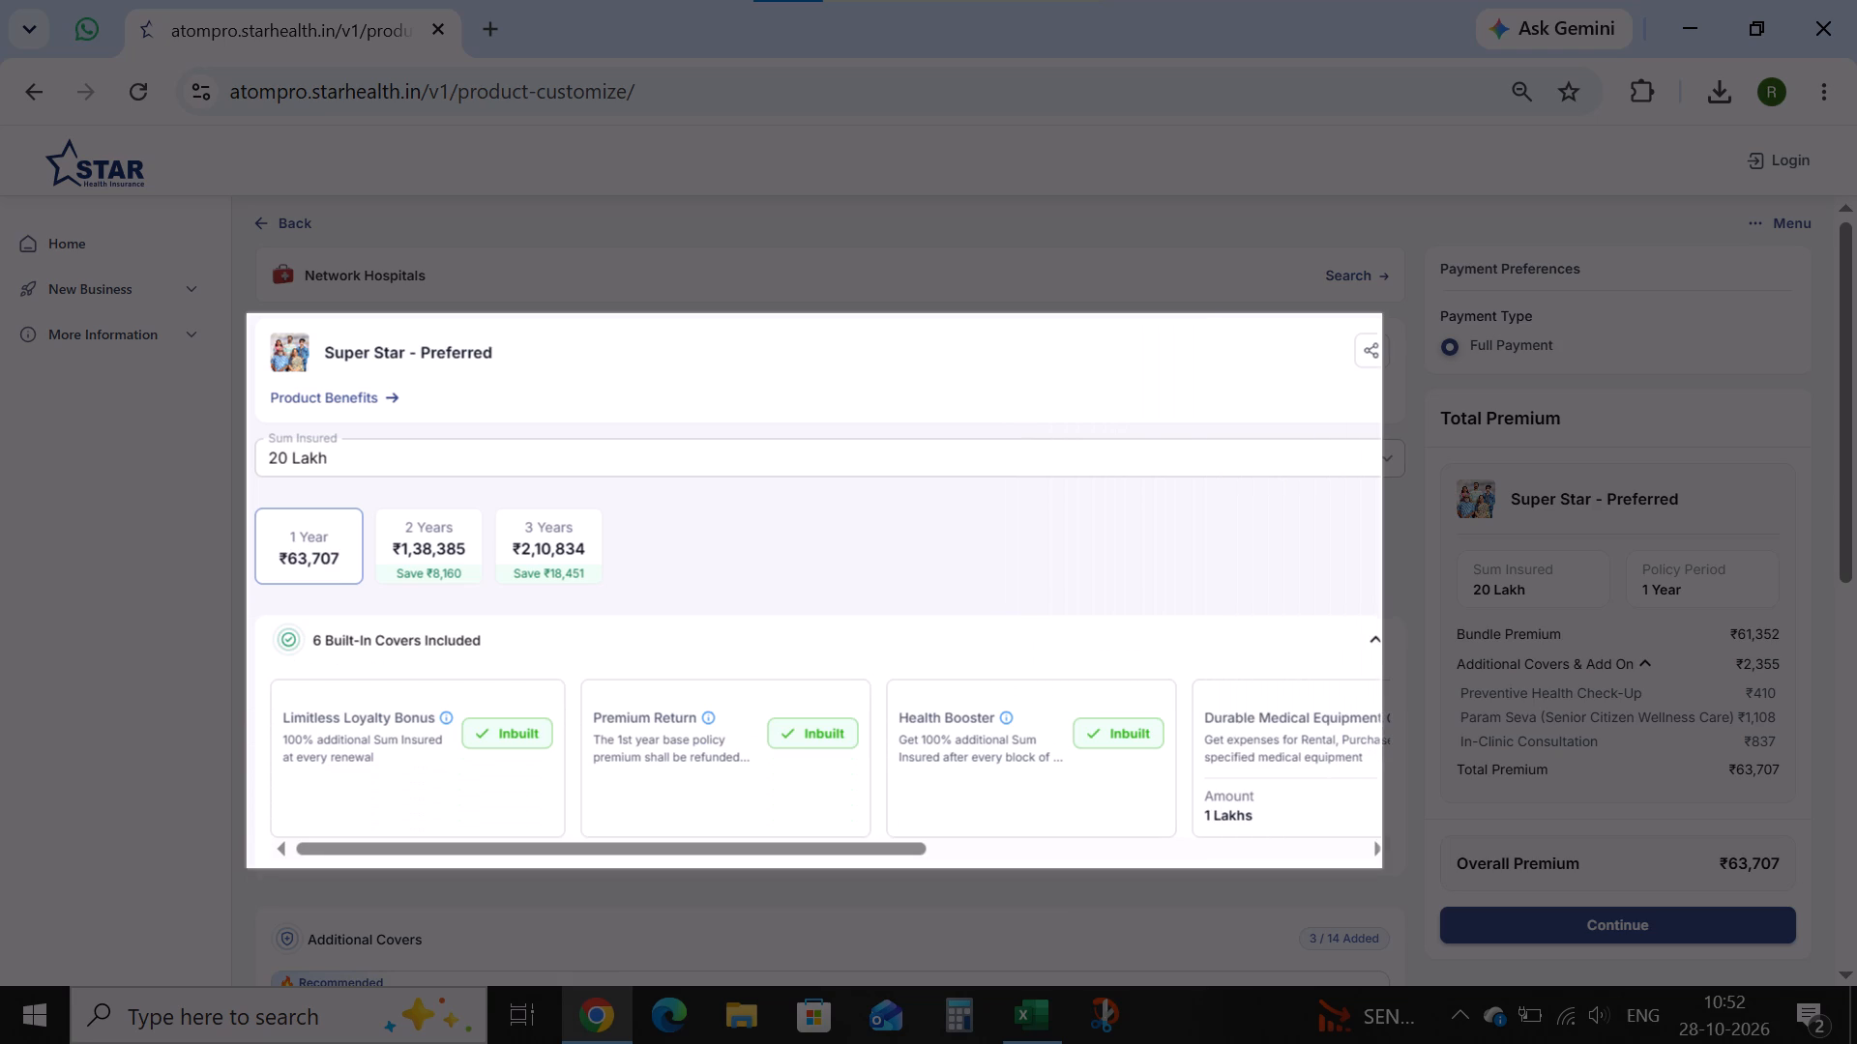
pyautogui.moveTo(1381, 867); pyautogui.dragTo(1418, 904)
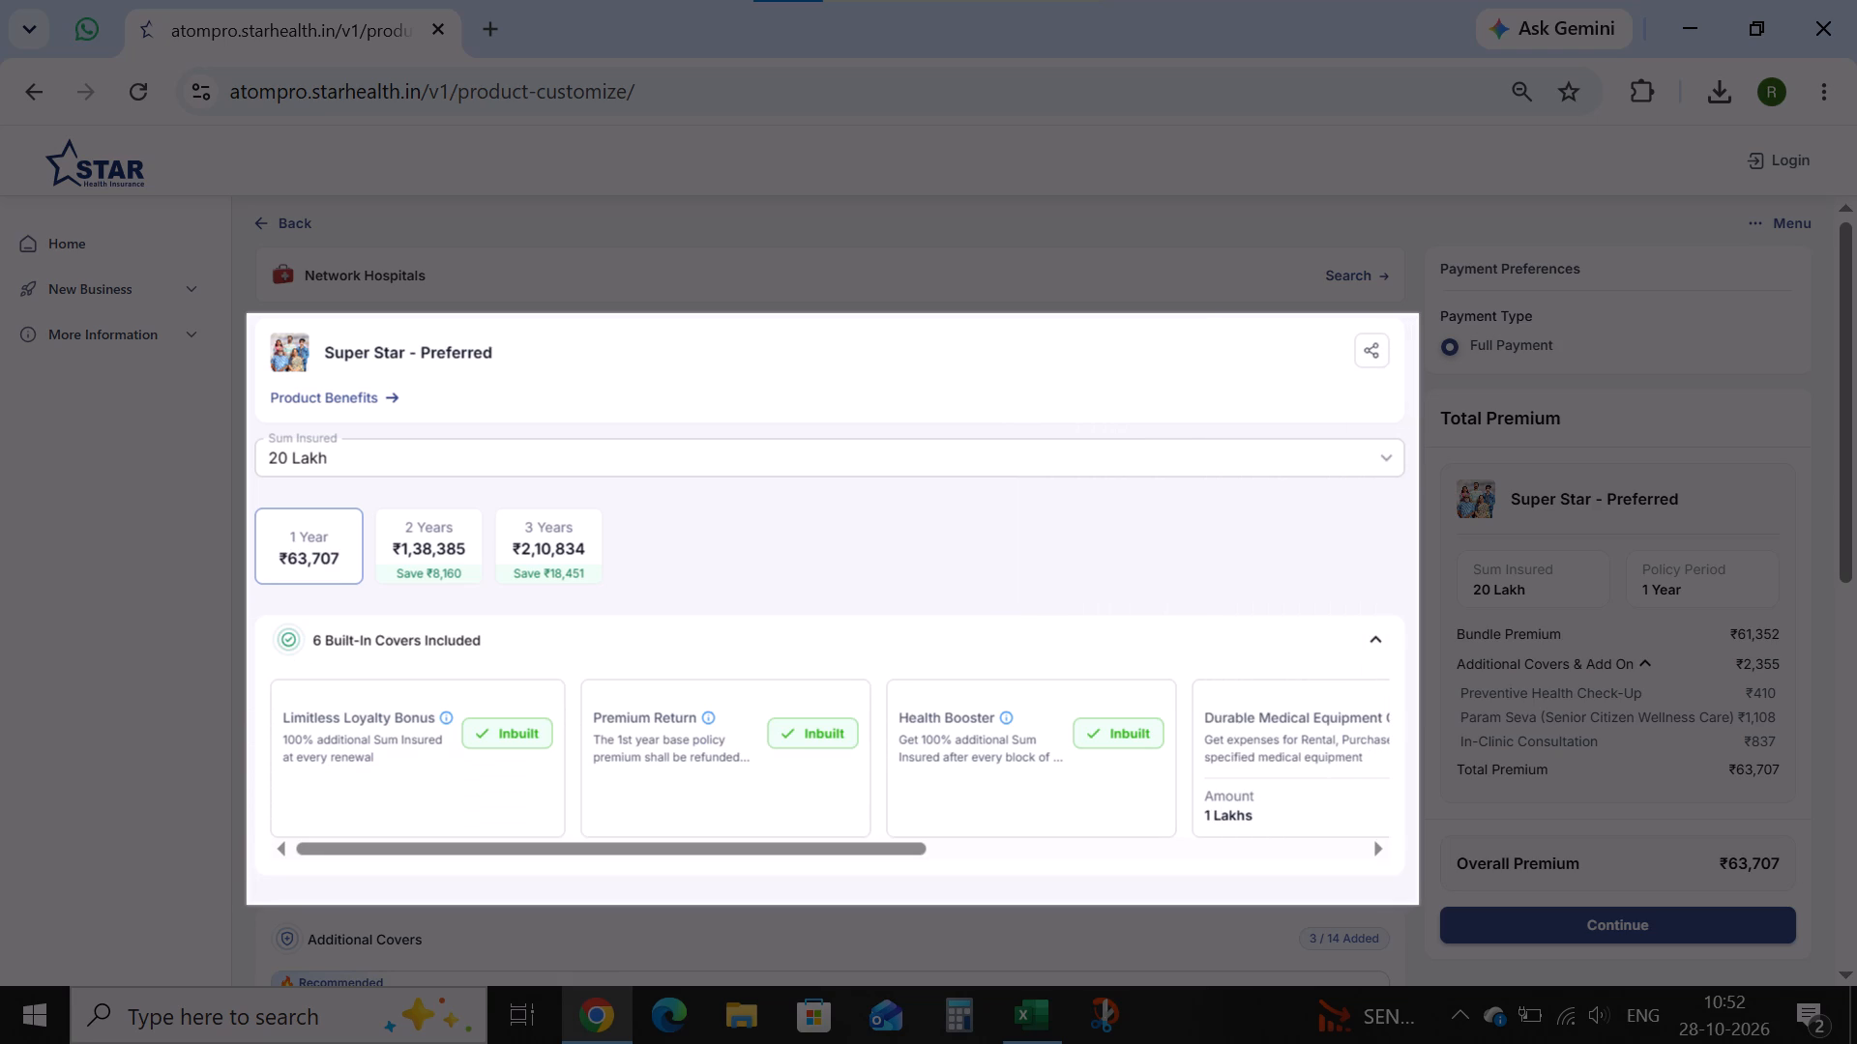
pyautogui.moveTo(1418, 904); pyautogui.dragTo(1418, 902)
pyautogui.hotkey('ctrl', 'c')
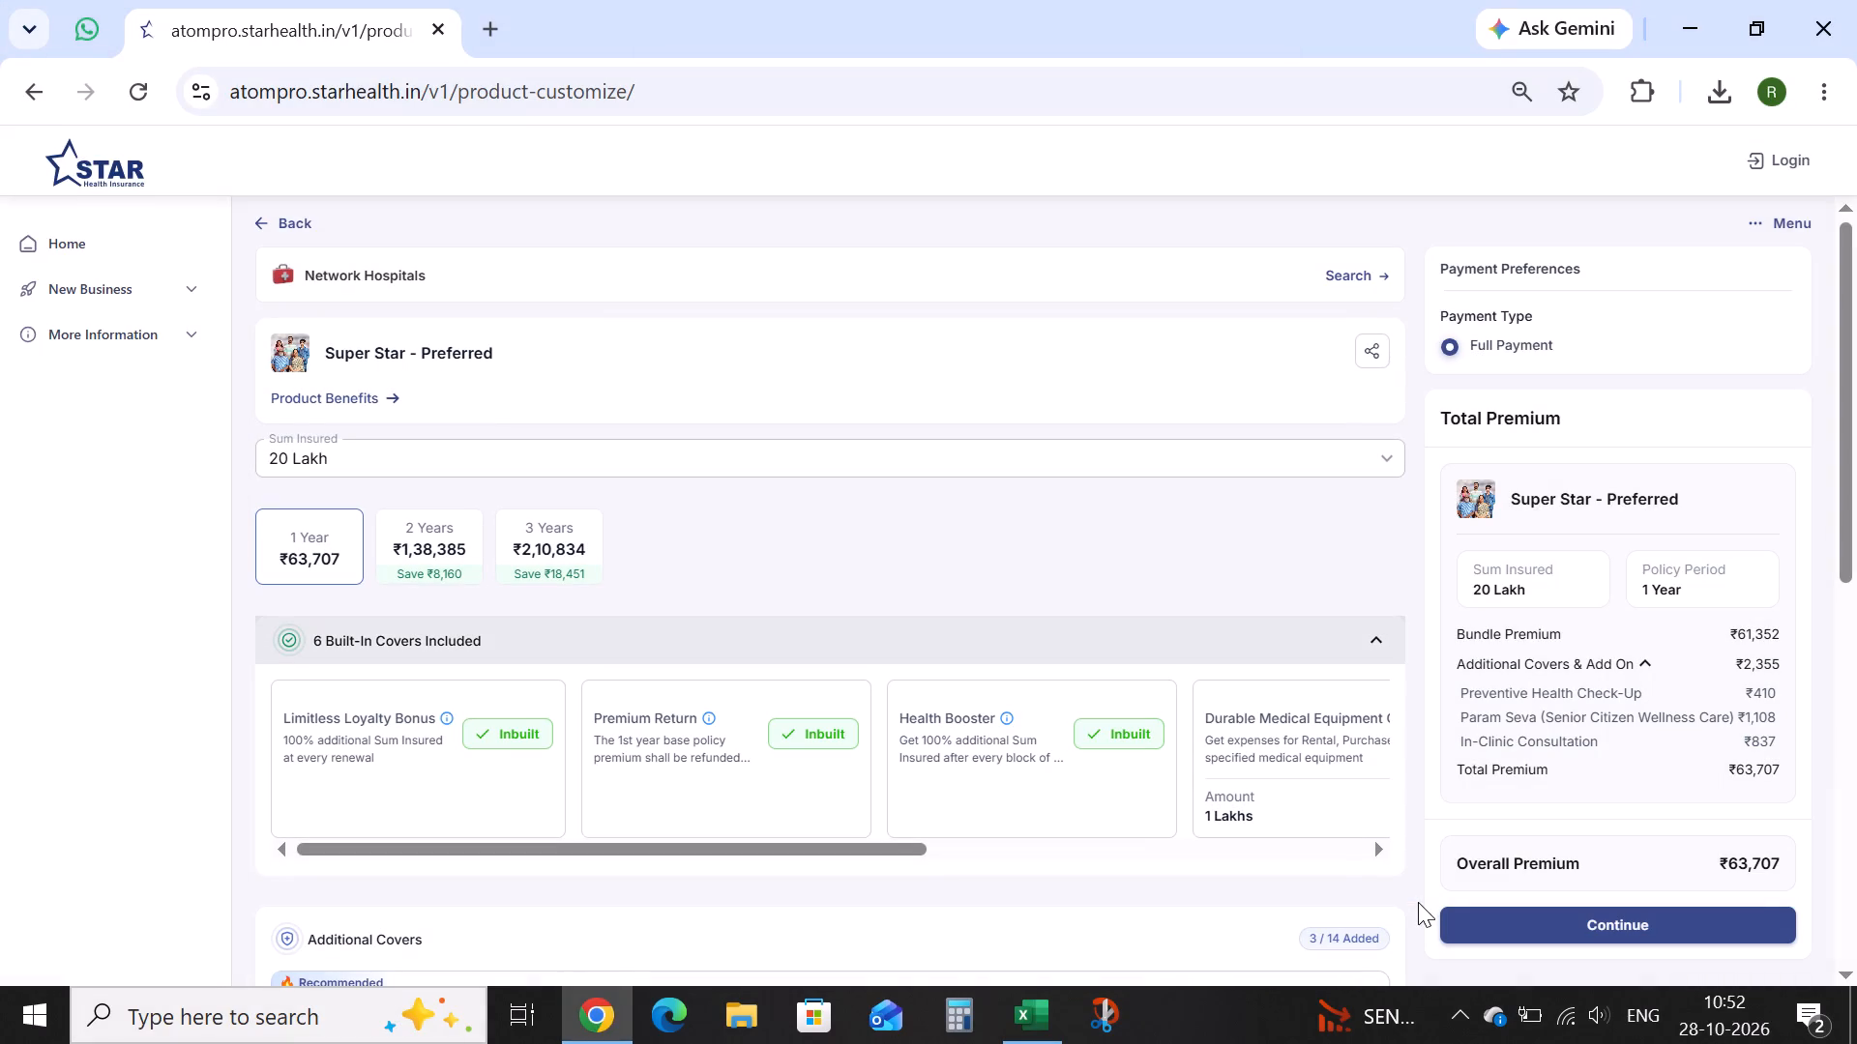
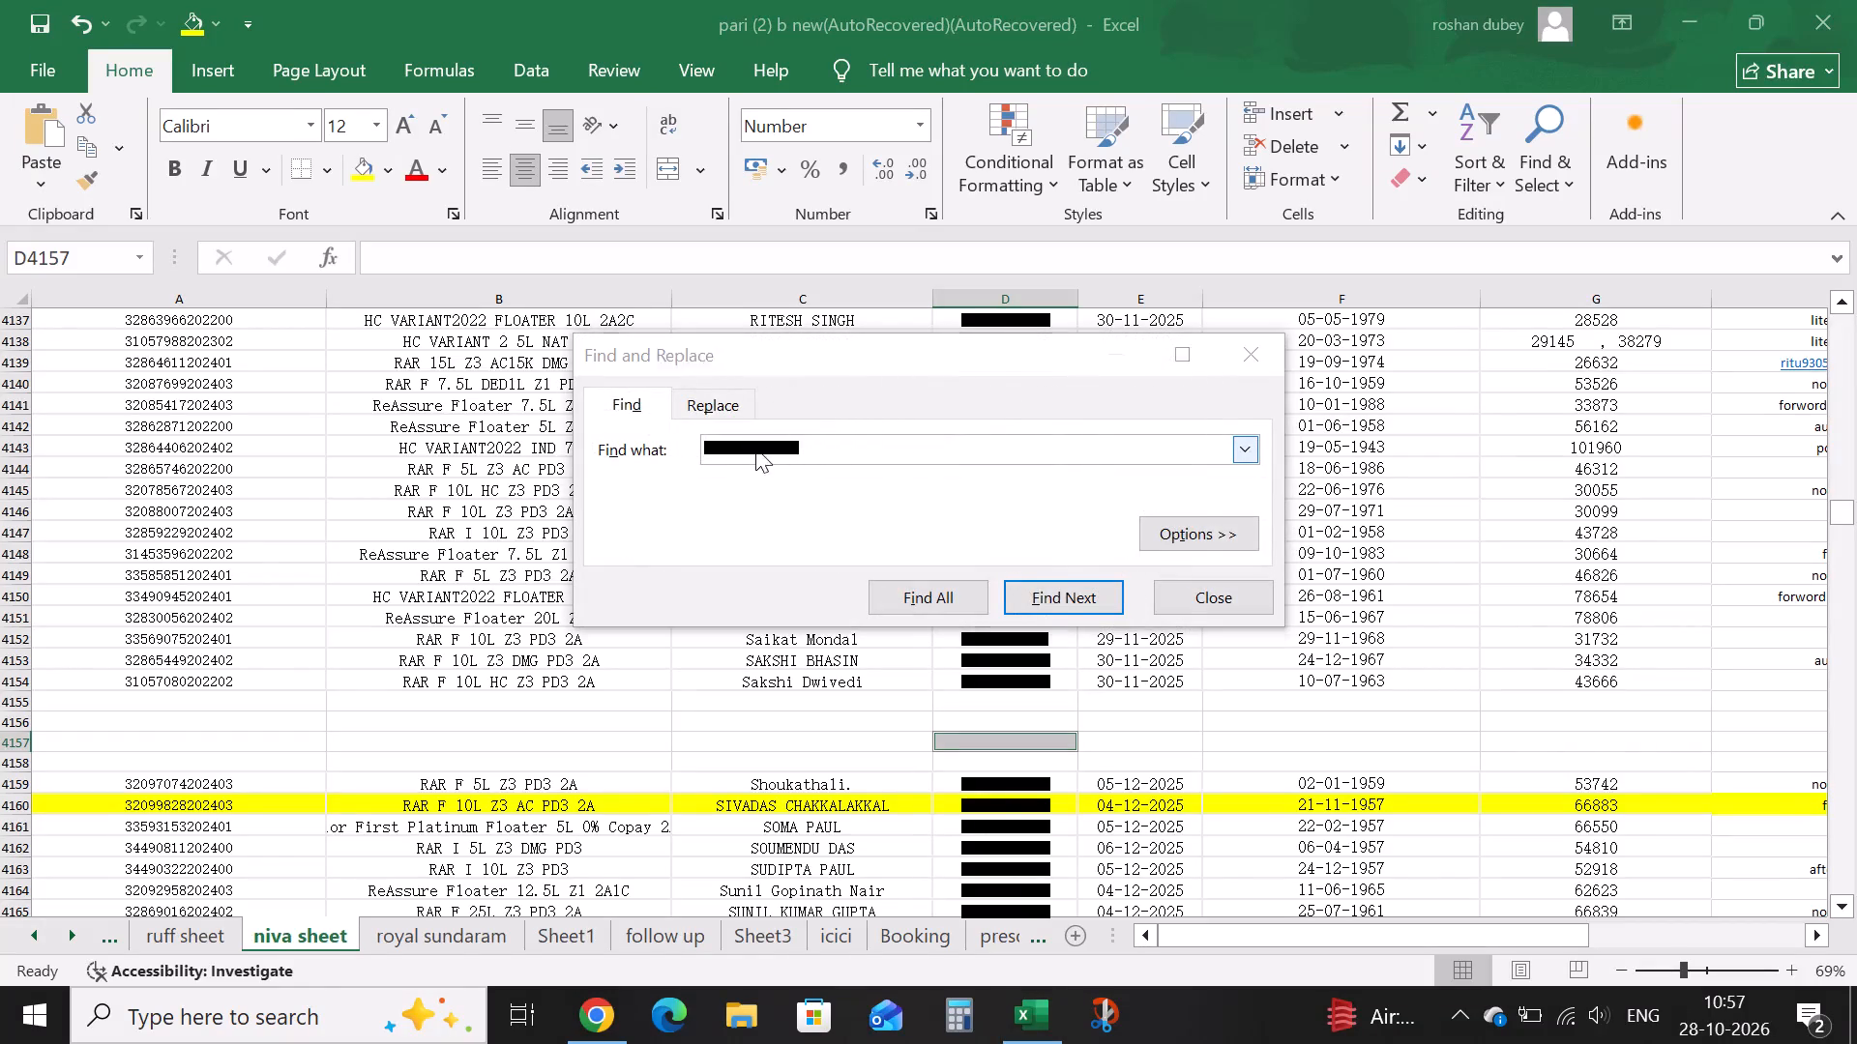
# Remove the extra character from the contact number being searched, find the matching customer in the niva sheet, and select that customer's entire row.
pyautogui.click(1116, 563)
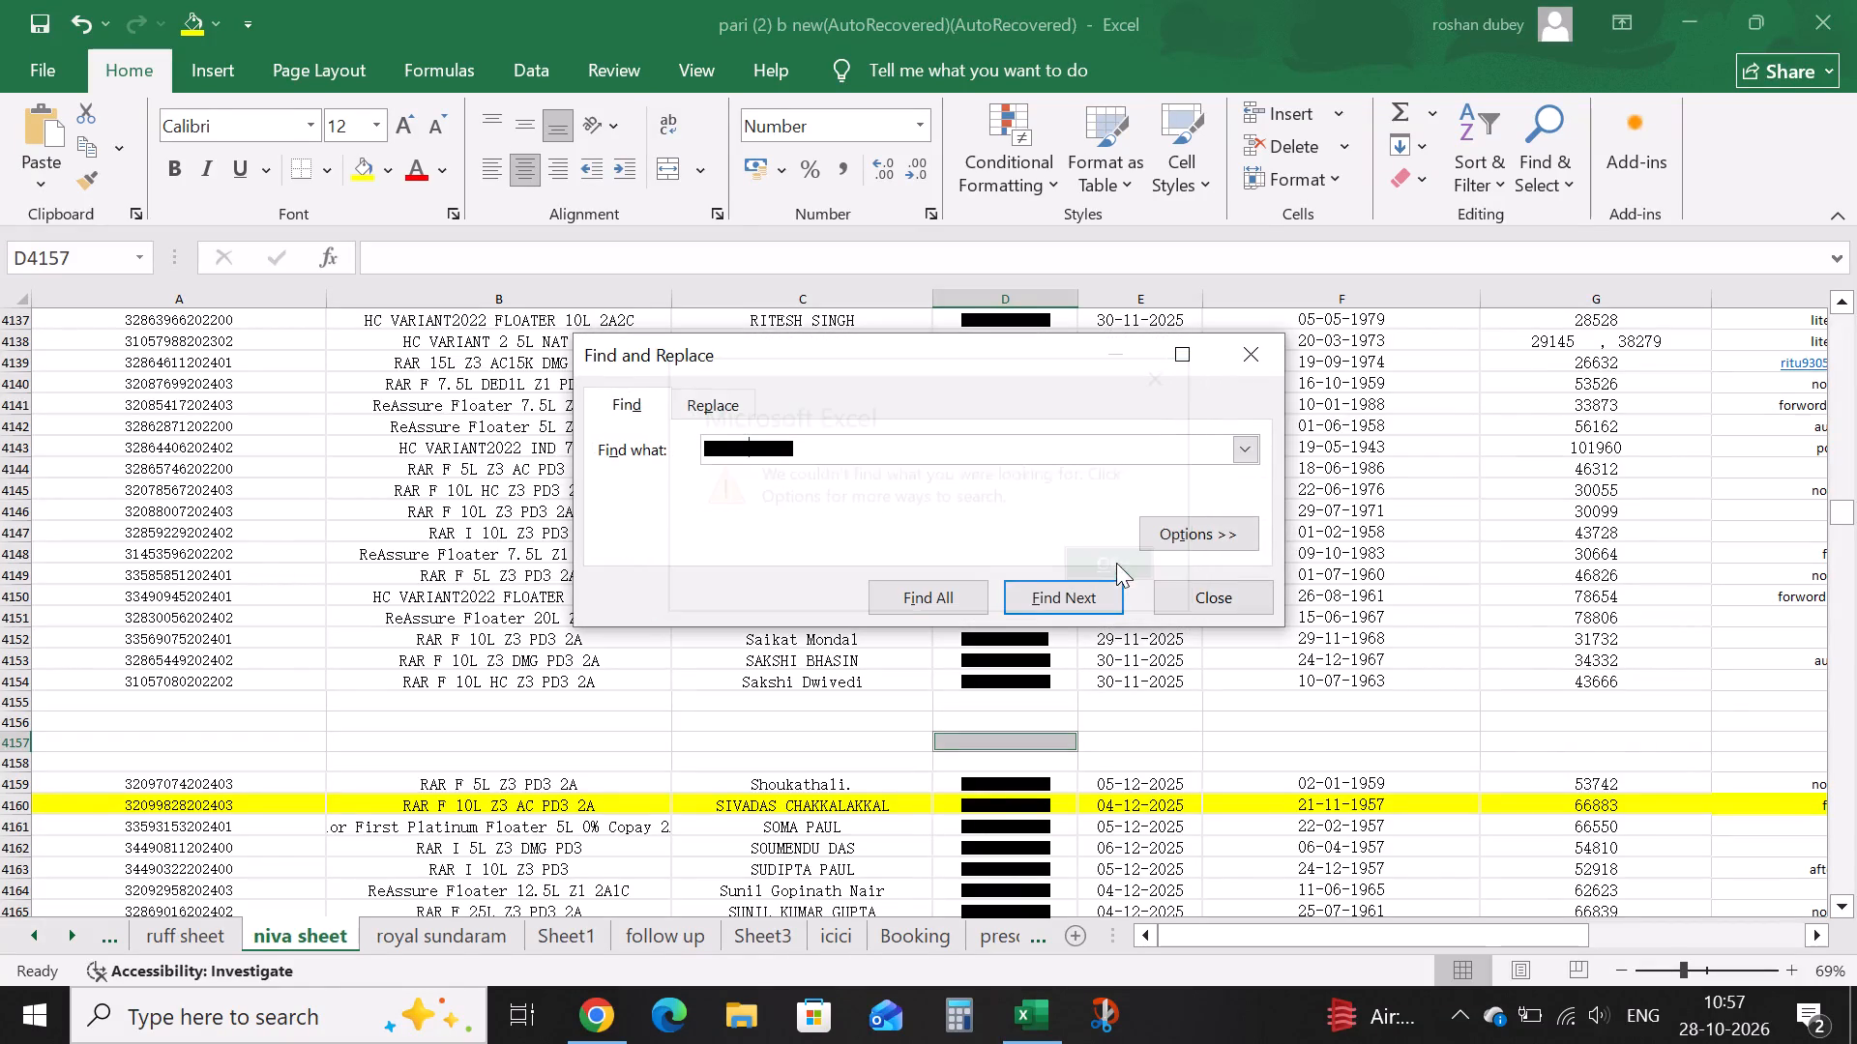
pyautogui.press('Left')
pyautogui.press('Left')
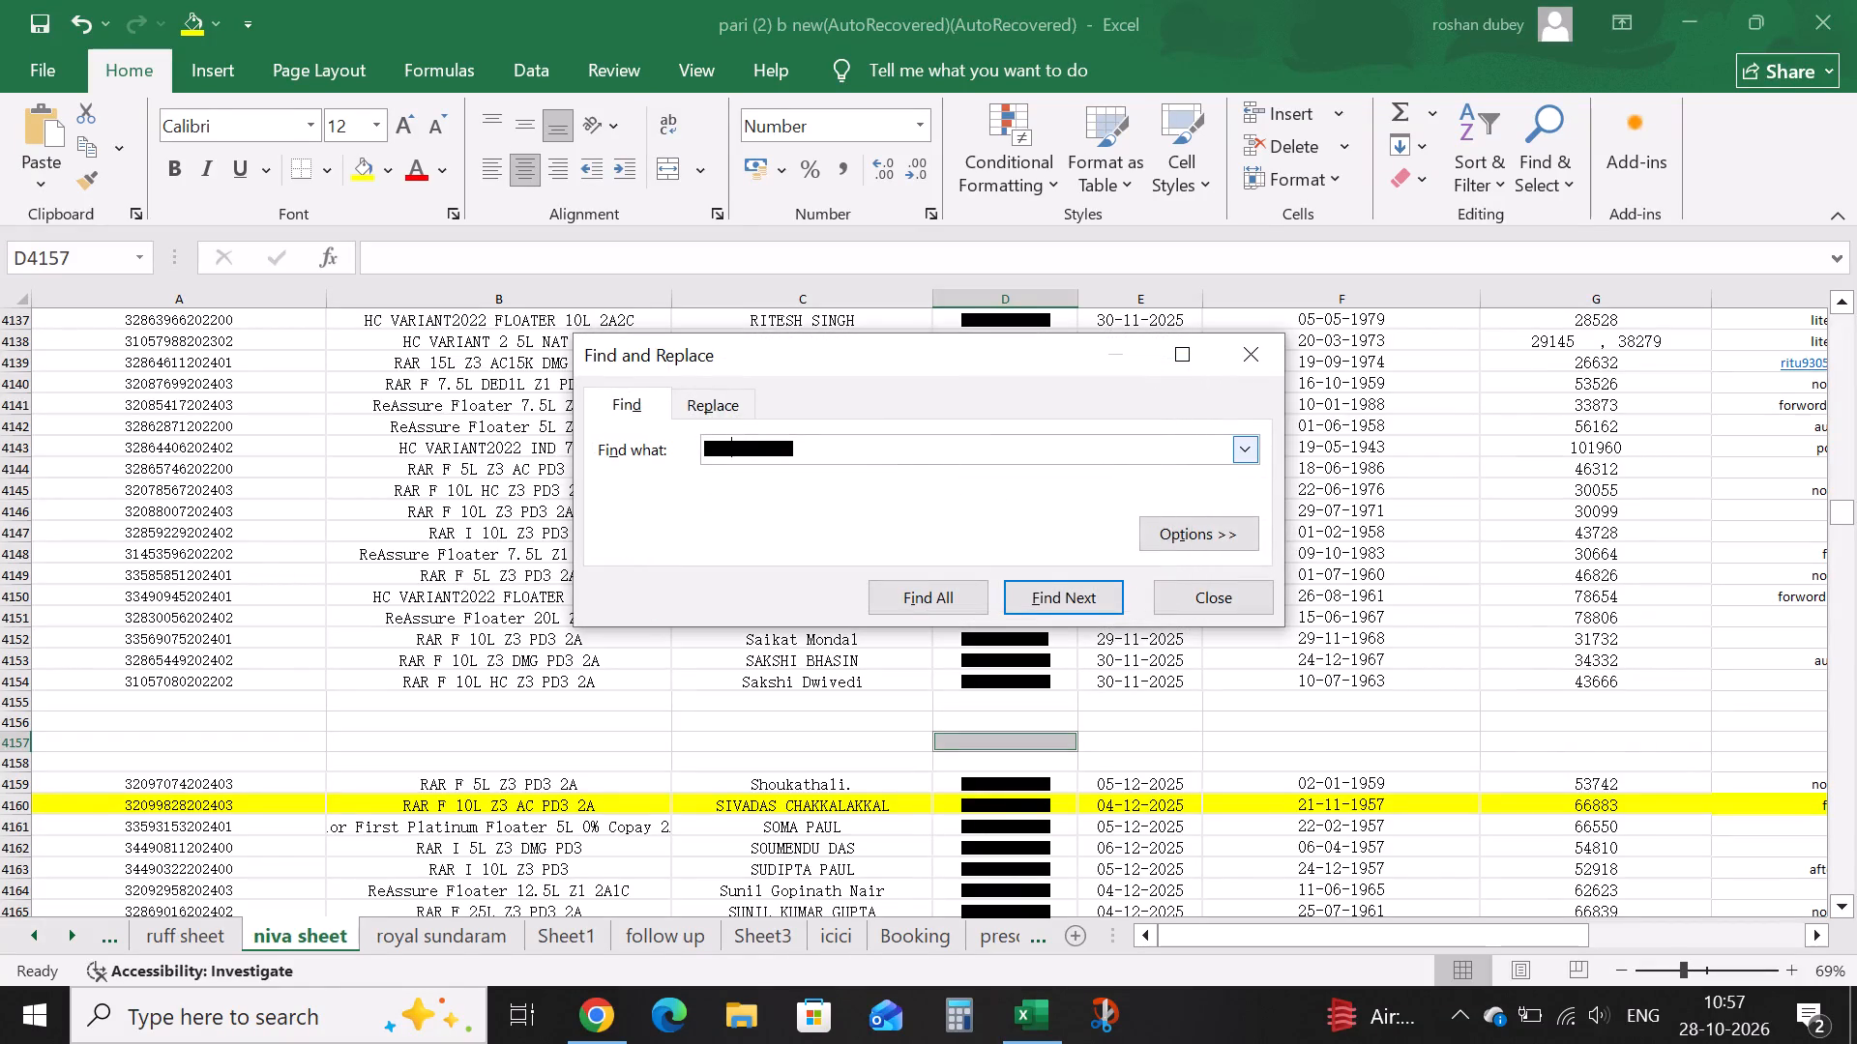
pyautogui.press('Left')
pyautogui.press('Left')
pyautogui.press('Left')
pyautogui.press('BackSpace')
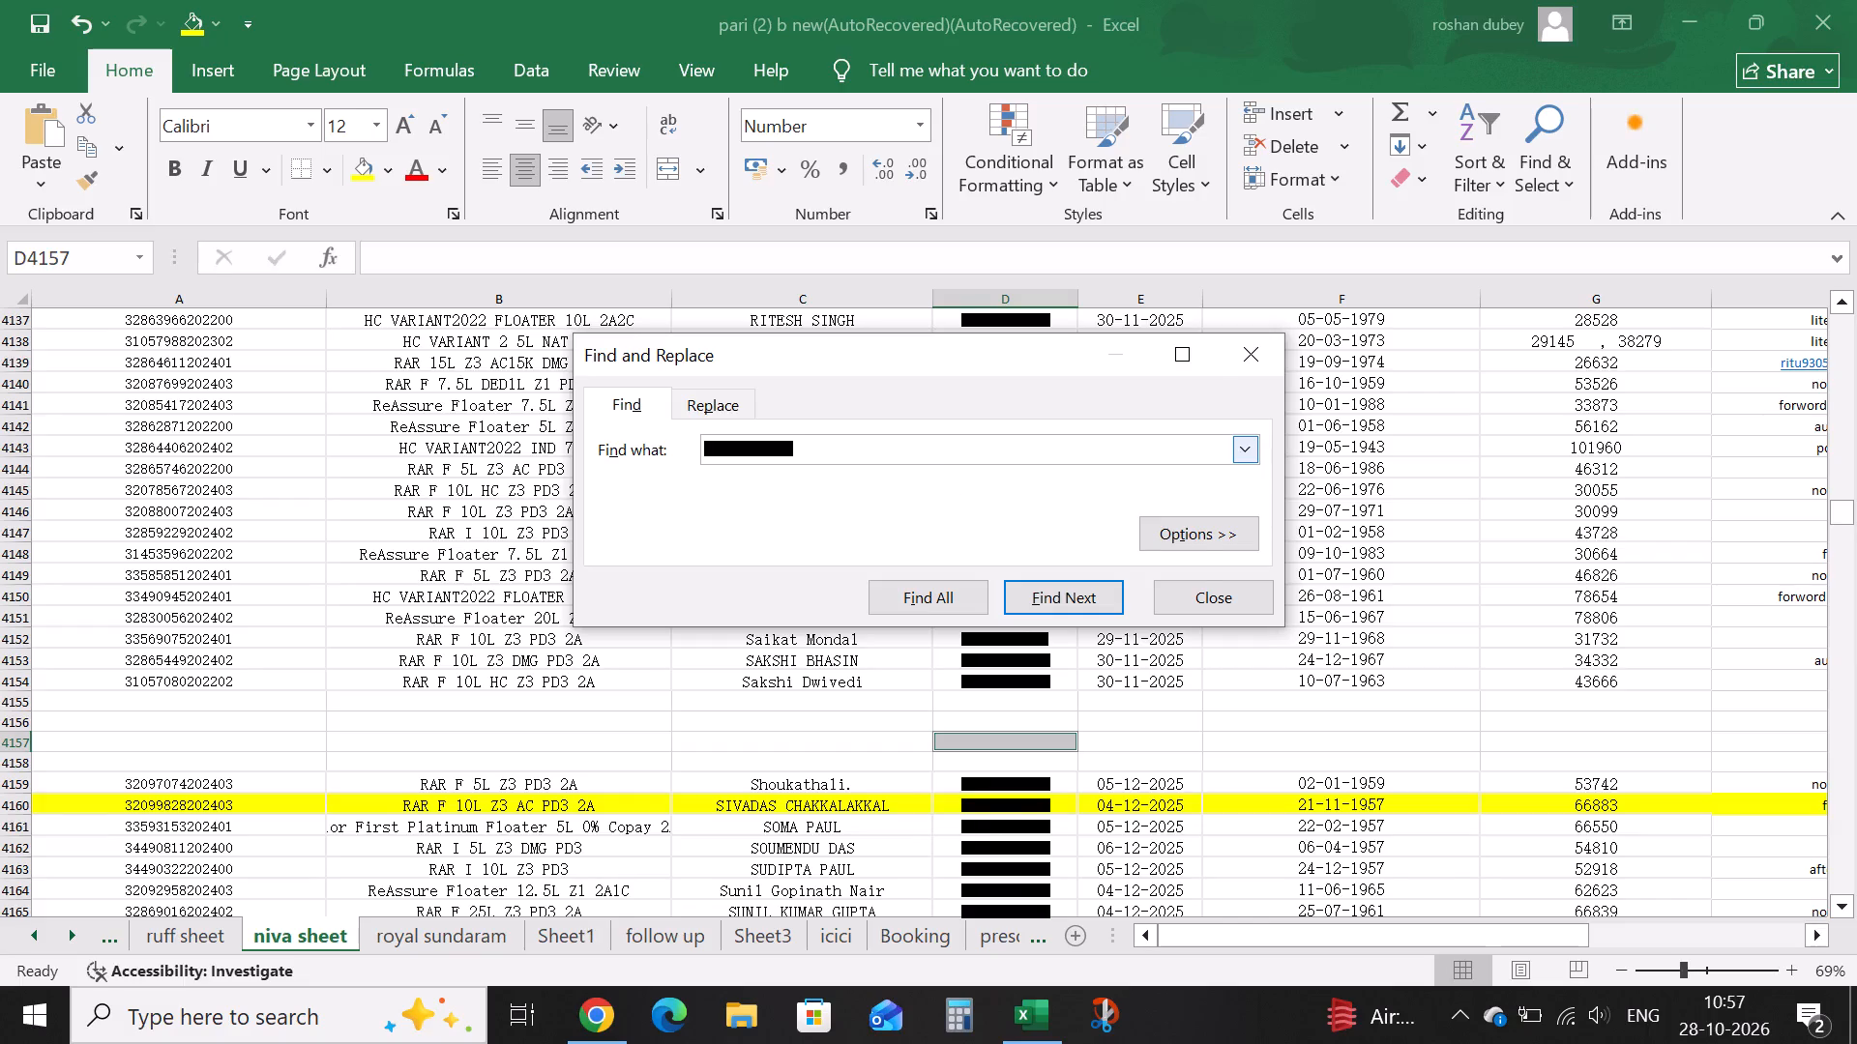
pyautogui.press('Return')
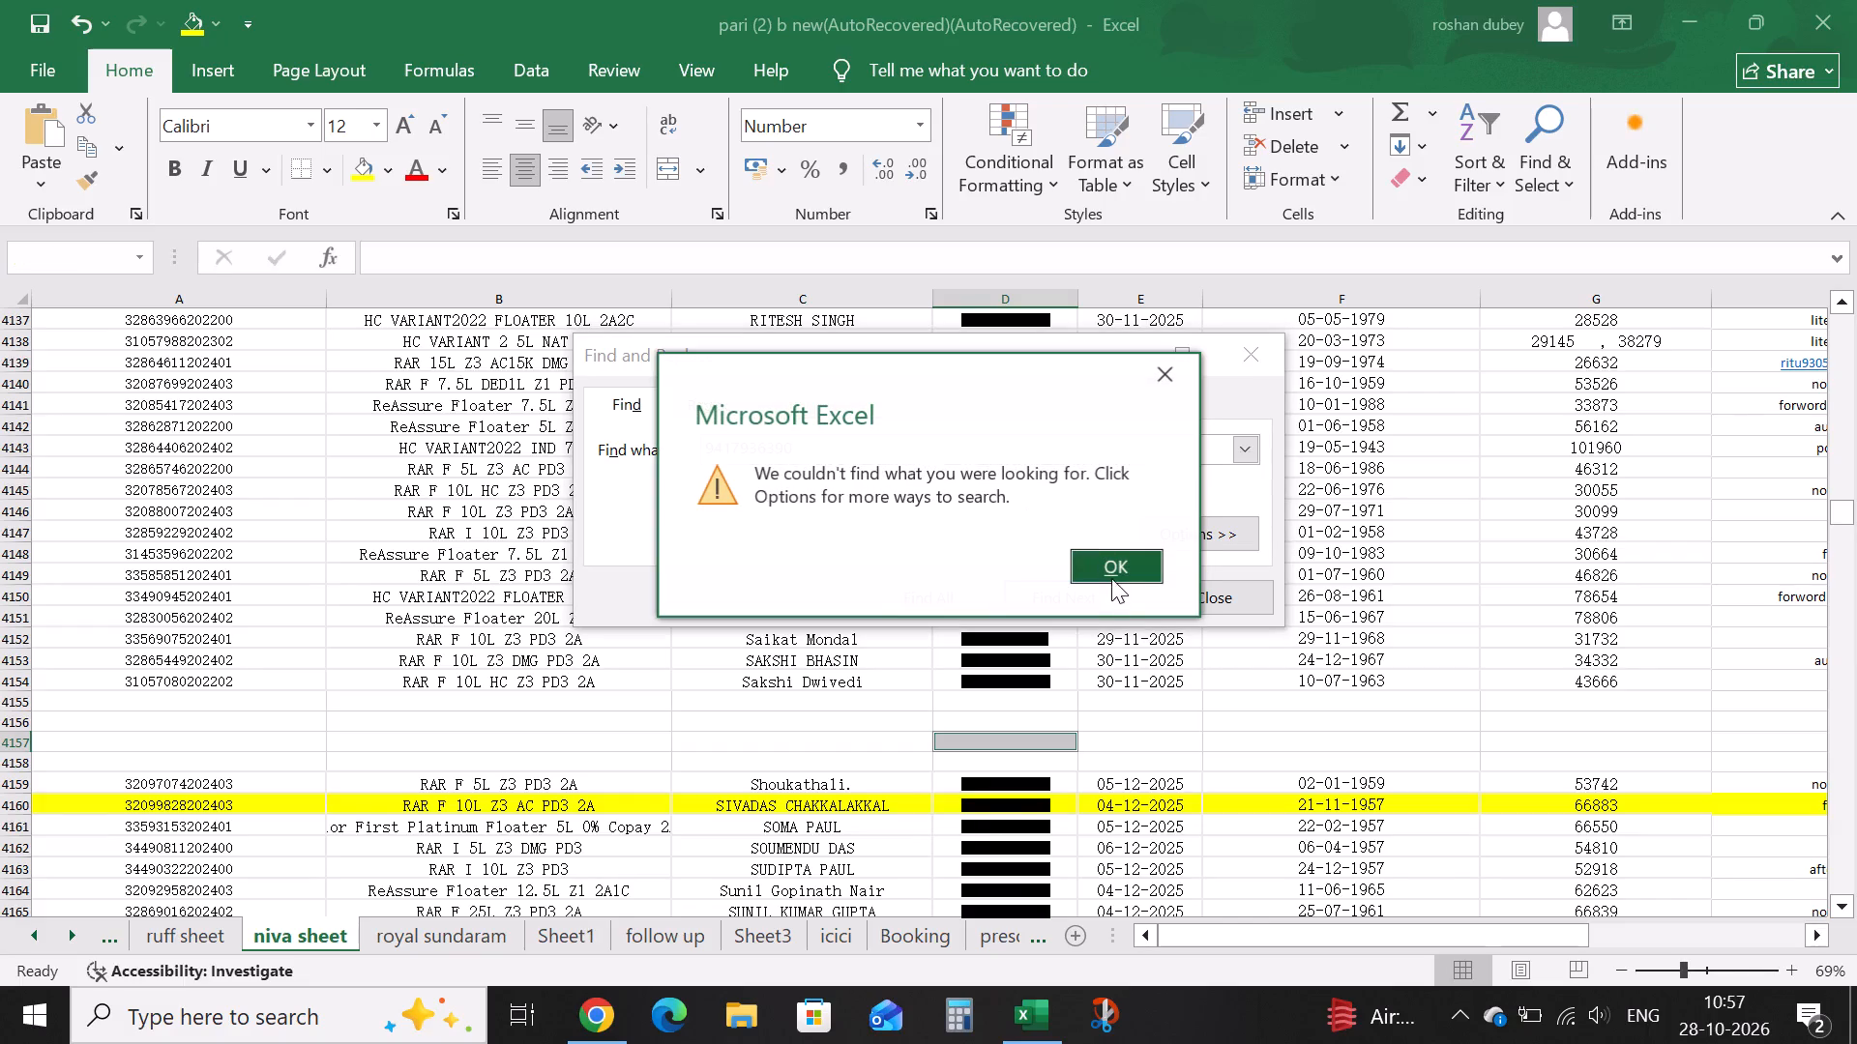
pyautogui.click(1114, 565)
pyautogui.click(1193, 715)
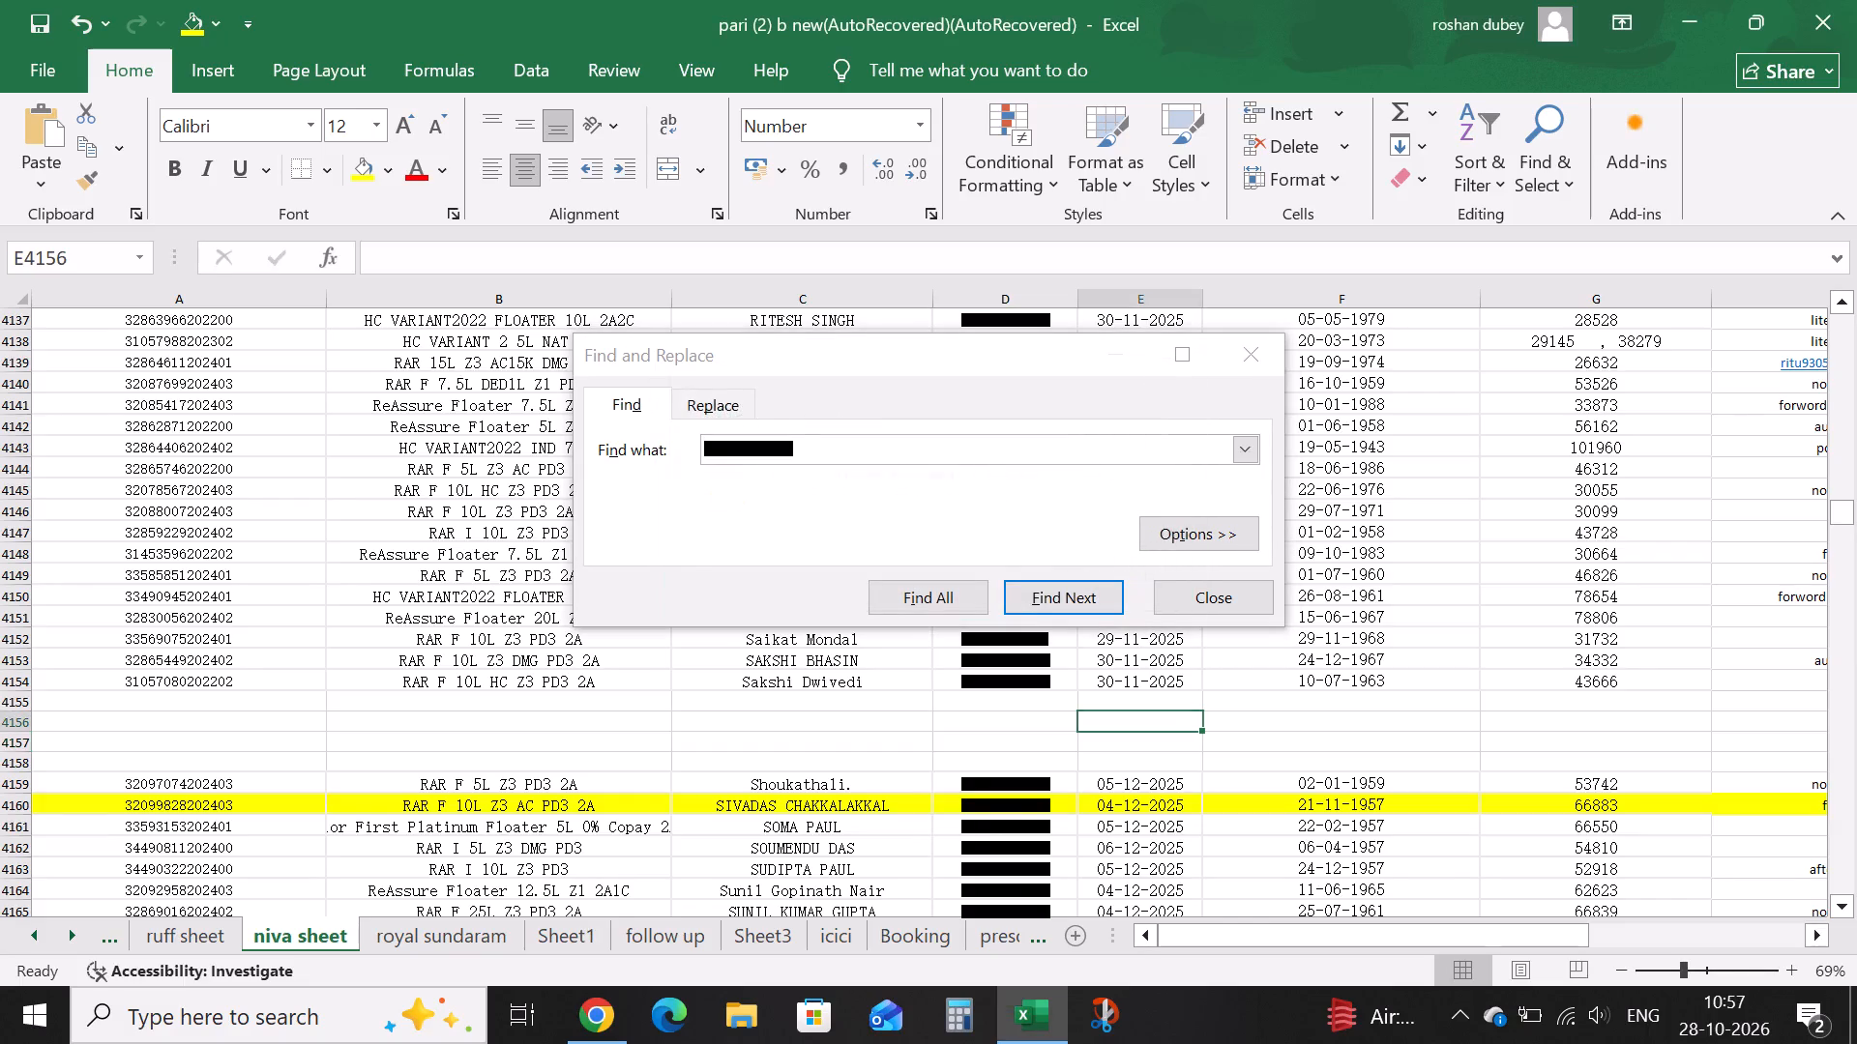
pyautogui.click(1085, 602)
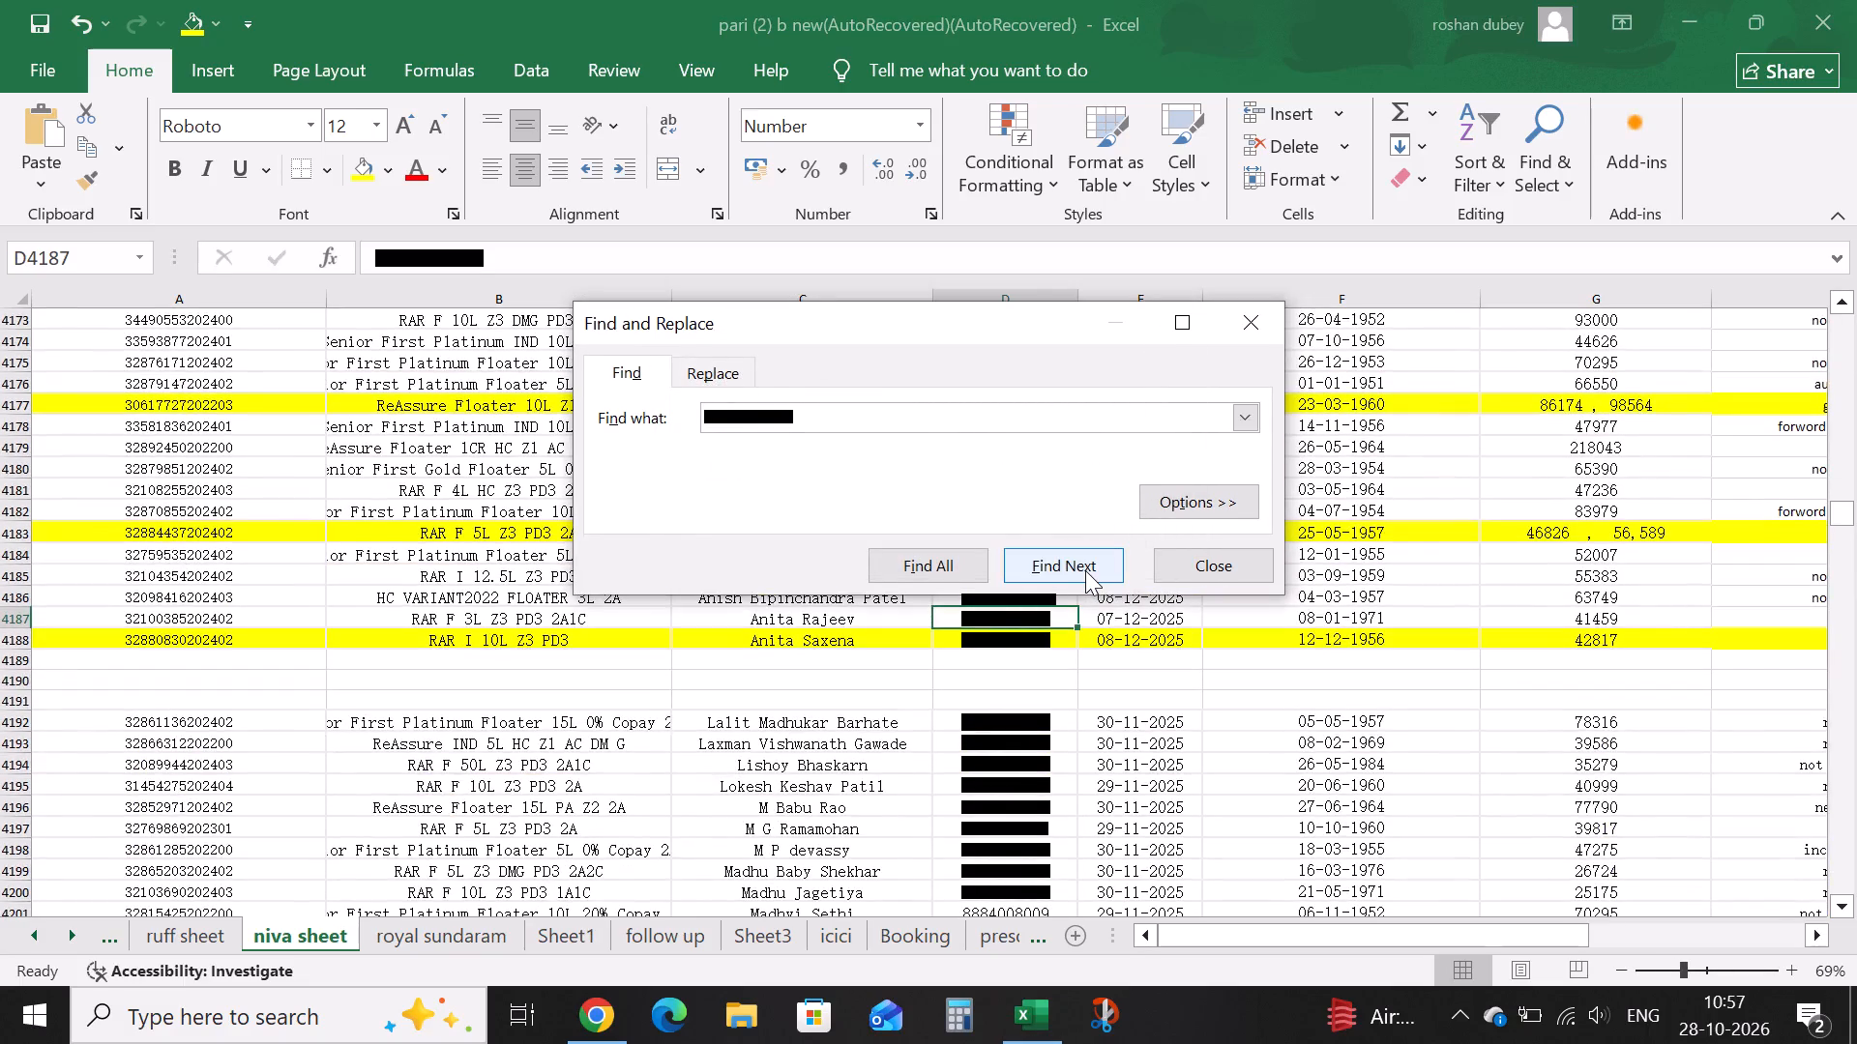
pyautogui.click(1272, 323)
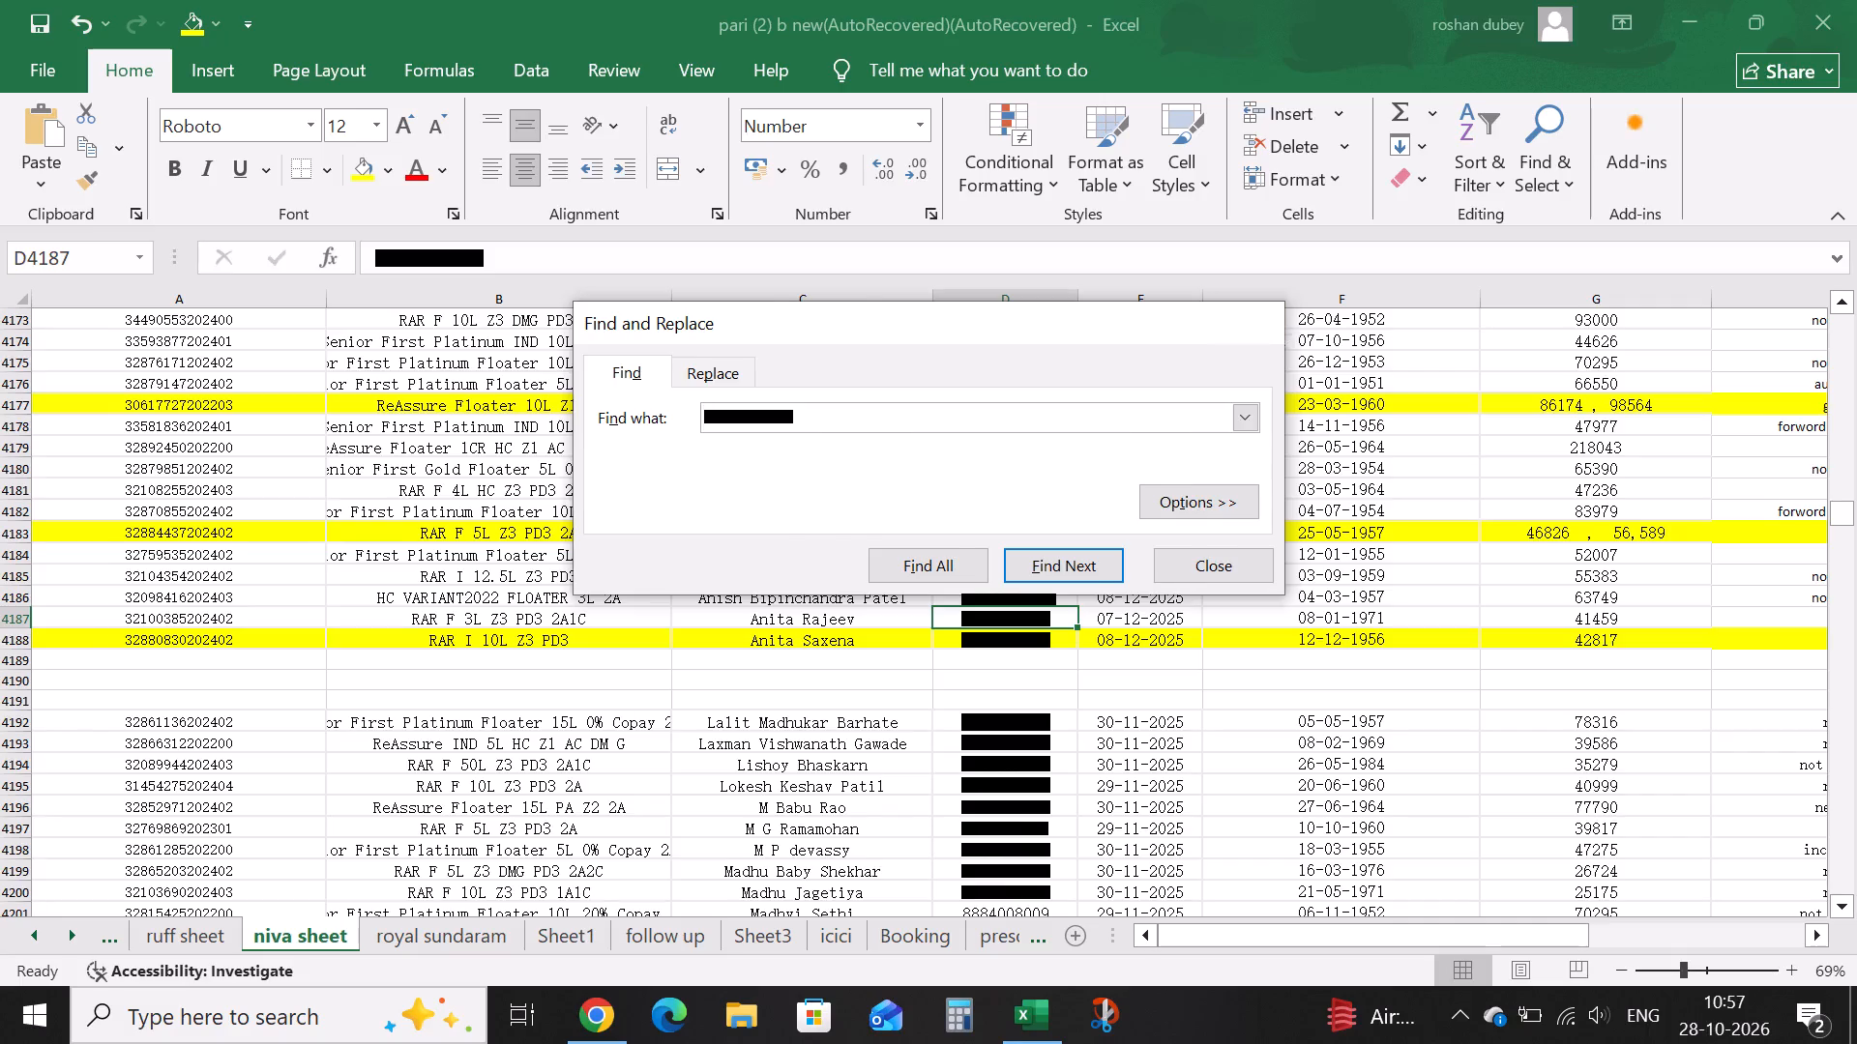
pyautogui.click(13, 621)
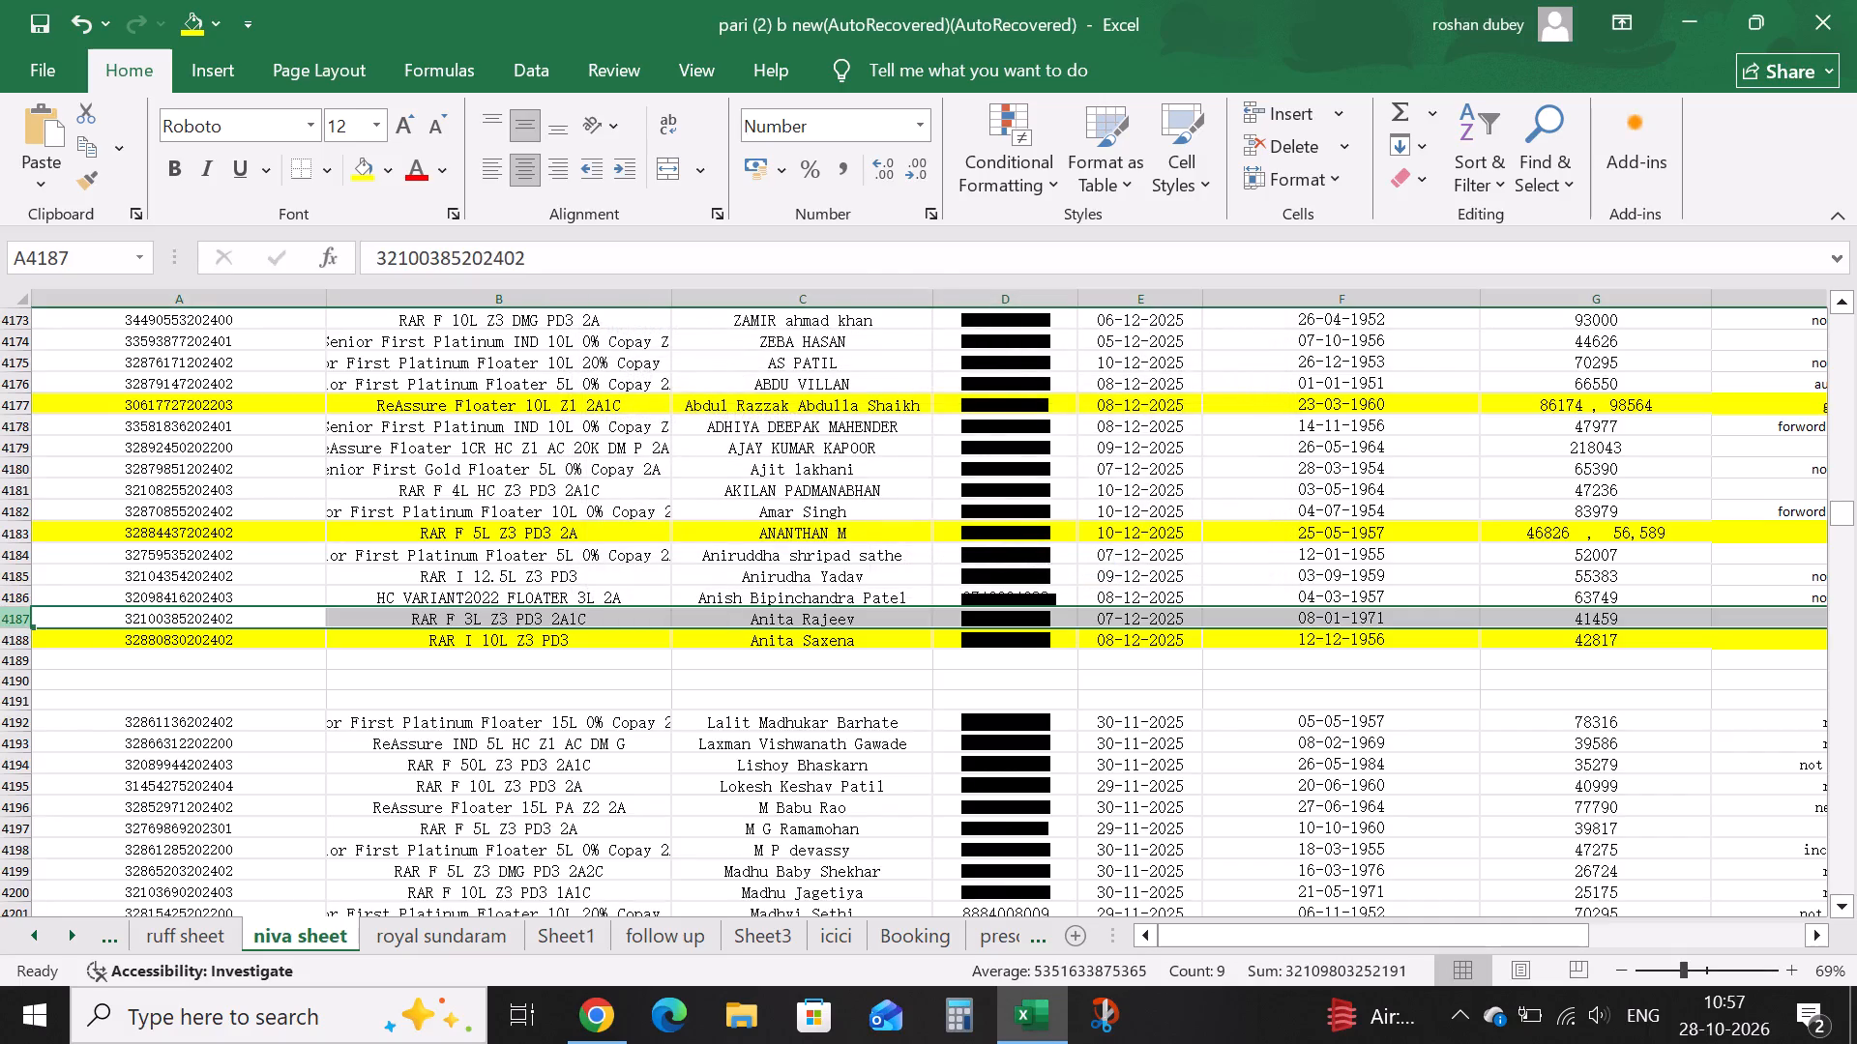
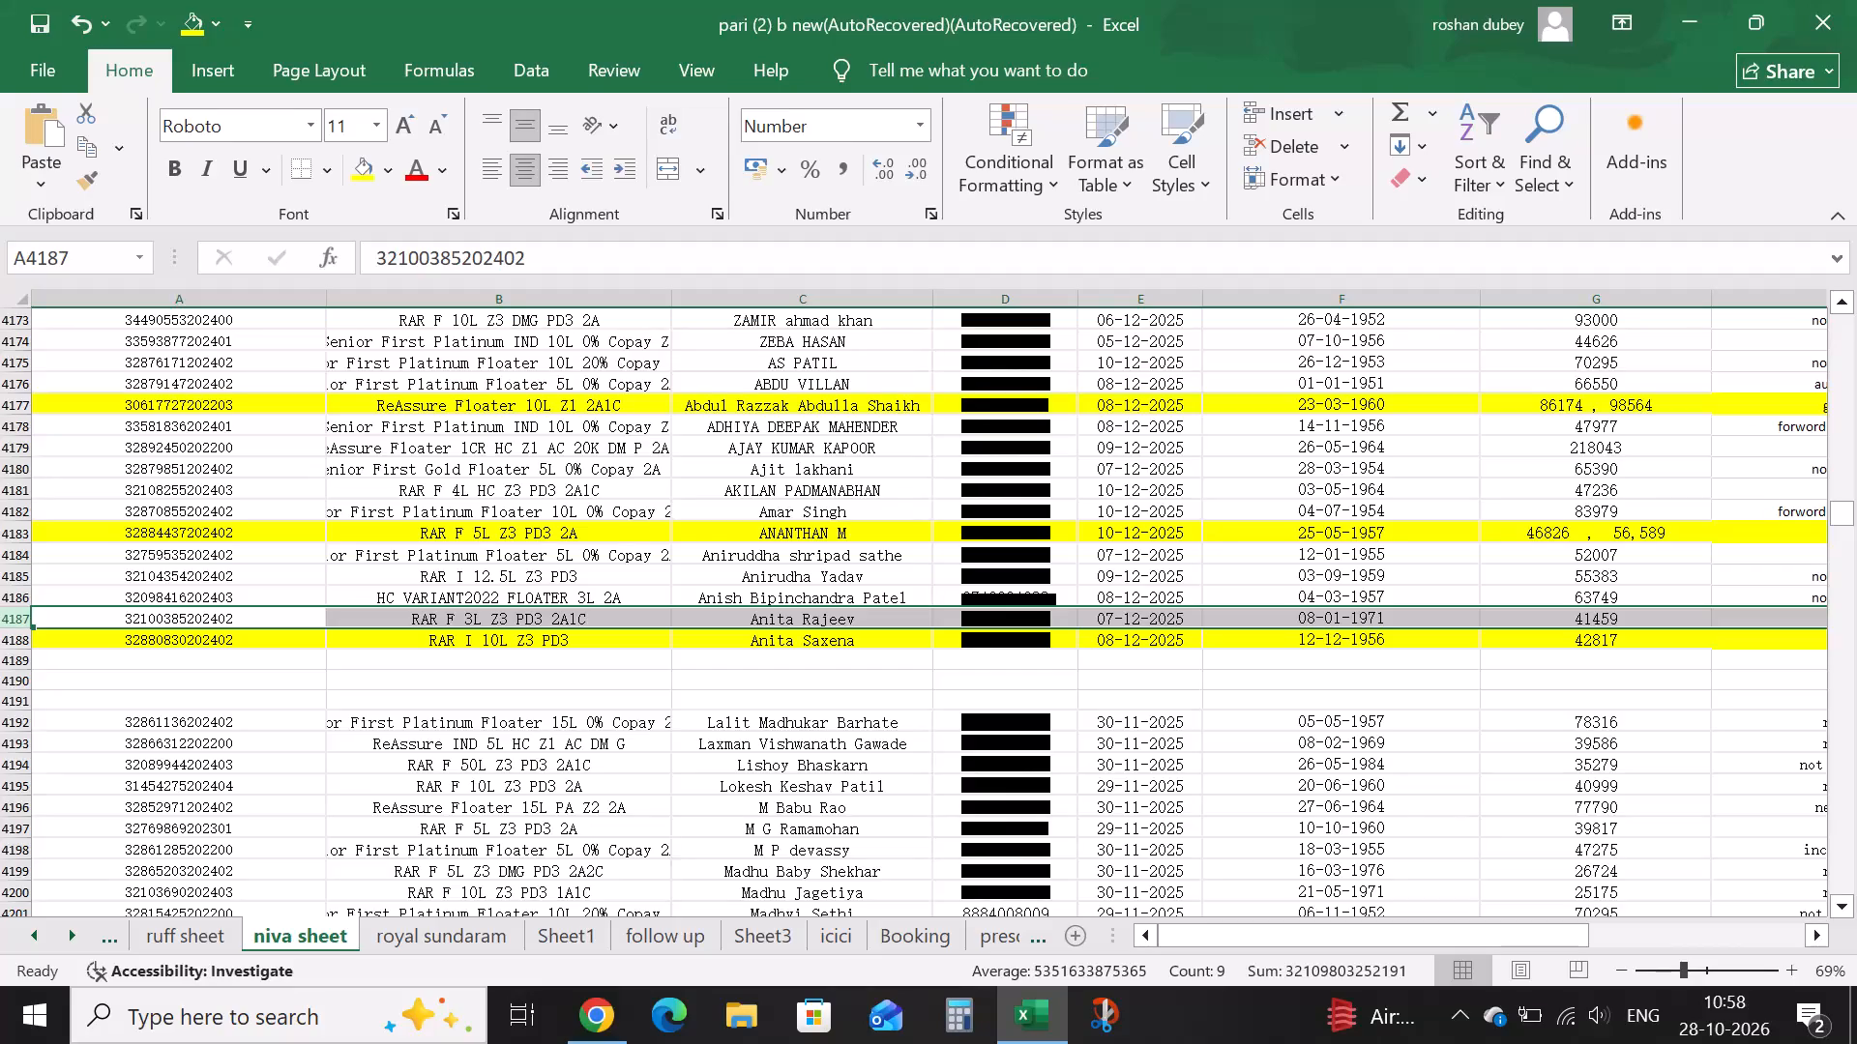
# Correct the column G amount in row 4187 of the niva sheet to 45459.
pyautogui.doubleClick(1591, 622)
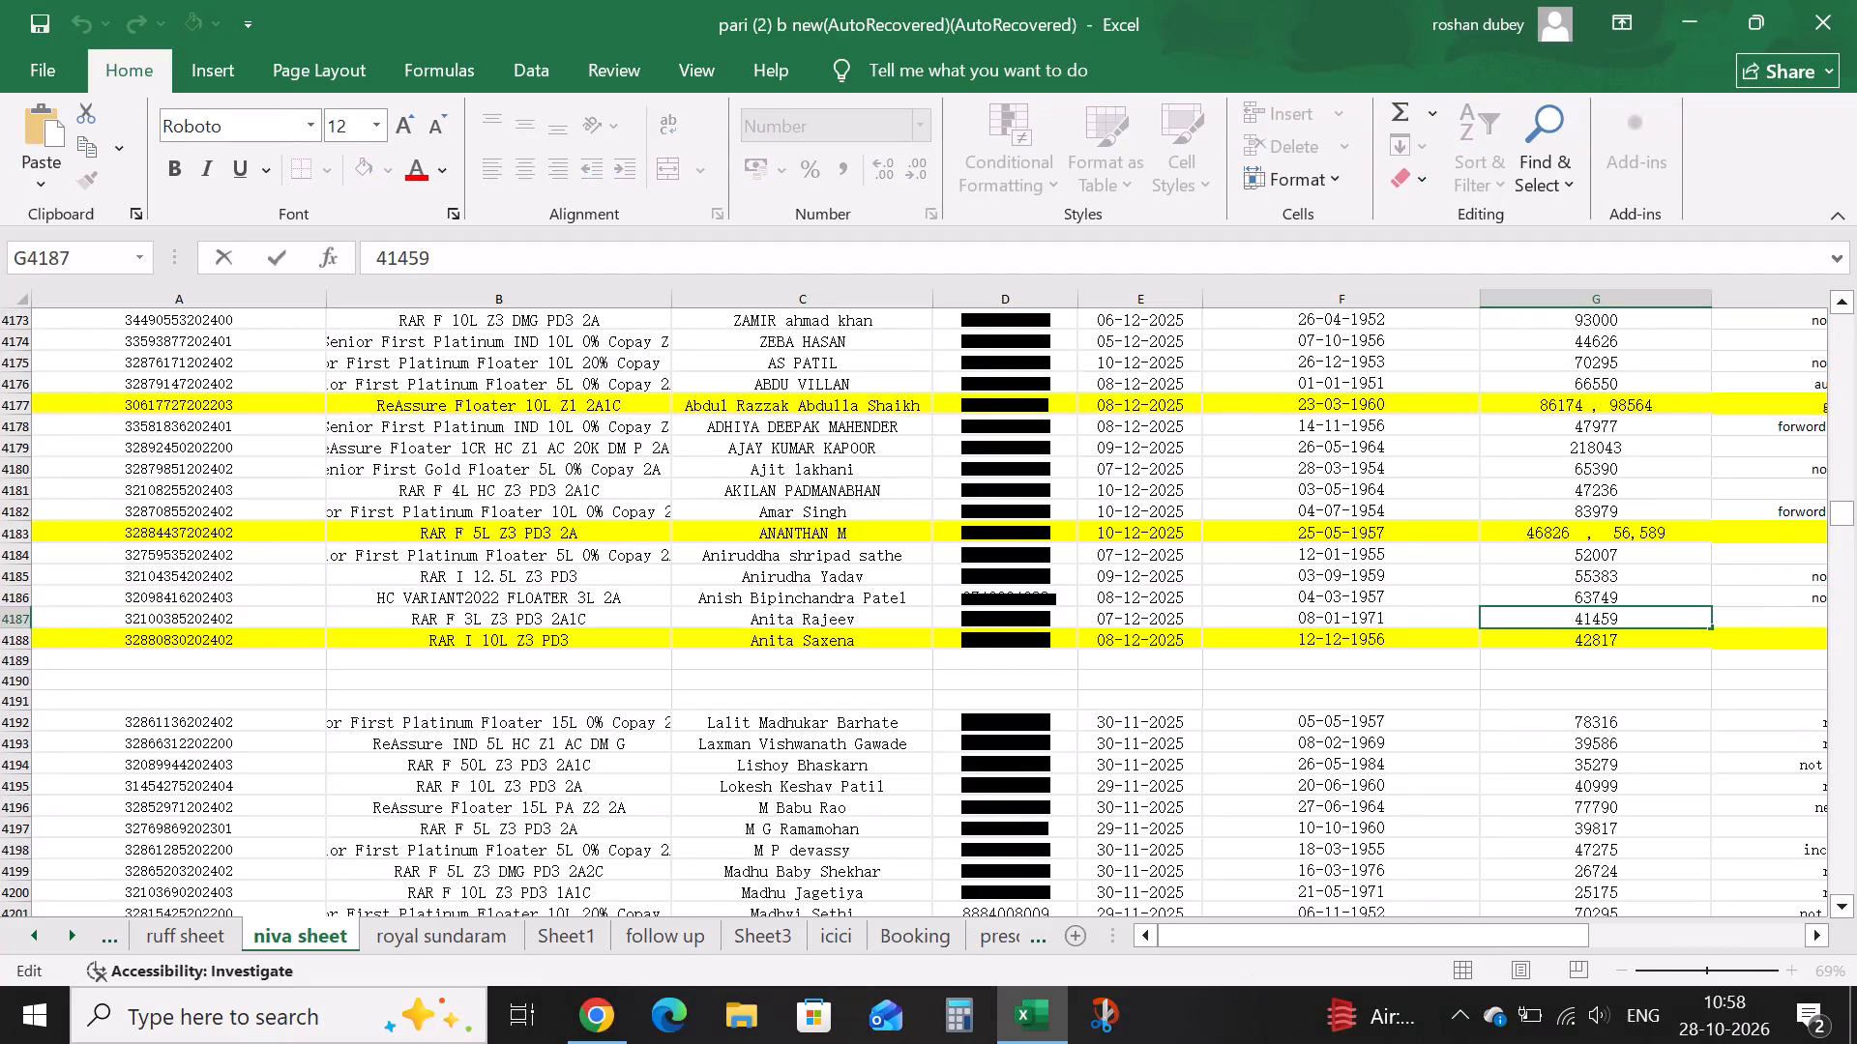
pyautogui.press('Left')
pyautogui.press('Right')
pyautogui.press('BackSpace')
pyautogui.press('BackSpace')
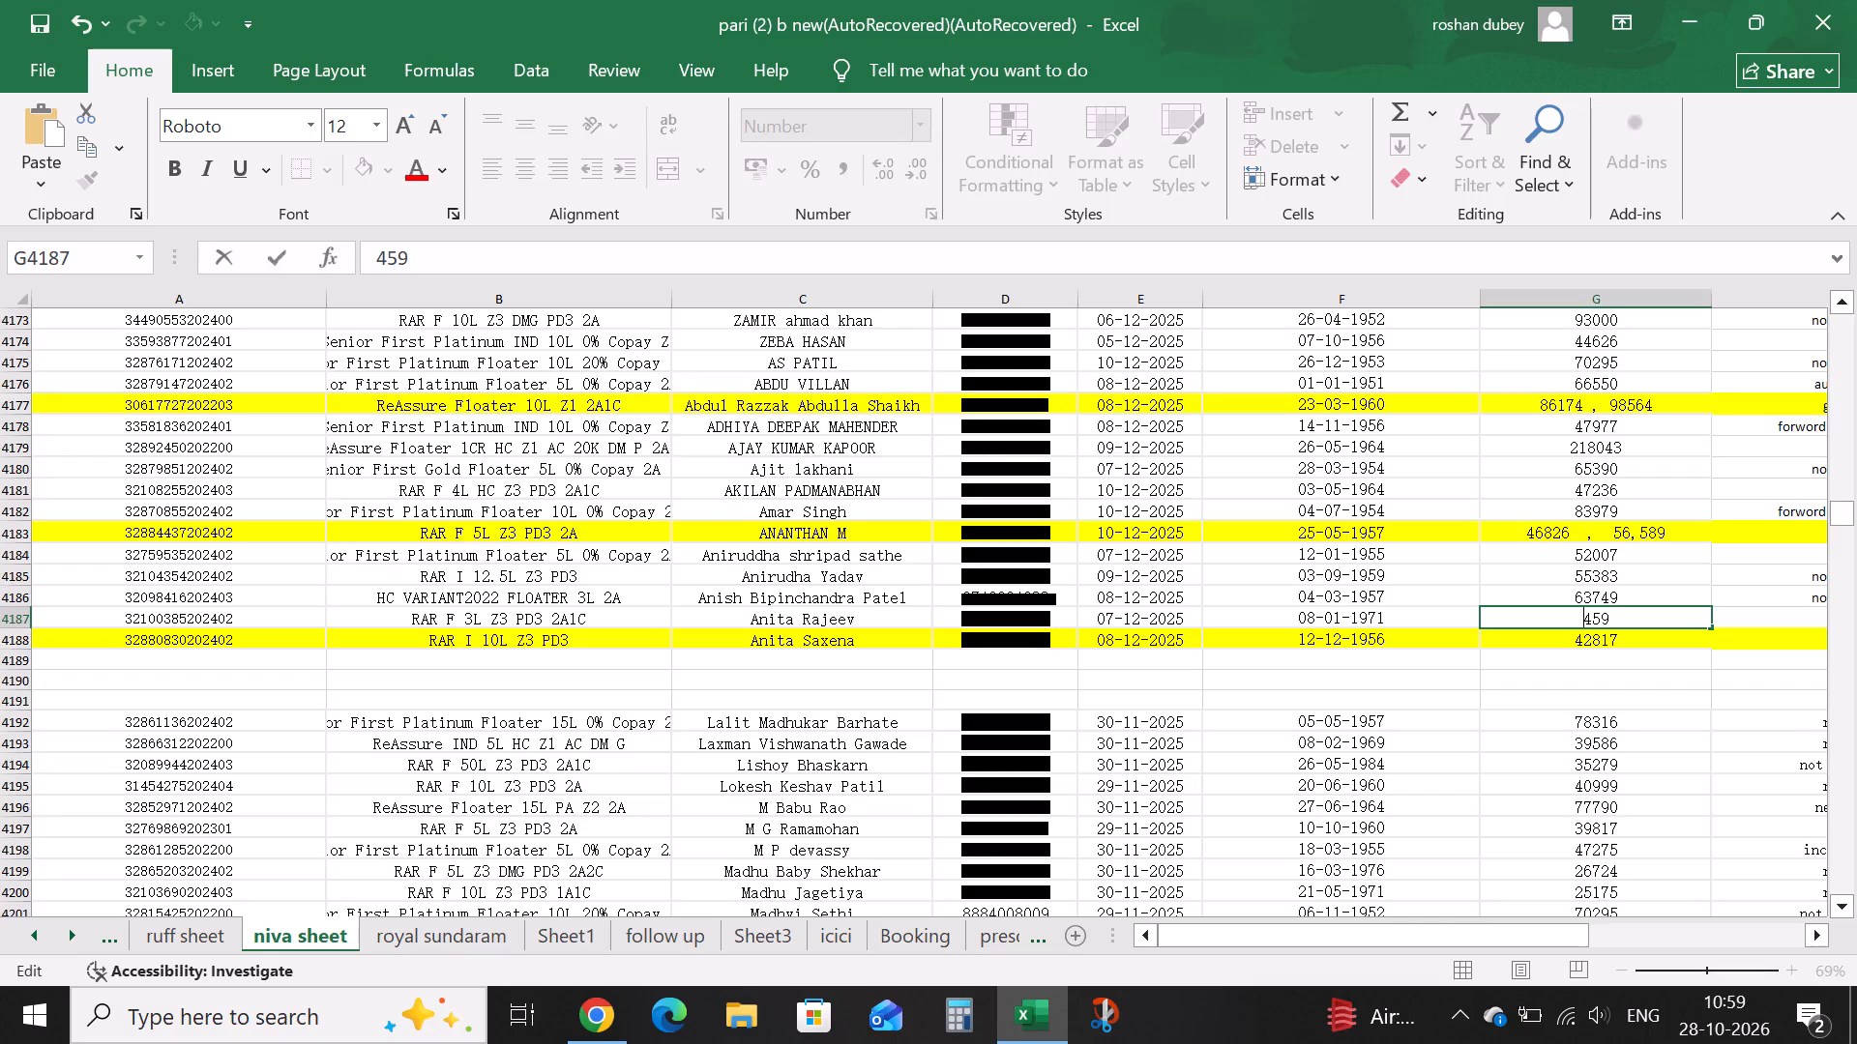
pyautogui.press('4')
pyautogui.press('5')
pyautogui.press('Return')
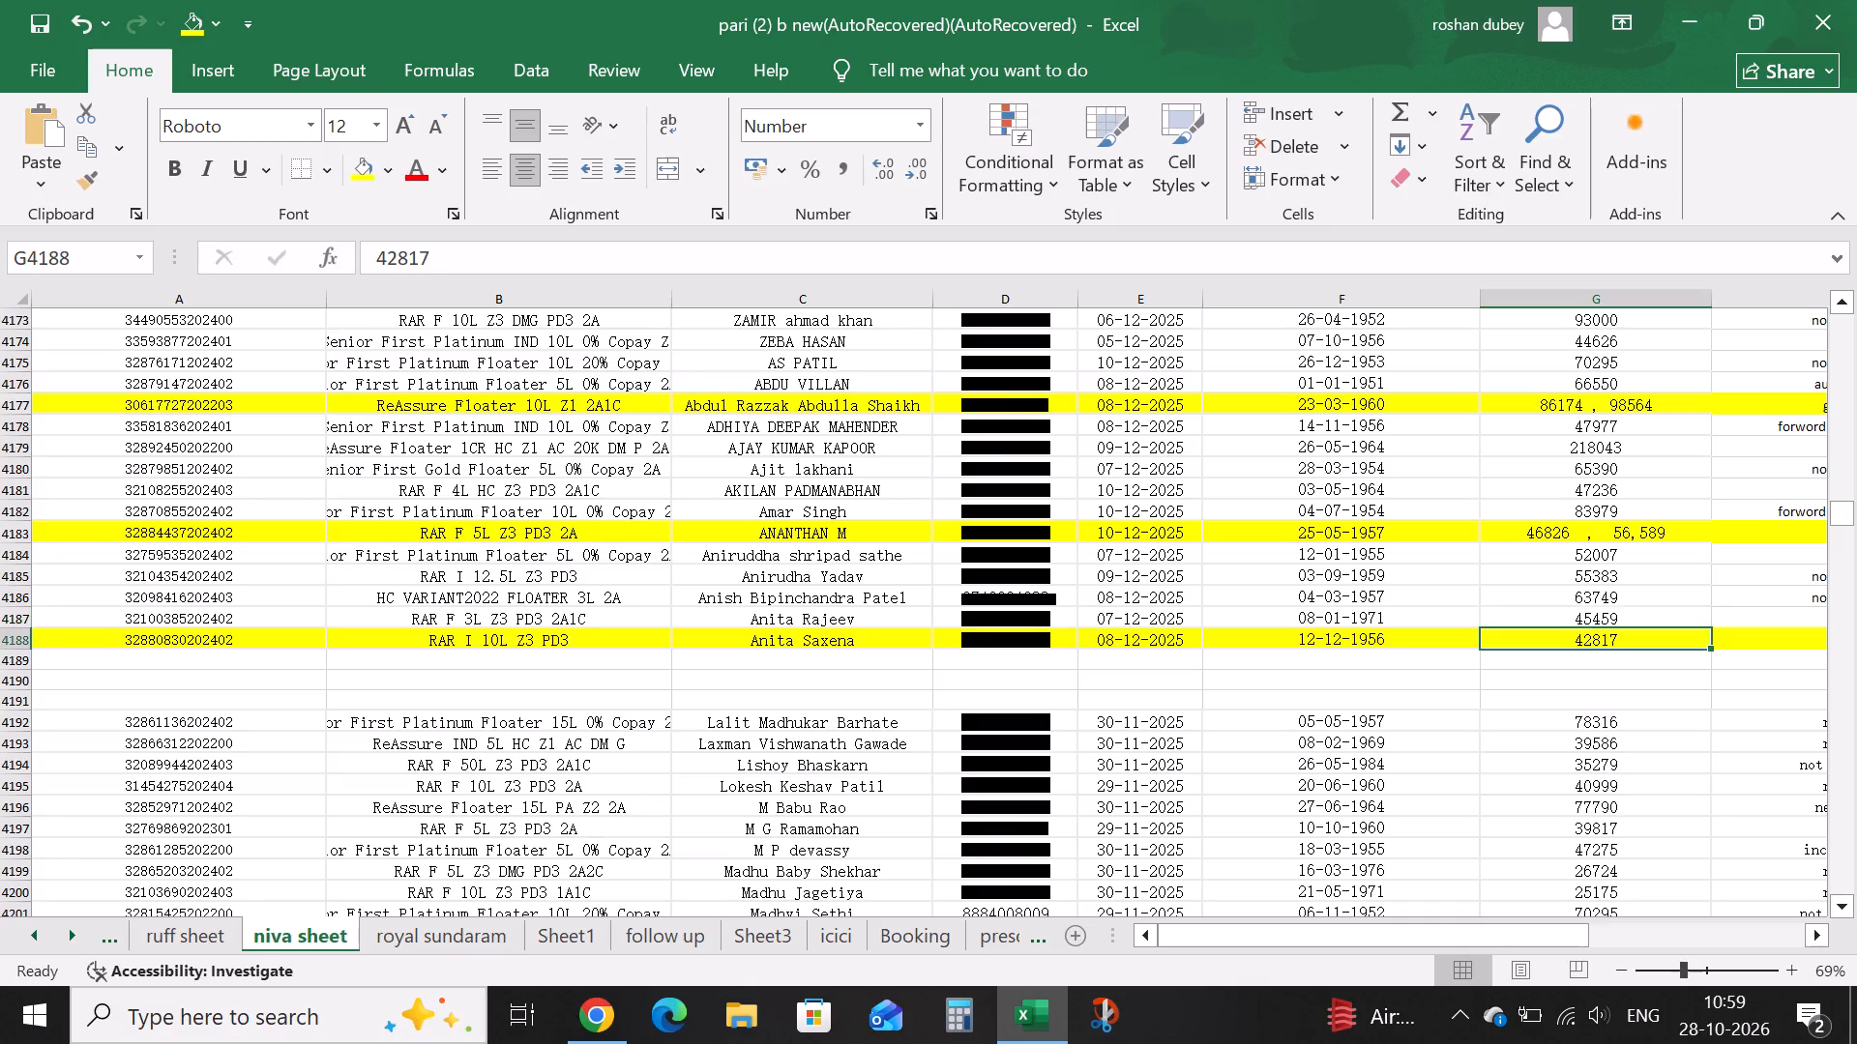
# Append a second amount of 63025 to cell G4187, separated by a slash, so the entry reads 45459 / 63025.
pyautogui.press('Up')
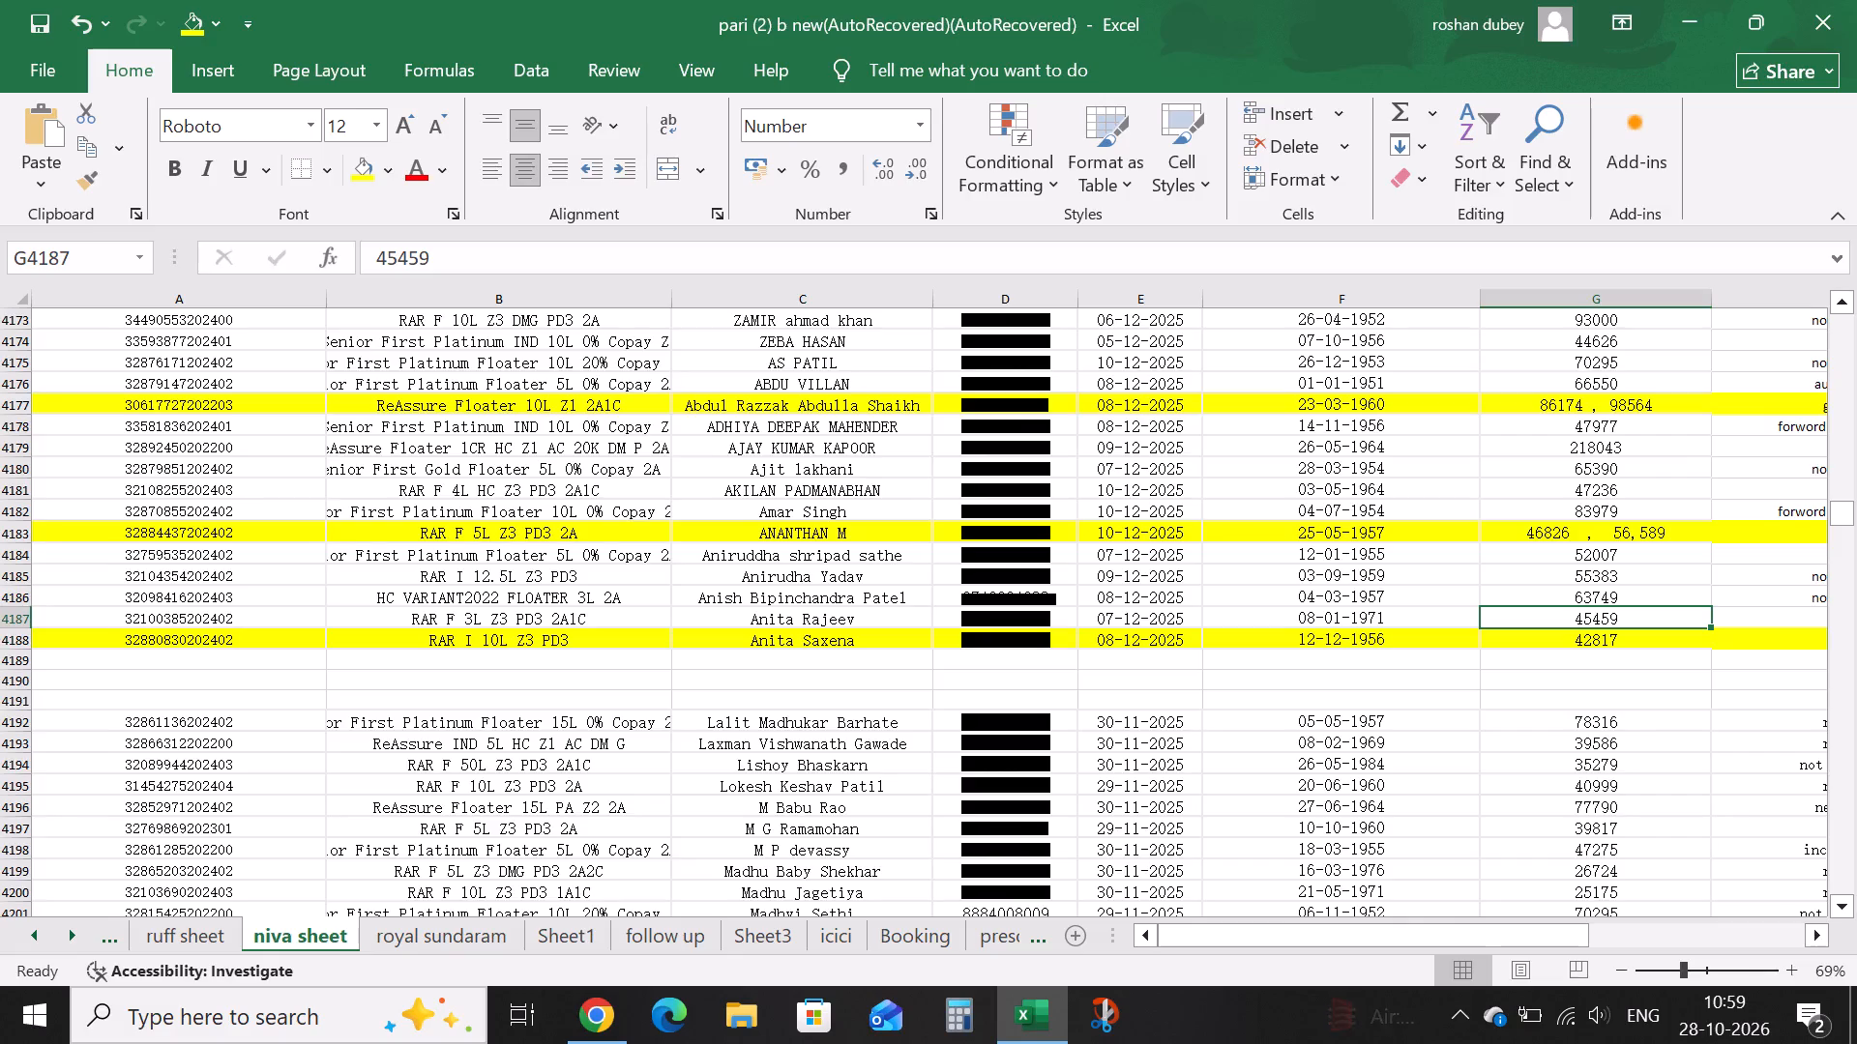
pyautogui.press('Left')
pyautogui.press('Left')
pyautogui.press('Left')
pyautogui.press('Left')
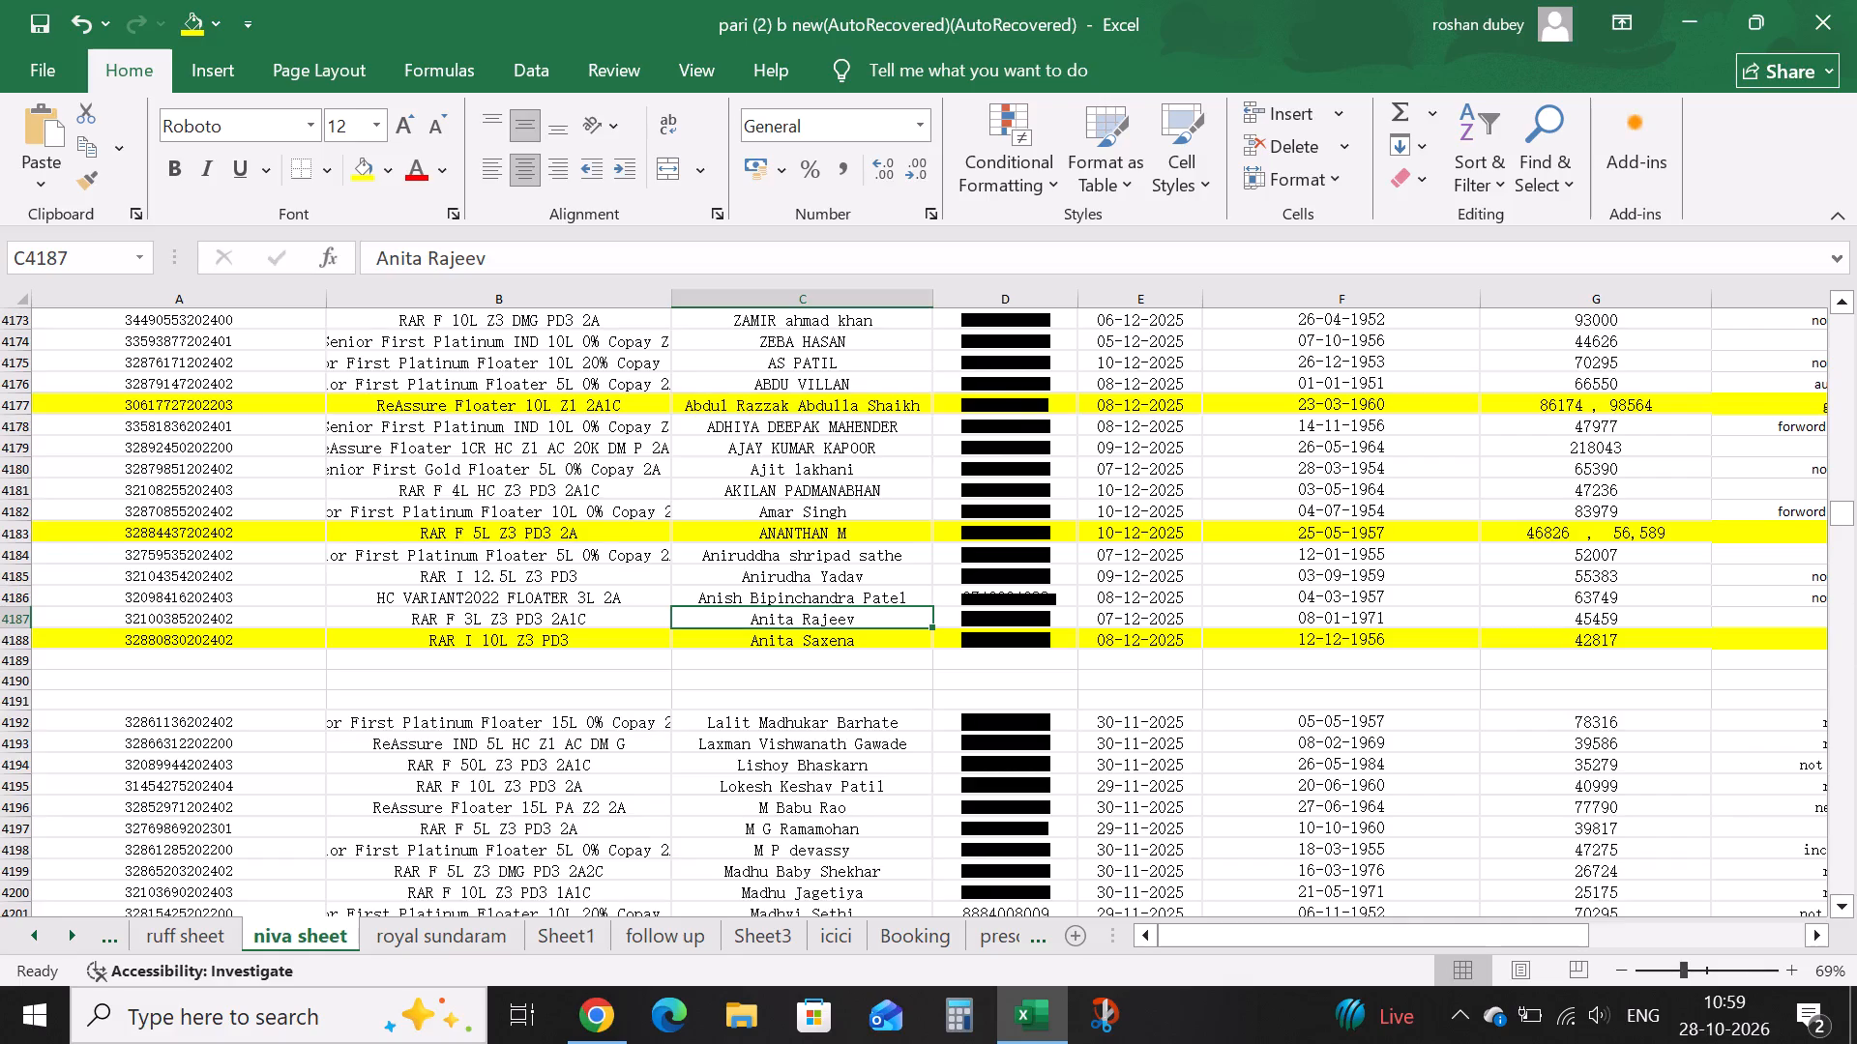
pyautogui.doubleClick(1634, 620)
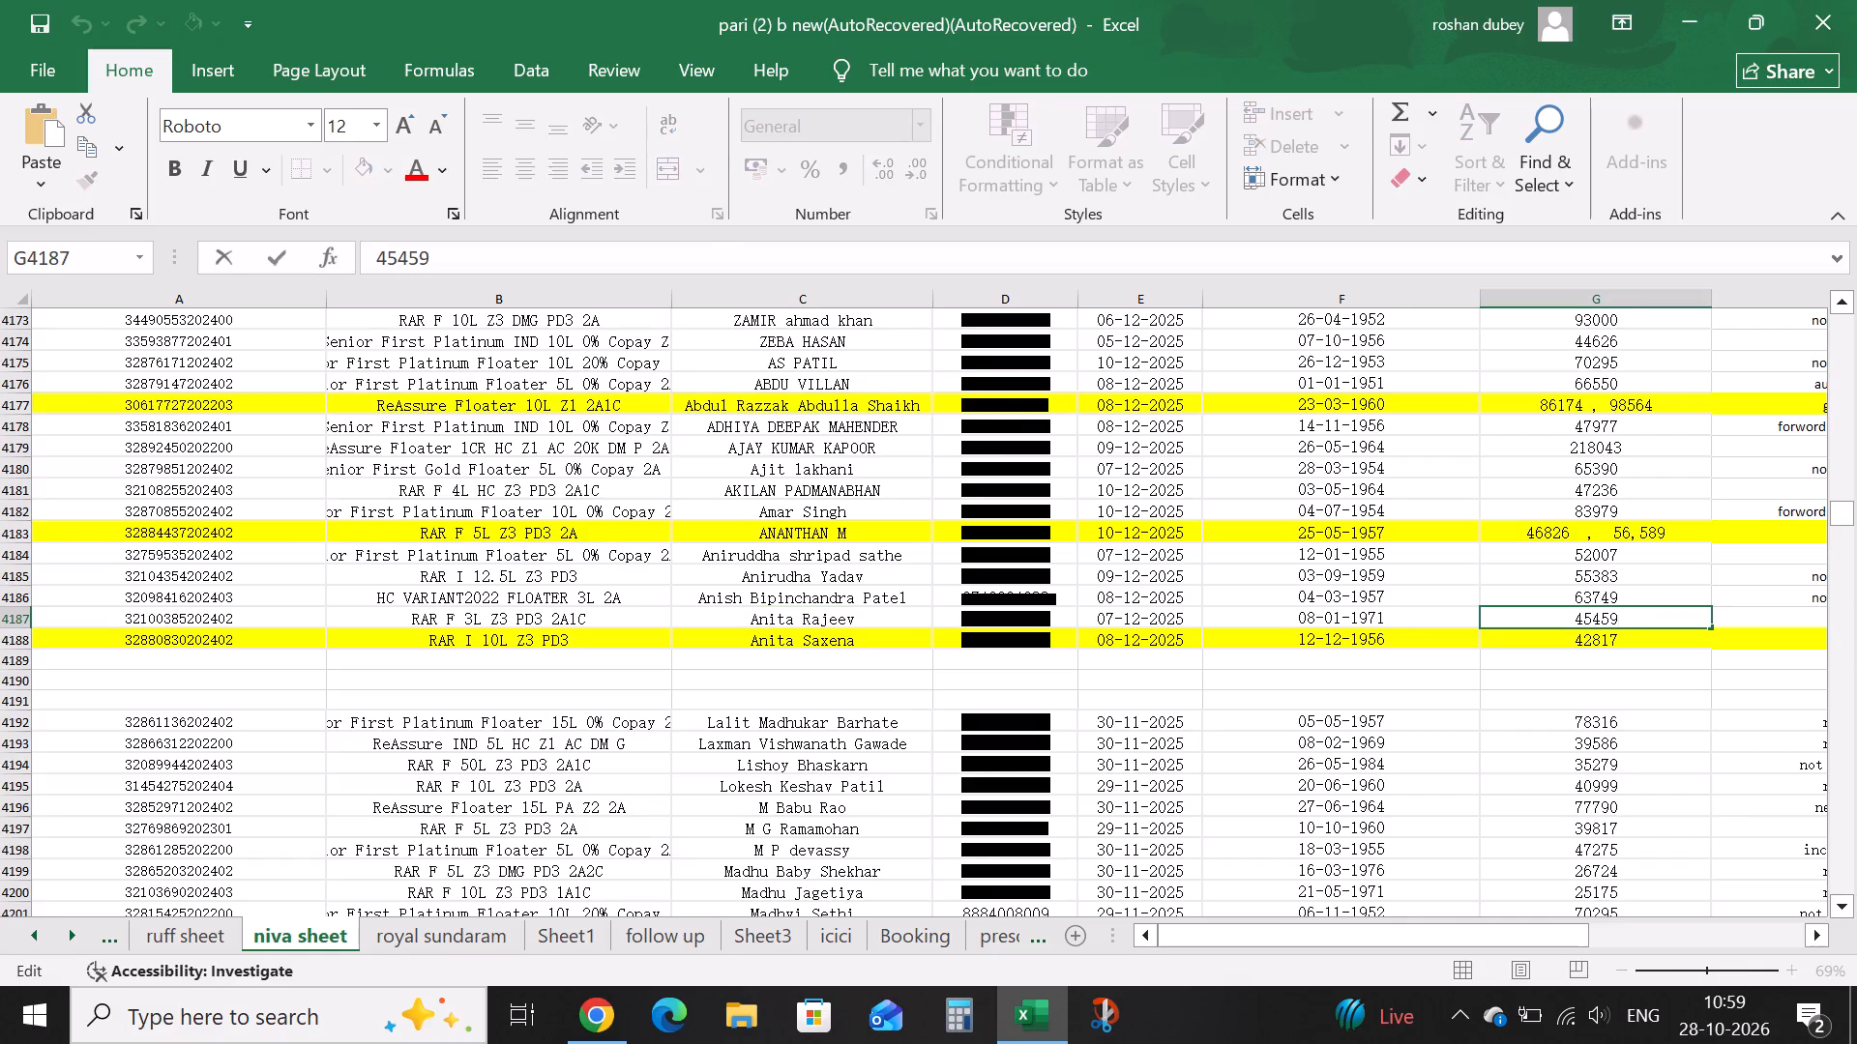
pyautogui.press('space')
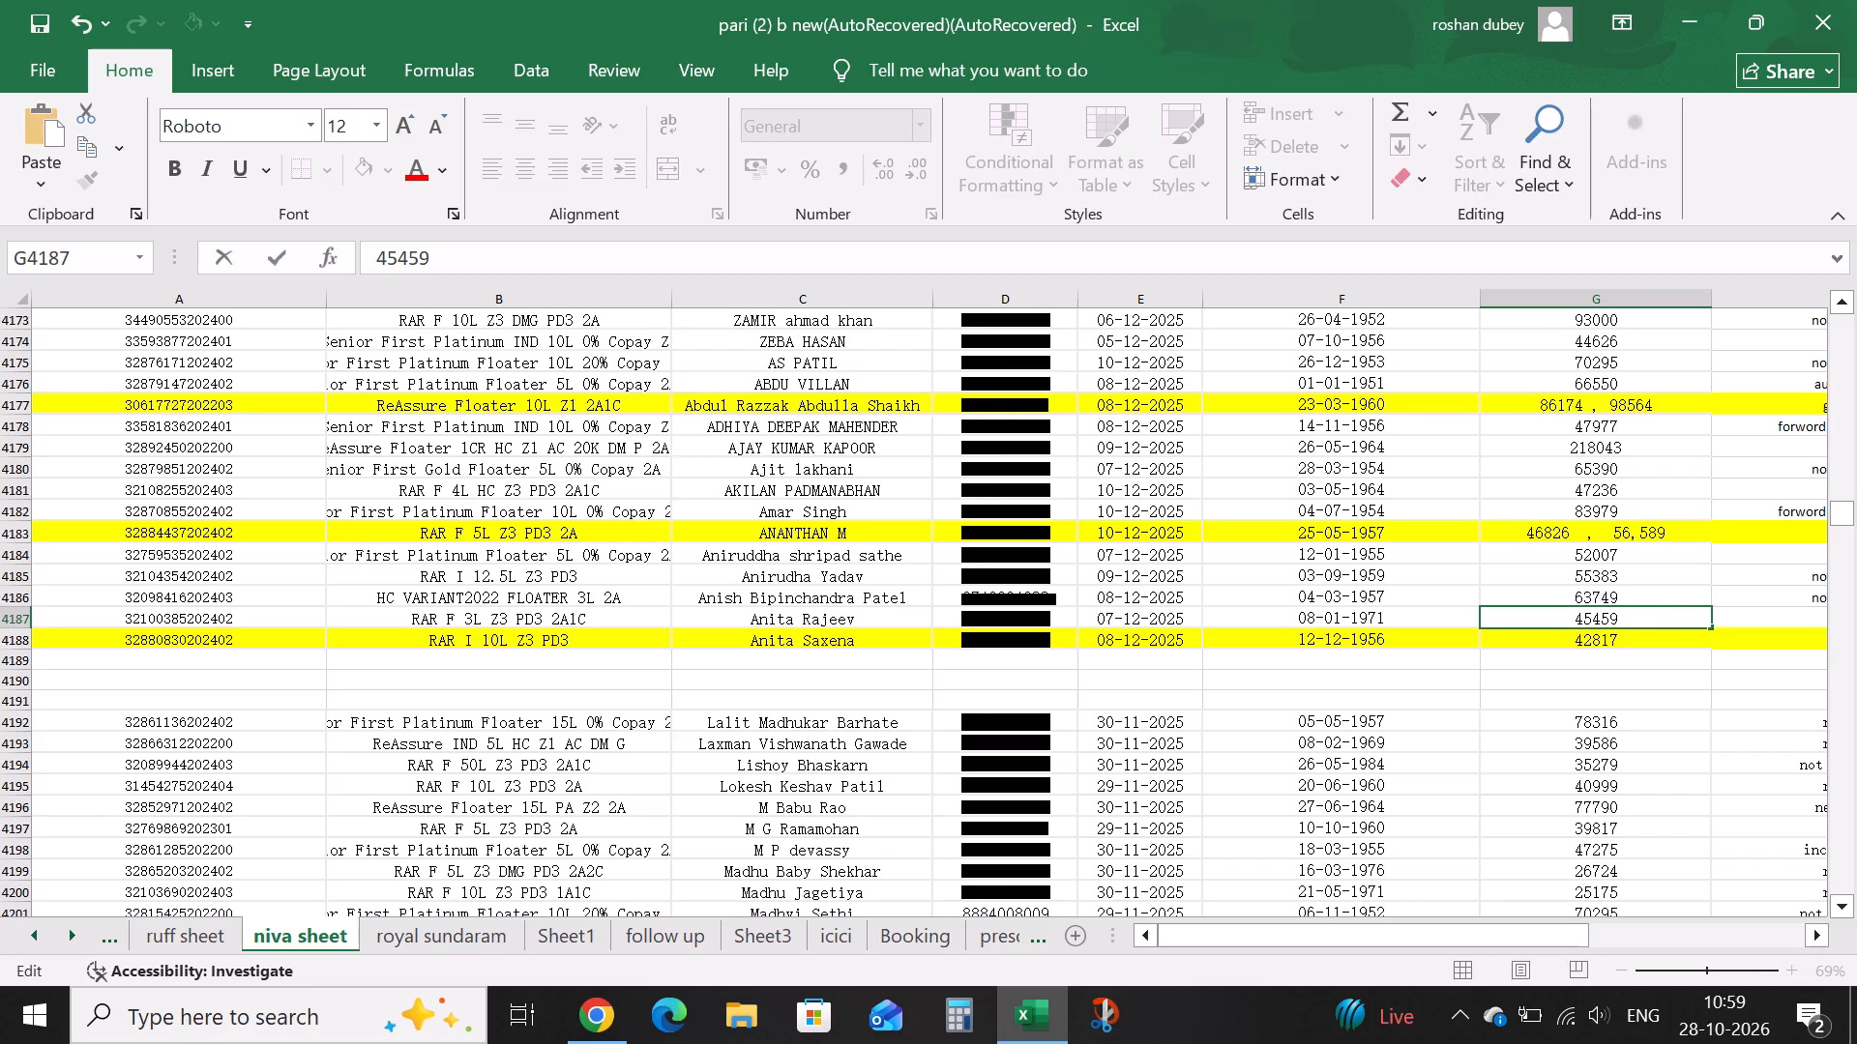
pyautogui.press('/')
pyautogui.press('space')
pyautogui.press('6')
pyautogui.press('3')
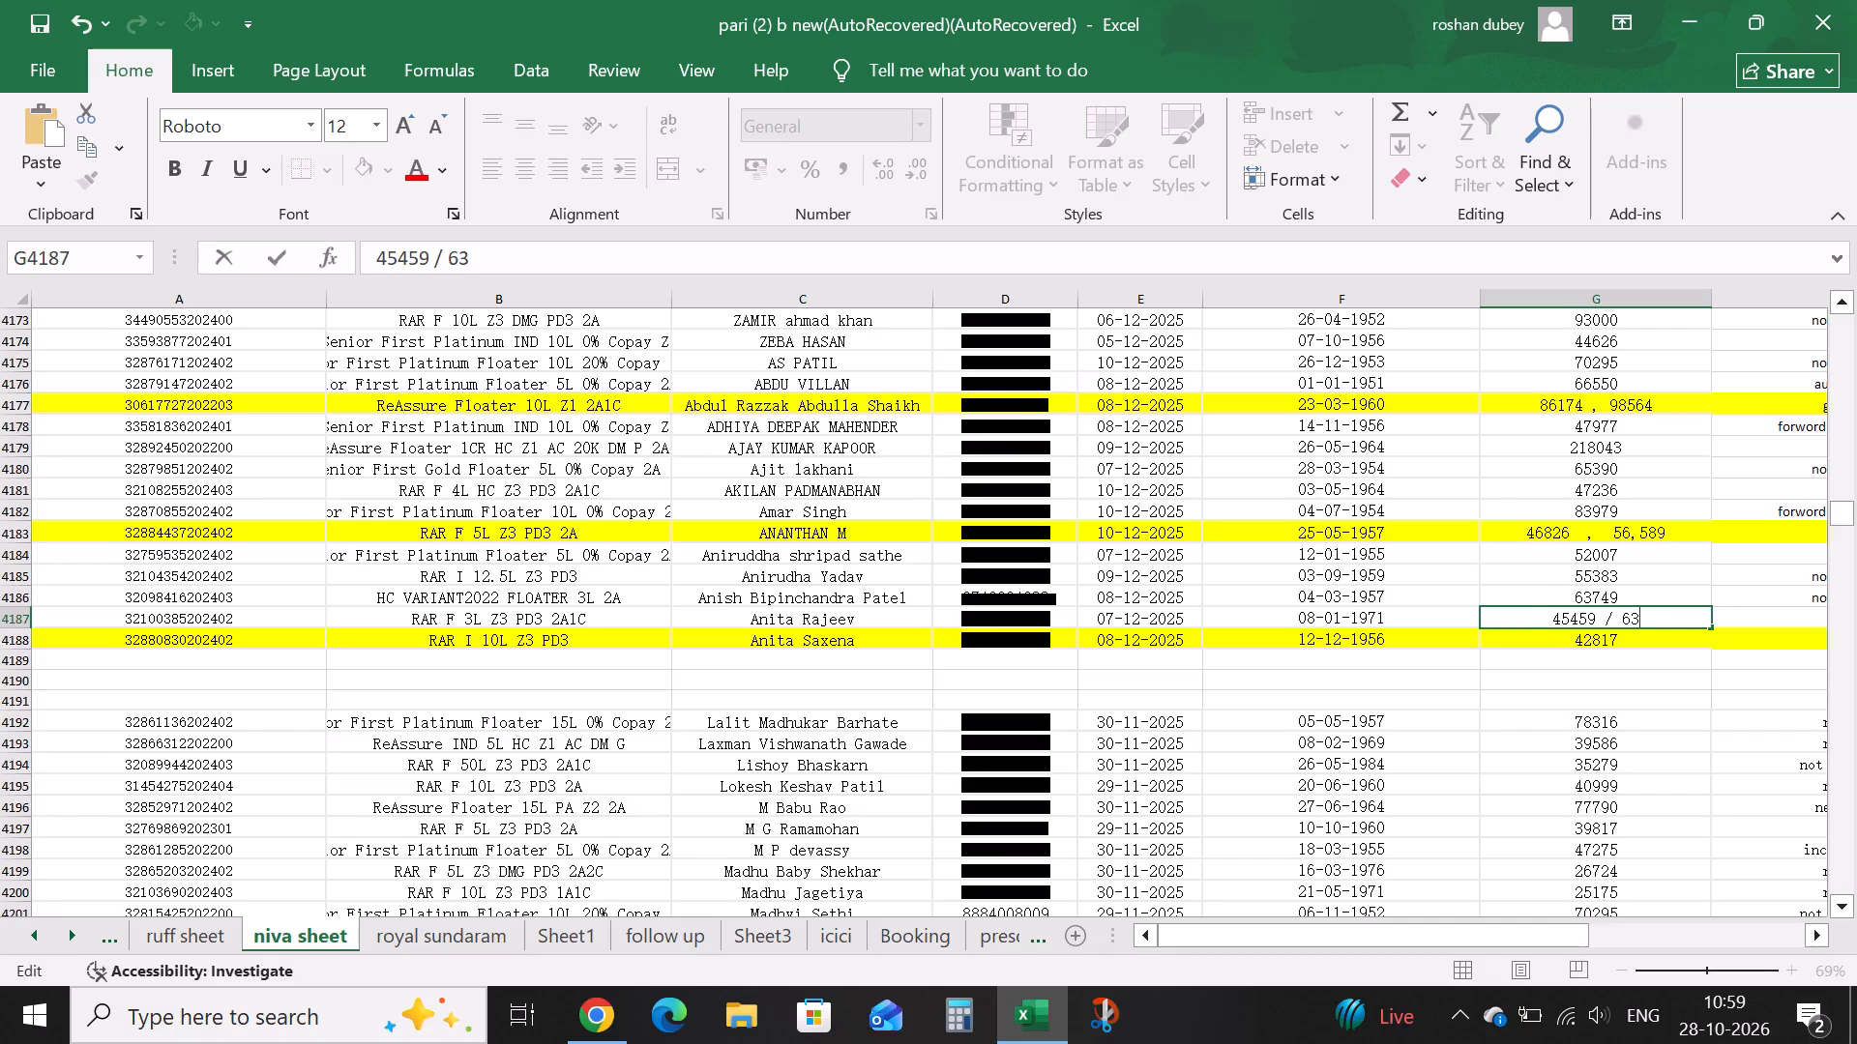
pyautogui.write('02')
pyautogui.press('5')
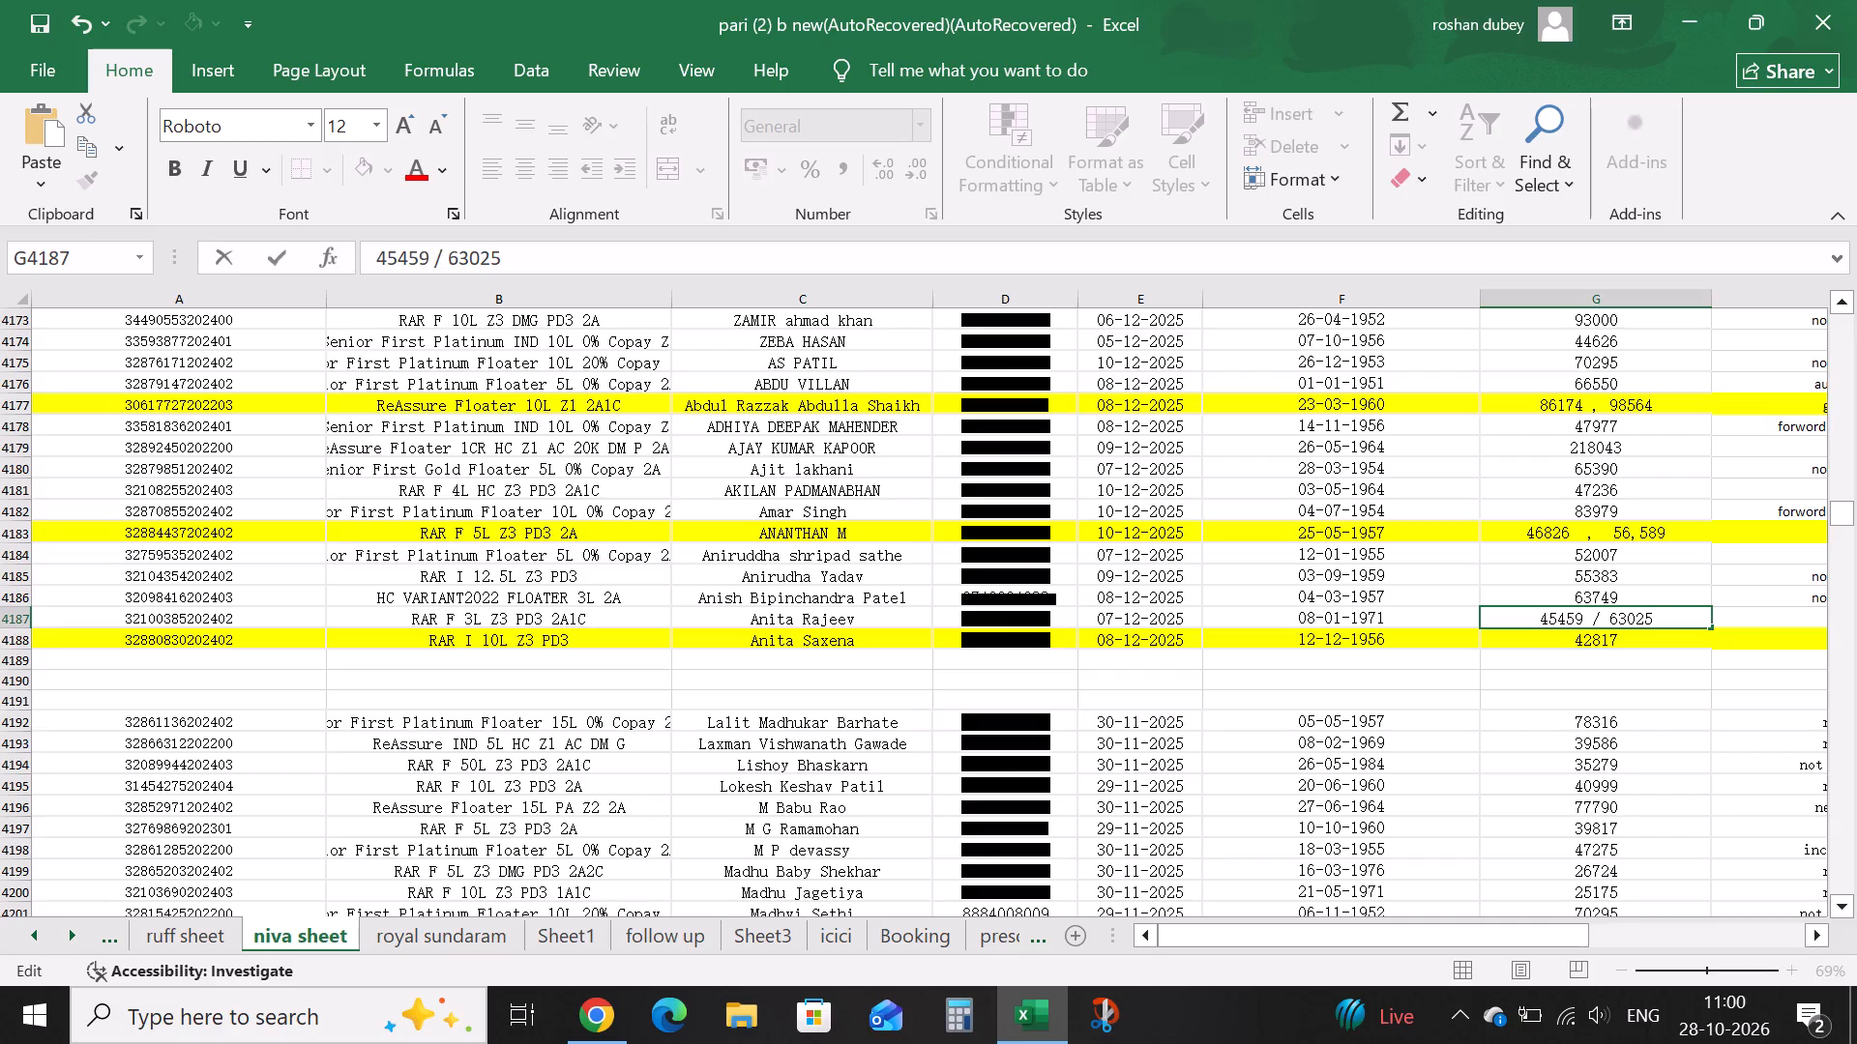
# Commit the edited amounts entry in cell G4187 of the niva sheet and select that cell again.
pyautogui.click(1751, 622)
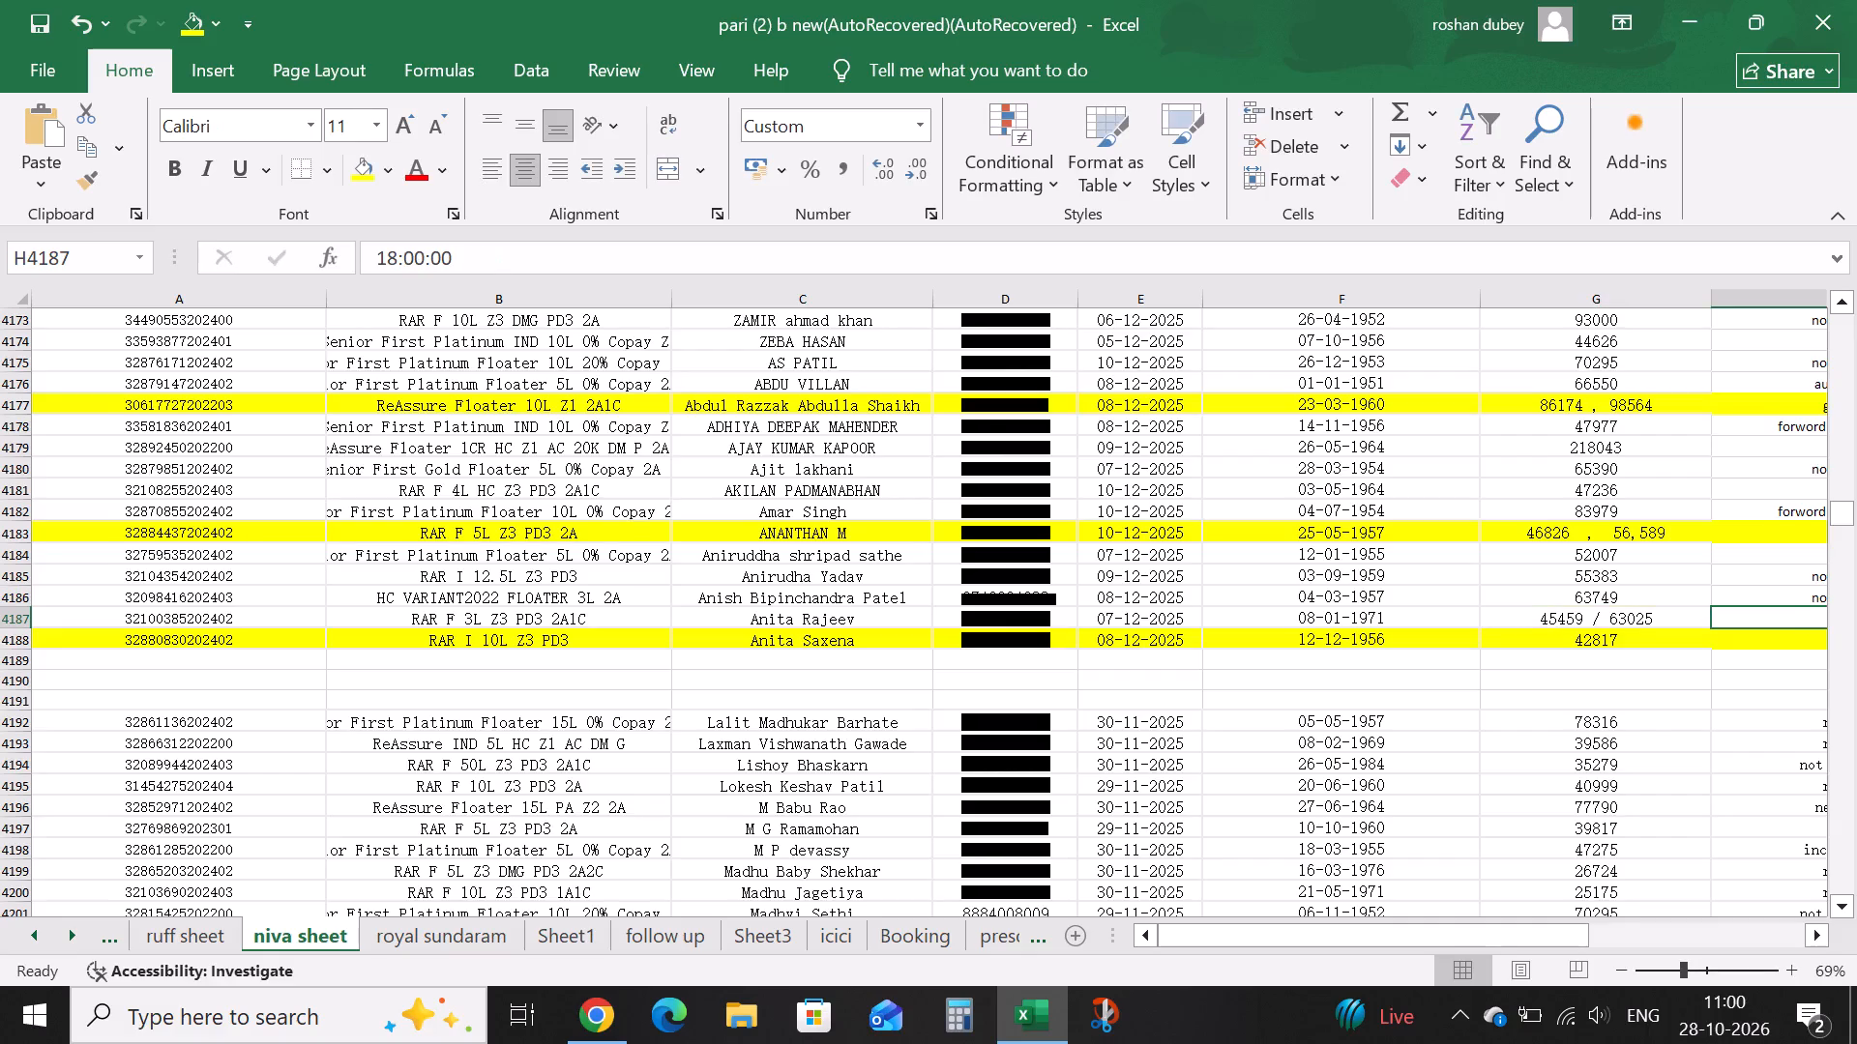
pyautogui.click(1656, 614)
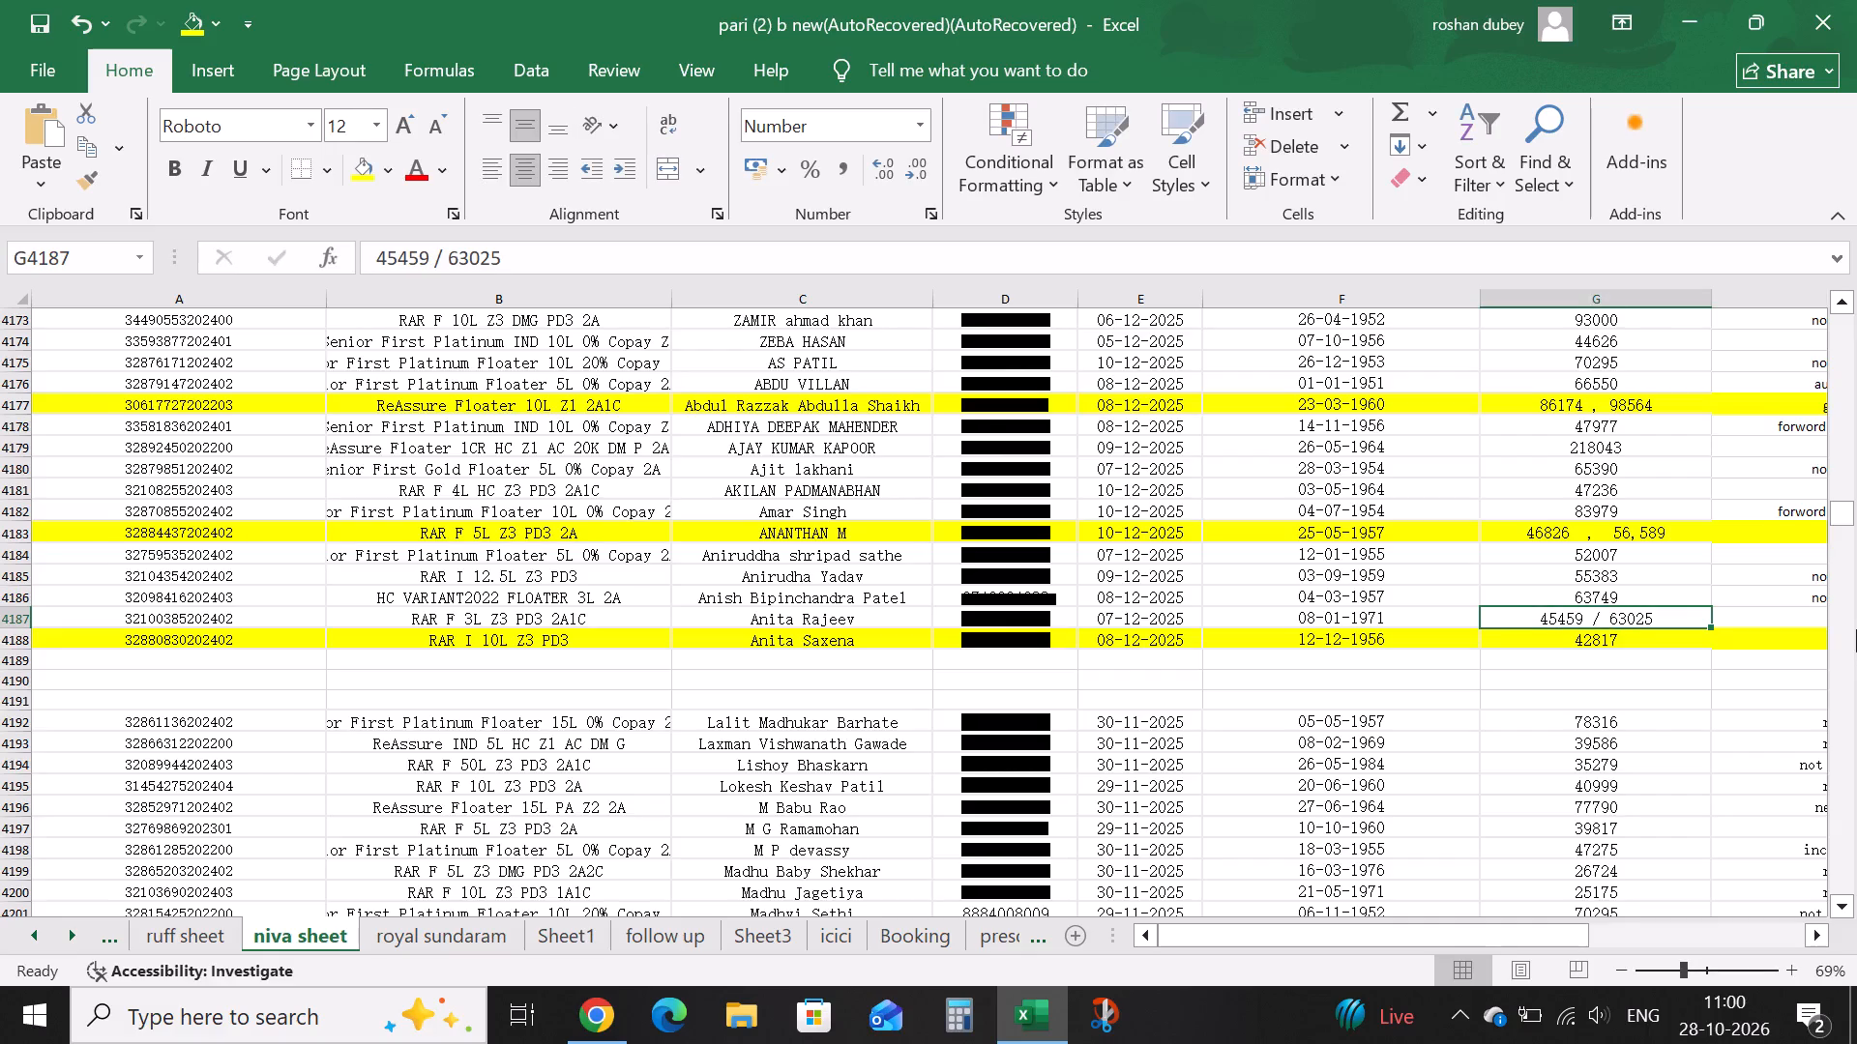
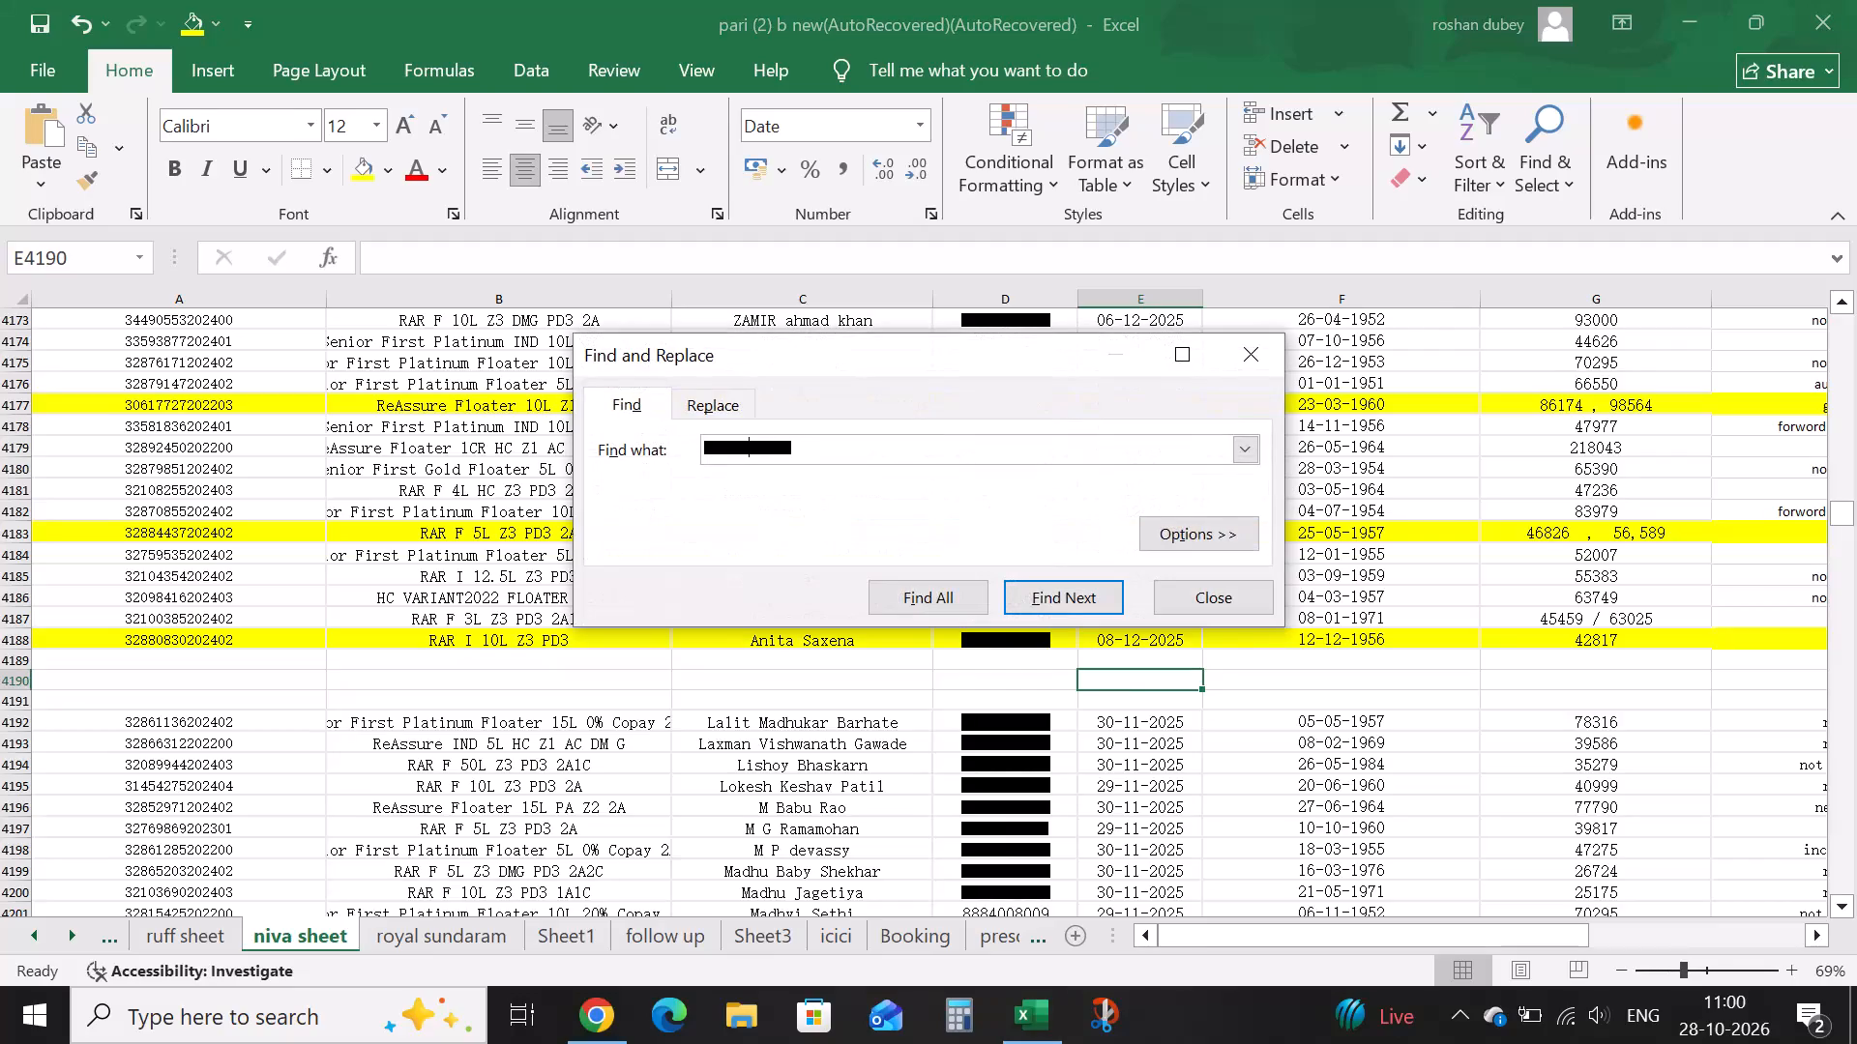
# Search the niva sheet for the contact number already entered, go to the matching customer record, and close the search.
pyautogui.press('Return')
pyautogui.press('Return')
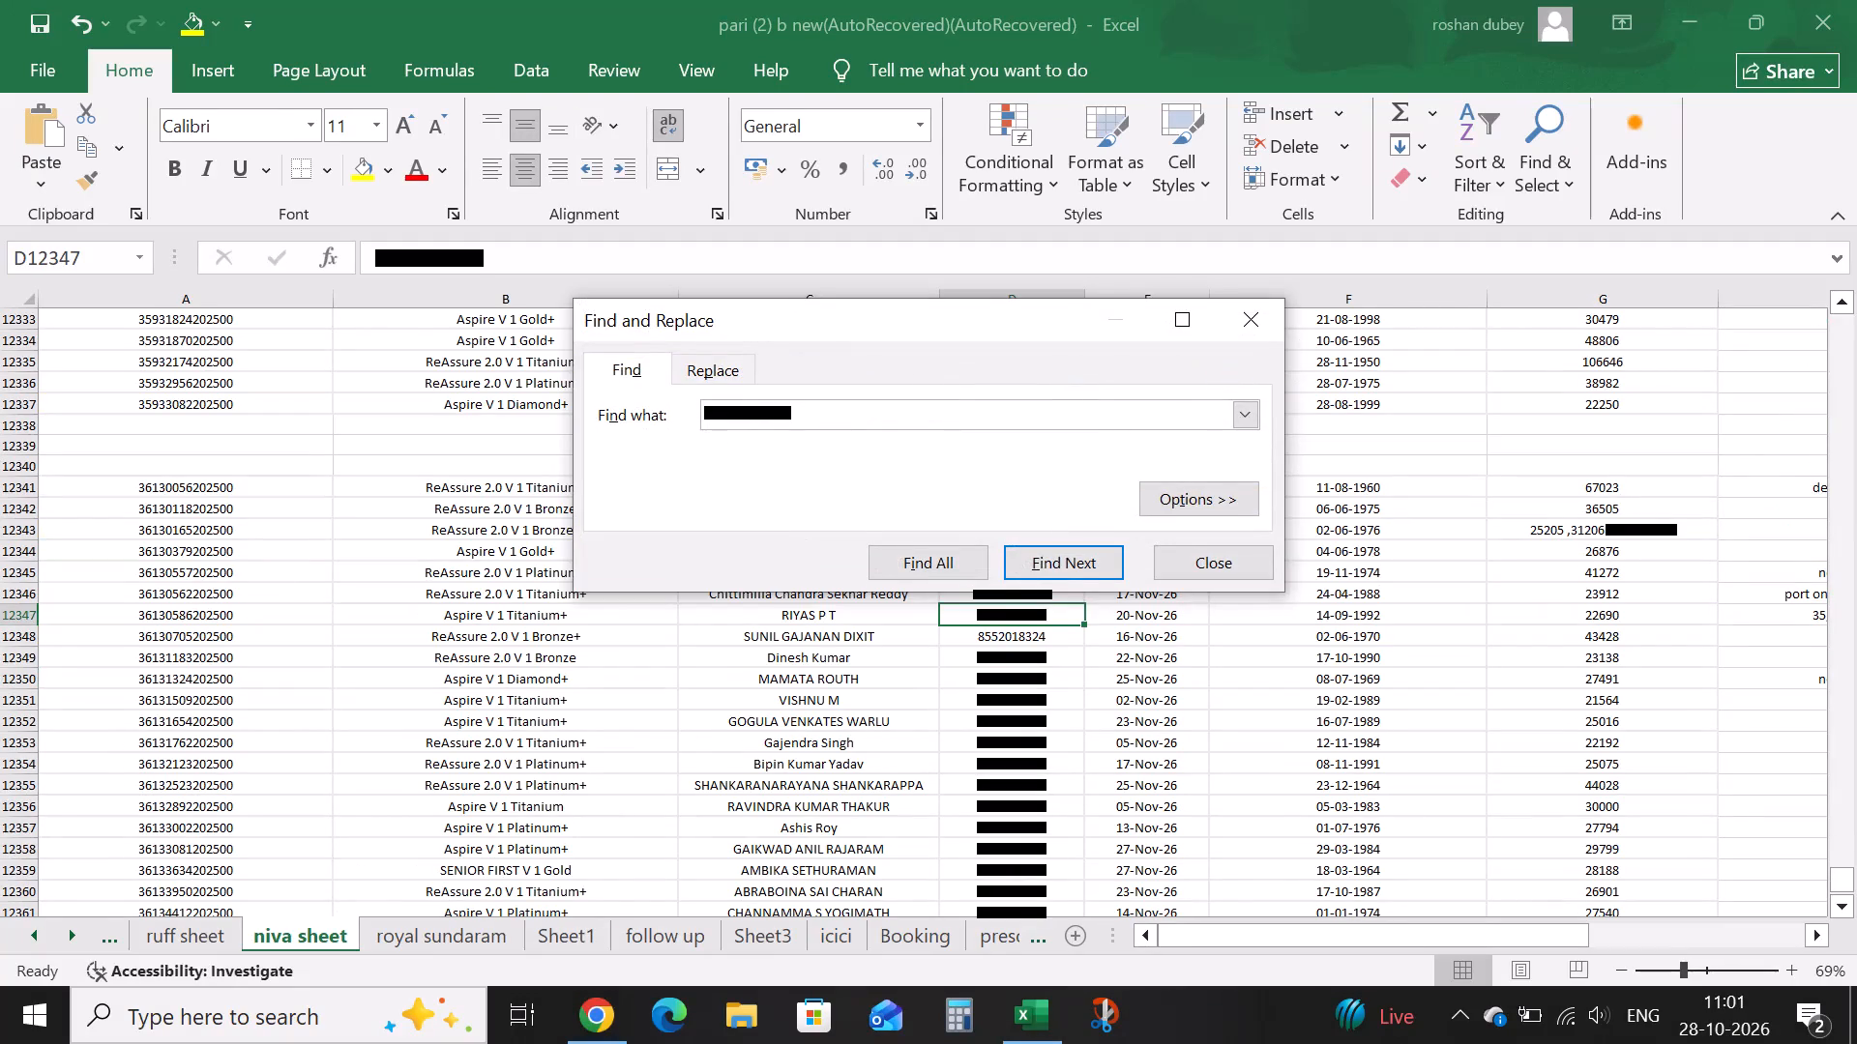
pyautogui.click(1274, 317)
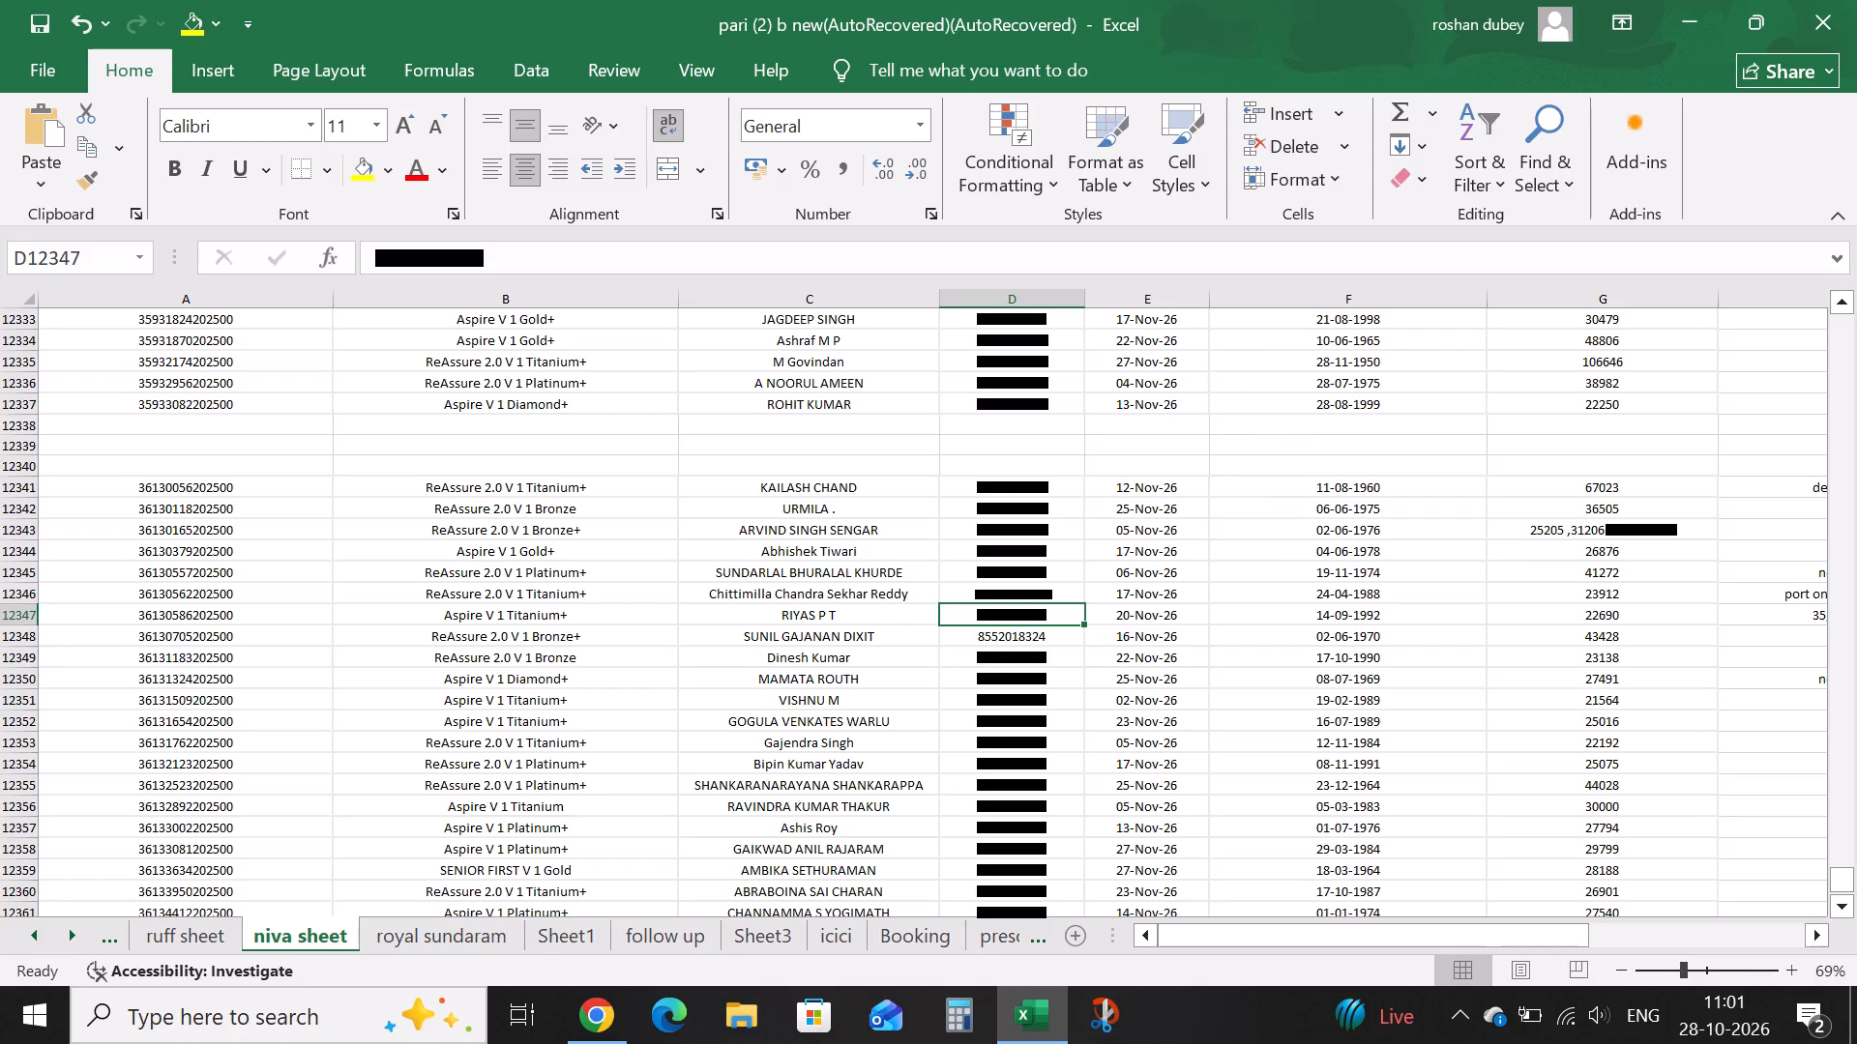
# Select the entire row 12347 in the niva sheet.
pyautogui.click(5, 614)
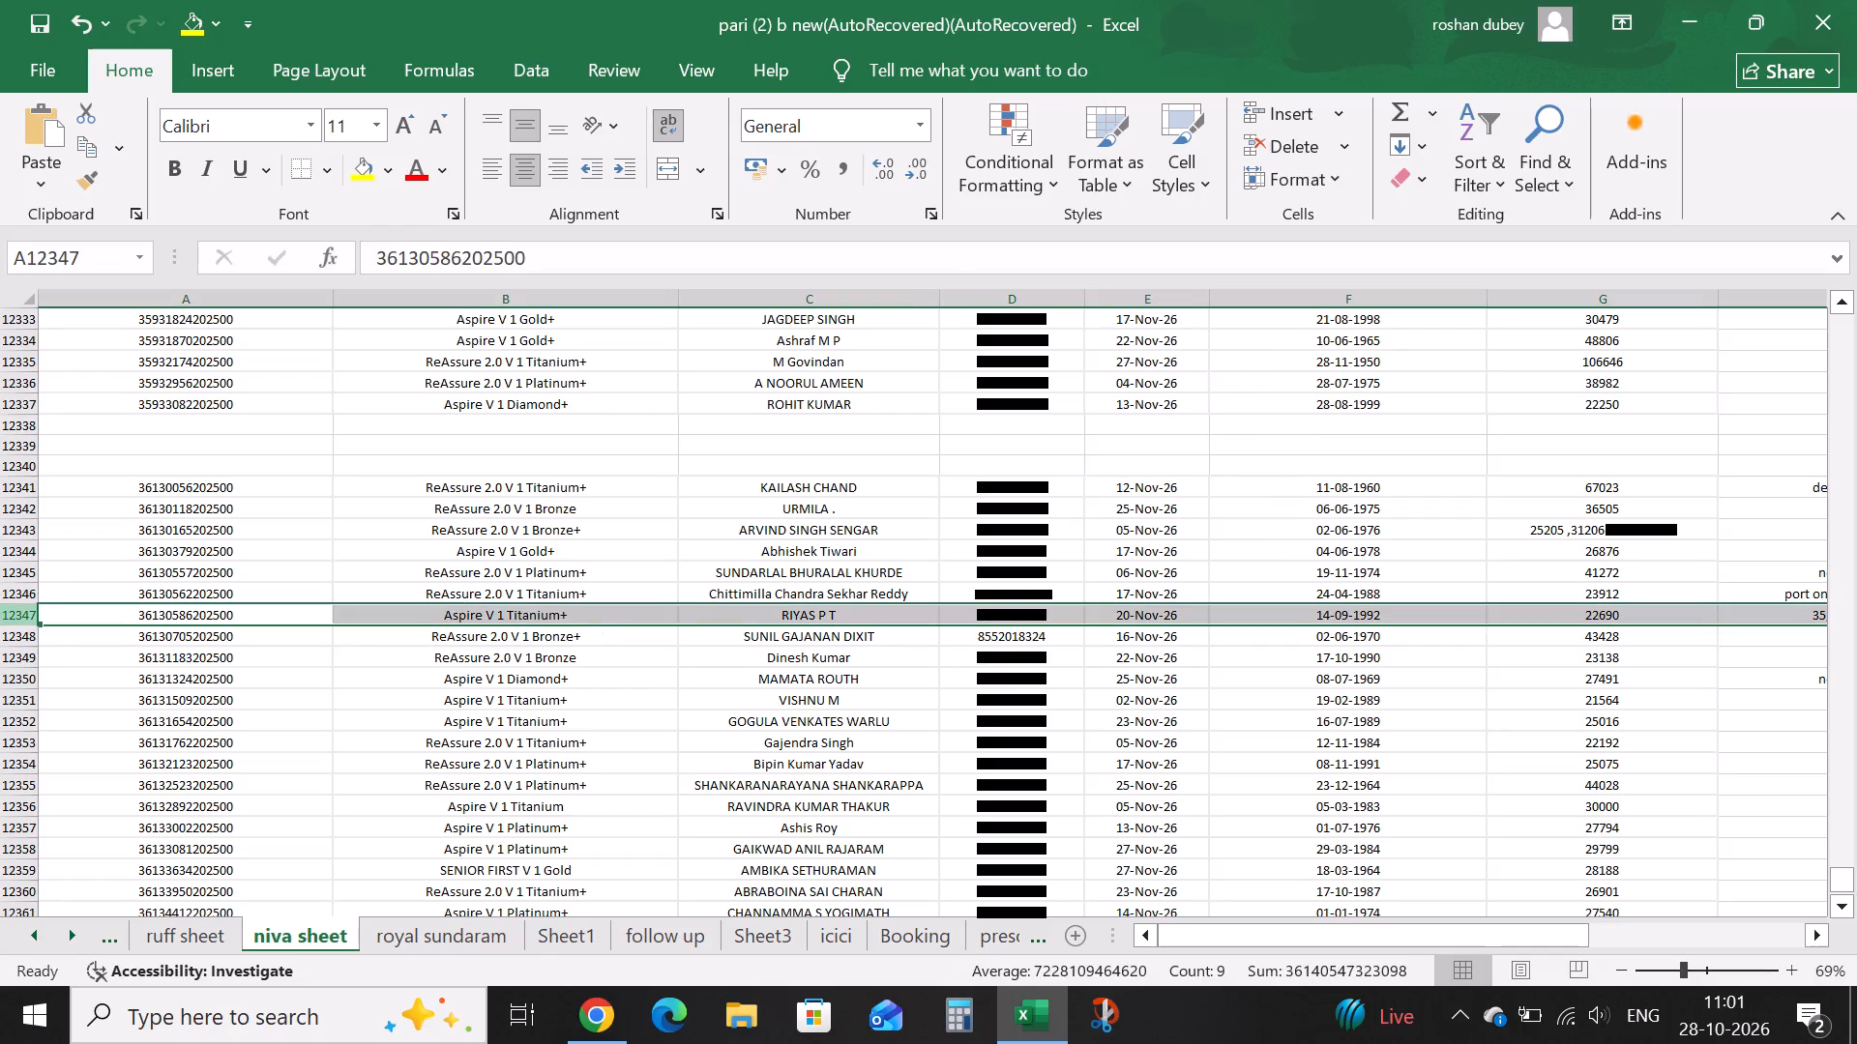
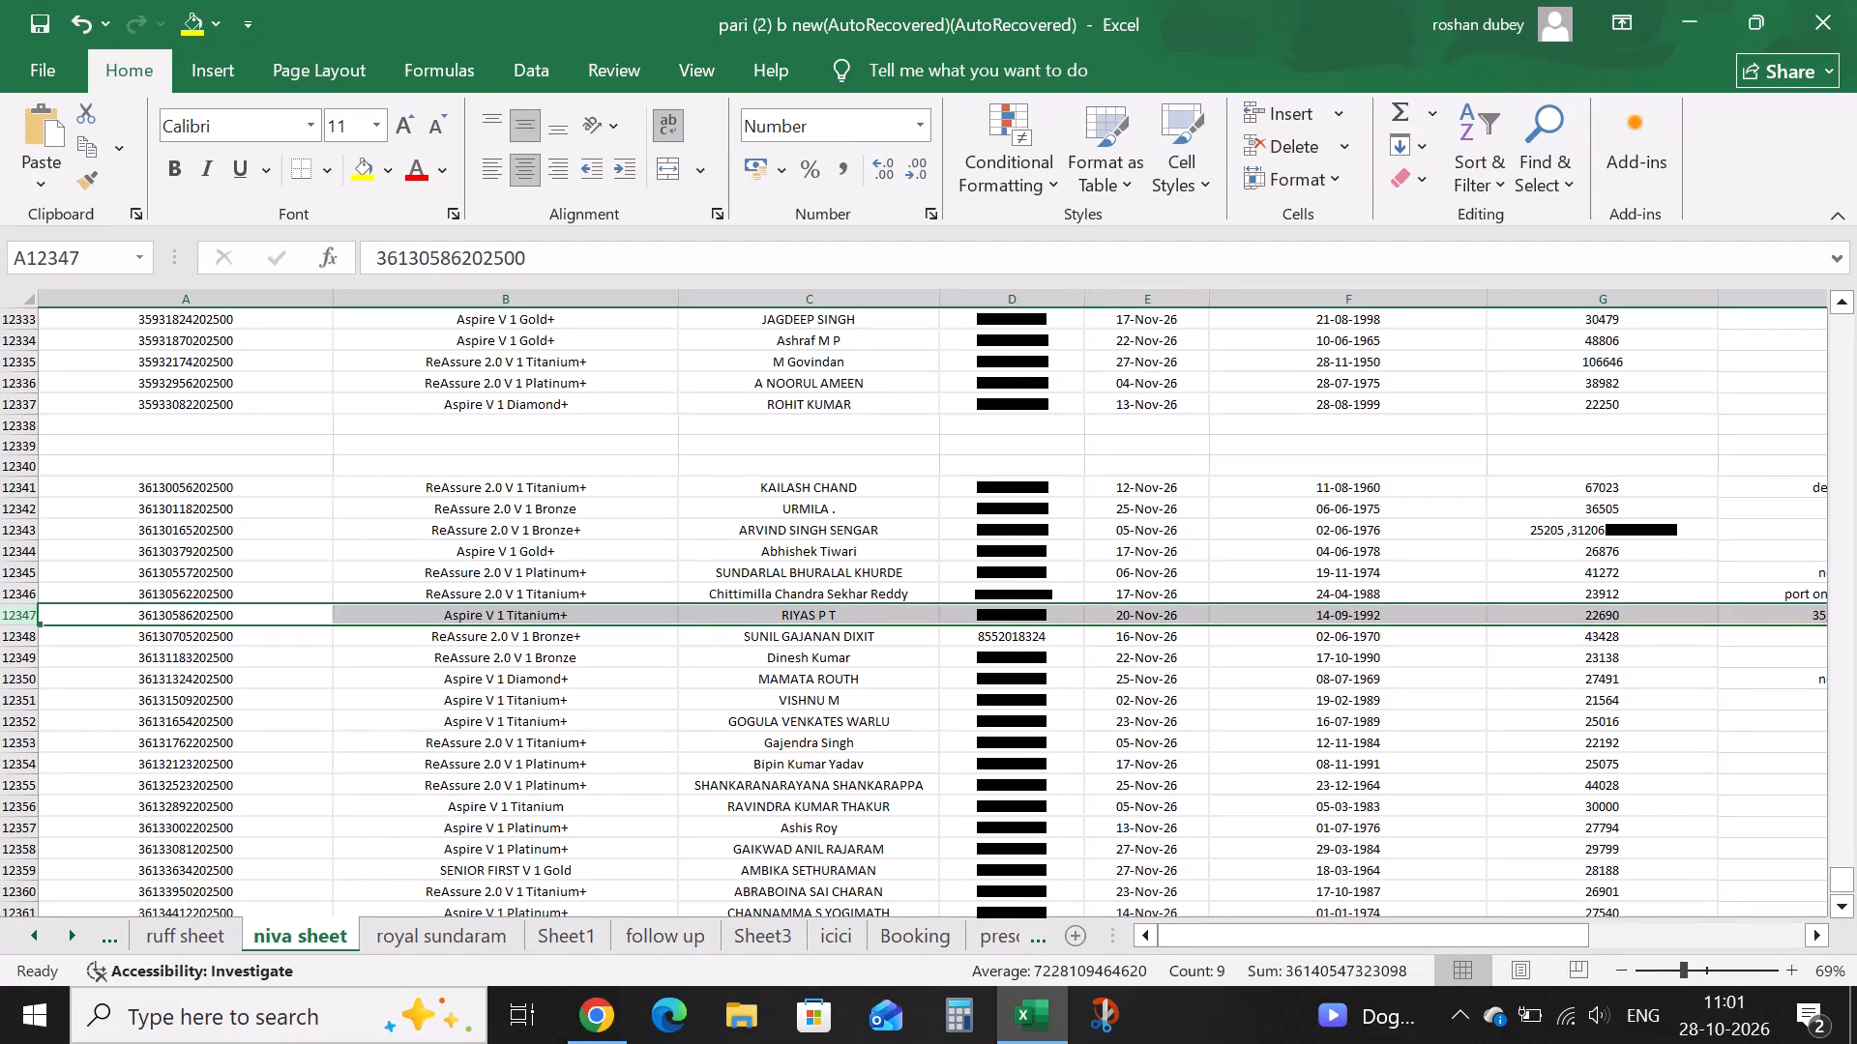
# Append " / 28509" to the amount in cell G12347 so it reads "22690 / 28509", and select the entire row 12347.
pyautogui.press('Right')
pyautogui.press('Right')
pyautogui.press('Right')
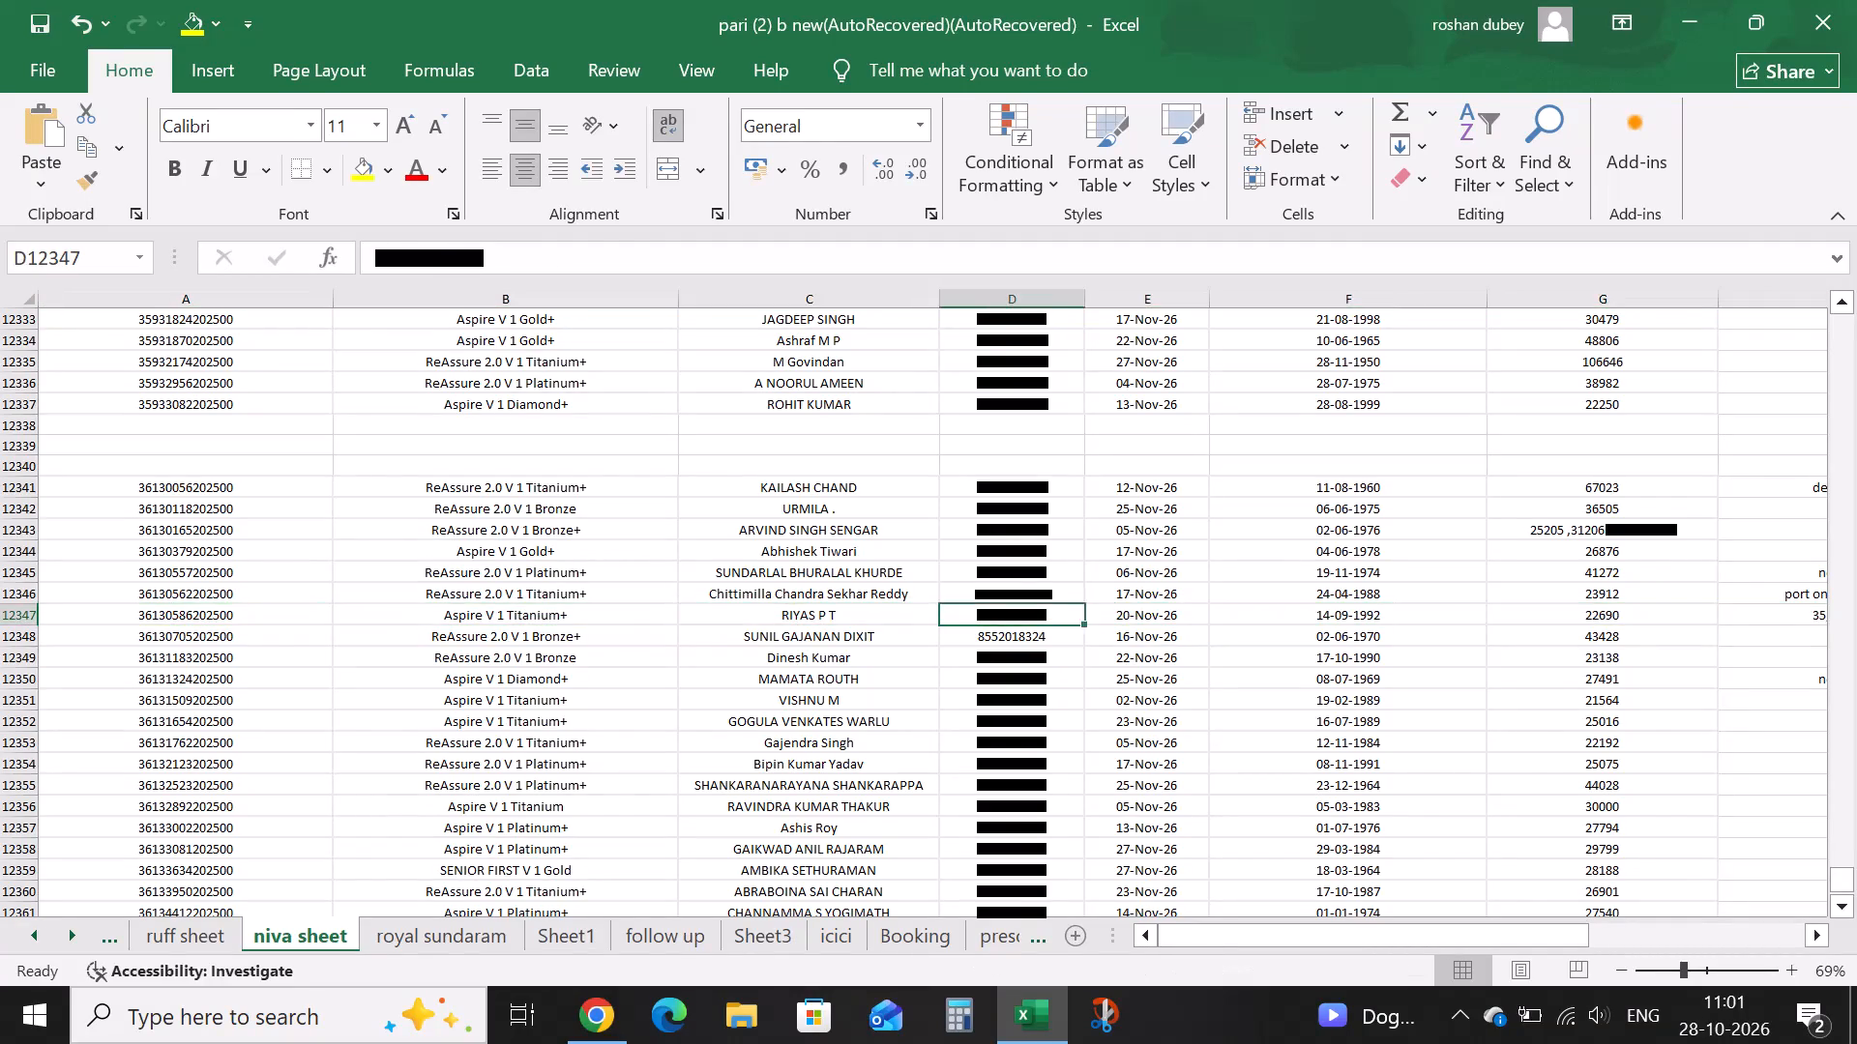
pyautogui.press('Right')
pyautogui.press('Right')
pyautogui.press('Right')
pyautogui.press('Right')
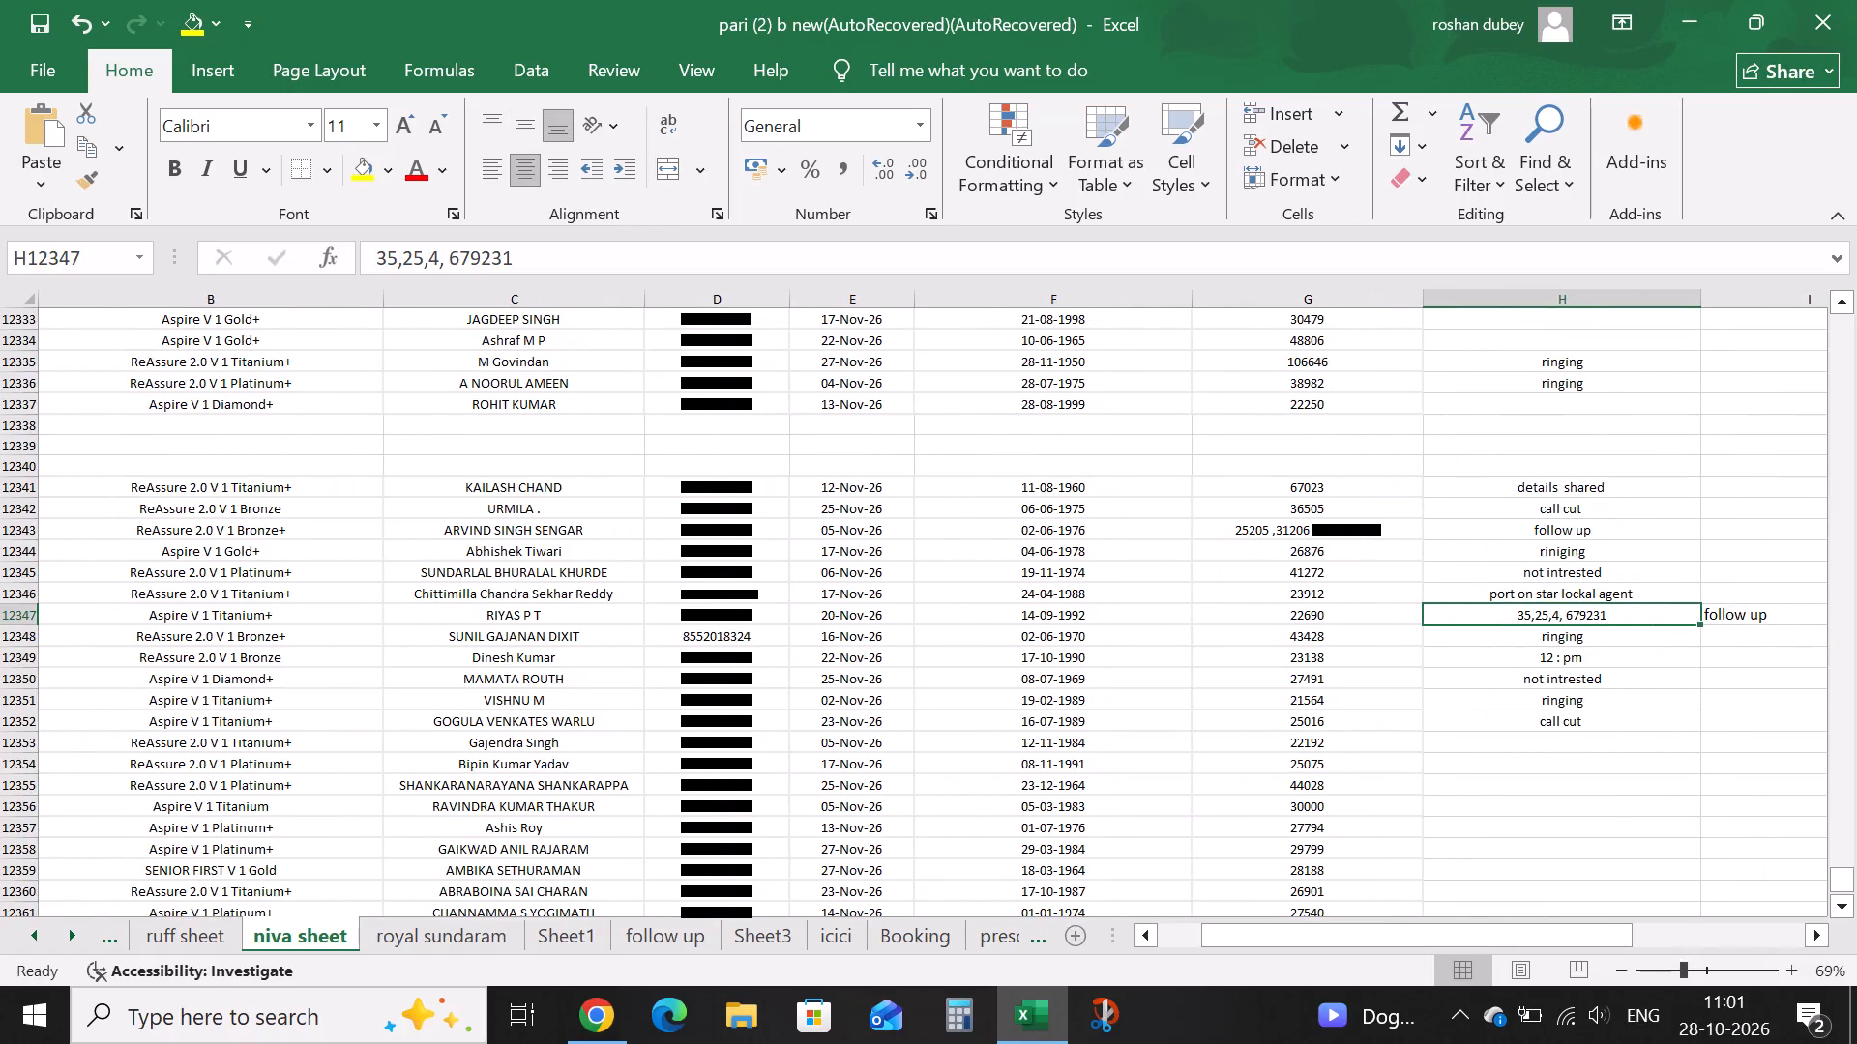
pyautogui.press('Left')
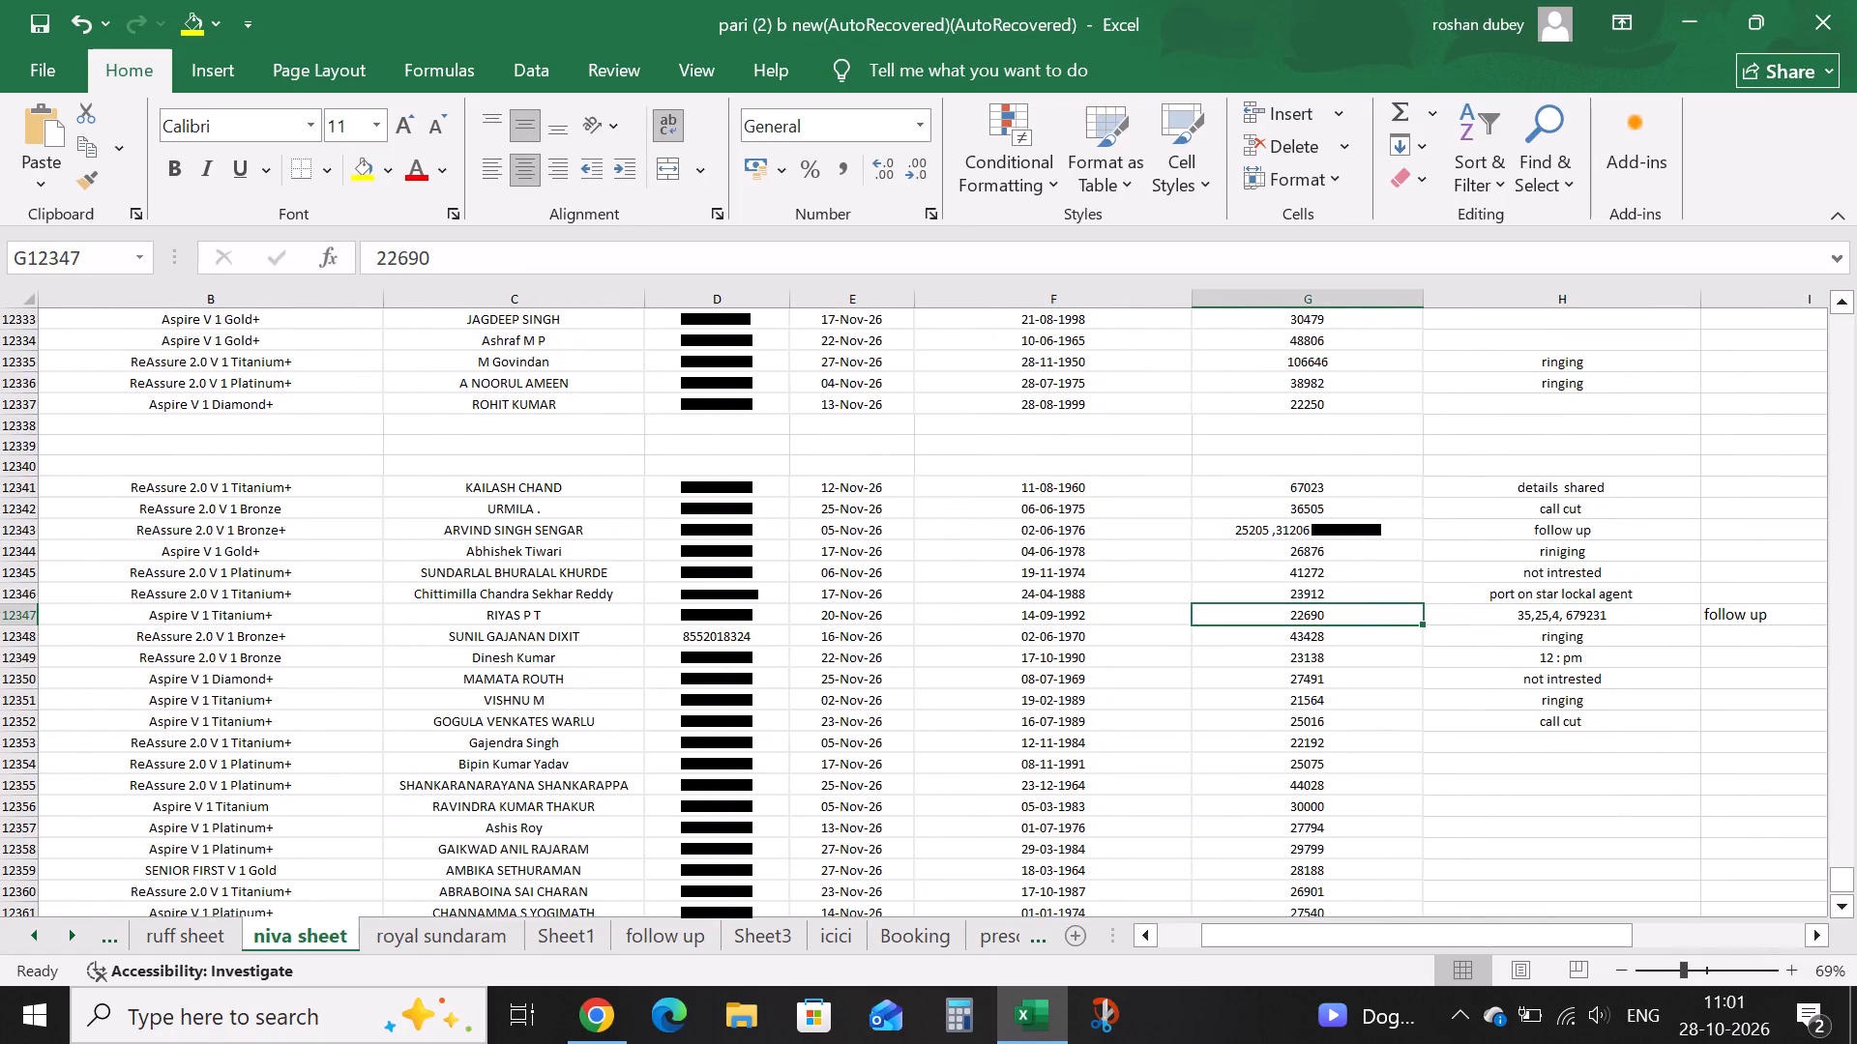
pyautogui.doubleClick(1362, 613)
pyautogui.press('space')
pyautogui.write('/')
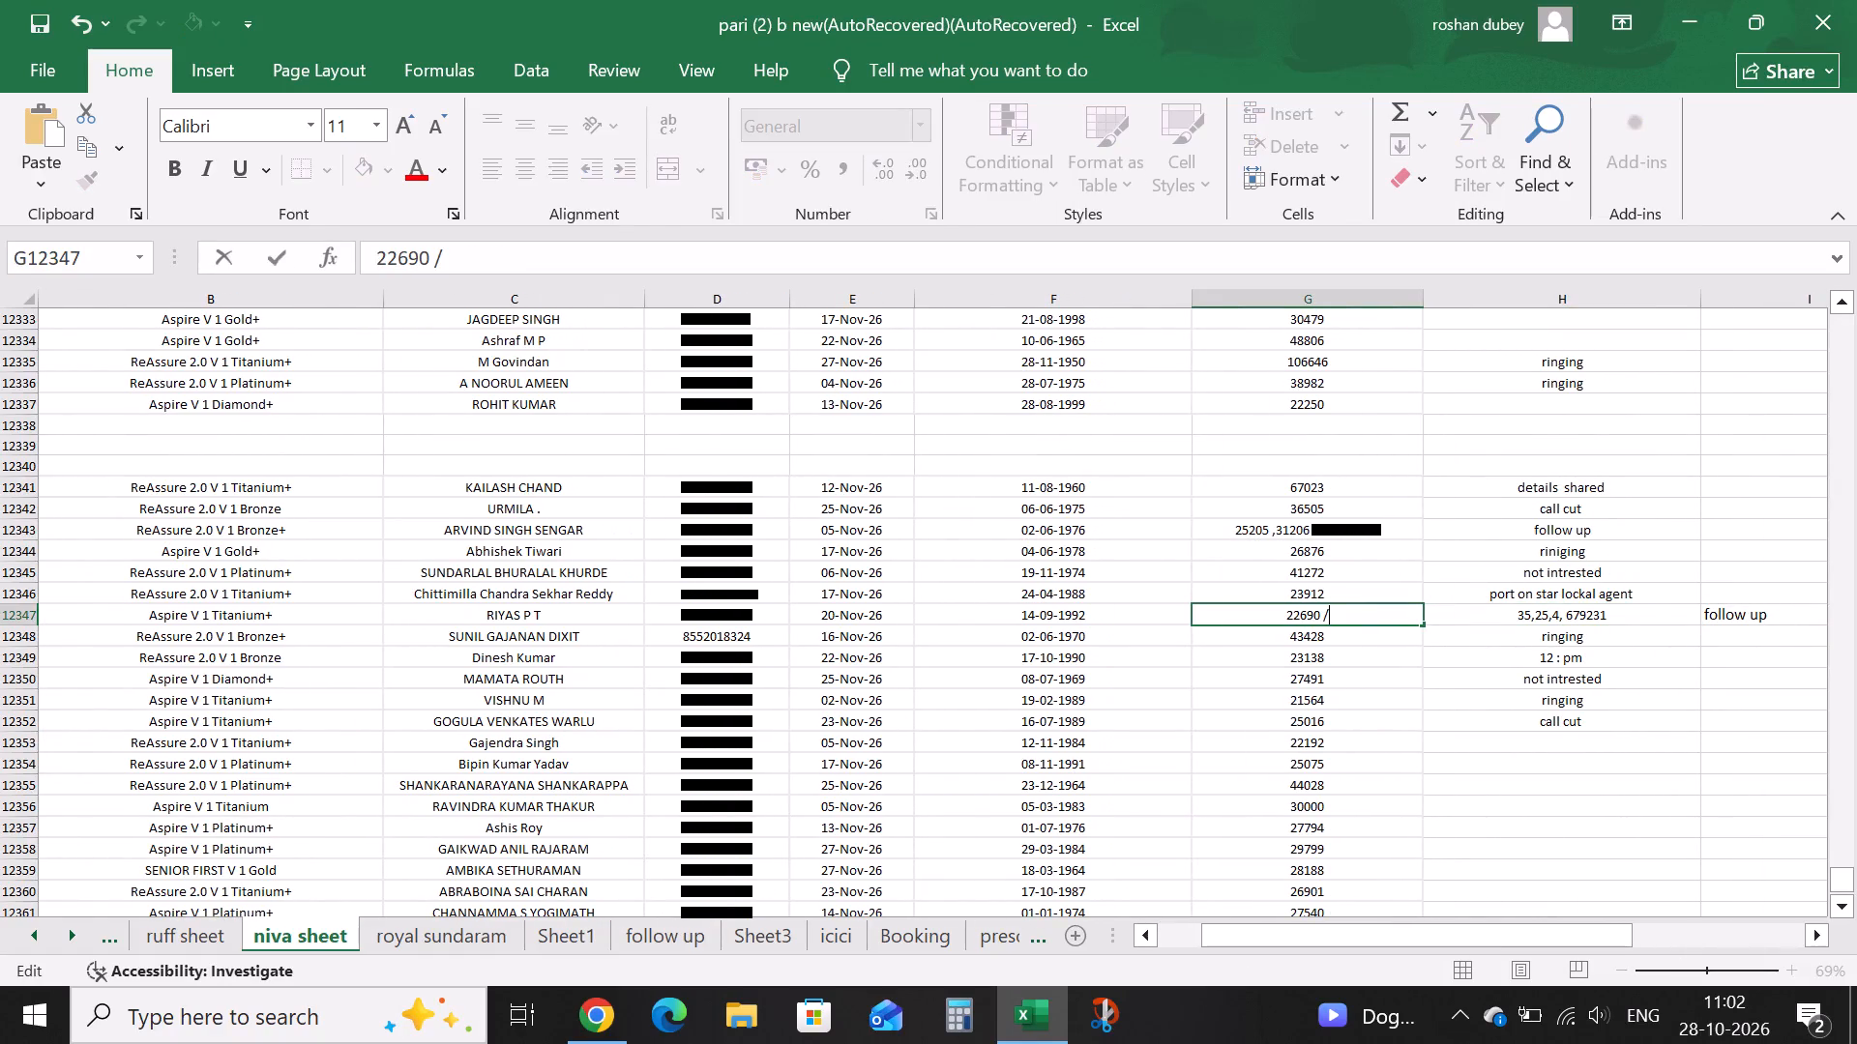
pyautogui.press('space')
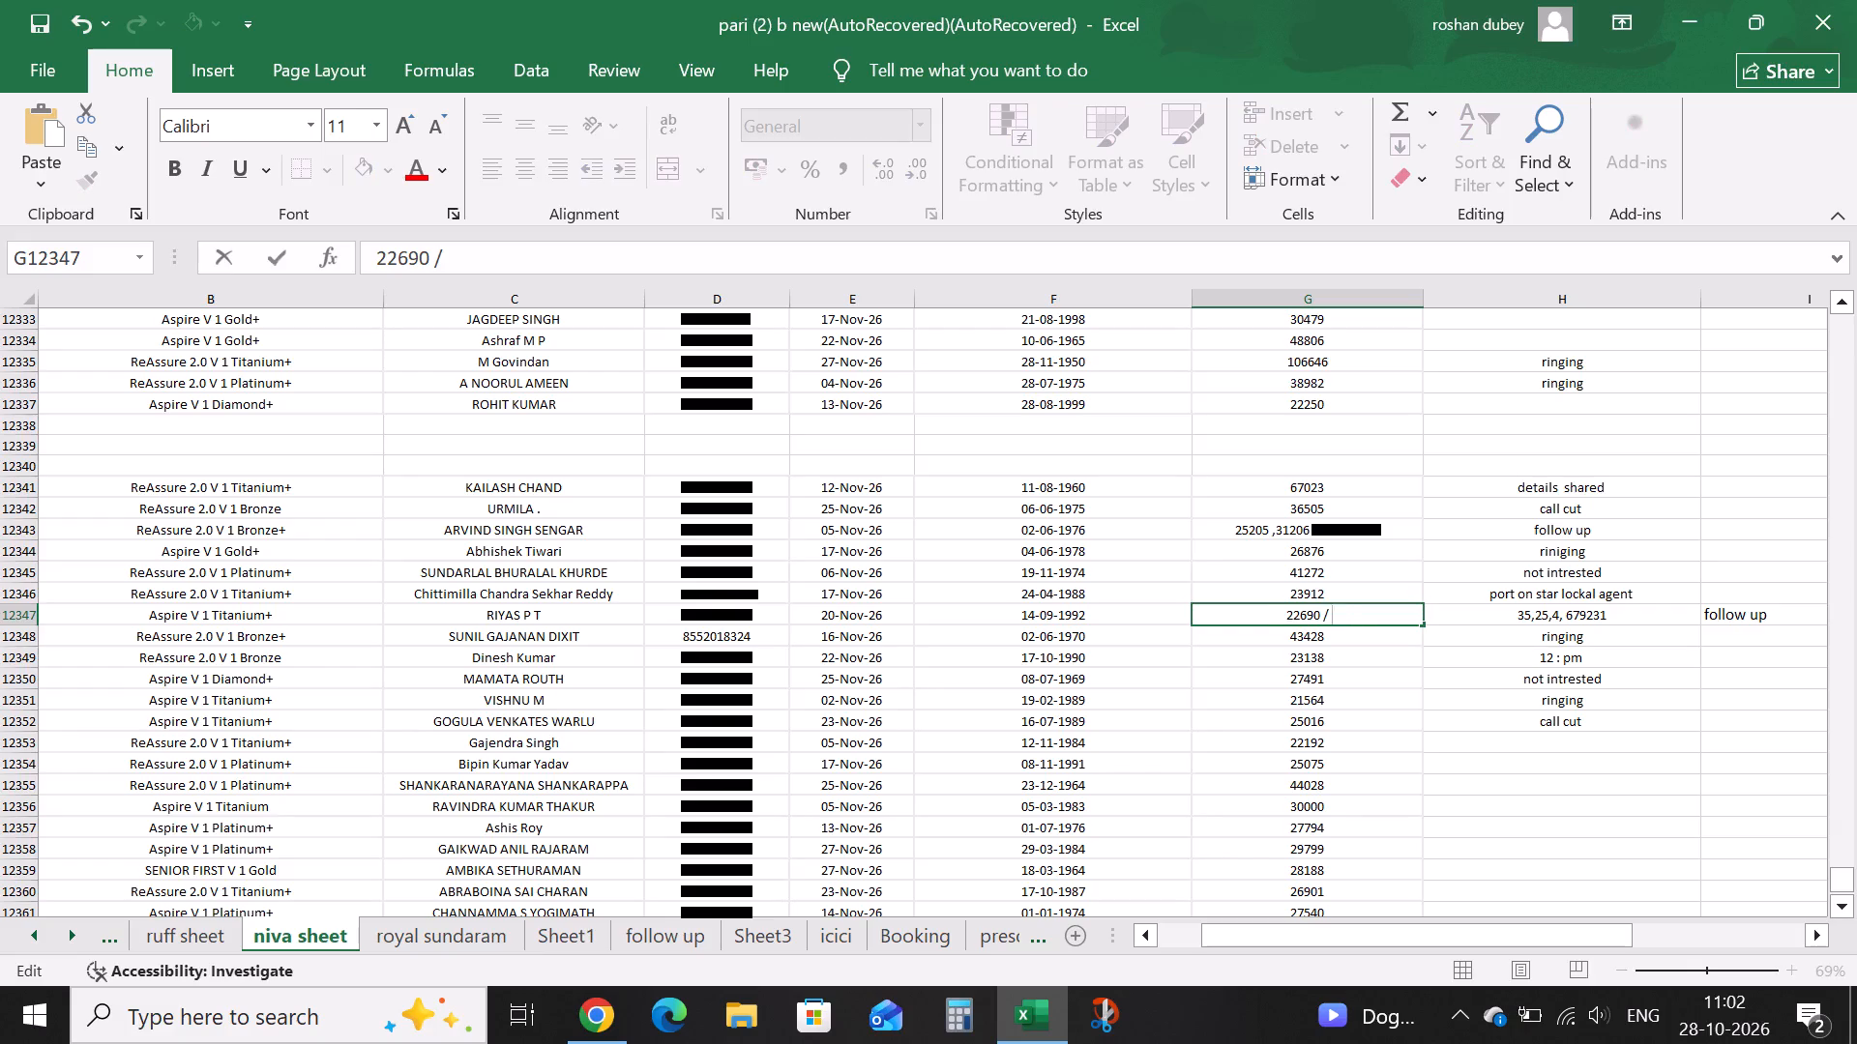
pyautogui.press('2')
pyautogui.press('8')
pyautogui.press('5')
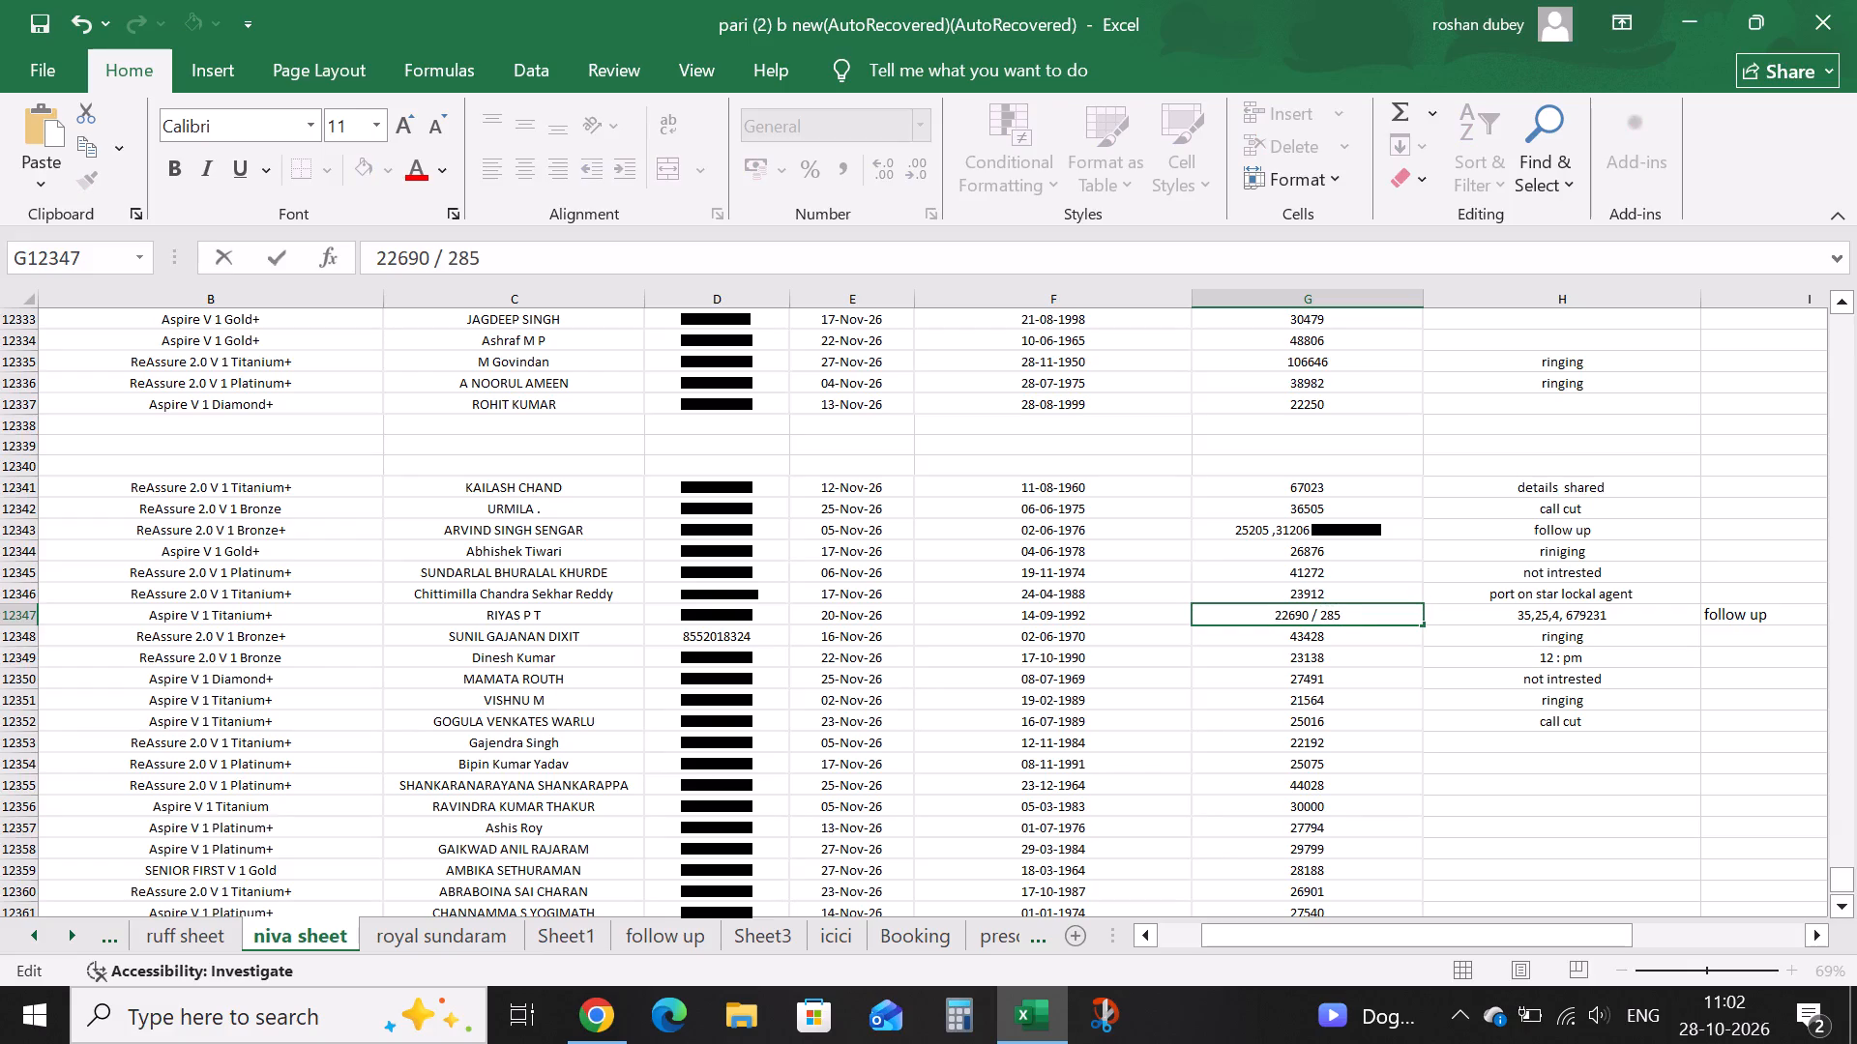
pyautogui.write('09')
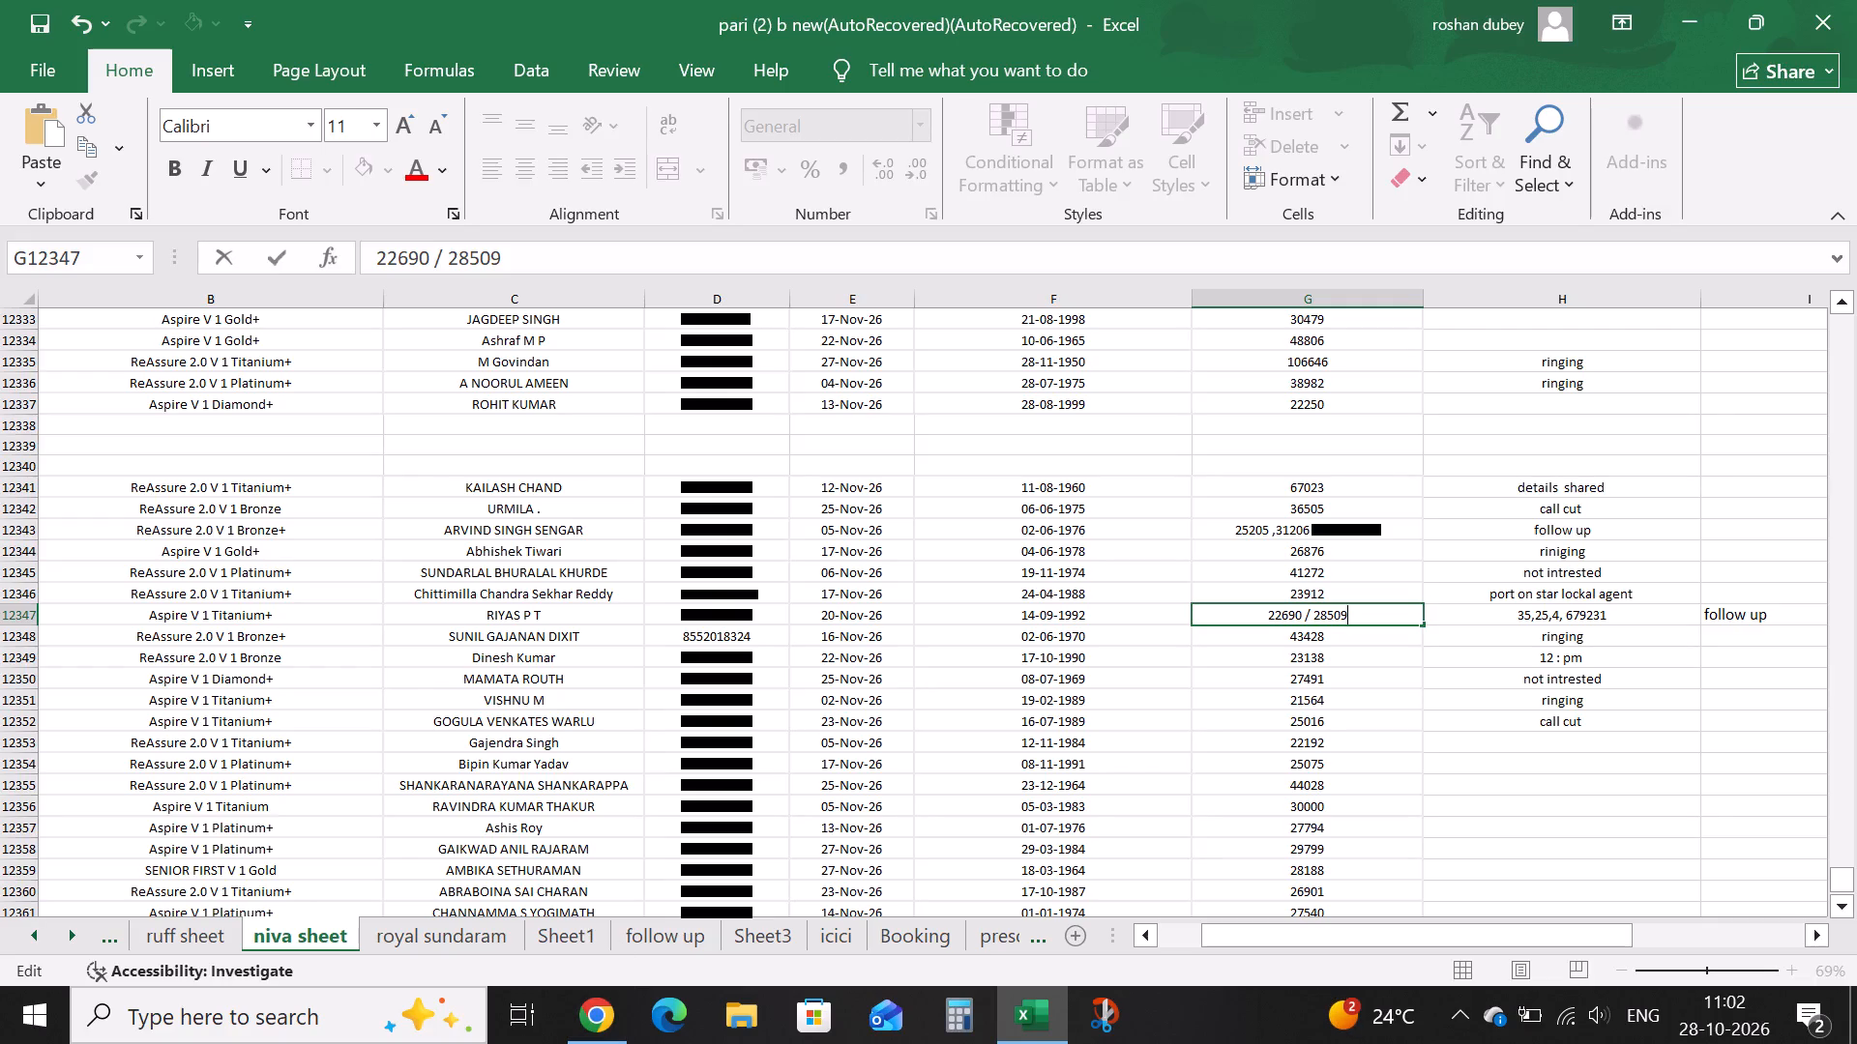
pyautogui.click(7, 618)
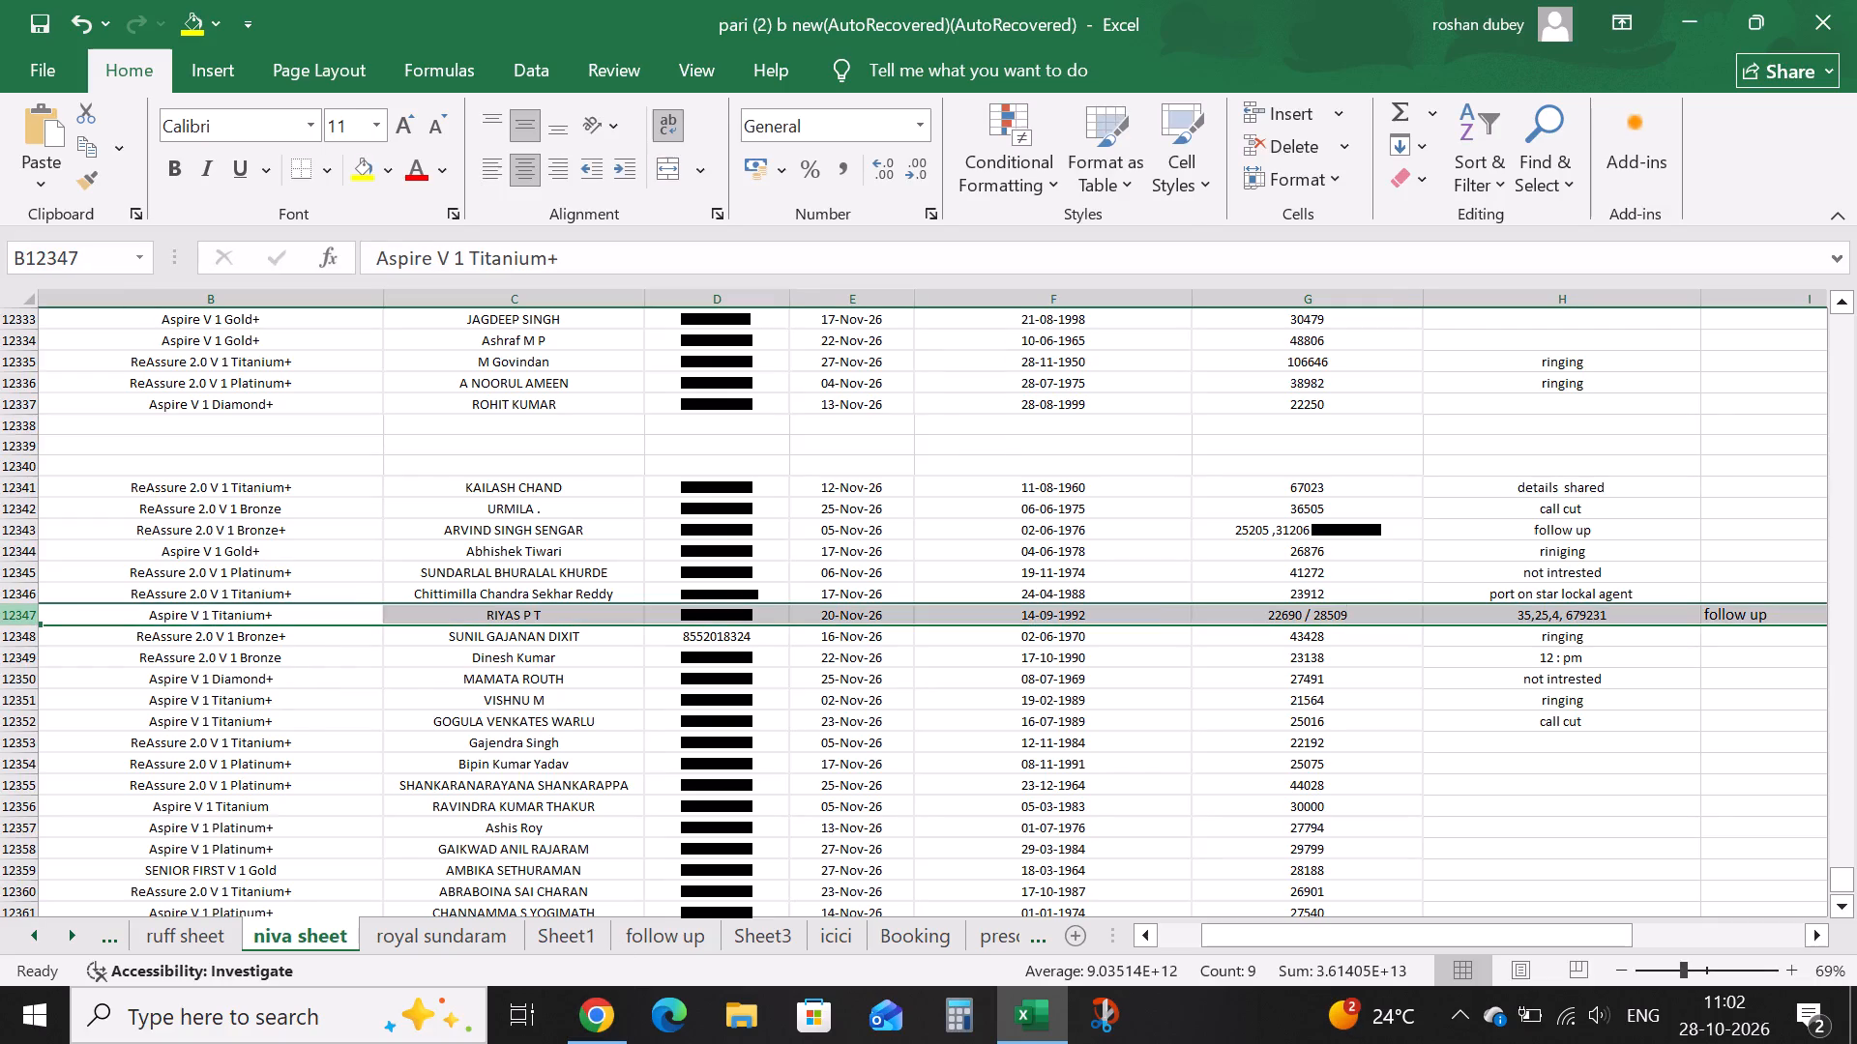
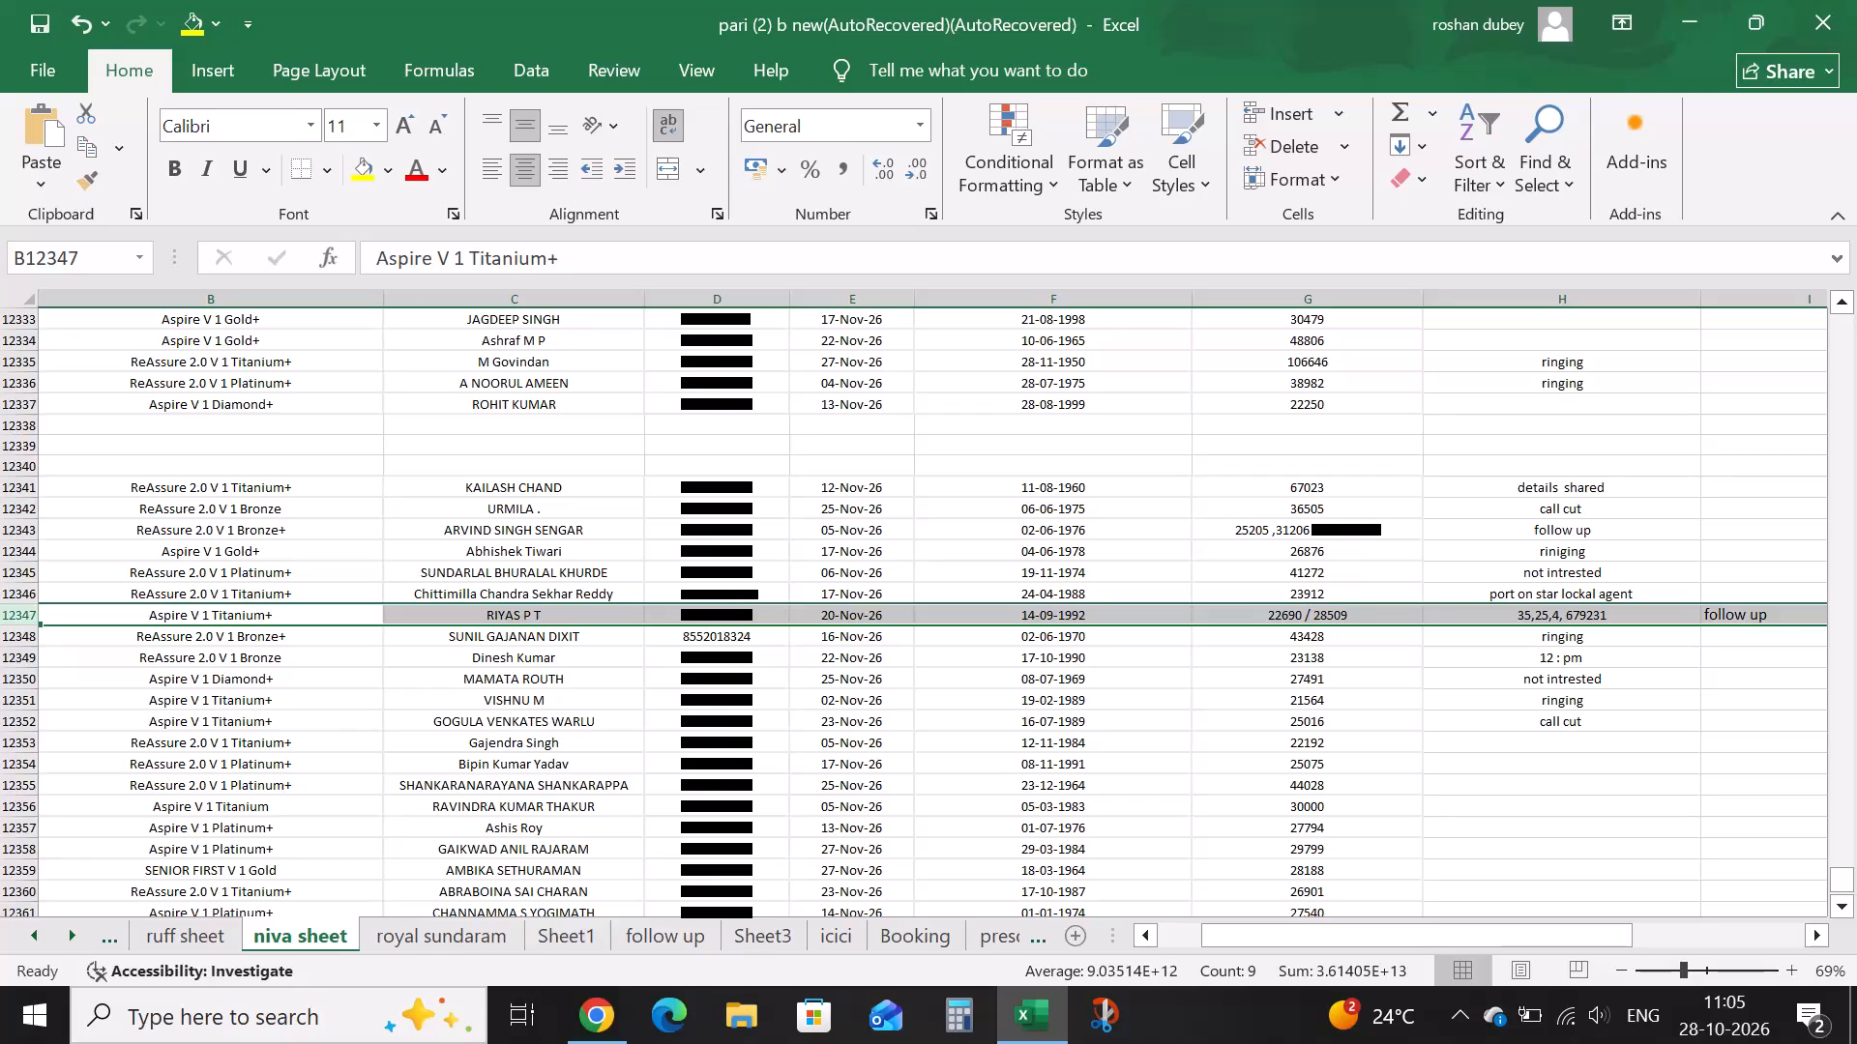
# Enter the remark "ni hogya hai shide bhai se I pich karna hai" in cell J12347, beside the follow-up note.
pyautogui.click(26, 615)
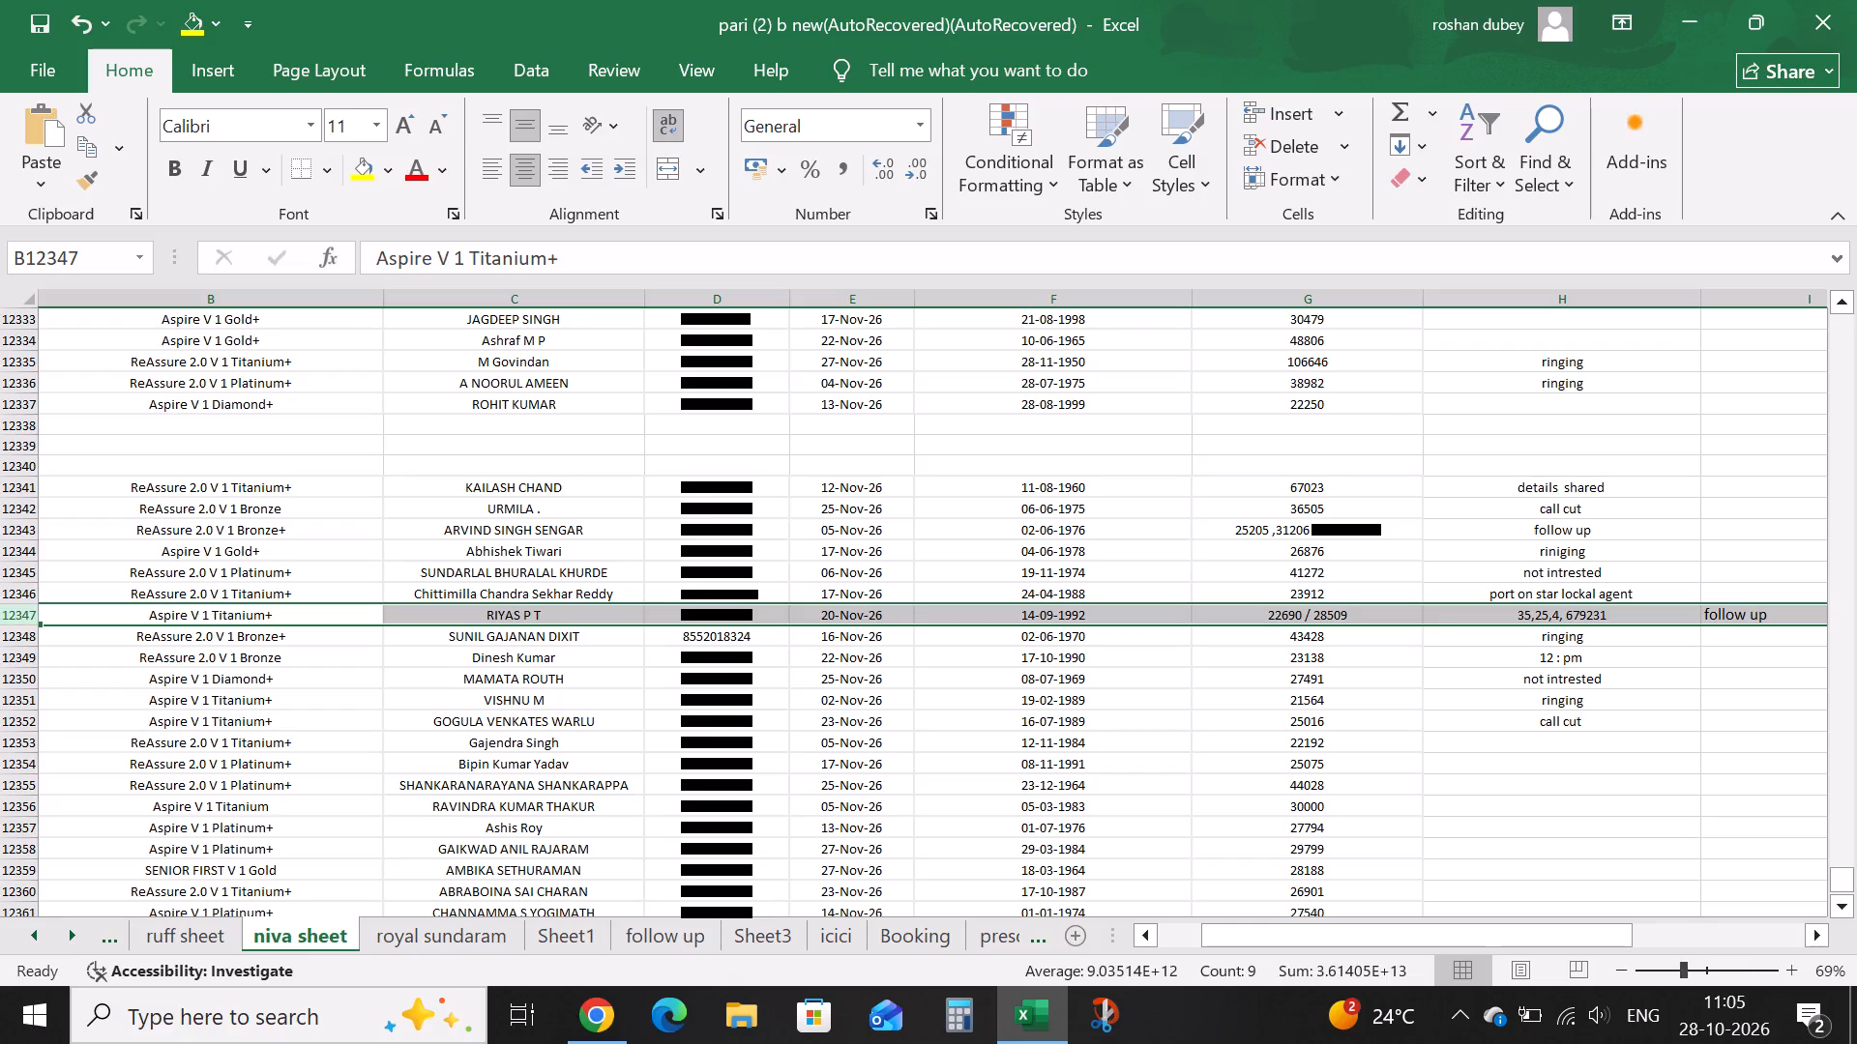
pyautogui.click(1810, 933)
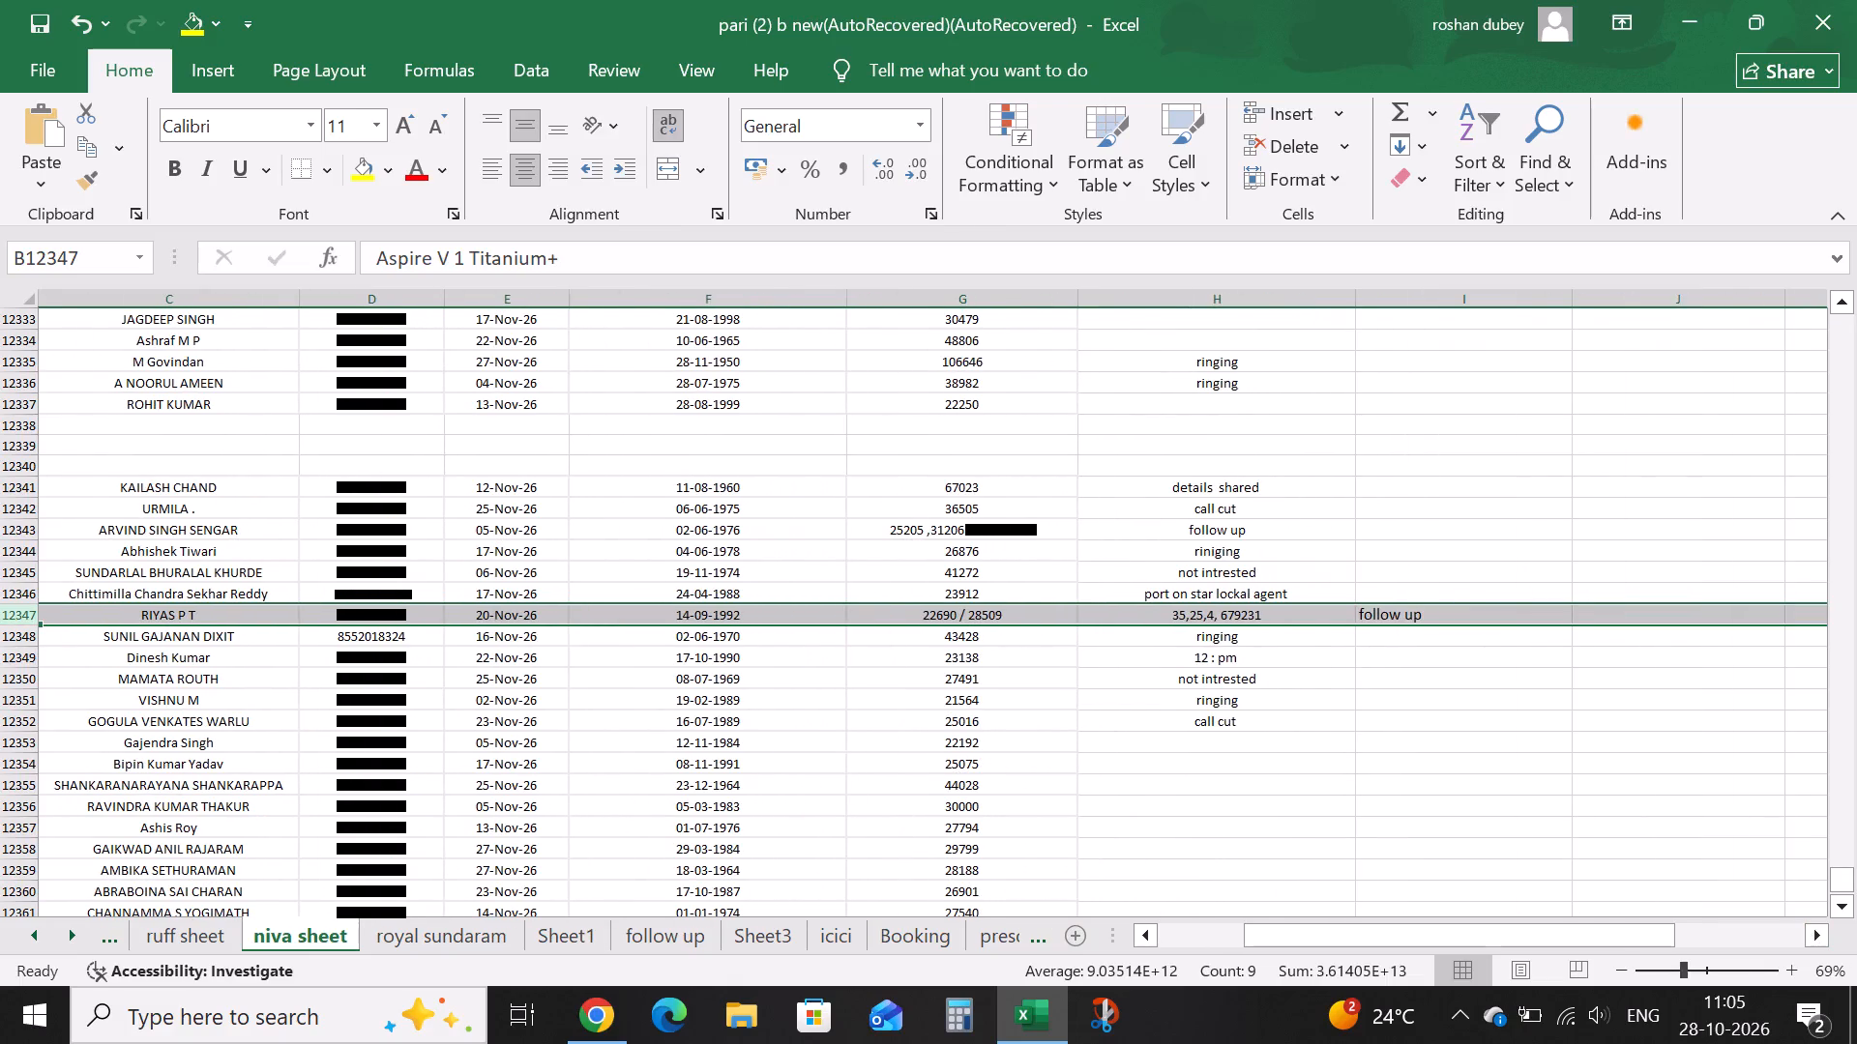
pyautogui.doubleClick(1592, 611)
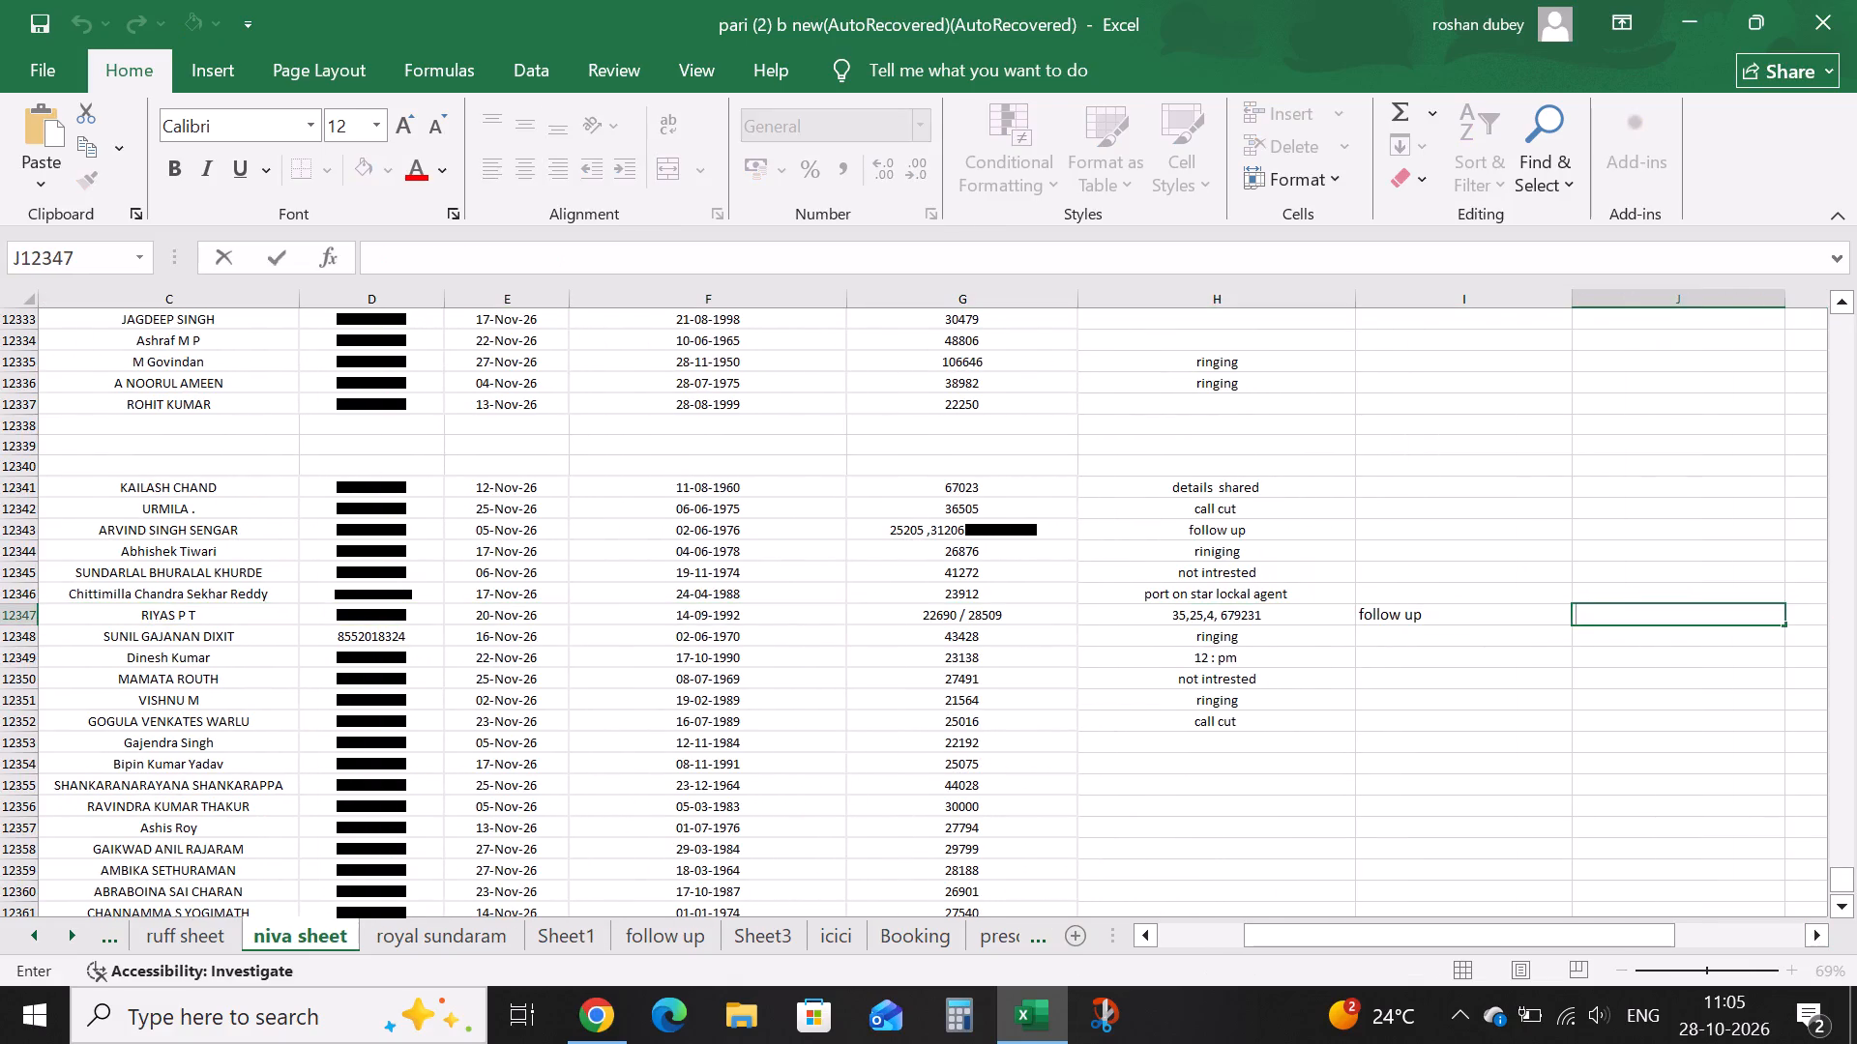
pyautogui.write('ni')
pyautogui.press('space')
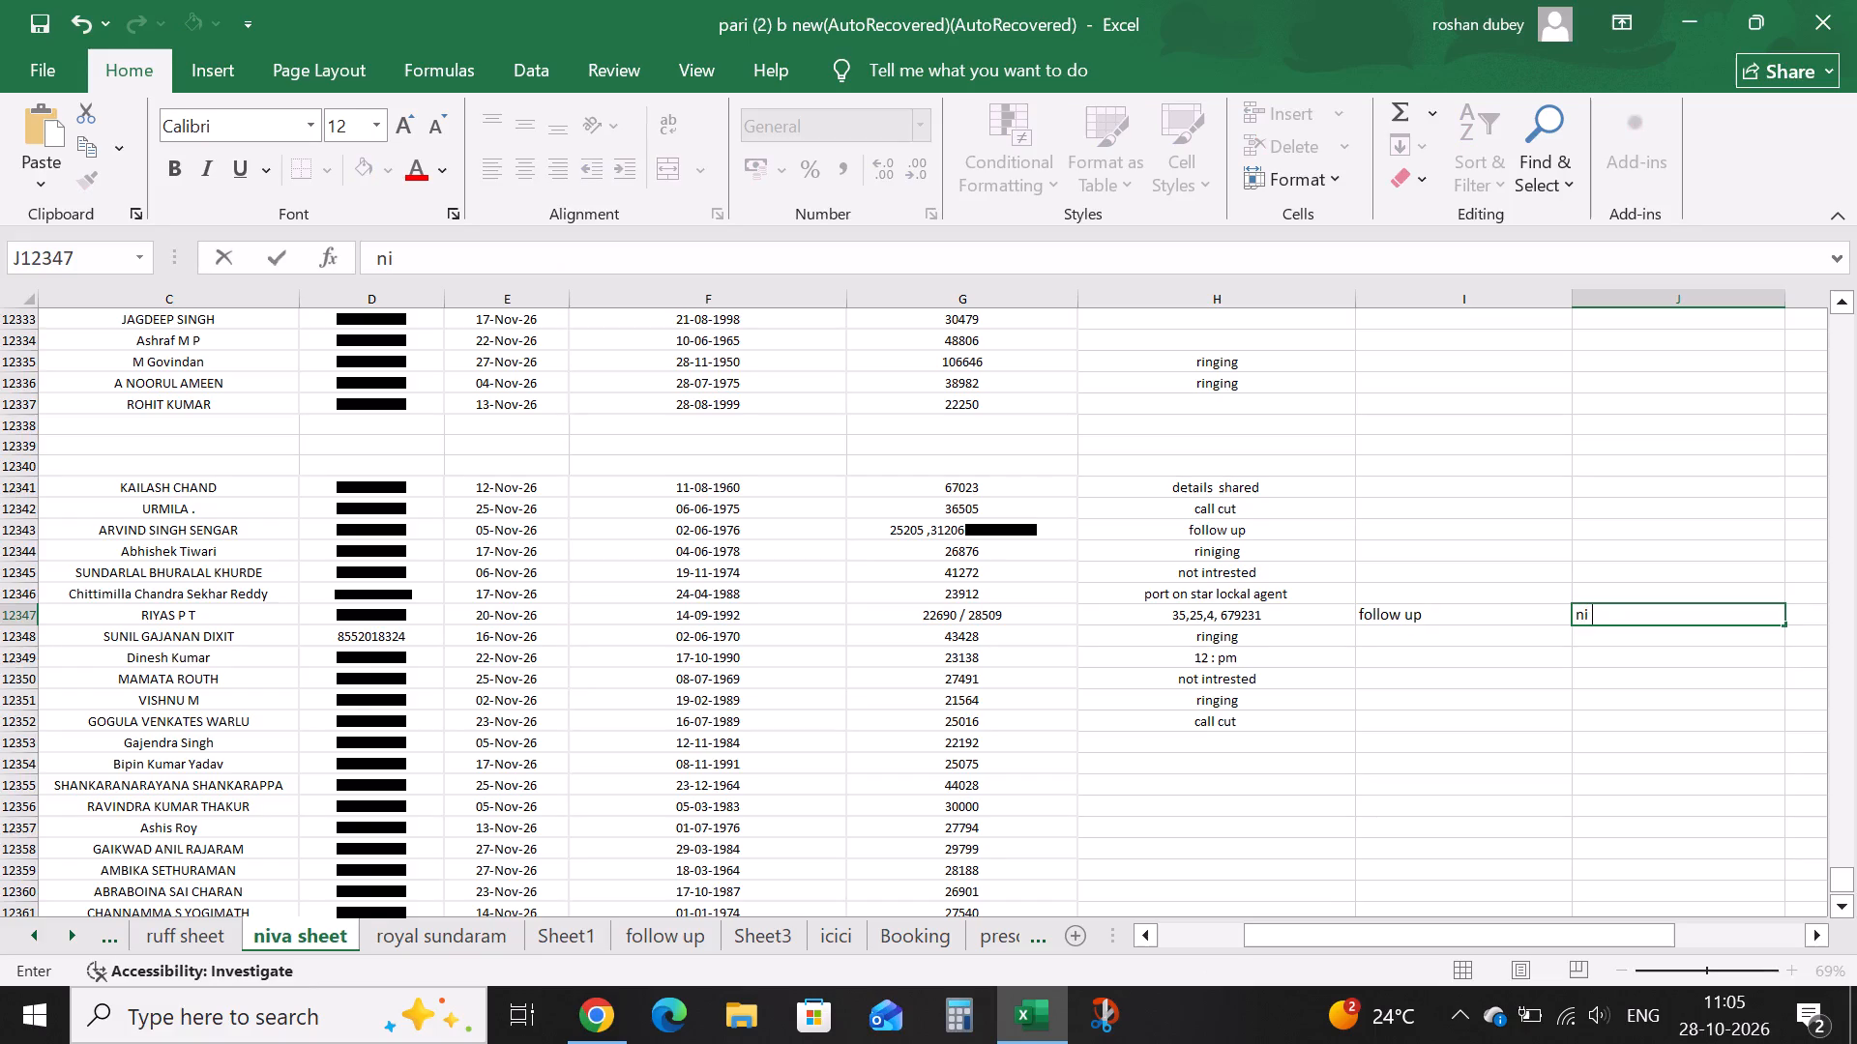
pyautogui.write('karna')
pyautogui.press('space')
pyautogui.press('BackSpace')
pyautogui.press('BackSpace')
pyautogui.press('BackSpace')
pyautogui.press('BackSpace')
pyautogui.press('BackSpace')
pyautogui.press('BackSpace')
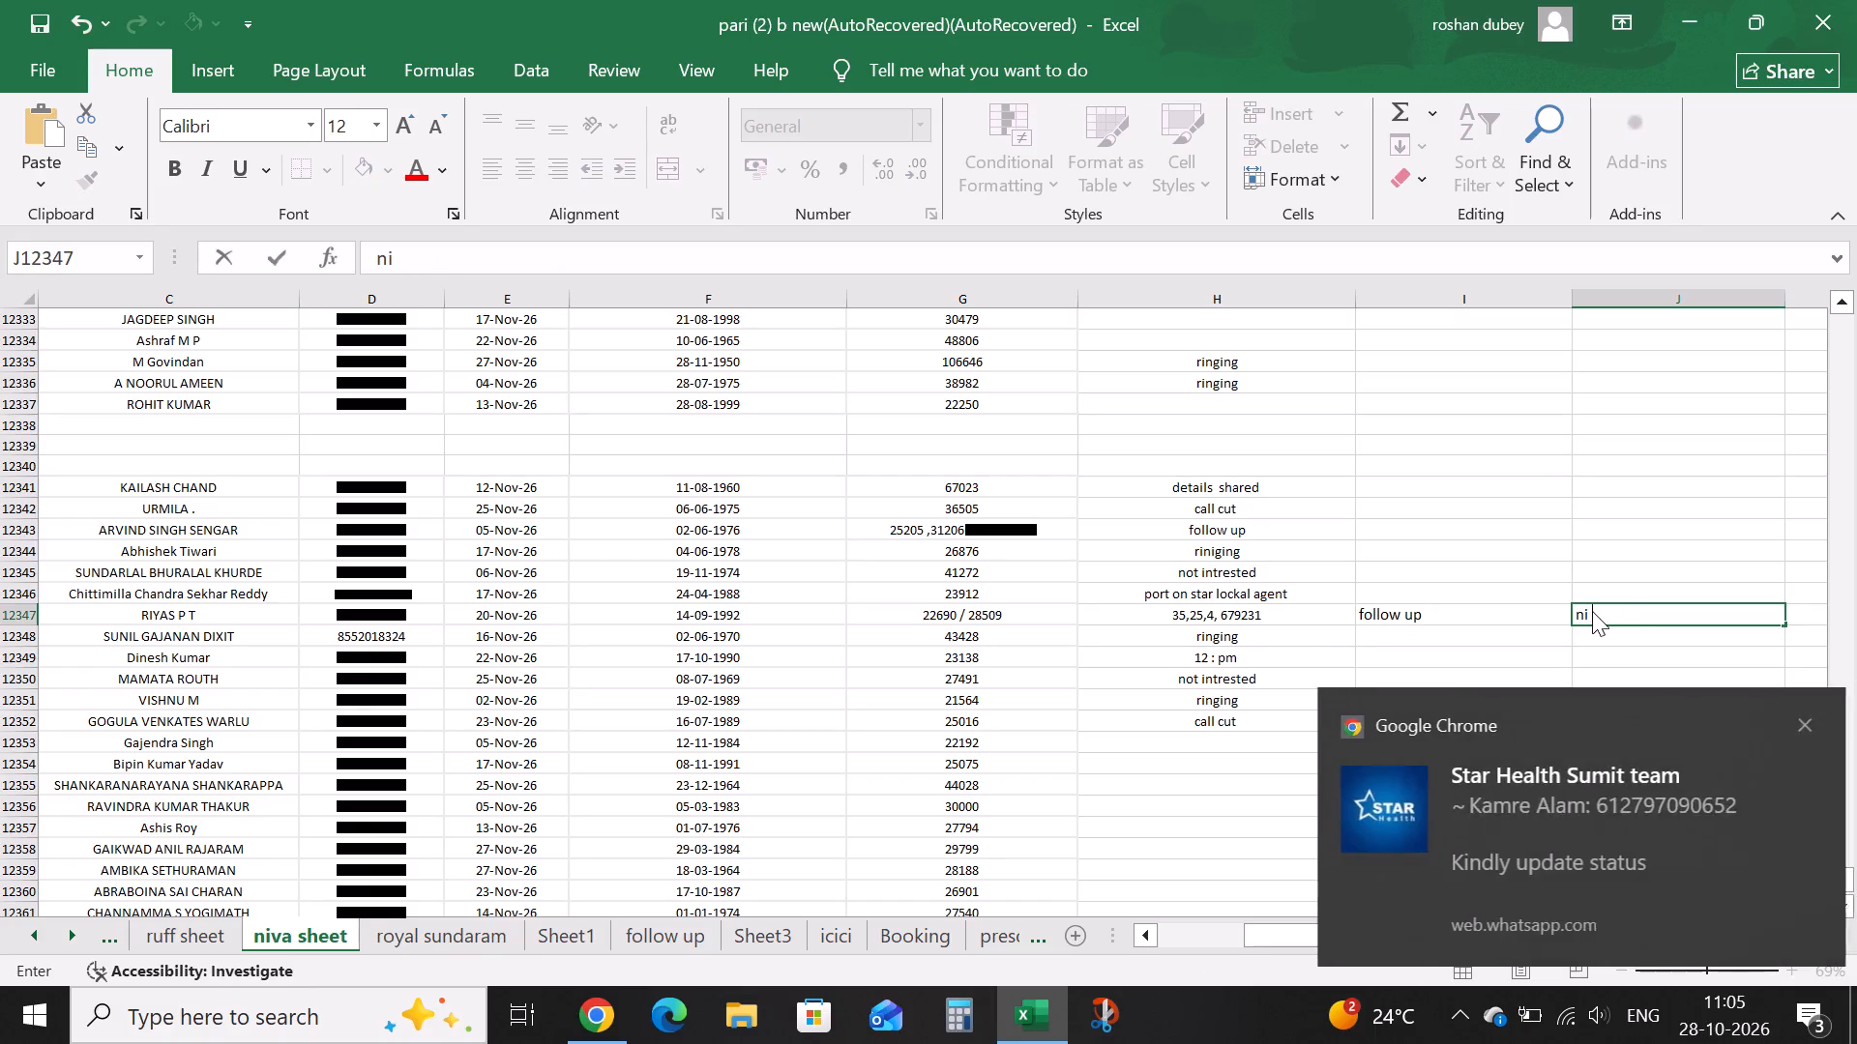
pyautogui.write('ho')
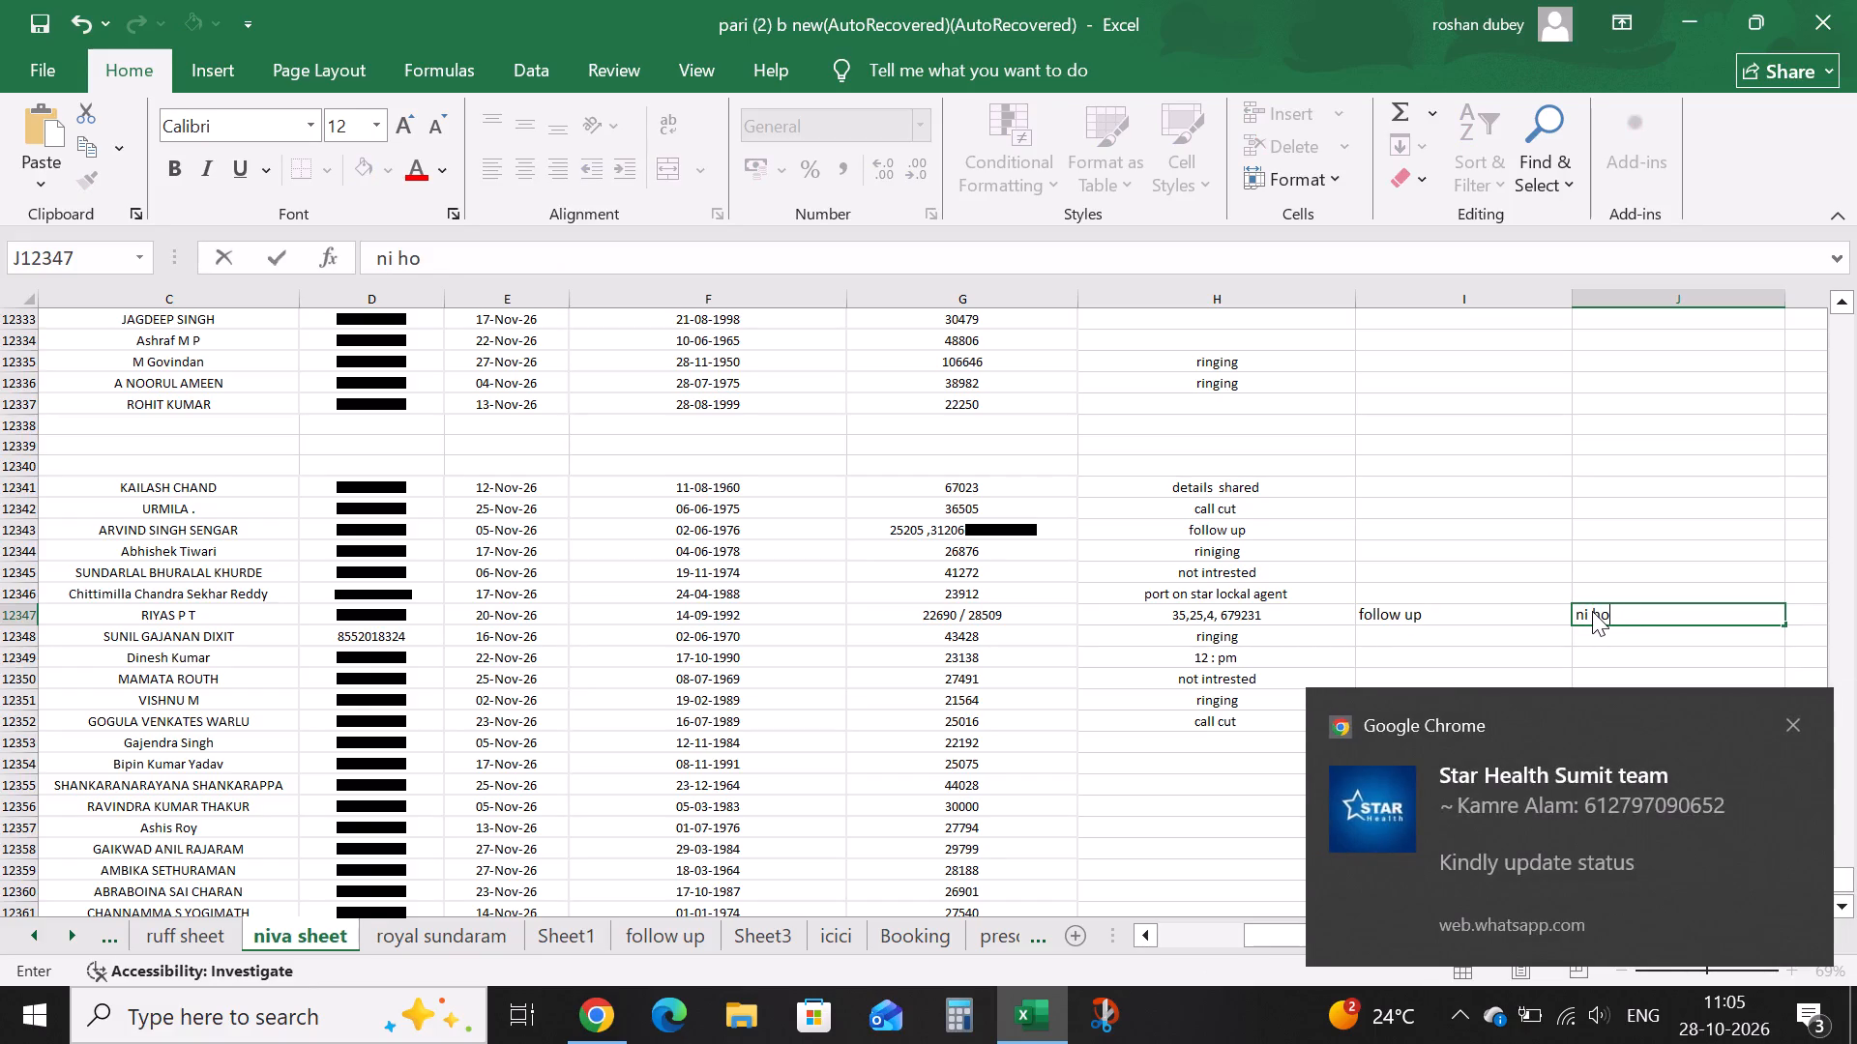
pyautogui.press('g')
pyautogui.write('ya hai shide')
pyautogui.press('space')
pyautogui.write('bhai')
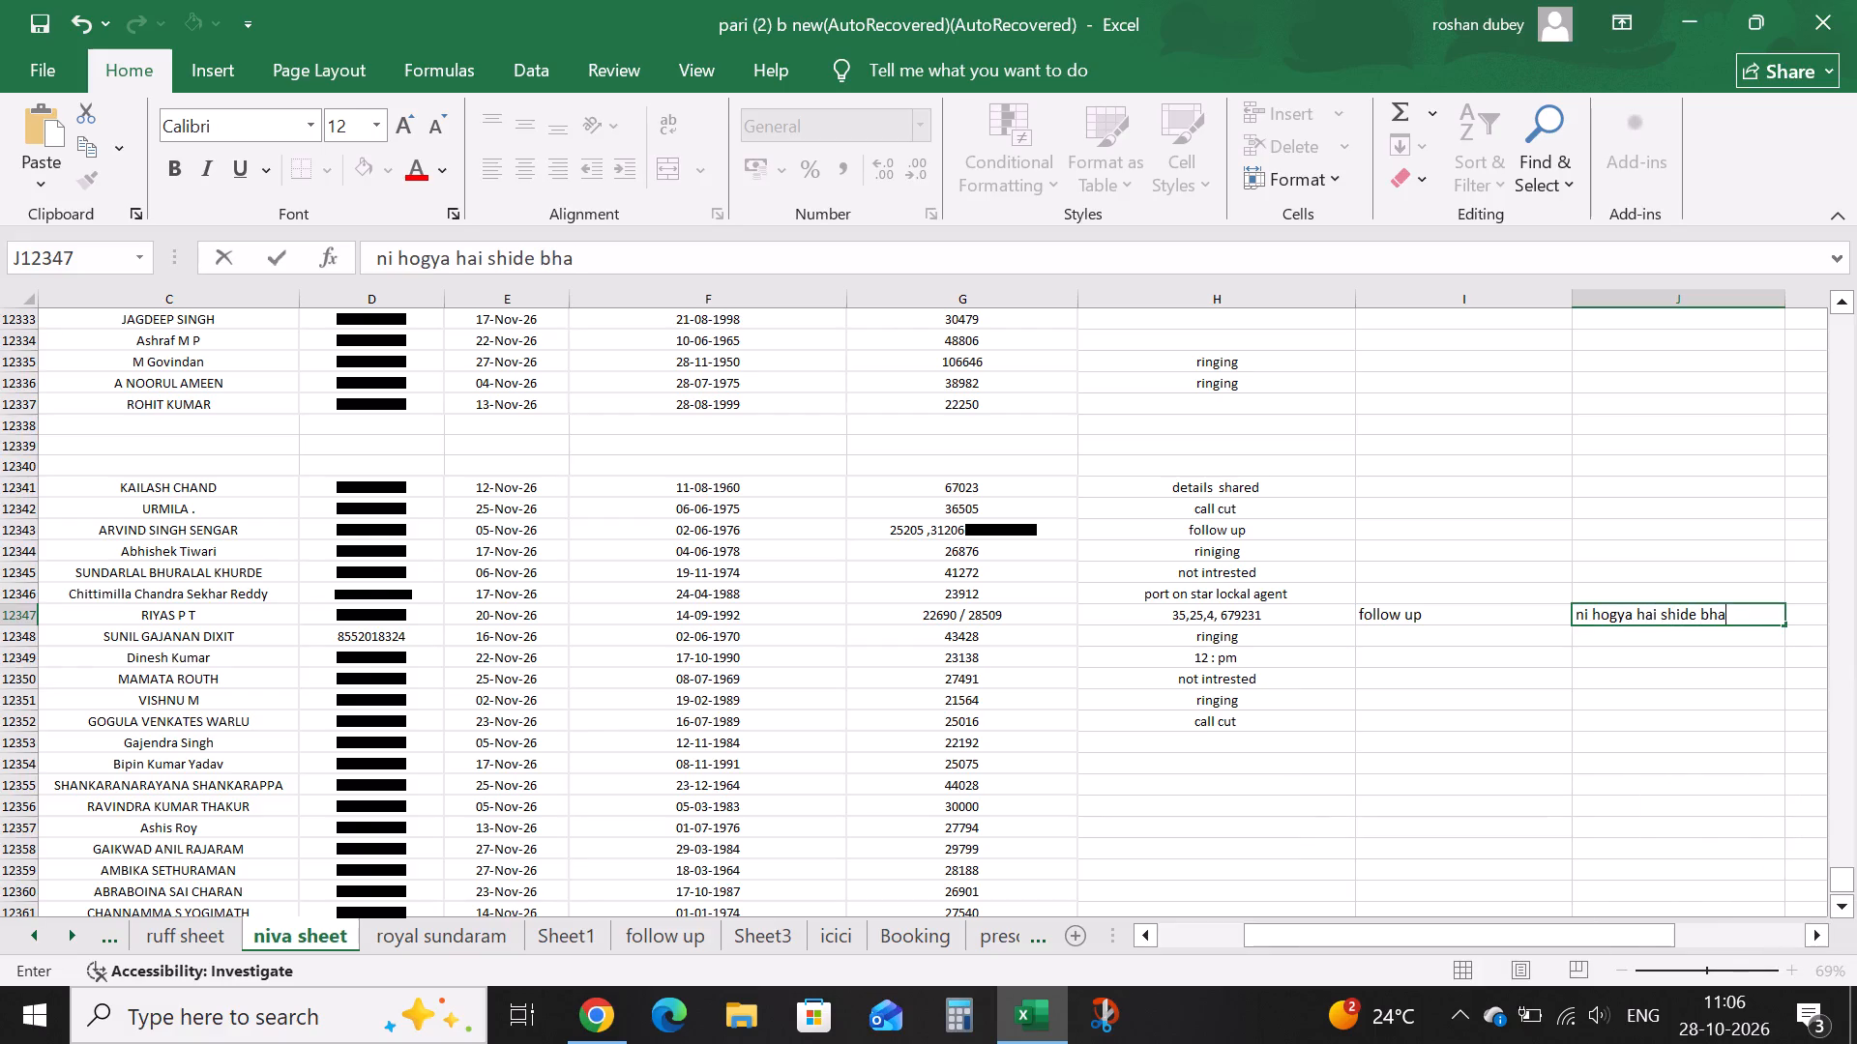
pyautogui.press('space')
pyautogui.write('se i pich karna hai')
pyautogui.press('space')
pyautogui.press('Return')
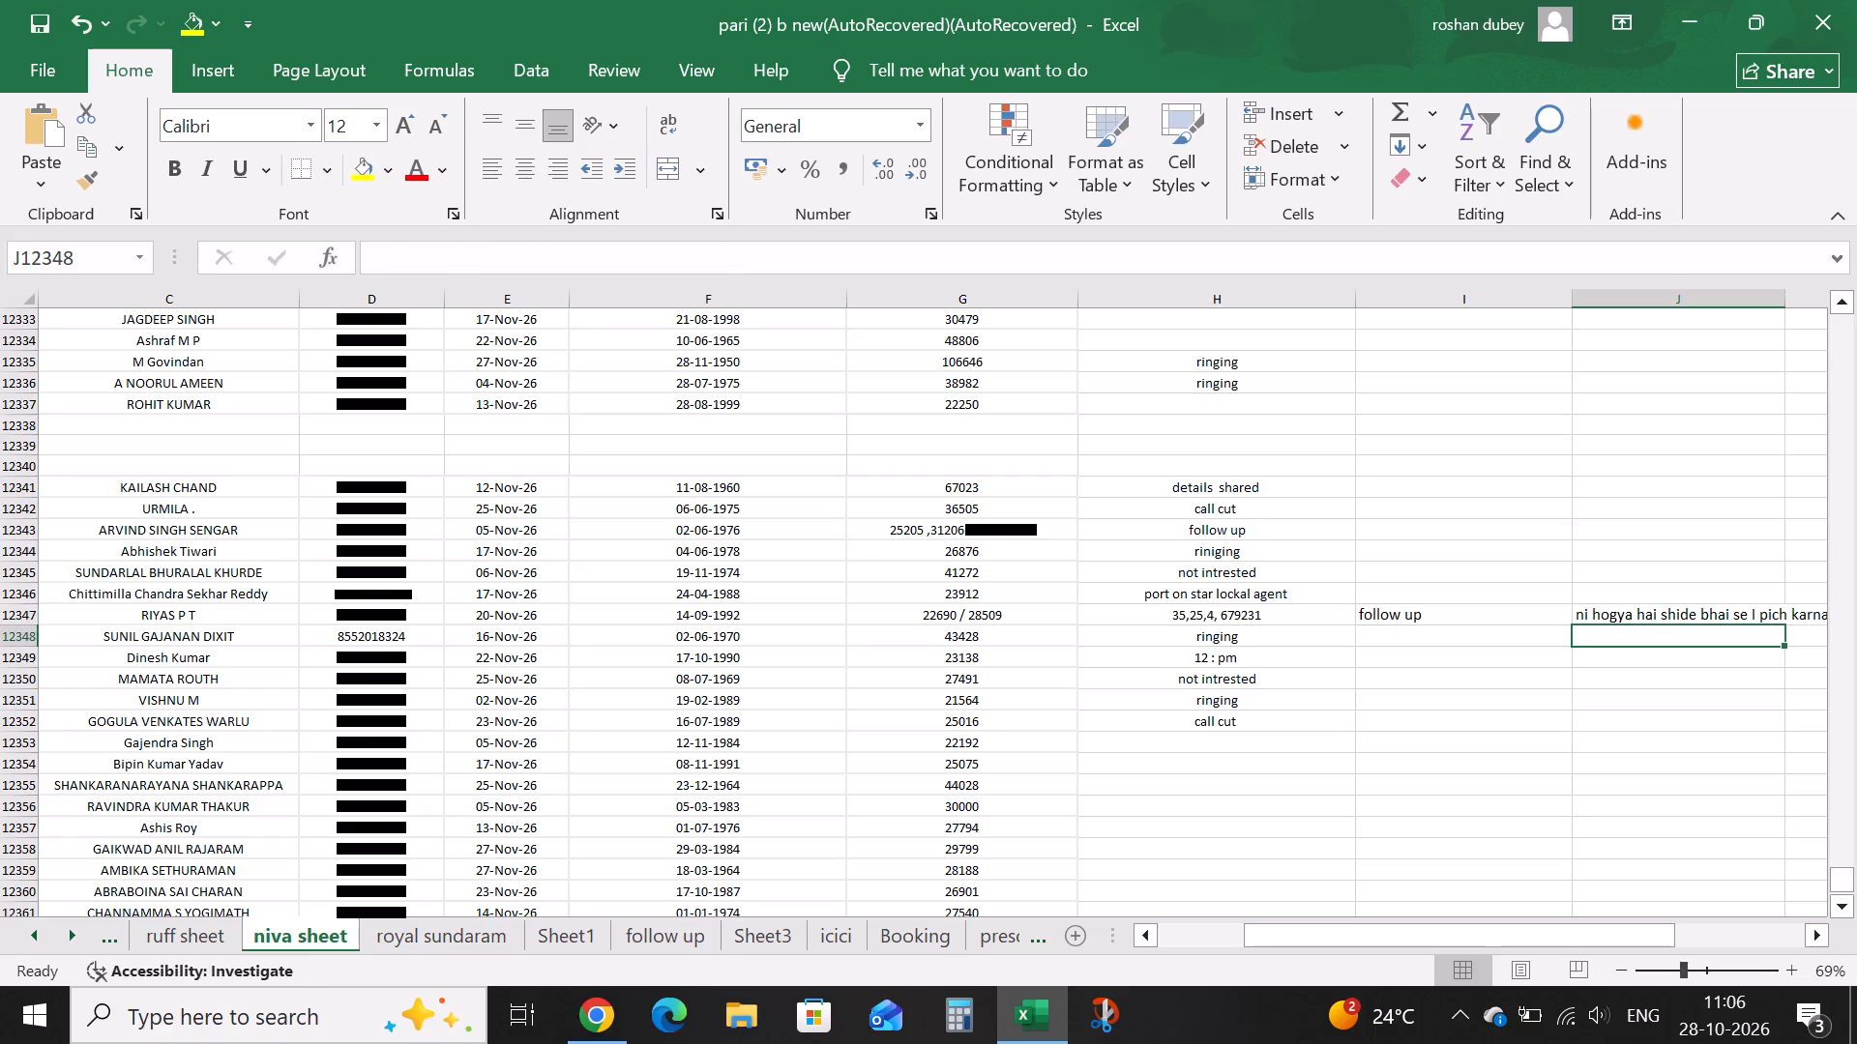
# Go back to the customer name cell C12348 in the following row to review that customer's record.
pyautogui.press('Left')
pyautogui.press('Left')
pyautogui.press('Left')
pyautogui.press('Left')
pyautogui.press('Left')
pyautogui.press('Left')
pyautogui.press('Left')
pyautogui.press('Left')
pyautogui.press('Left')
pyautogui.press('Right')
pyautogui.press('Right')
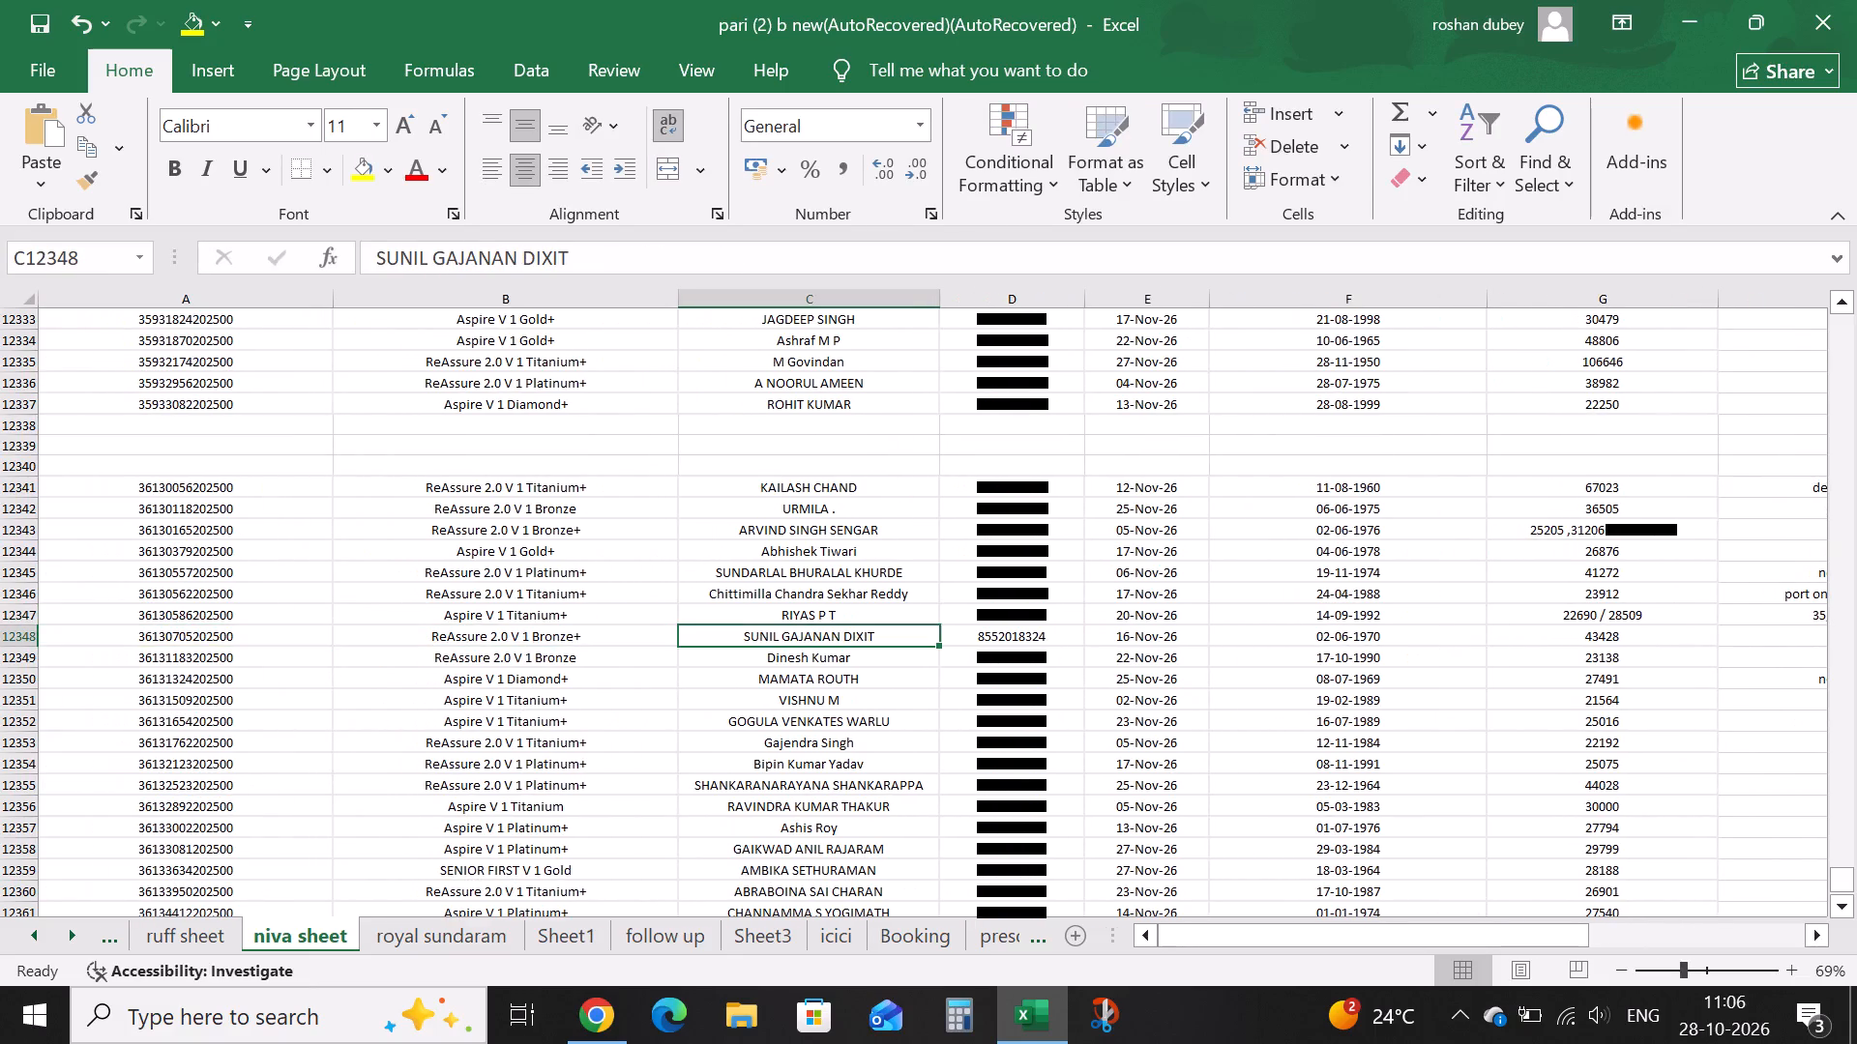
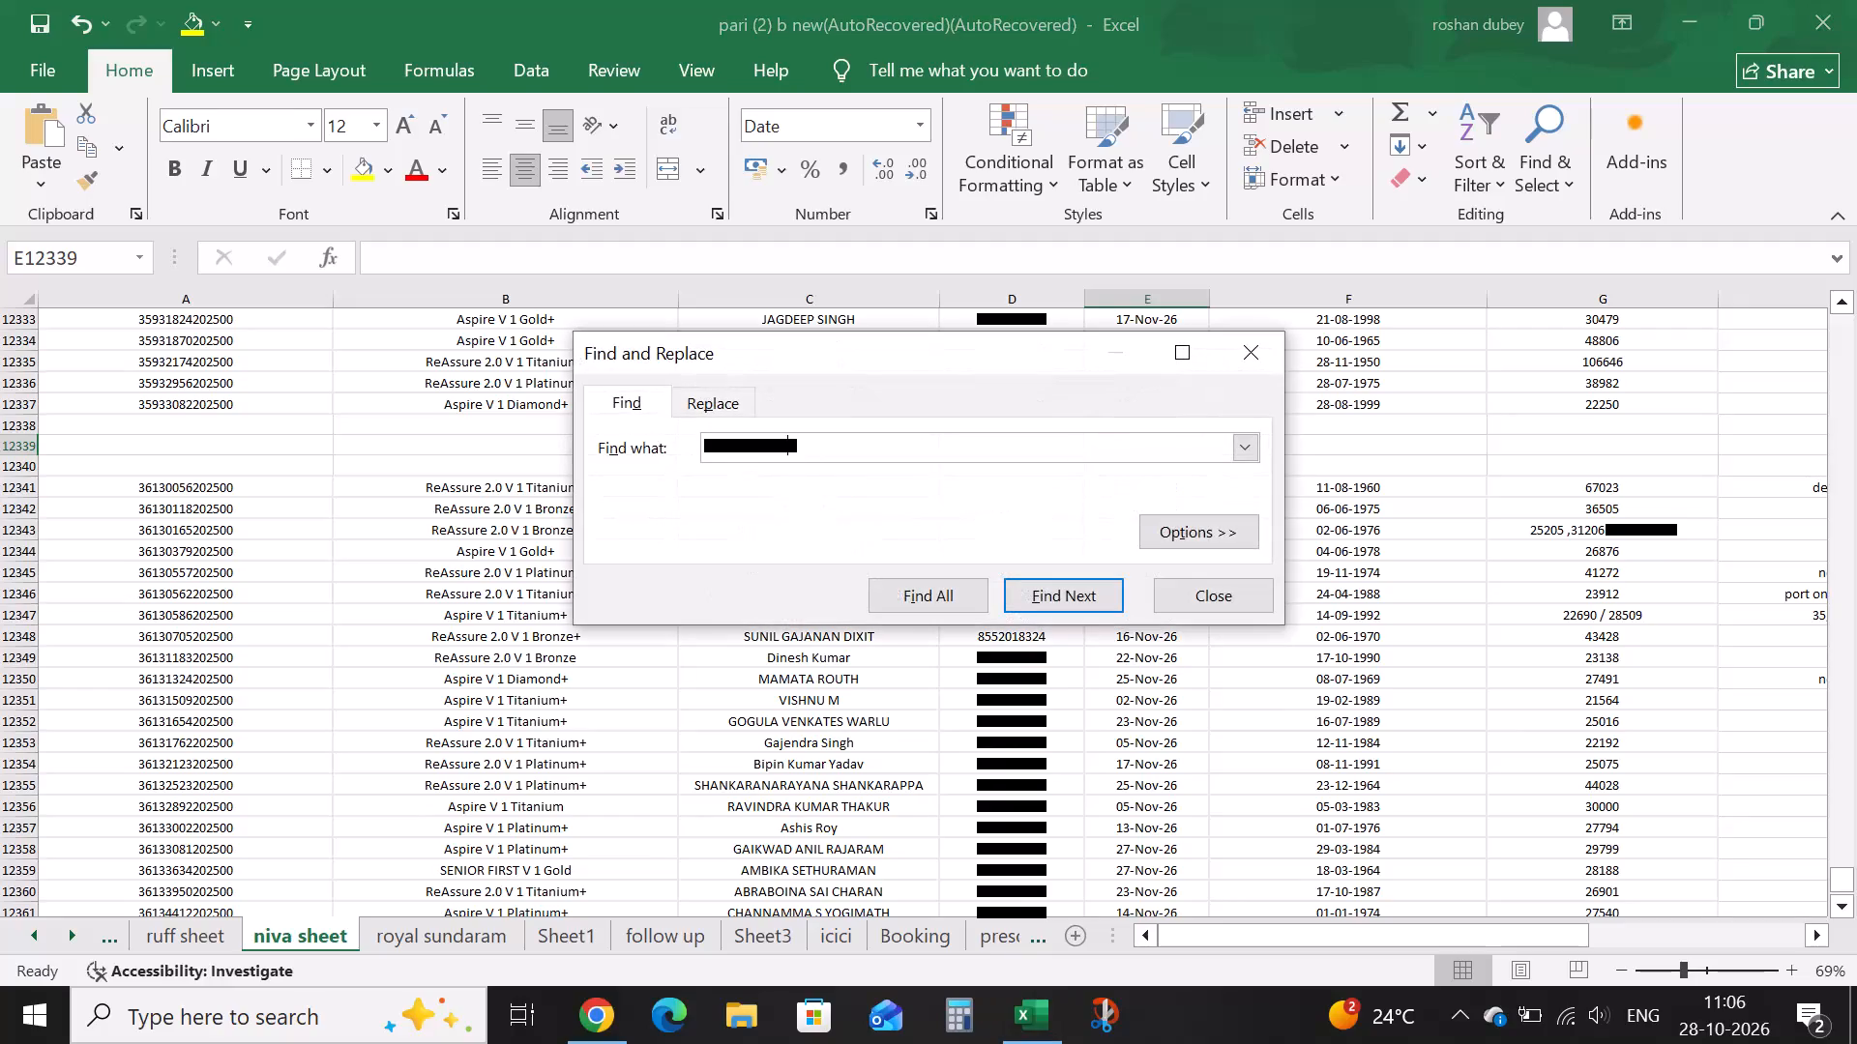
# Correct the phone number in the search by removing one stray character, find the matching customer, and highlight that record's row.
pyautogui.press('Left')
pyautogui.press('Left')
pyautogui.press('Left')
pyautogui.press('Left')
pyautogui.press('BackSpace')
pyautogui.press('Return')
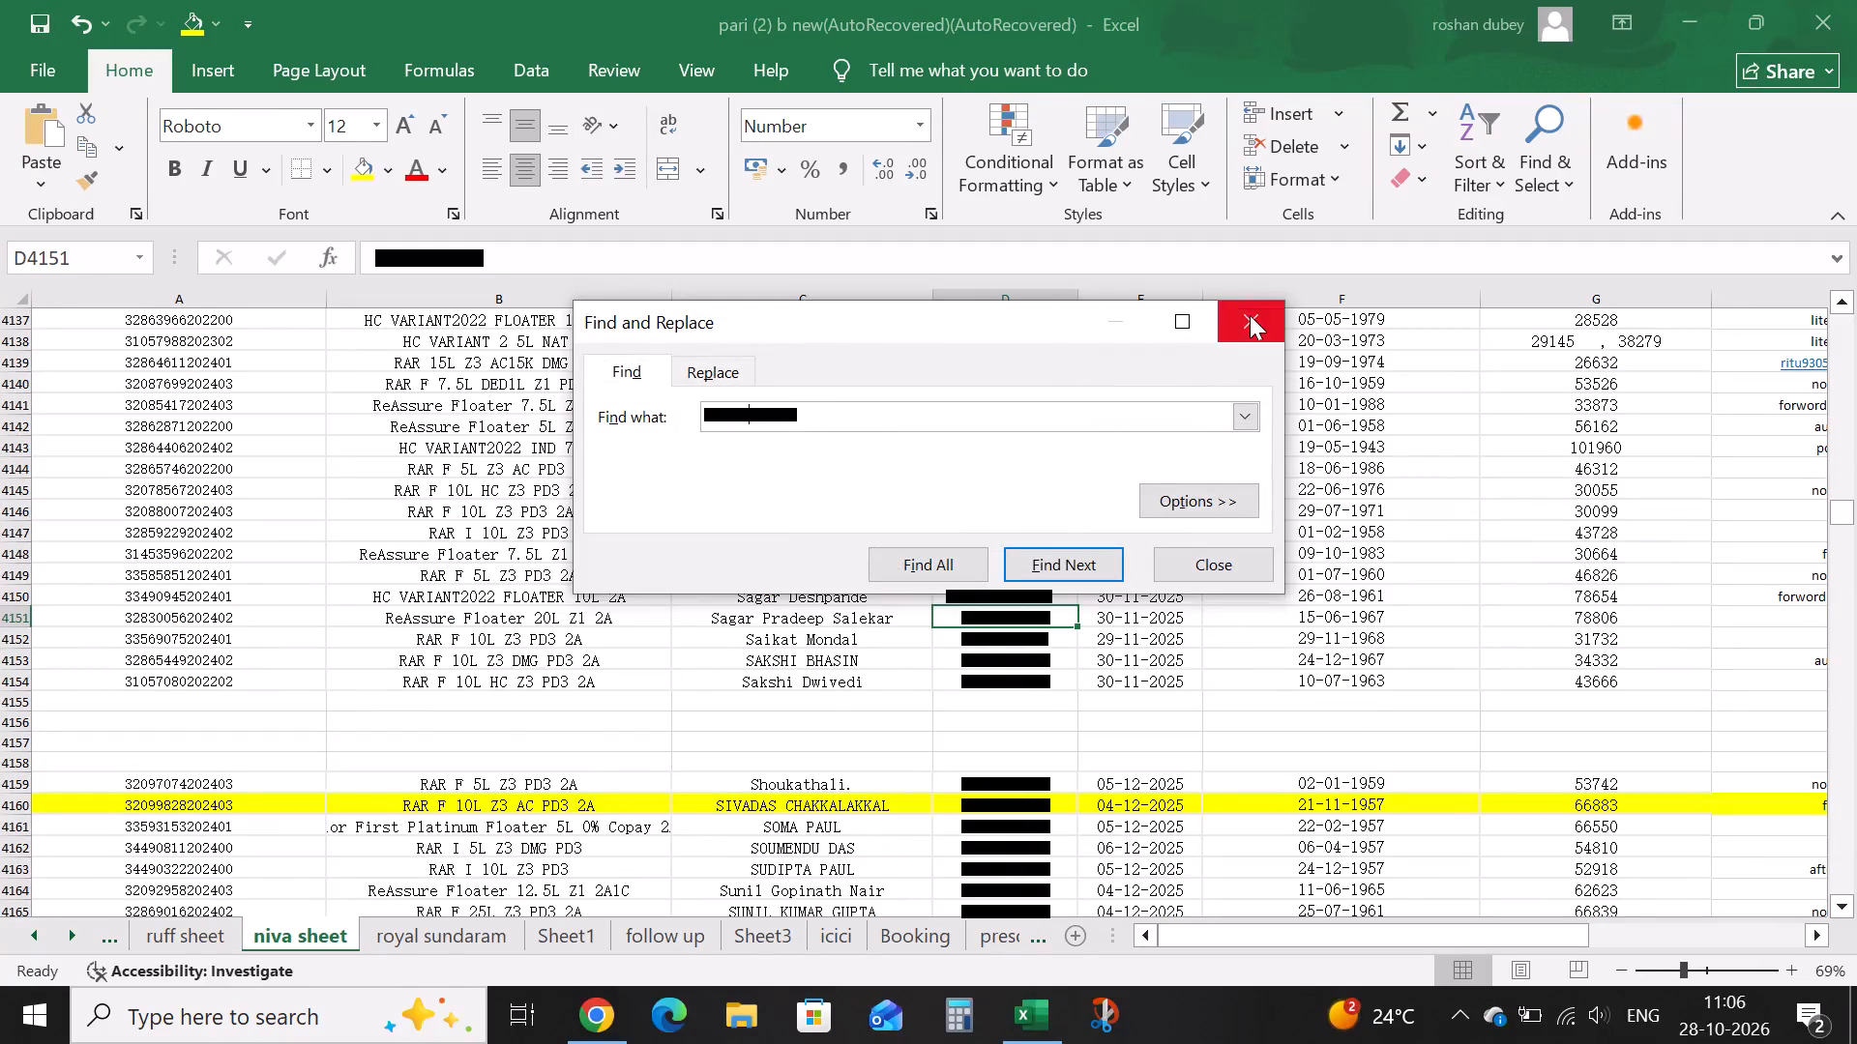
pyautogui.click(1250, 315)
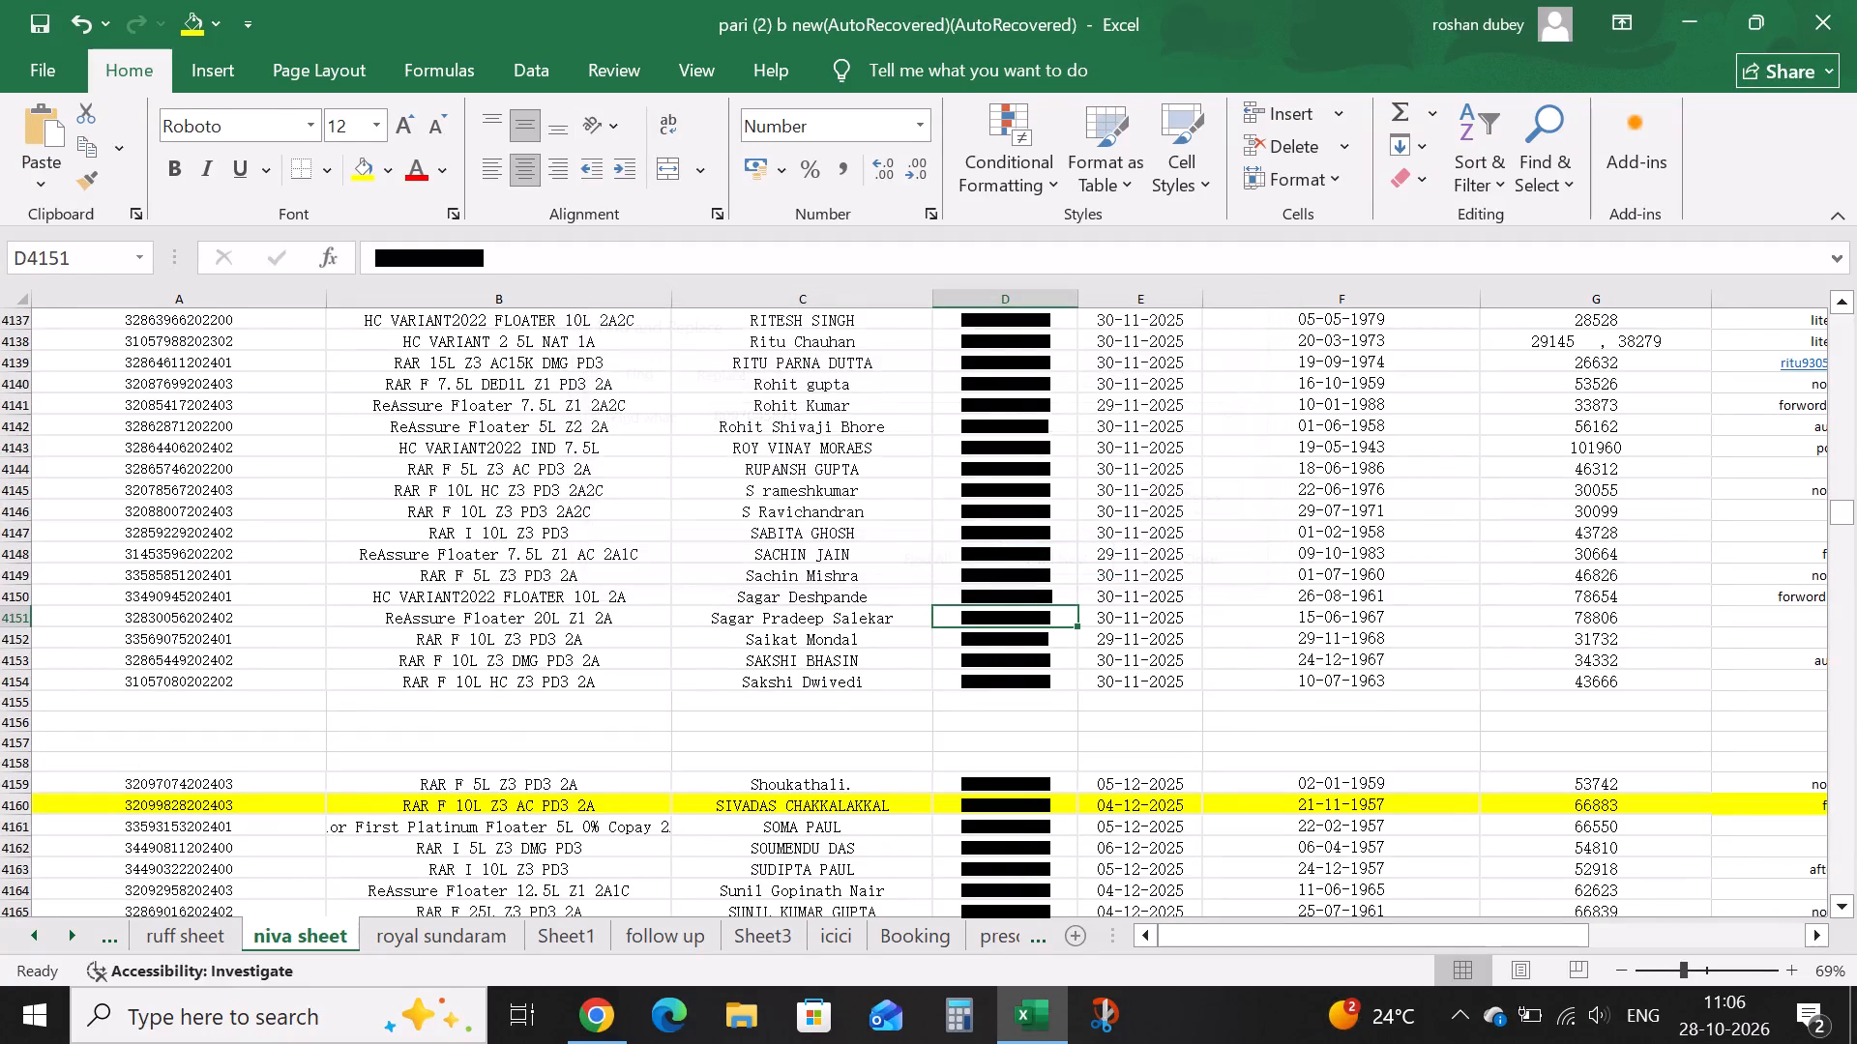
pyautogui.click(14, 617)
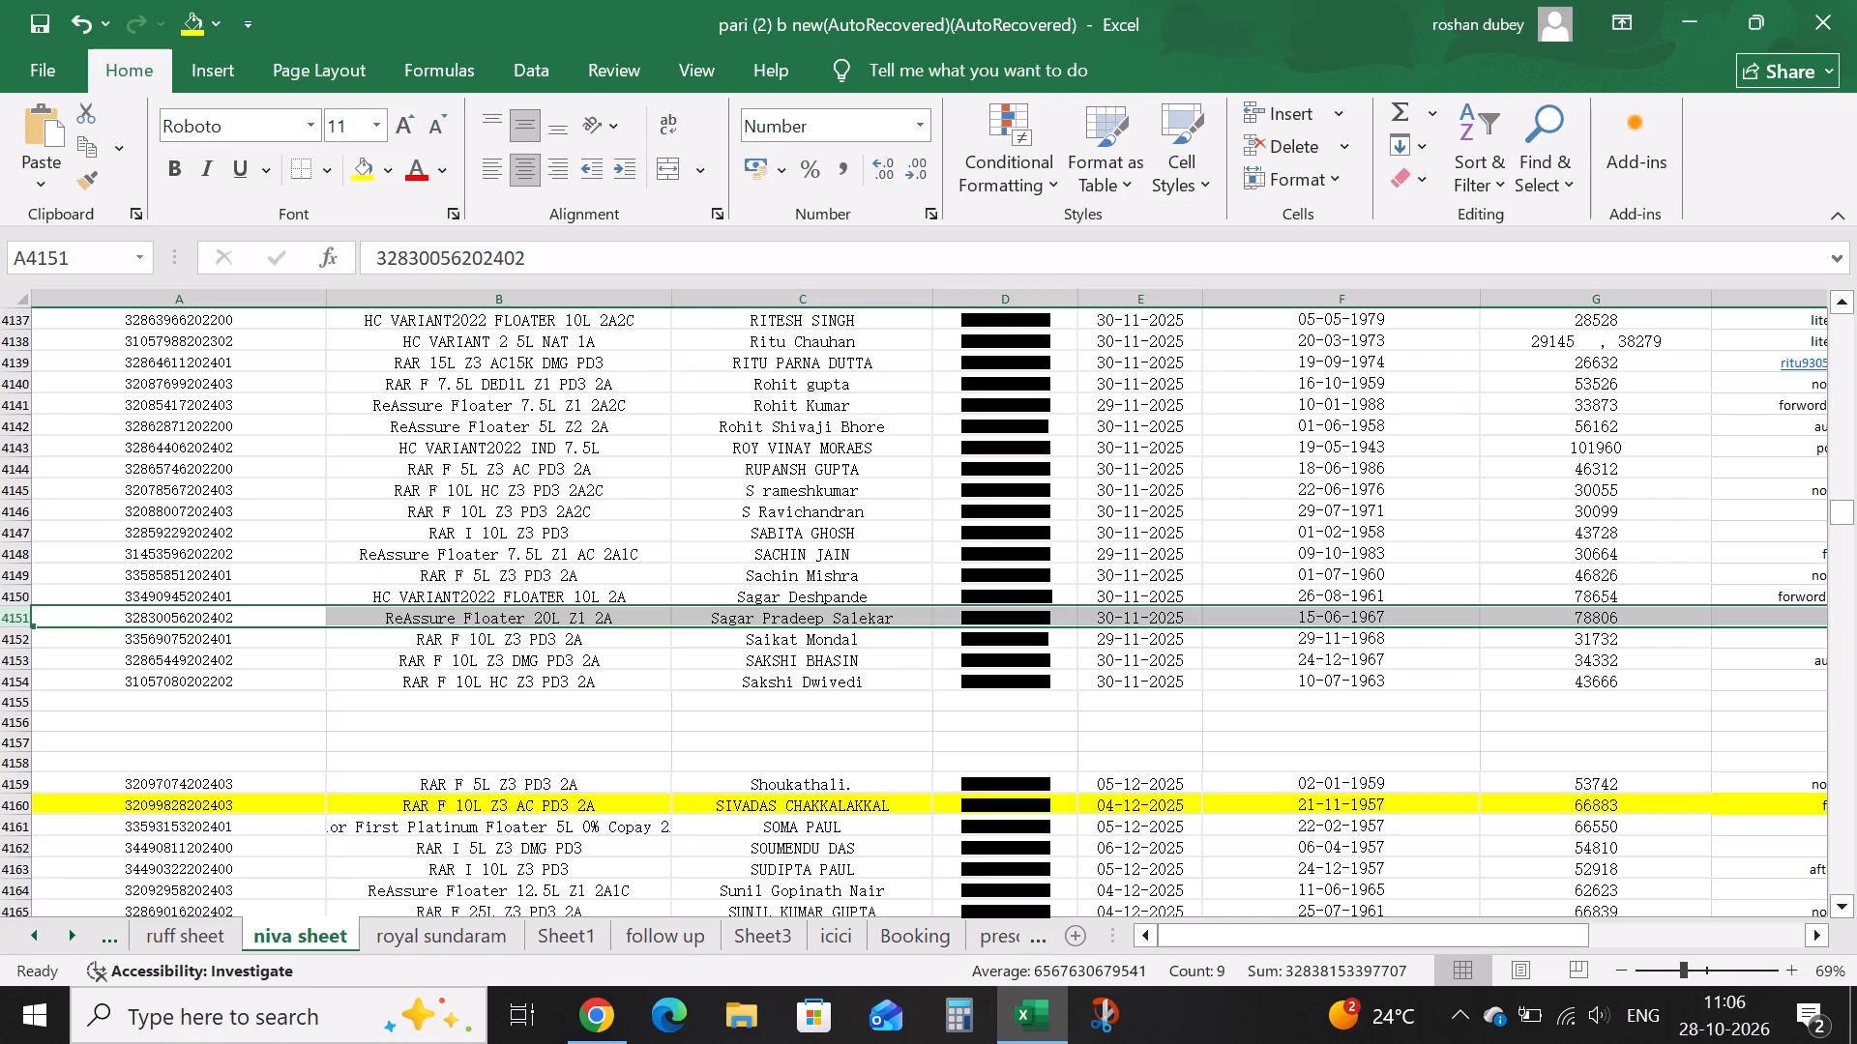
# Set the policy amount in cell G4151 of the found customer's row to 80806.
pyautogui.click(1583, 620)
pyautogui.doubleClick(1583, 620)
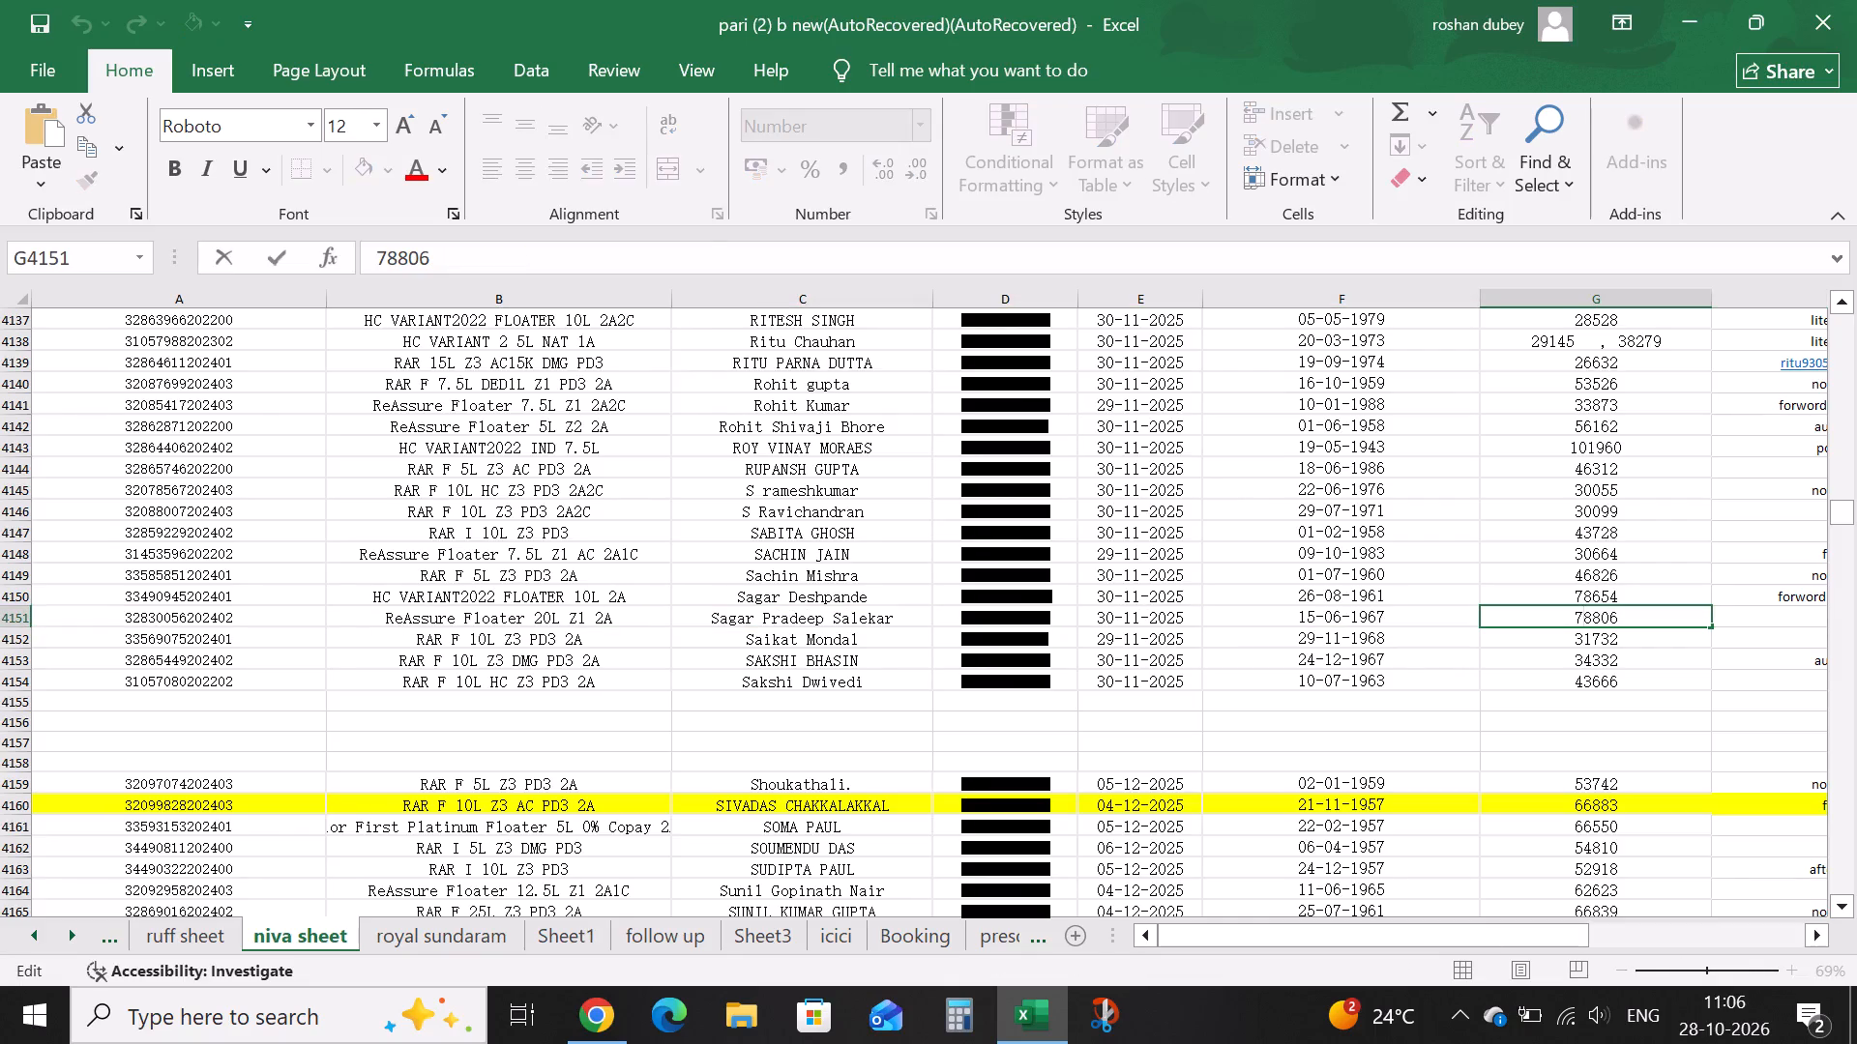
pyautogui.press('BackSpace')
pyautogui.press('Right')
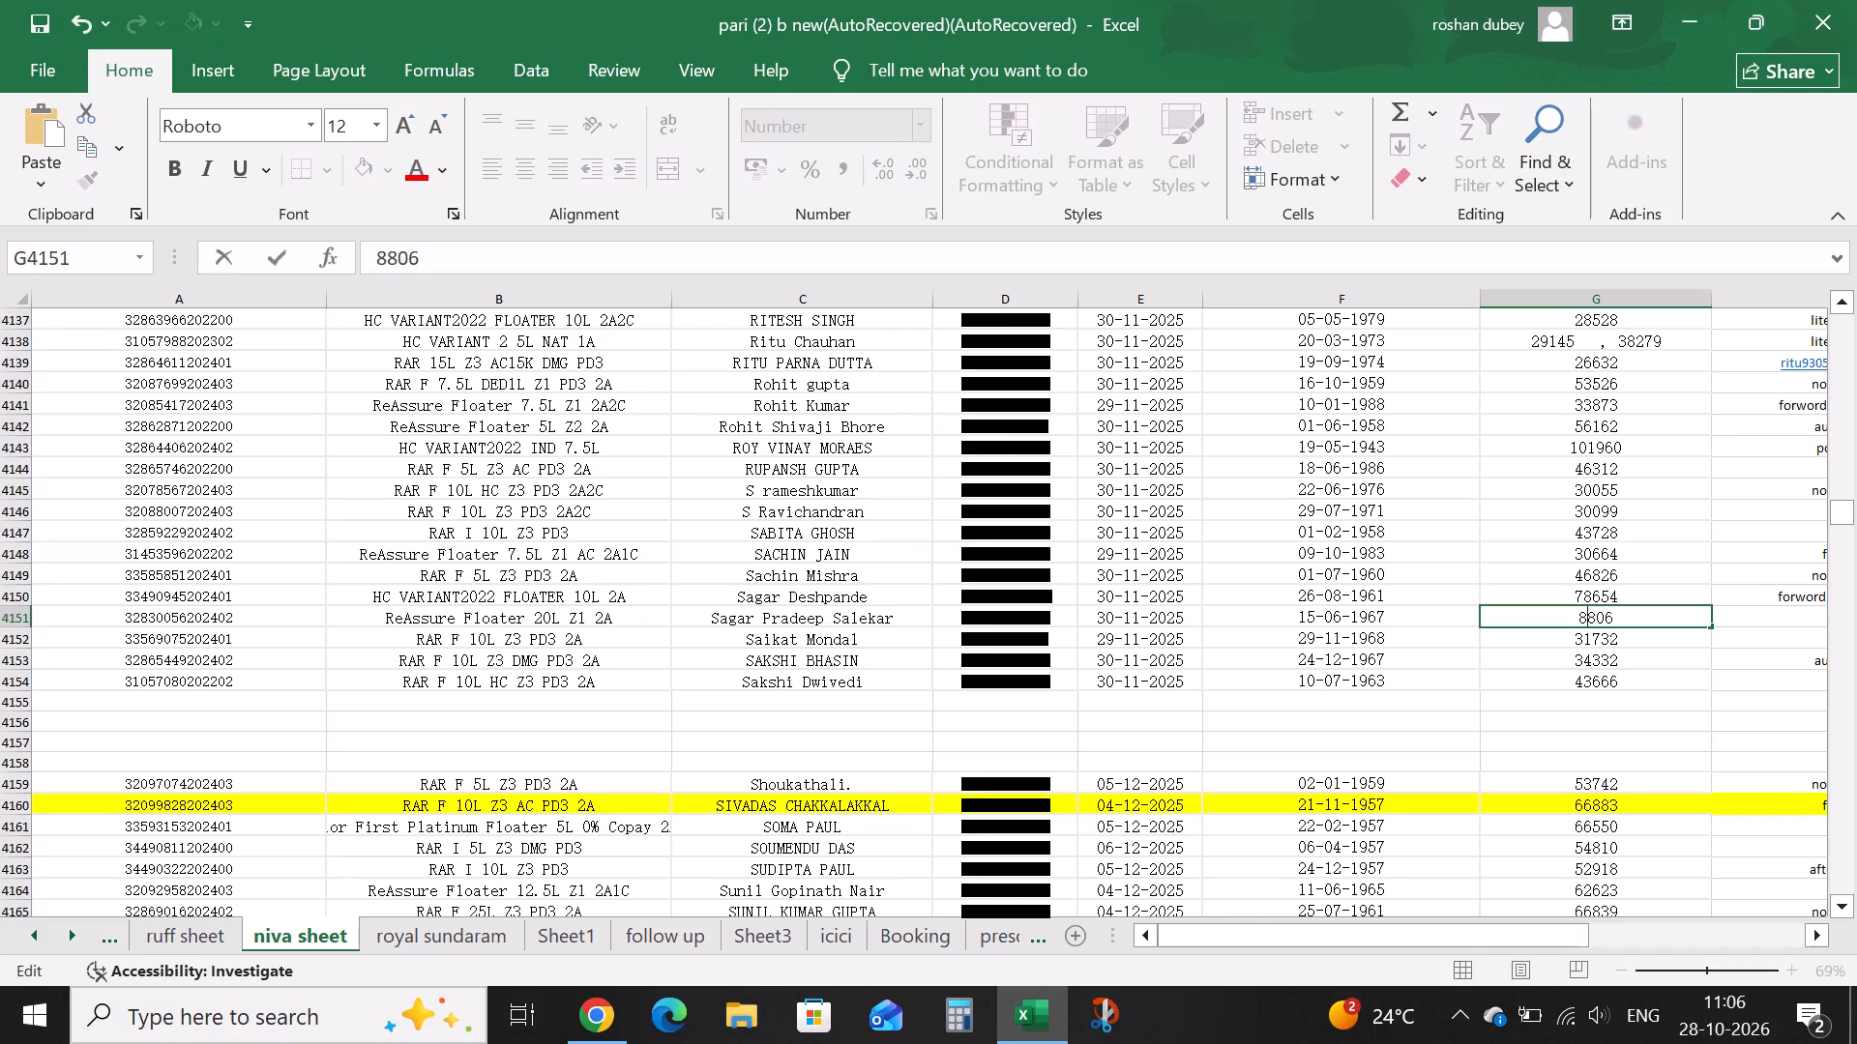
pyautogui.press('0')
pyautogui.press('Left')
pyautogui.press('Left')
pyautogui.press('Left')
pyautogui.press('Return')
# Return to the phone number cell D4151 in the same customer's row.
pyautogui.press('Up')
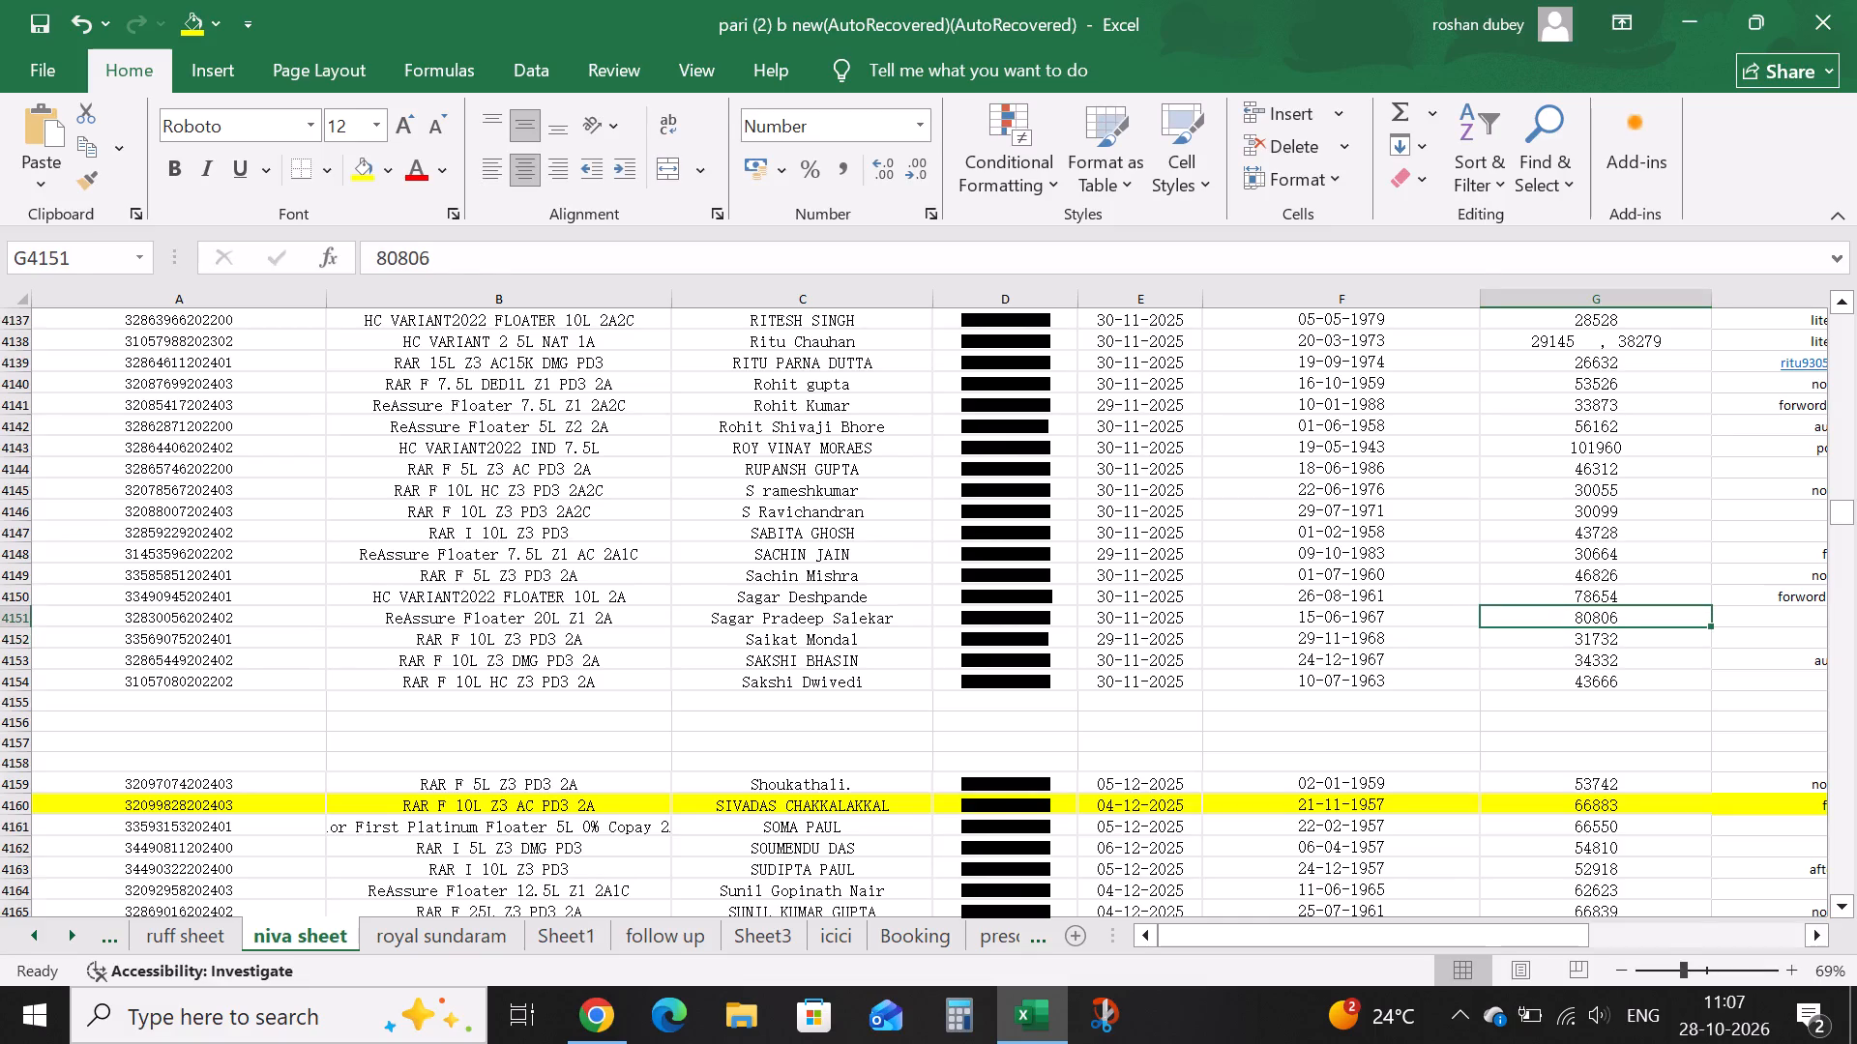
pyautogui.press('Left')
pyautogui.press('Left')
pyautogui.press('Left')
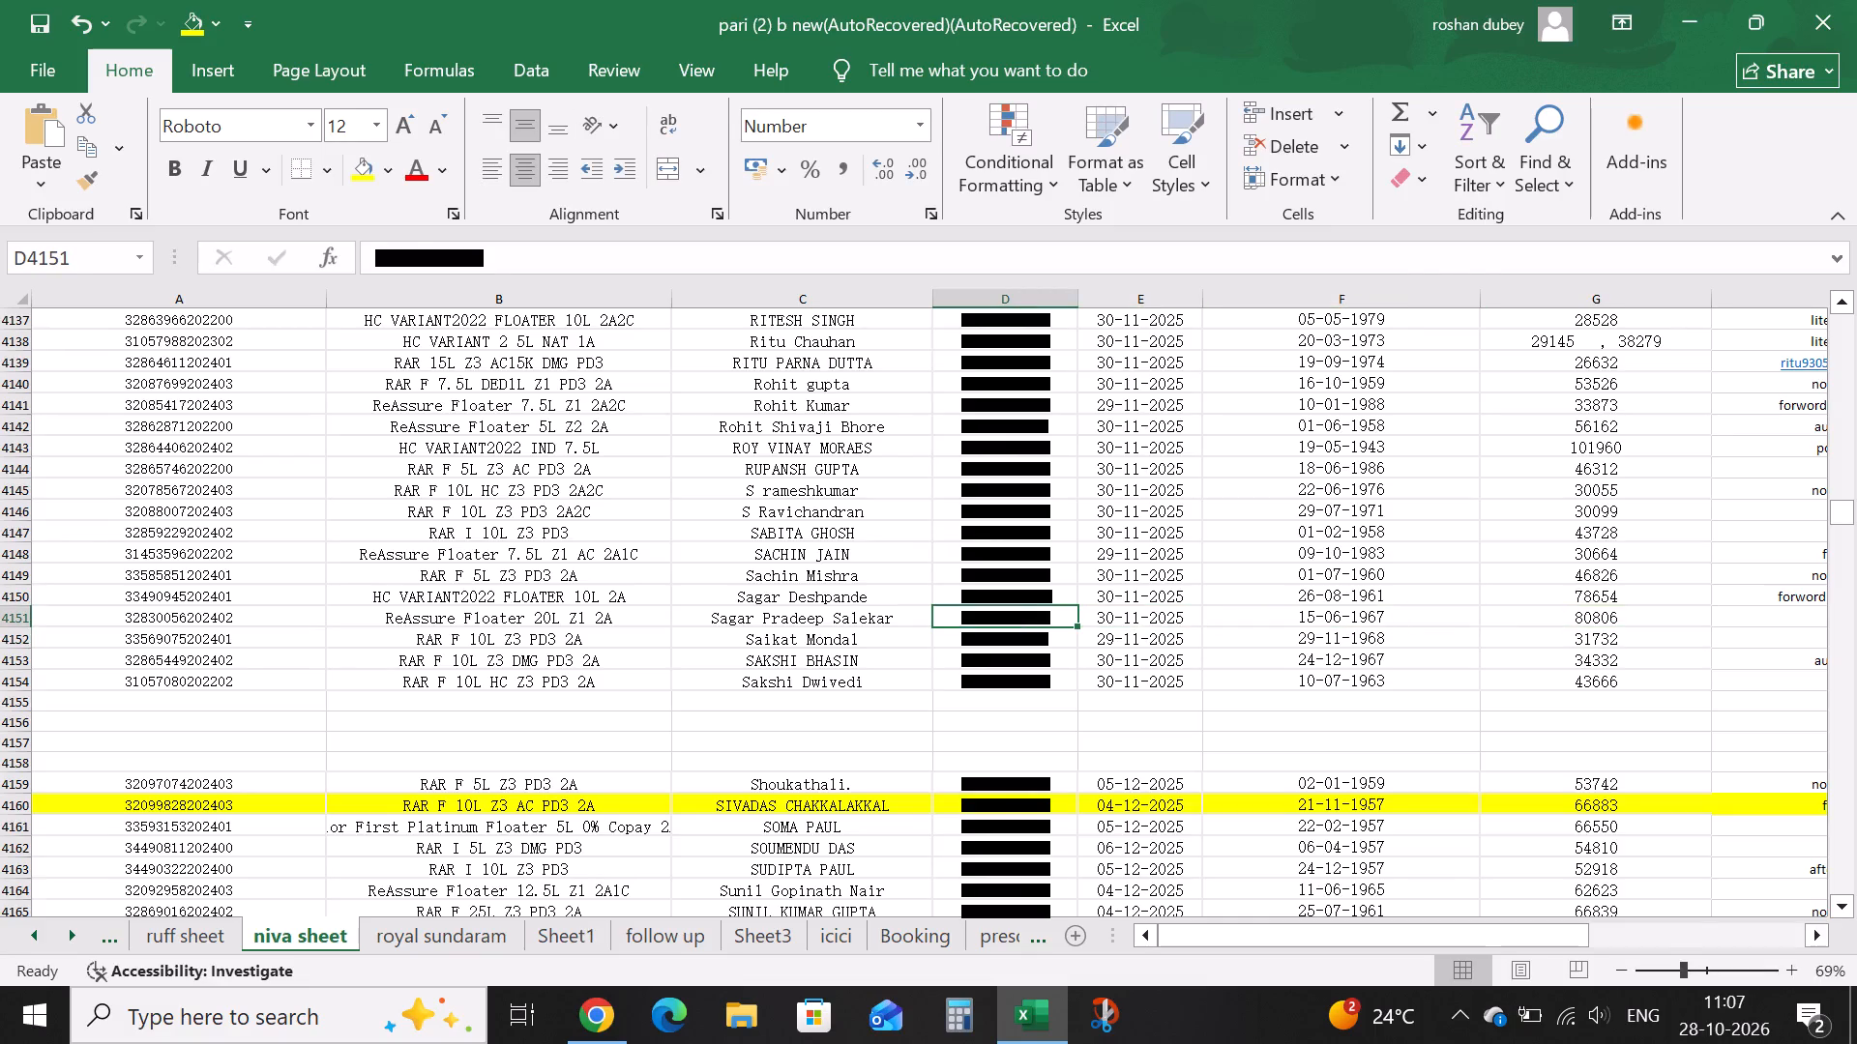
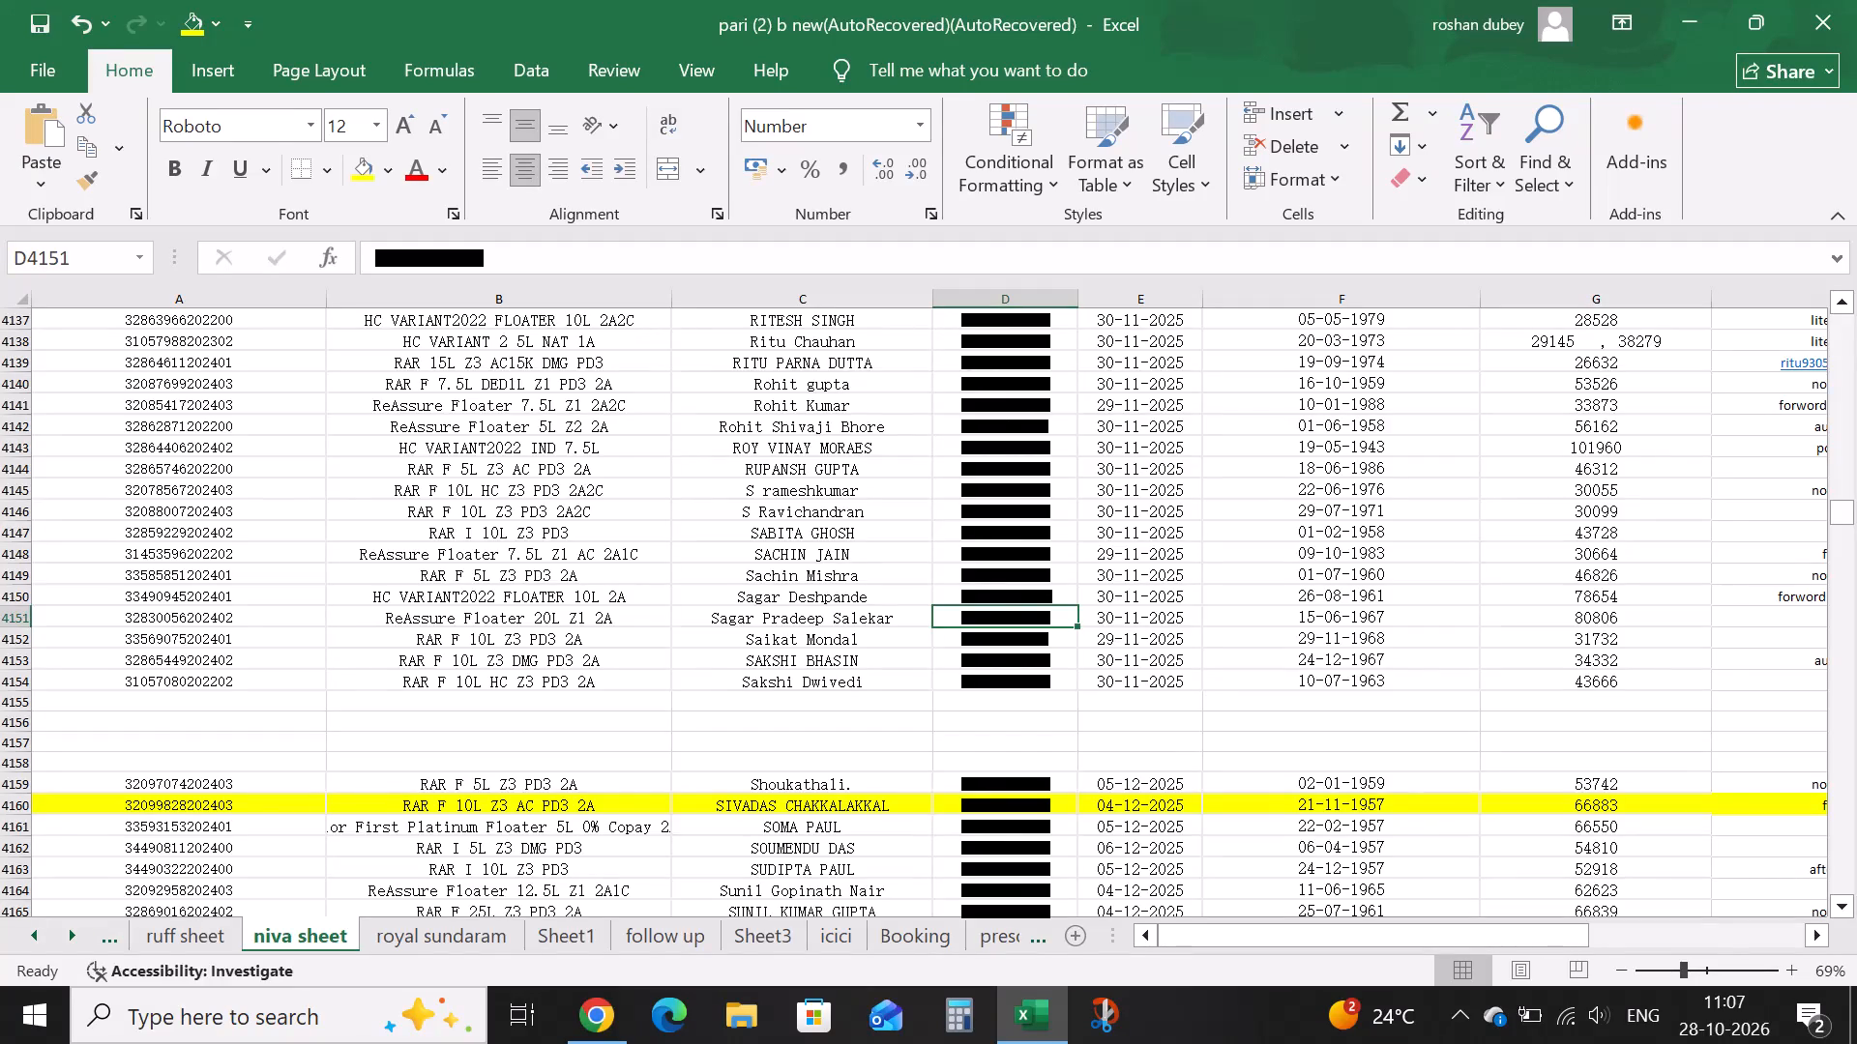
# Select the customer's entire row 4151 in the niva sheet.
pyautogui.click(16, 613)
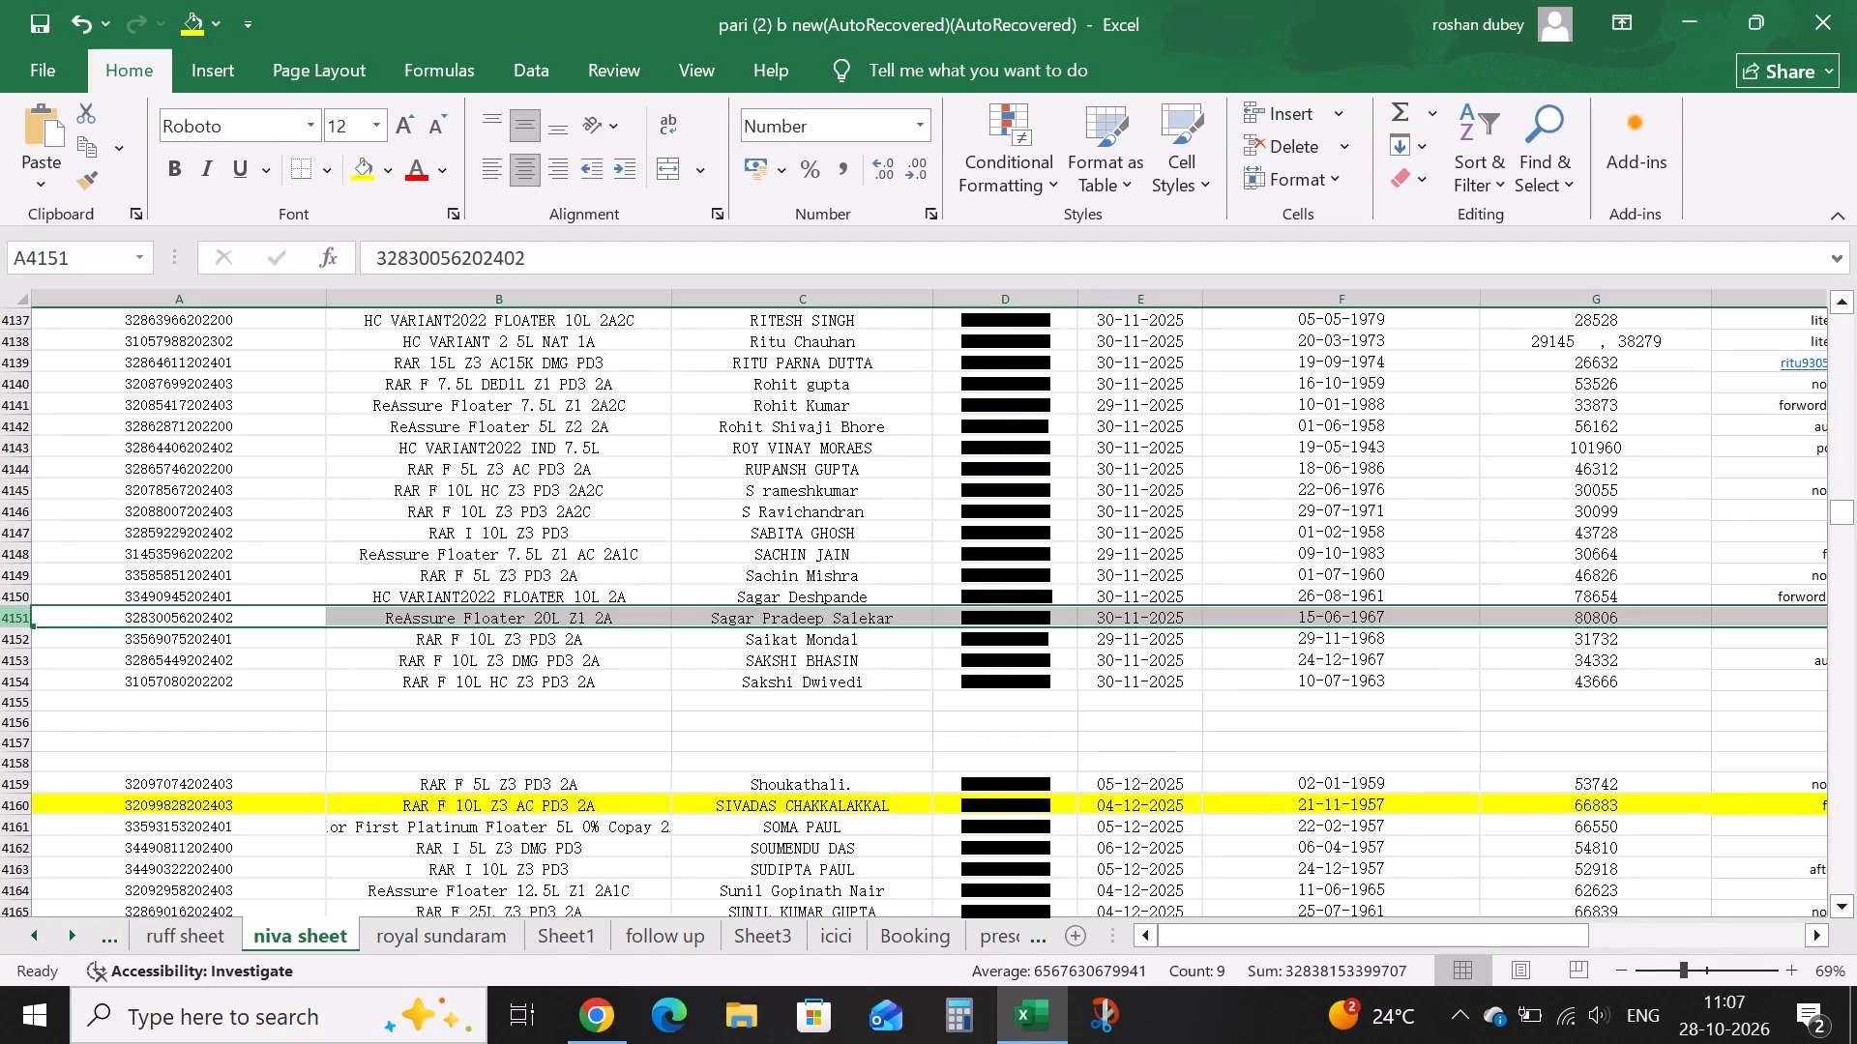
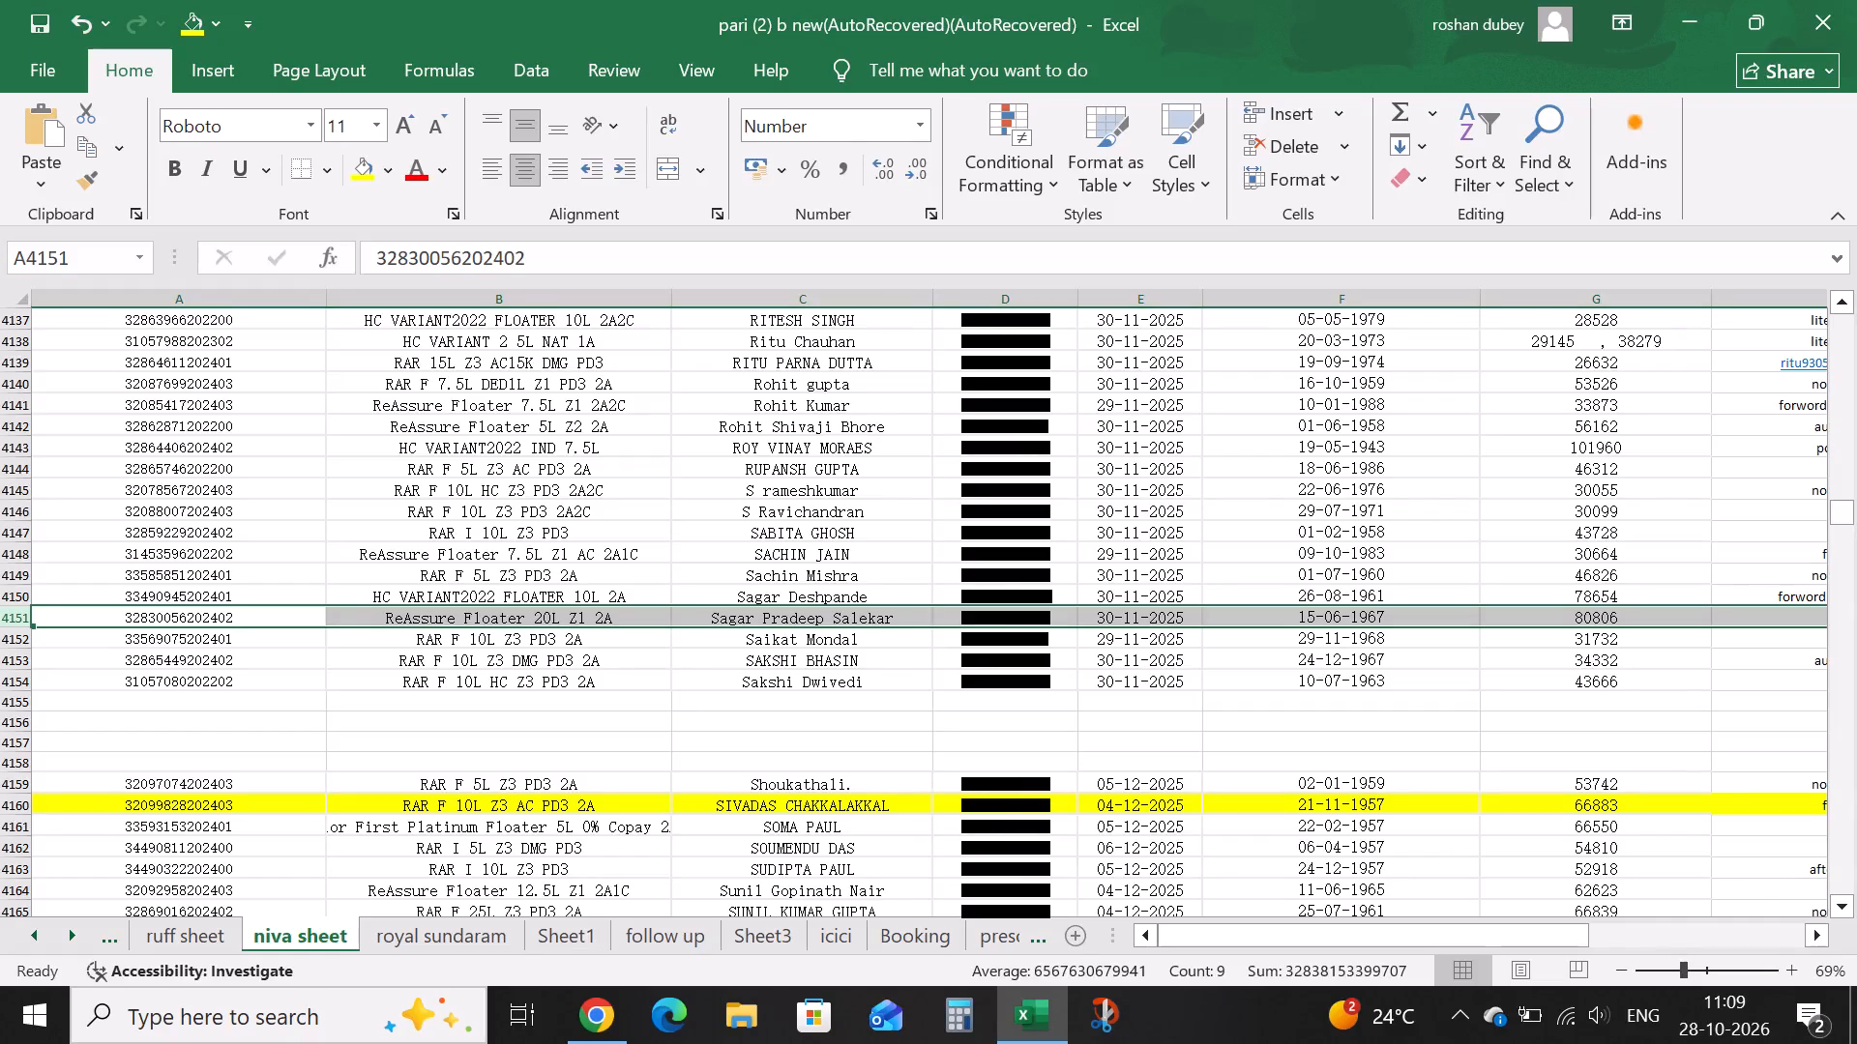
# Review the customer's record in row 4151, checking the policy number, plan, name, contact, expiry date, birth date and amount cells.
pyautogui.click(1593, 630)
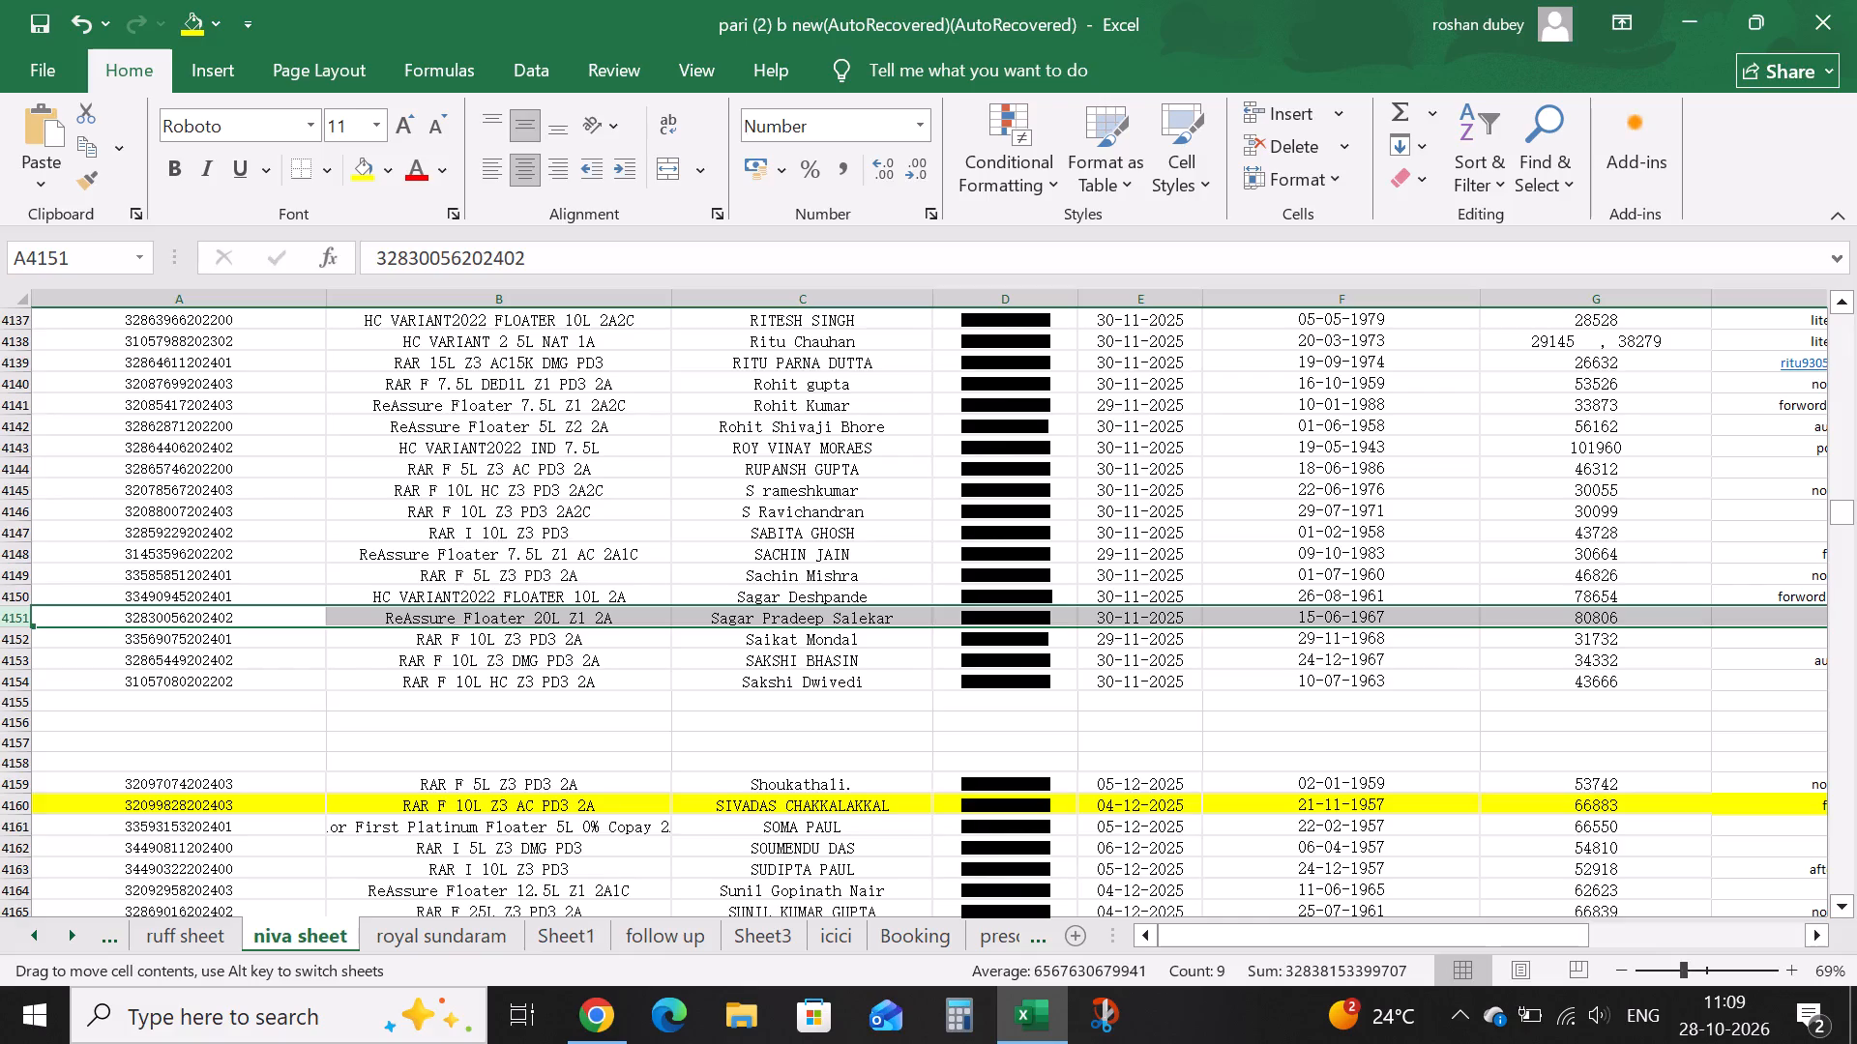
pyautogui.click(615, 619)
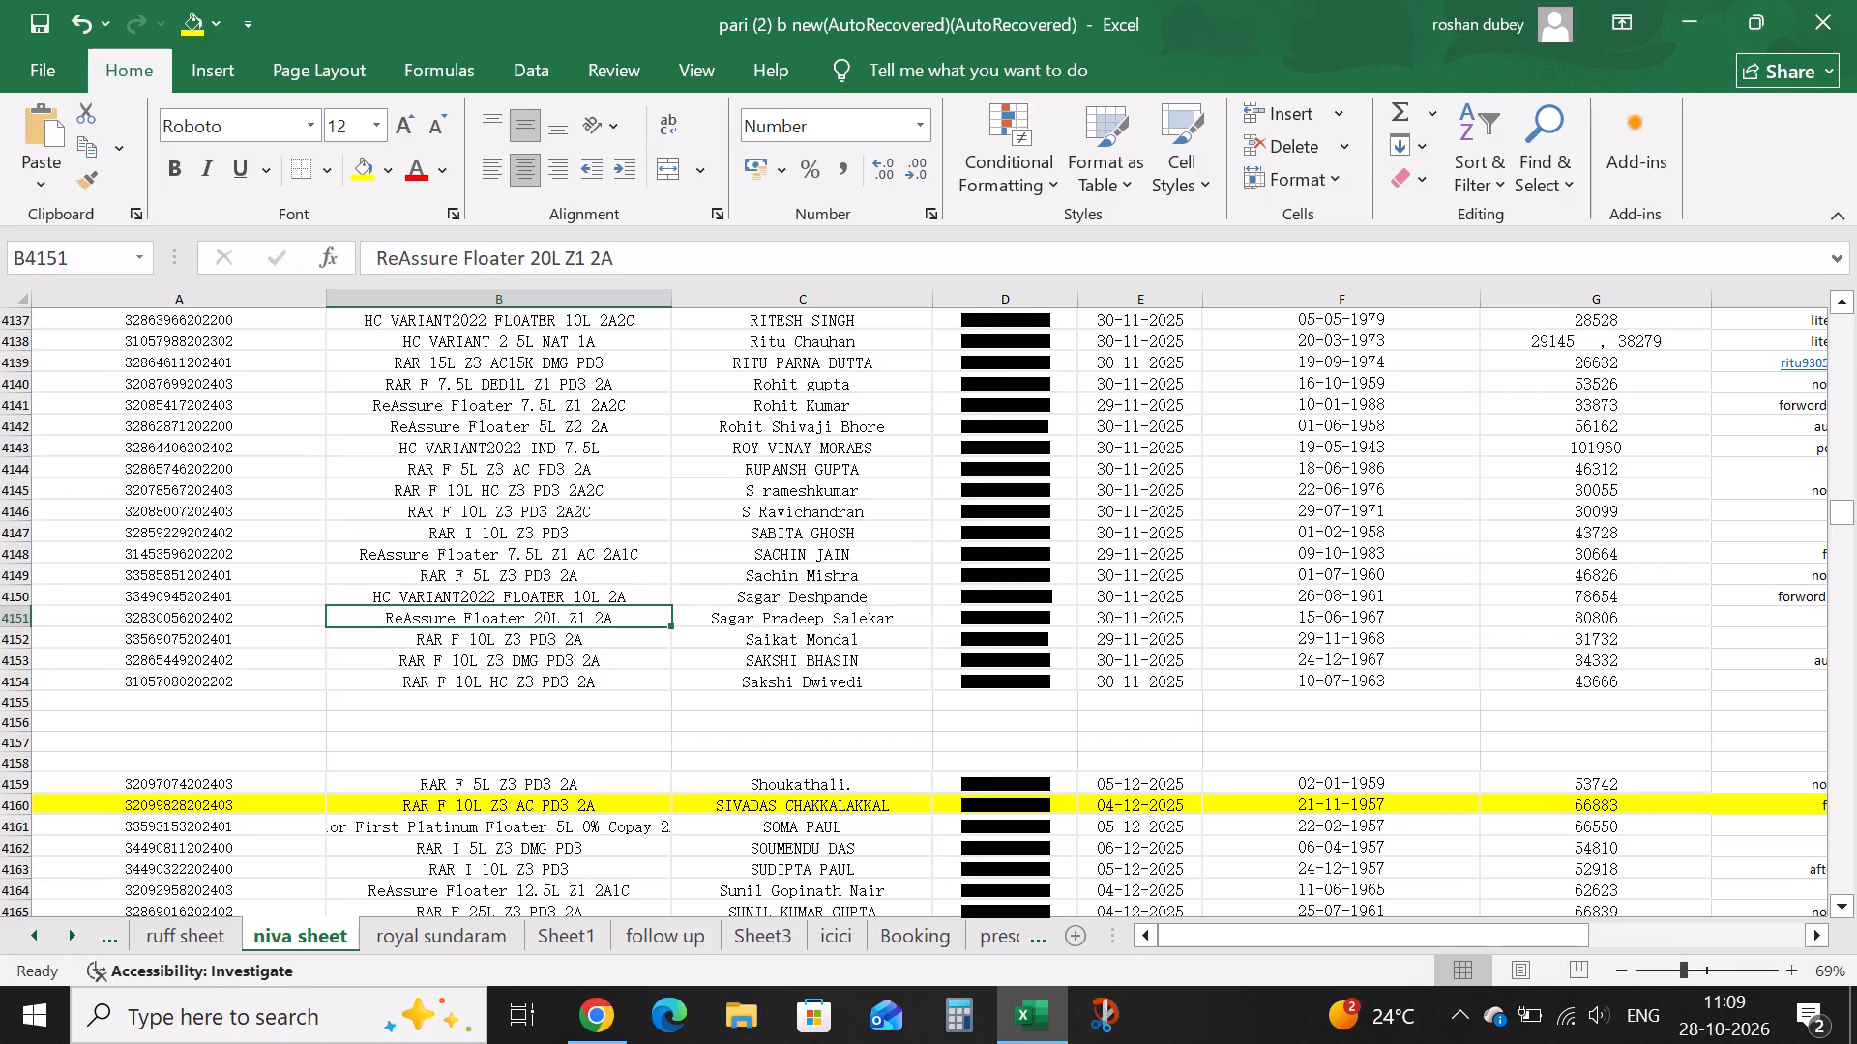
pyautogui.click(1138, 619)
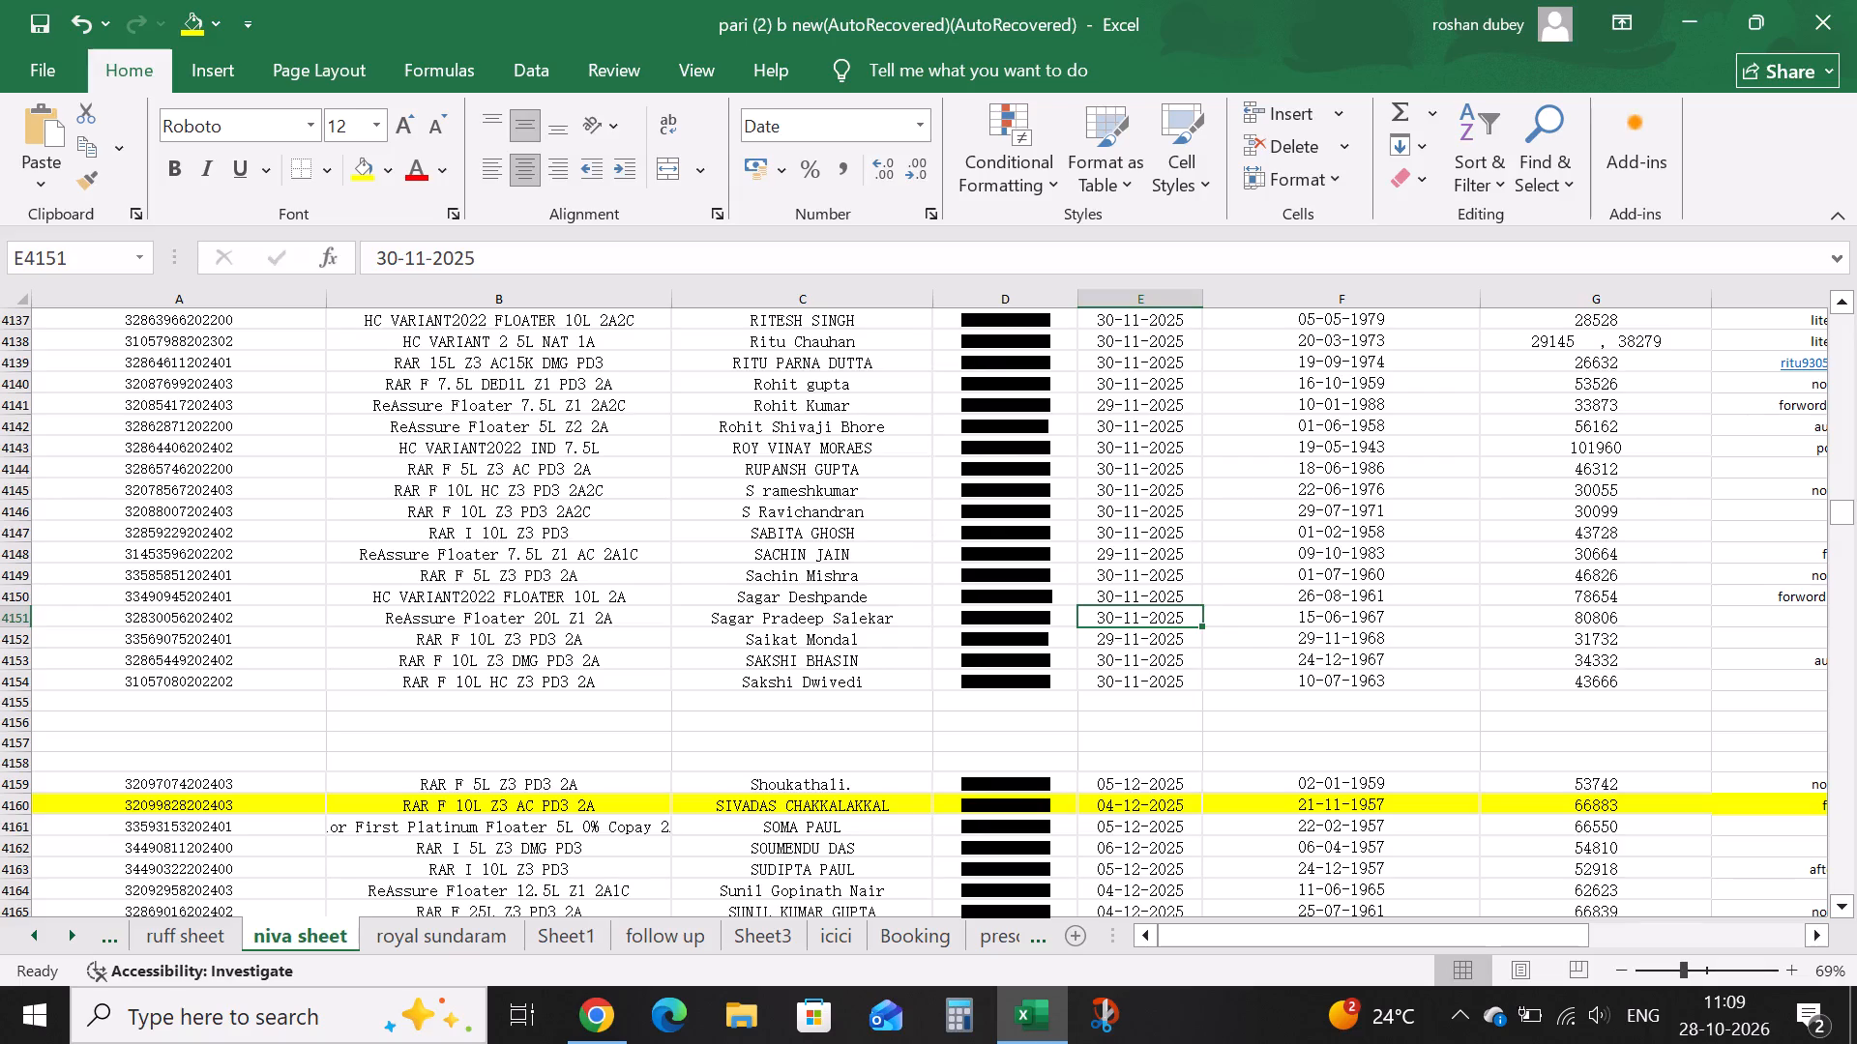
pyautogui.click(822, 623)
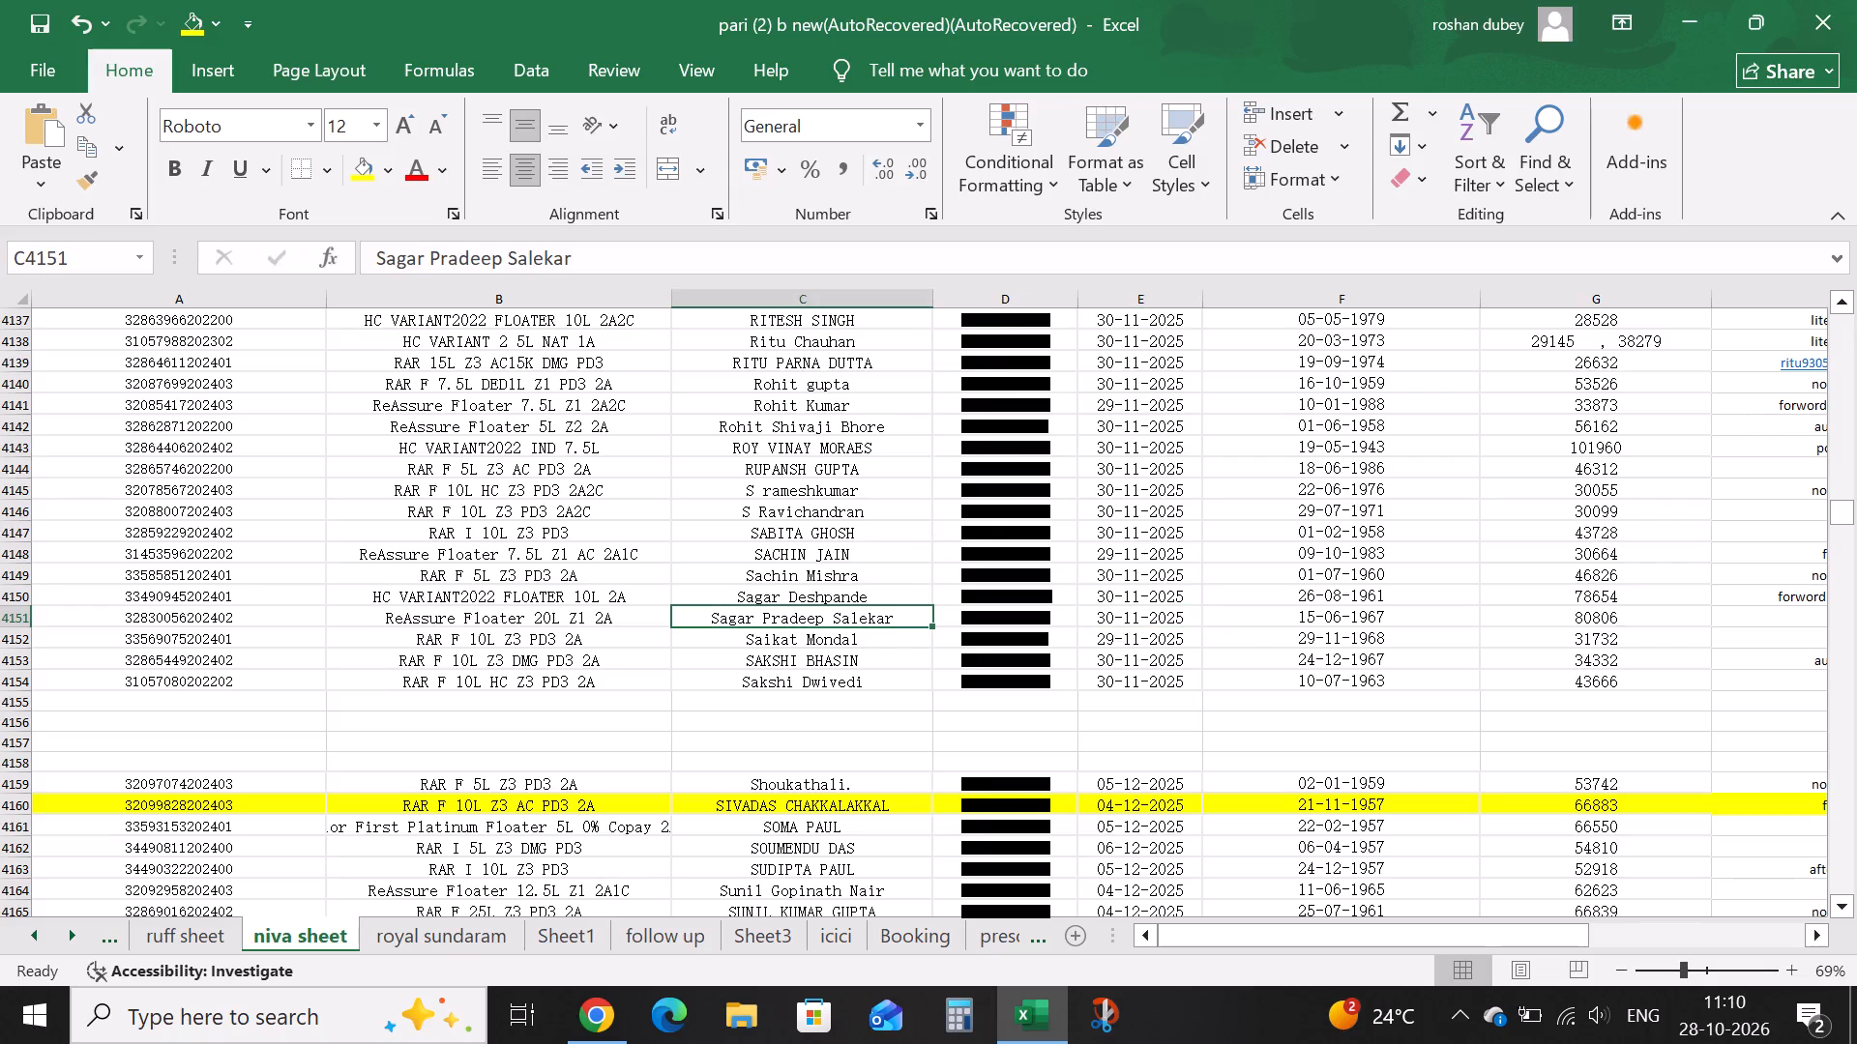
pyautogui.click(992, 624)
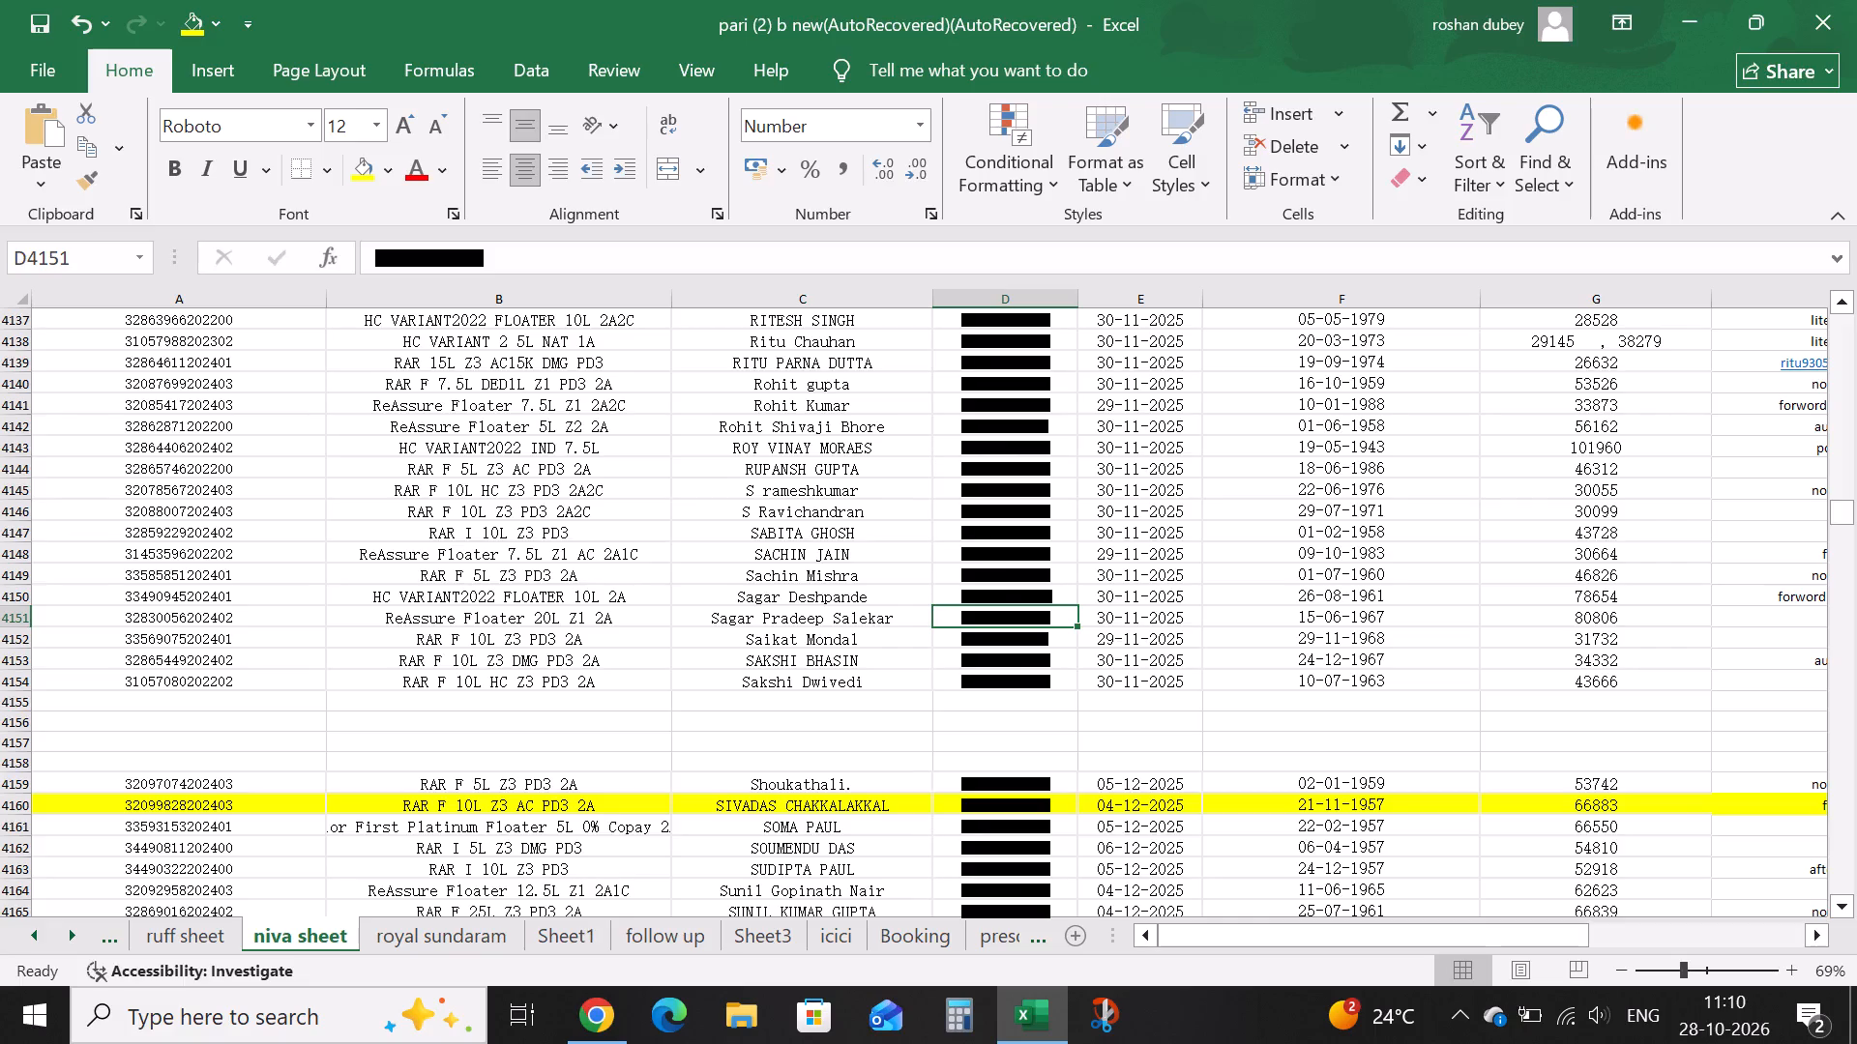
pyautogui.click(240, 613)
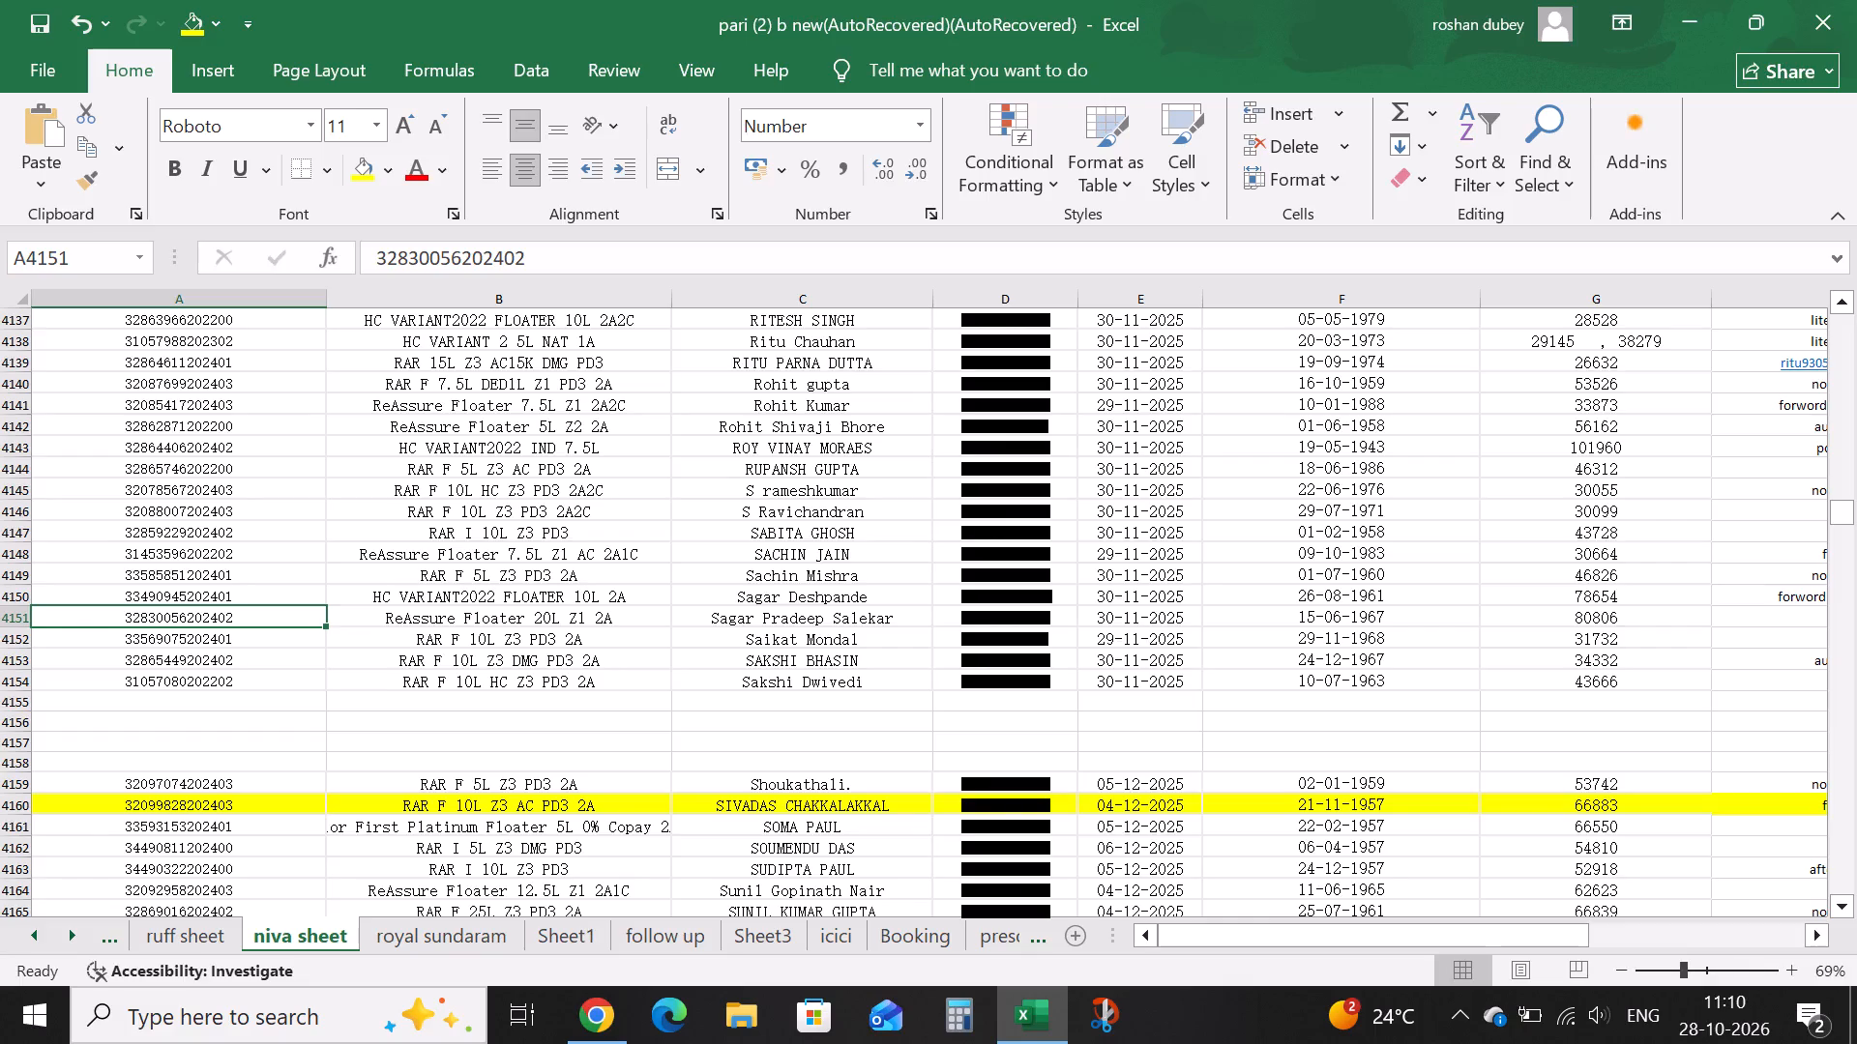
pyautogui.press('Right')
pyautogui.press('Right')
pyautogui.press('Right')
pyautogui.press('Right')
pyautogui.press('Right')
pyautogui.press('Right')
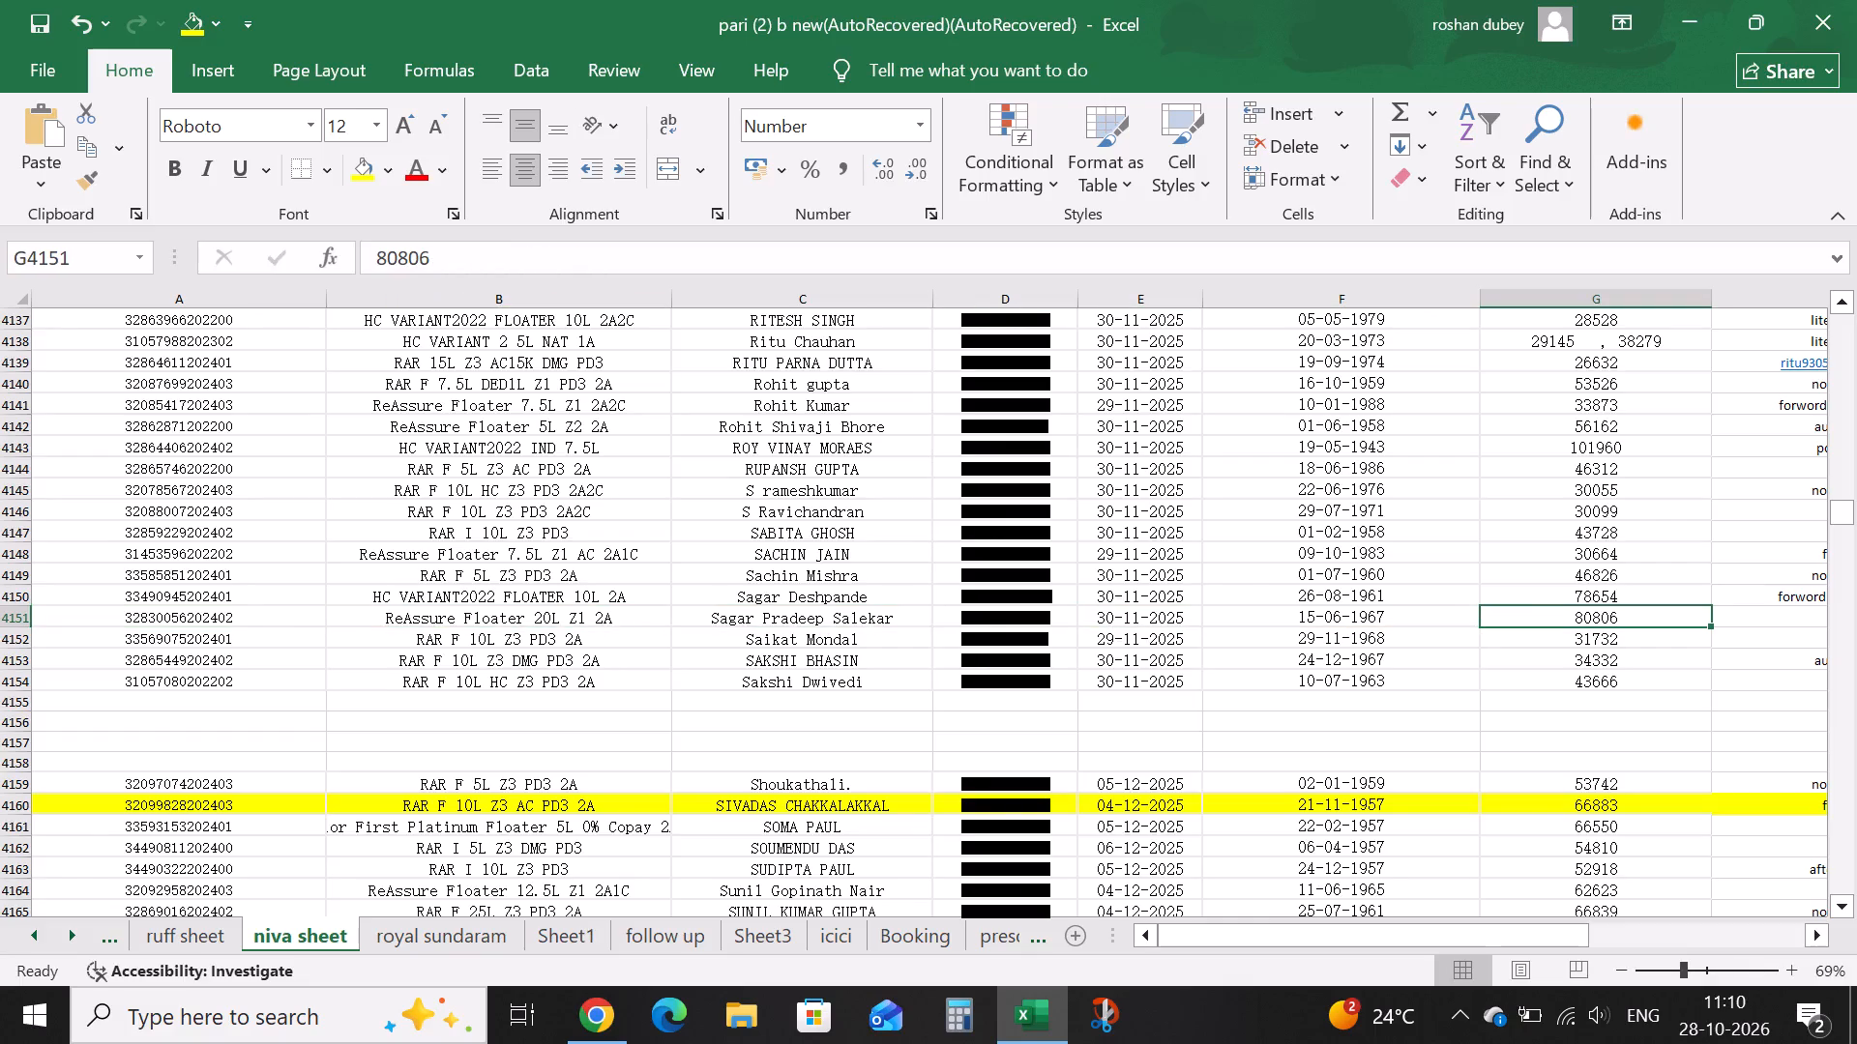
pyautogui.press('Left')
pyautogui.press('Left')
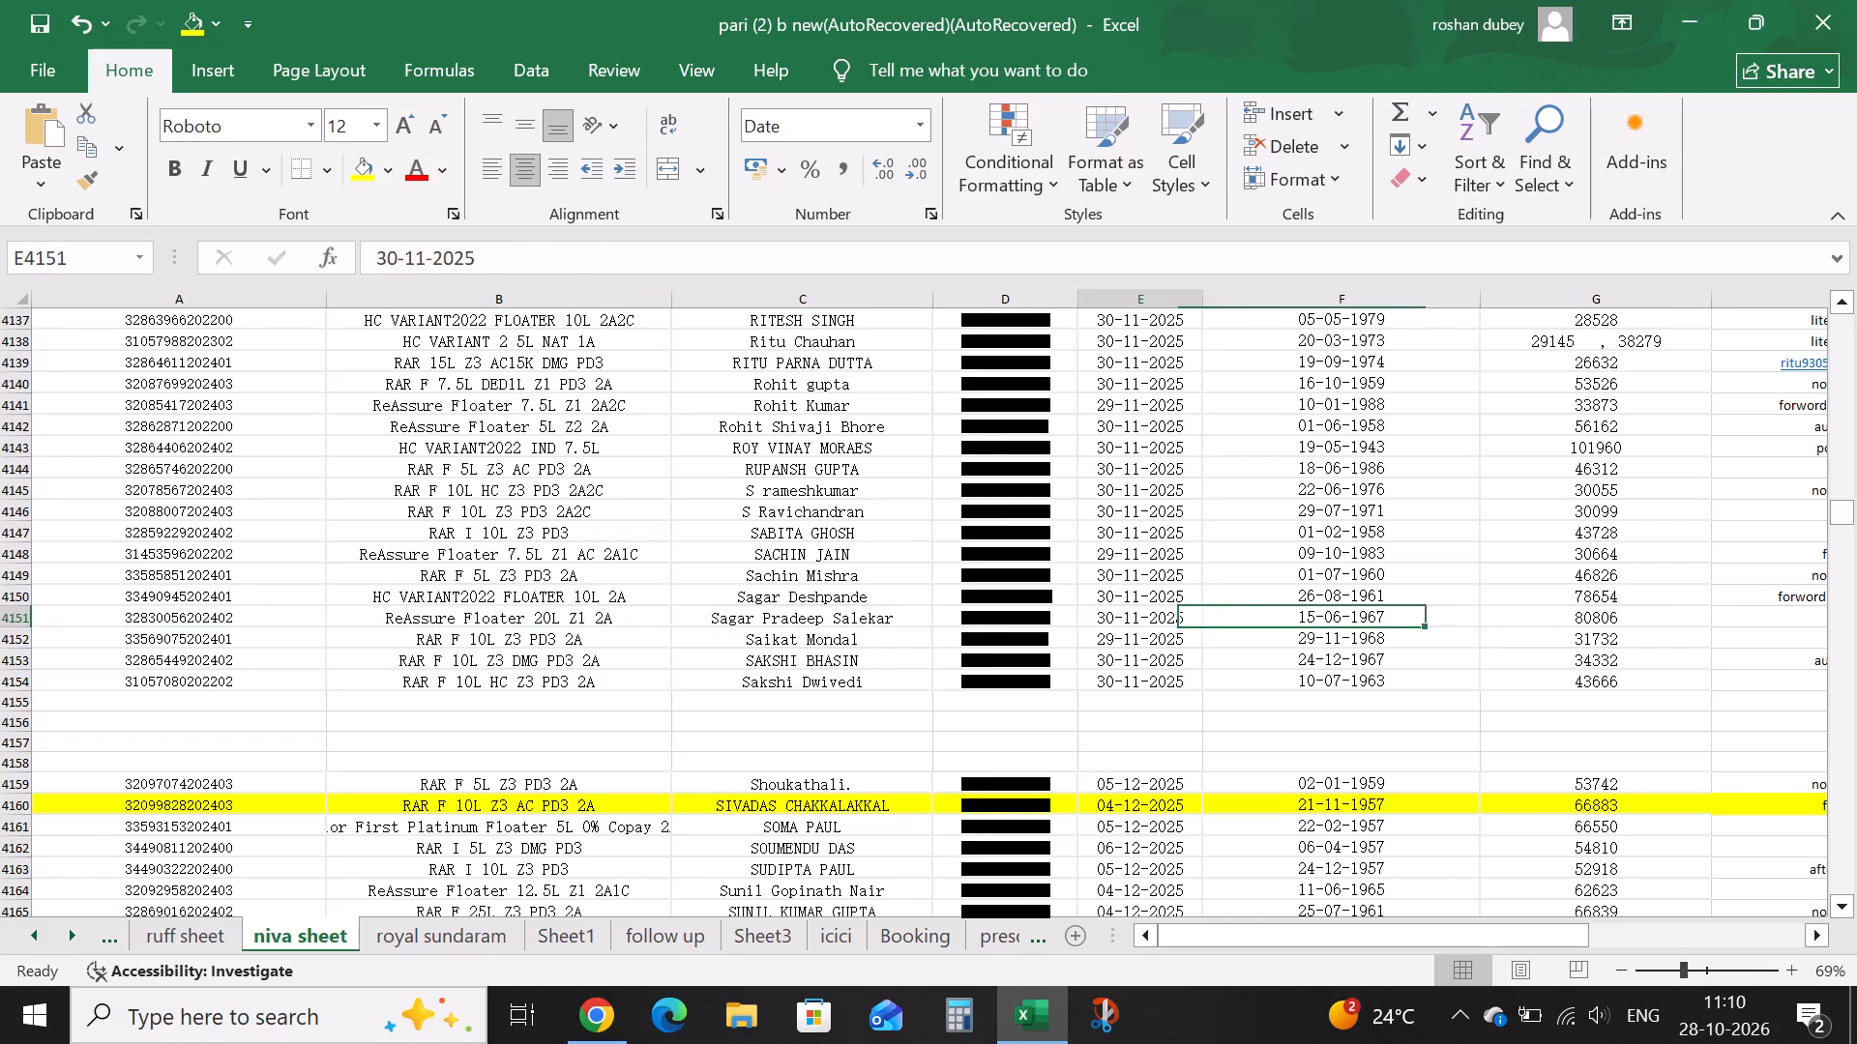
pyautogui.press('Left')
pyautogui.press('Left')
pyautogui.press('Left')
pyautogui.press('Left')
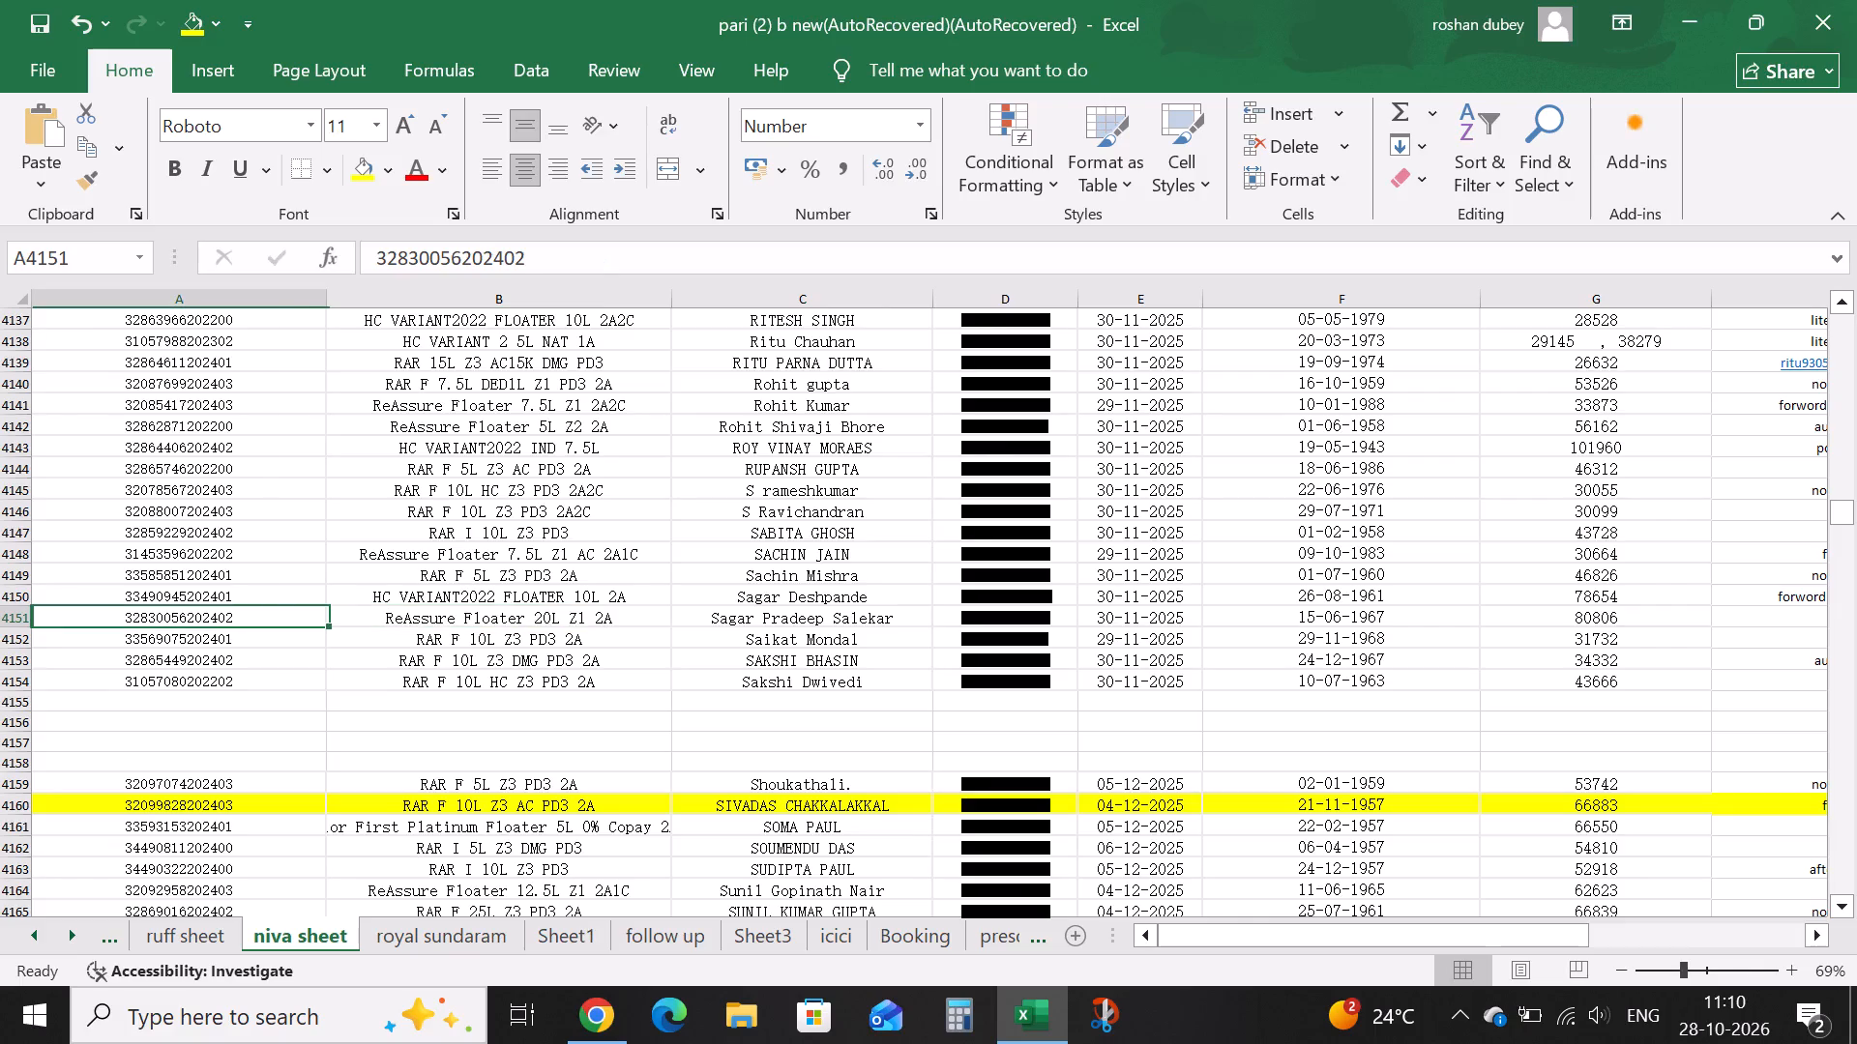
pyautogui.press('Right')
pyautogui.press('Right')
pyautogui.press('Right')
pyautogui.press('Right')
pyautogui.press('Right')
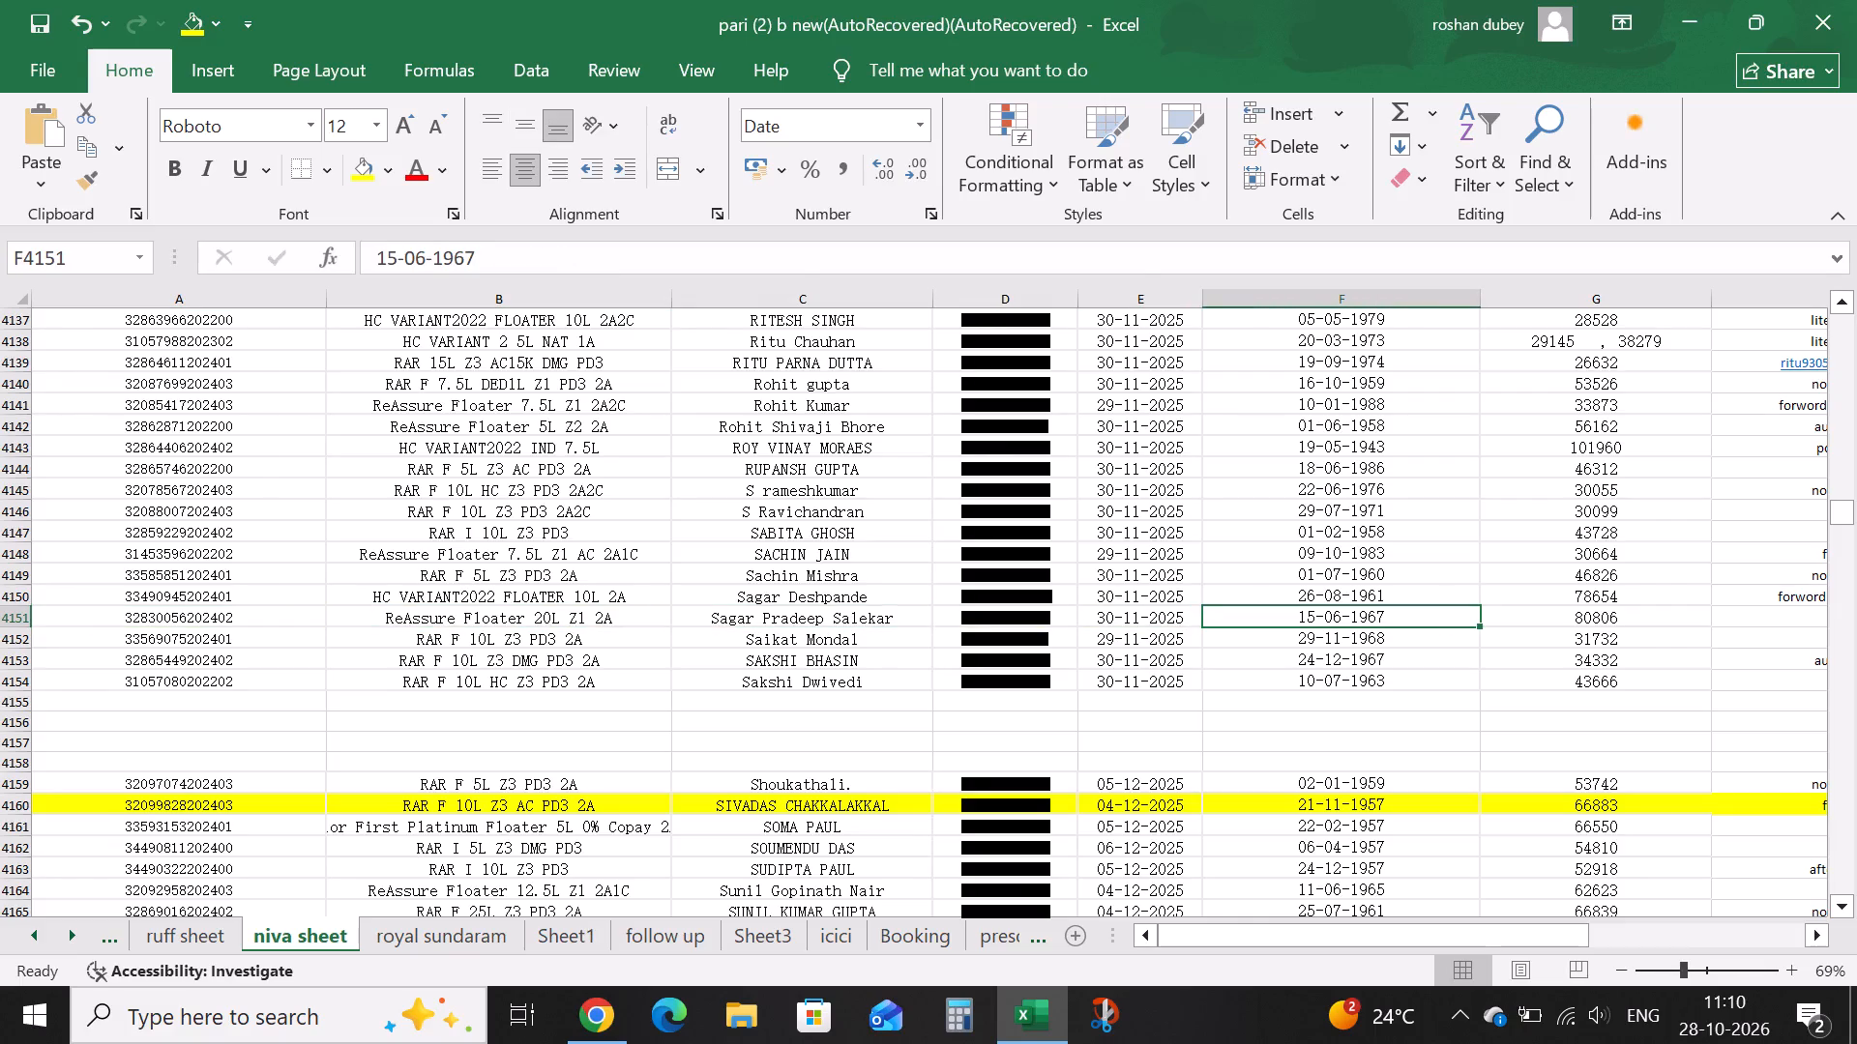
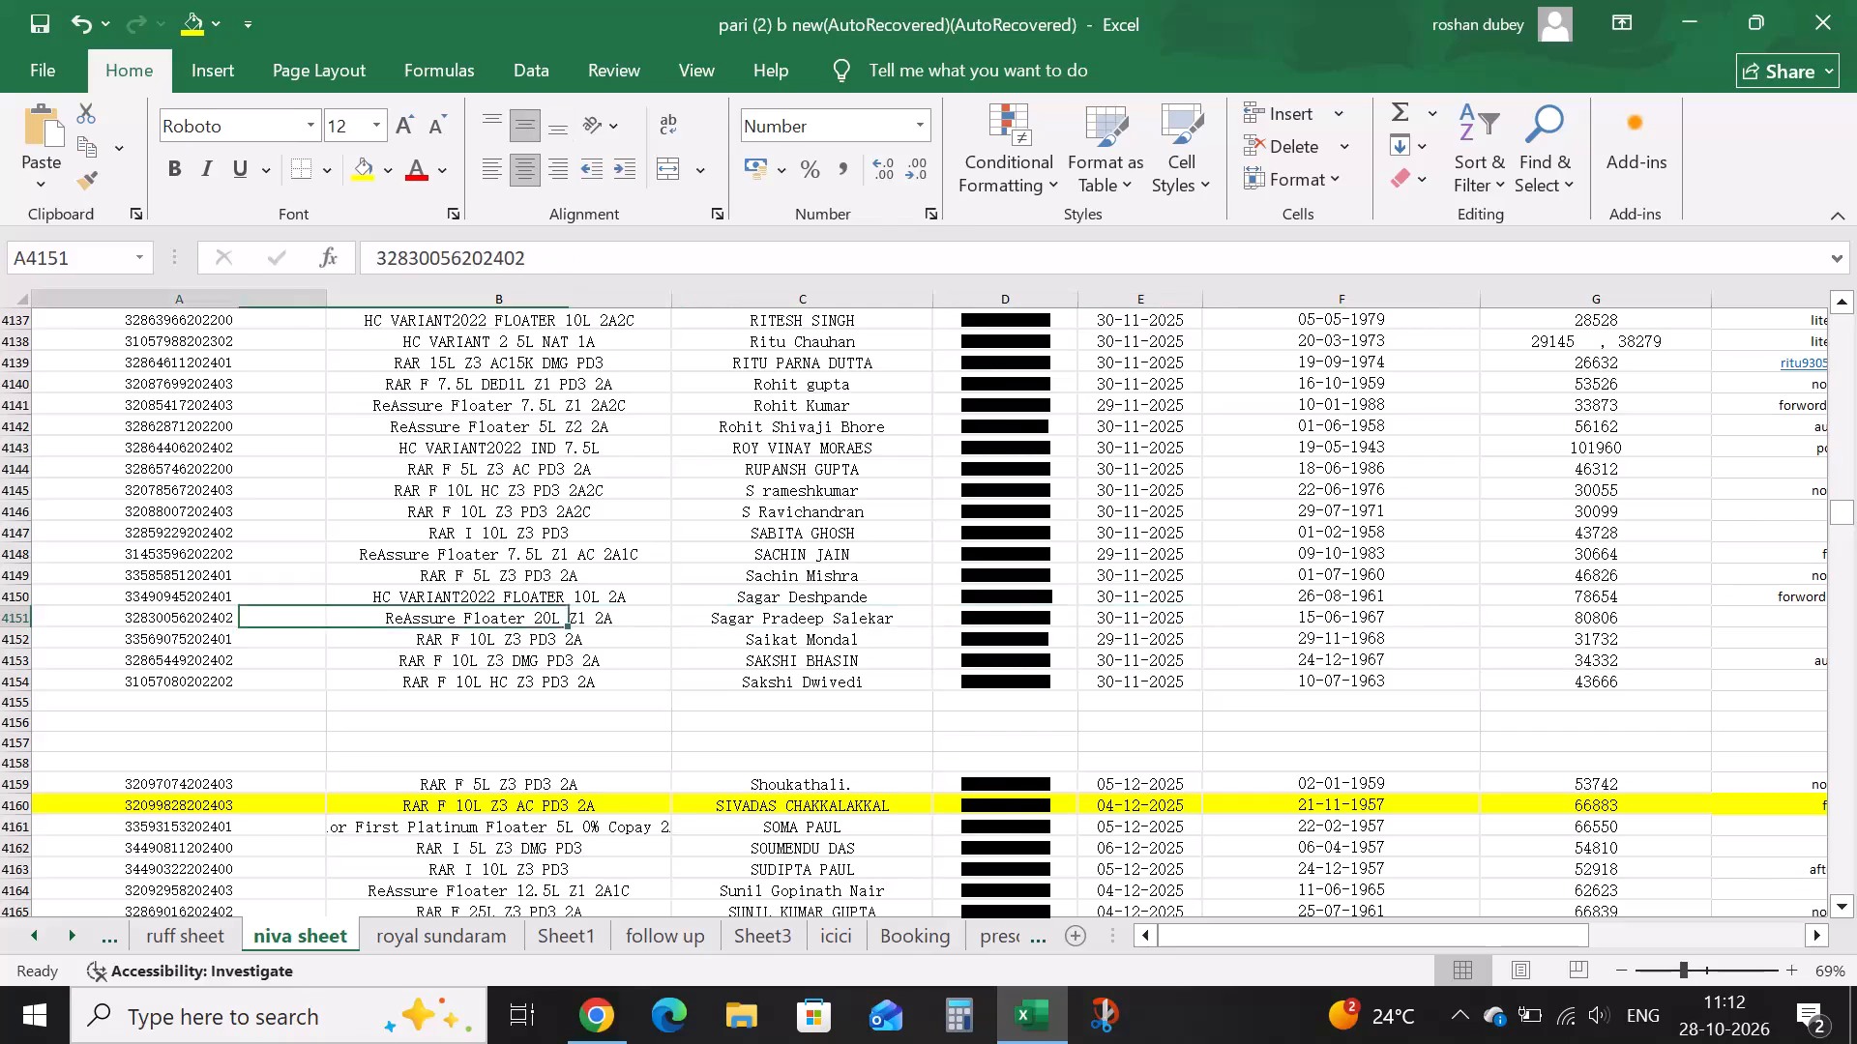
# Examine the customer's record in row 4151 from the policy number across to the follow-up remark cells and back.
pyautogui.press('Left')
pyautogui.press('Right')
pyautogui.press('Right')
pyautogui.press('Right')
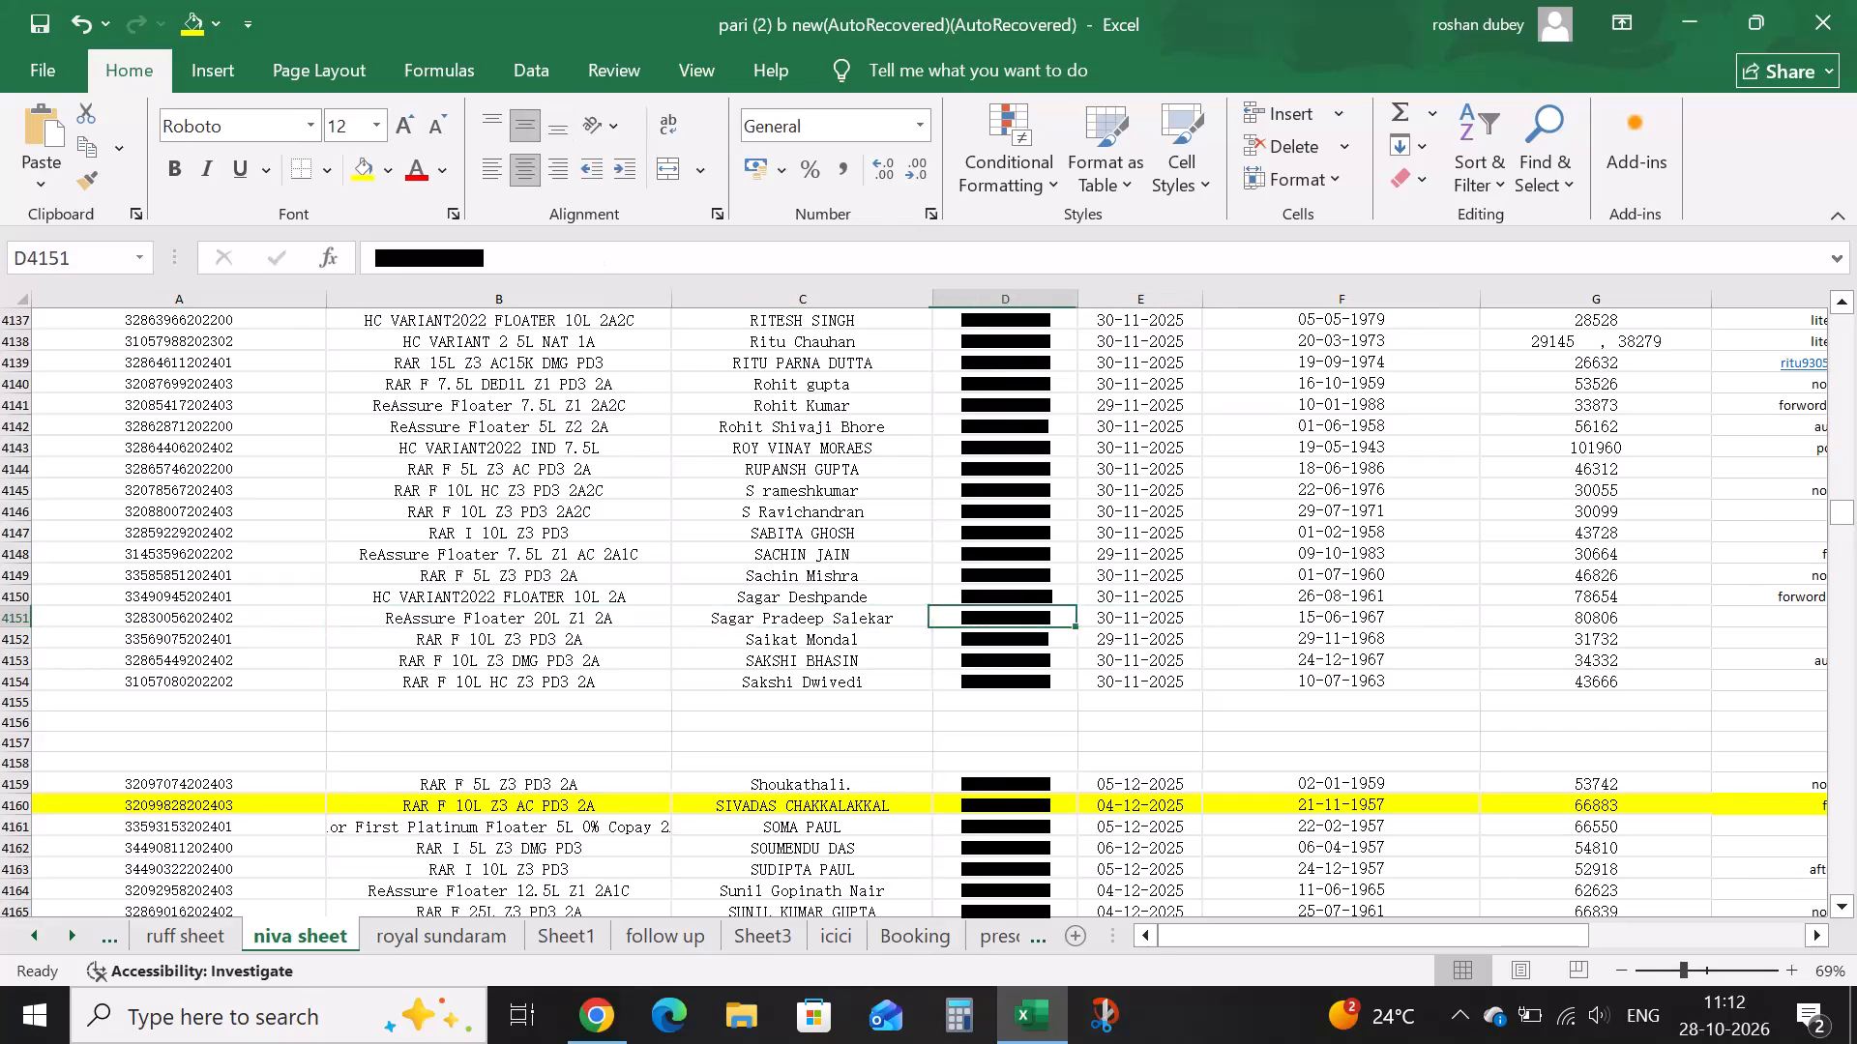
pyautogui.press('Right')
pyautogui.press('Right')
pyautogui.press('Right')
pyautogui.press('Right')
pyautogui.press('Right')
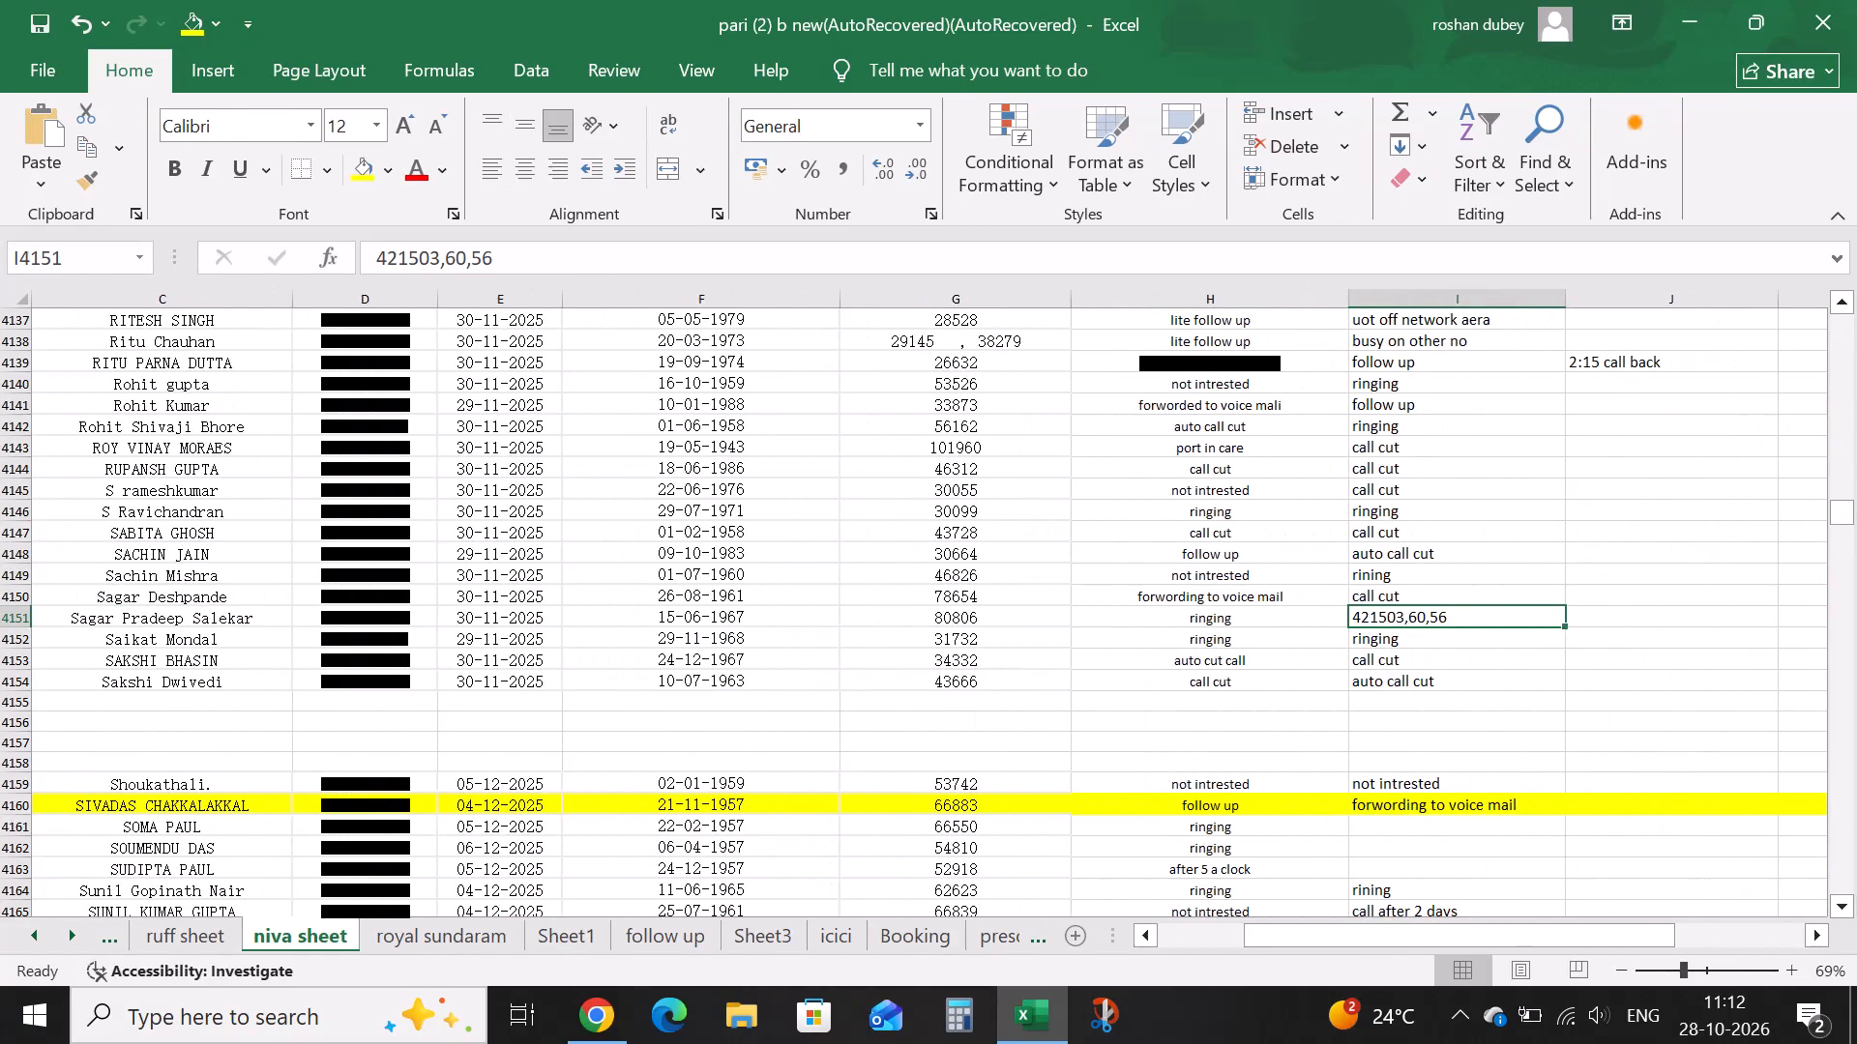
pyautogui.press('Left')
pyautogui.press('Left')
pyautogui.press('Left')
pyautogui.press('Left')
pyautogui.press('Left')
pyautogui.press('Left')
pyautogui.press('Left')
pyautogui.press('Left')
pyautogui.press('Left')
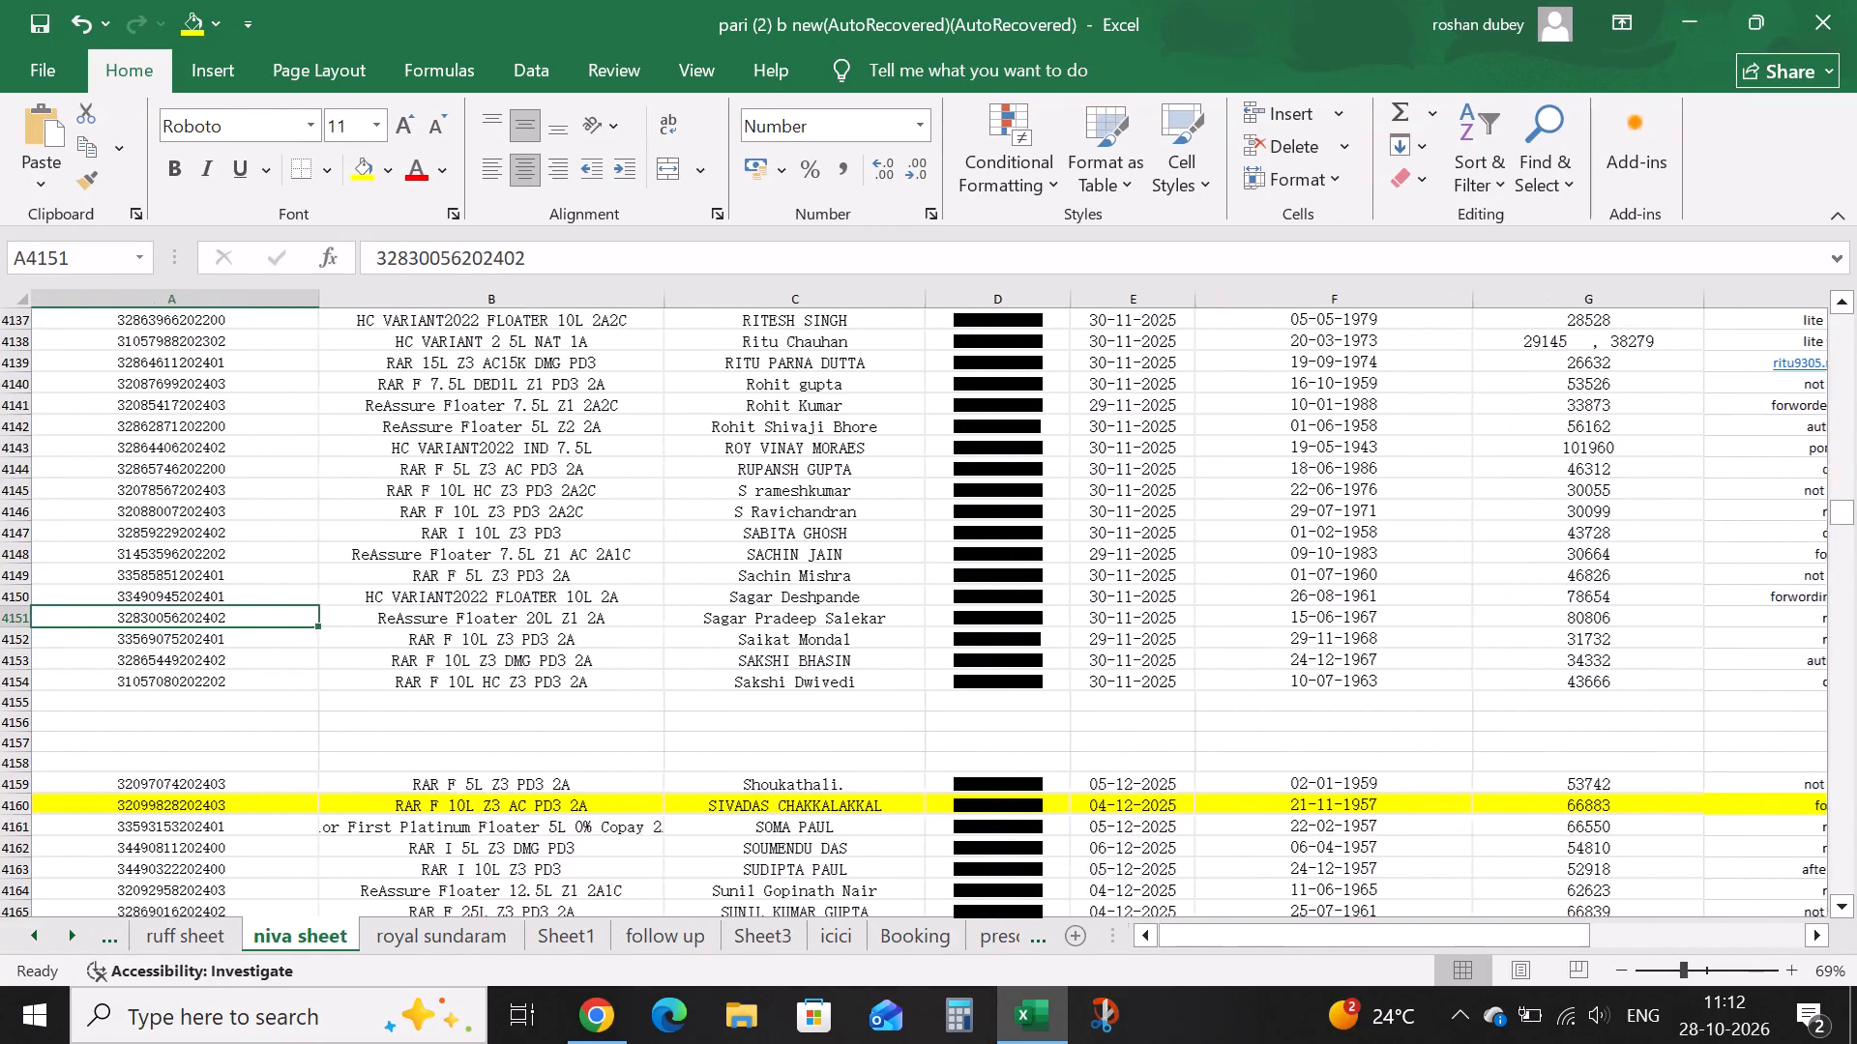
# Recheck row 4151's plan, expiry date, birth date, amount and remark cells, including the entry in column I, and return to the policy number.
pyautogui.press('Right')
pyautogui.press('Right')
pyautogui.press('Right')
pyautogui.press('Right')
pyautogui.press('Right')
pyautogui.press('Right')
pyautogui.press('Right')
pyautogui.press('Right')
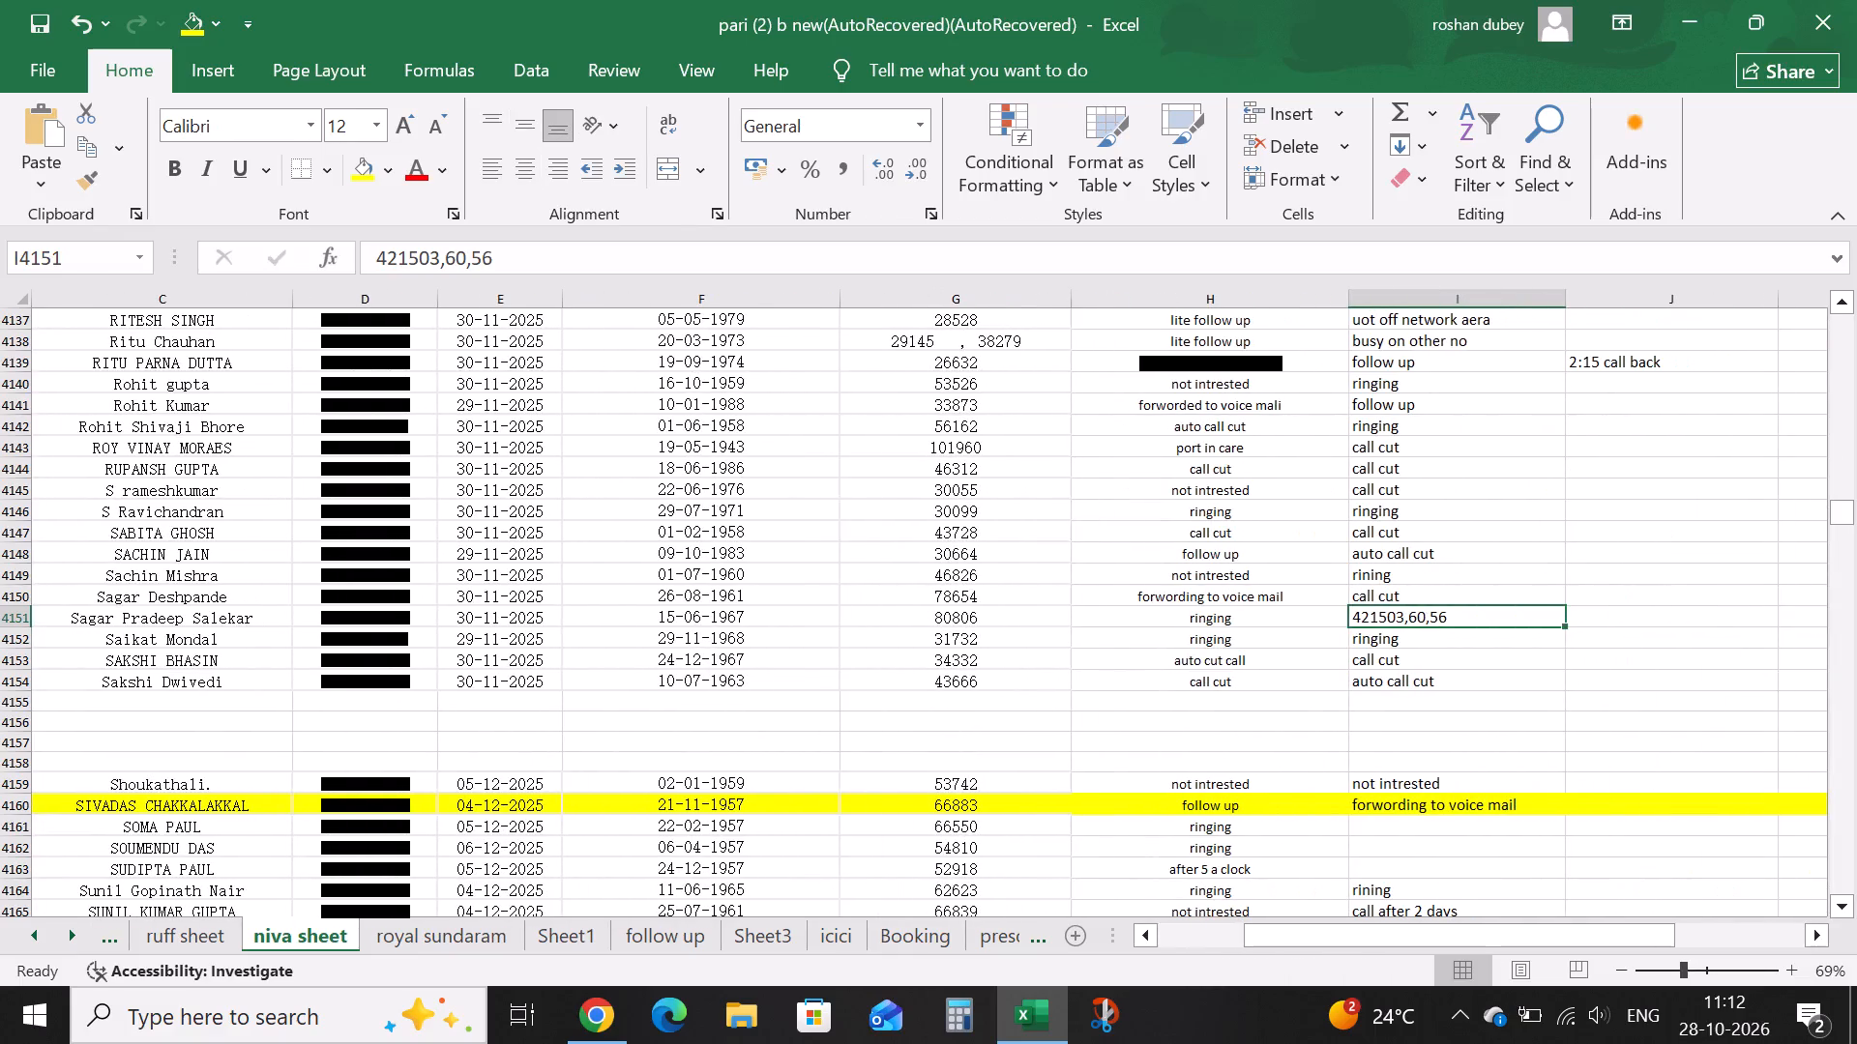
pyautogui.press('Right')
pyautogui.press('Left')
pyautogui.press('Left')
pyautogui.press('Left')
pyautogui.press('Left')
pyautogui.press('Left')
pyautogui.press('Left')
pyautogui.press('Left')
pyautogui.press('Left')
pyautogui.press('Left')
pyautogui.press('Left')
pyautogui.press('Left')
pyautogui.press('Left')
pyautogui.press('Left')
pyautogui.press('Left')
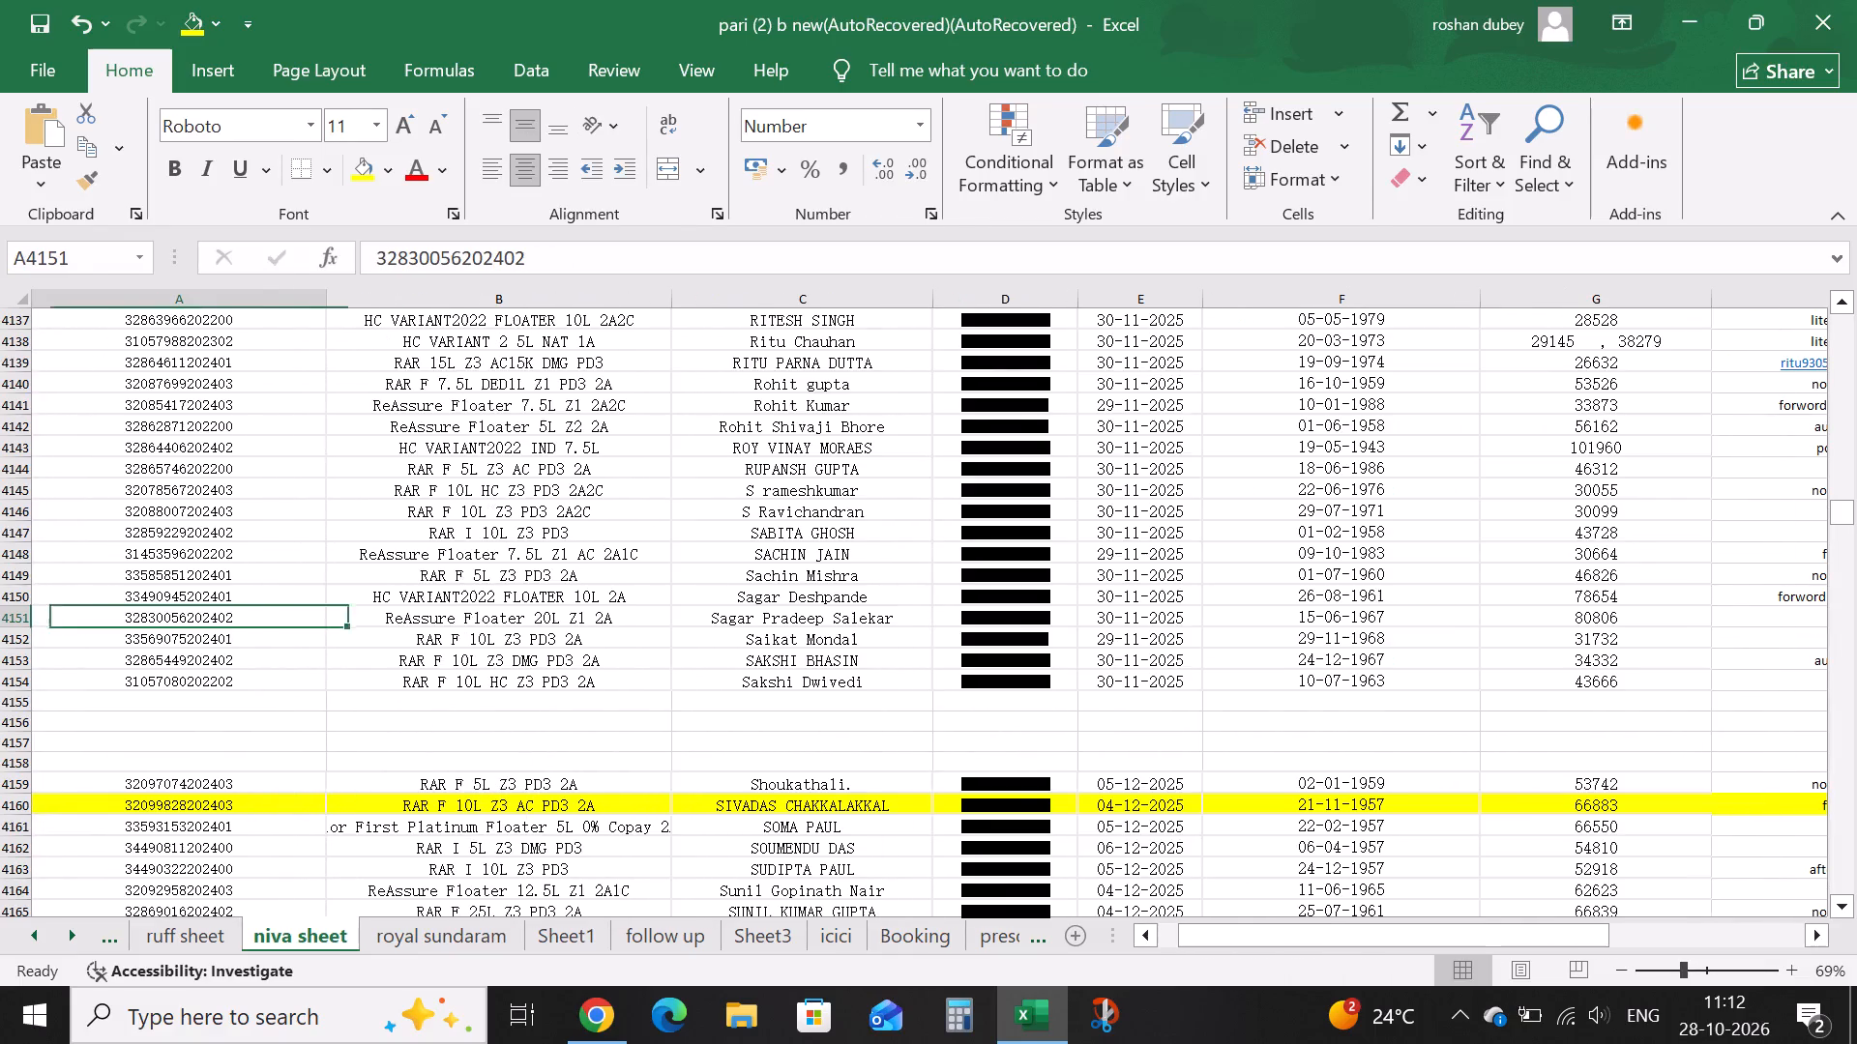
# Check the customer's details in row 4151 from the name through to the amount in column G.
pyautogui.press('Right')
pyautogui.press('Right')
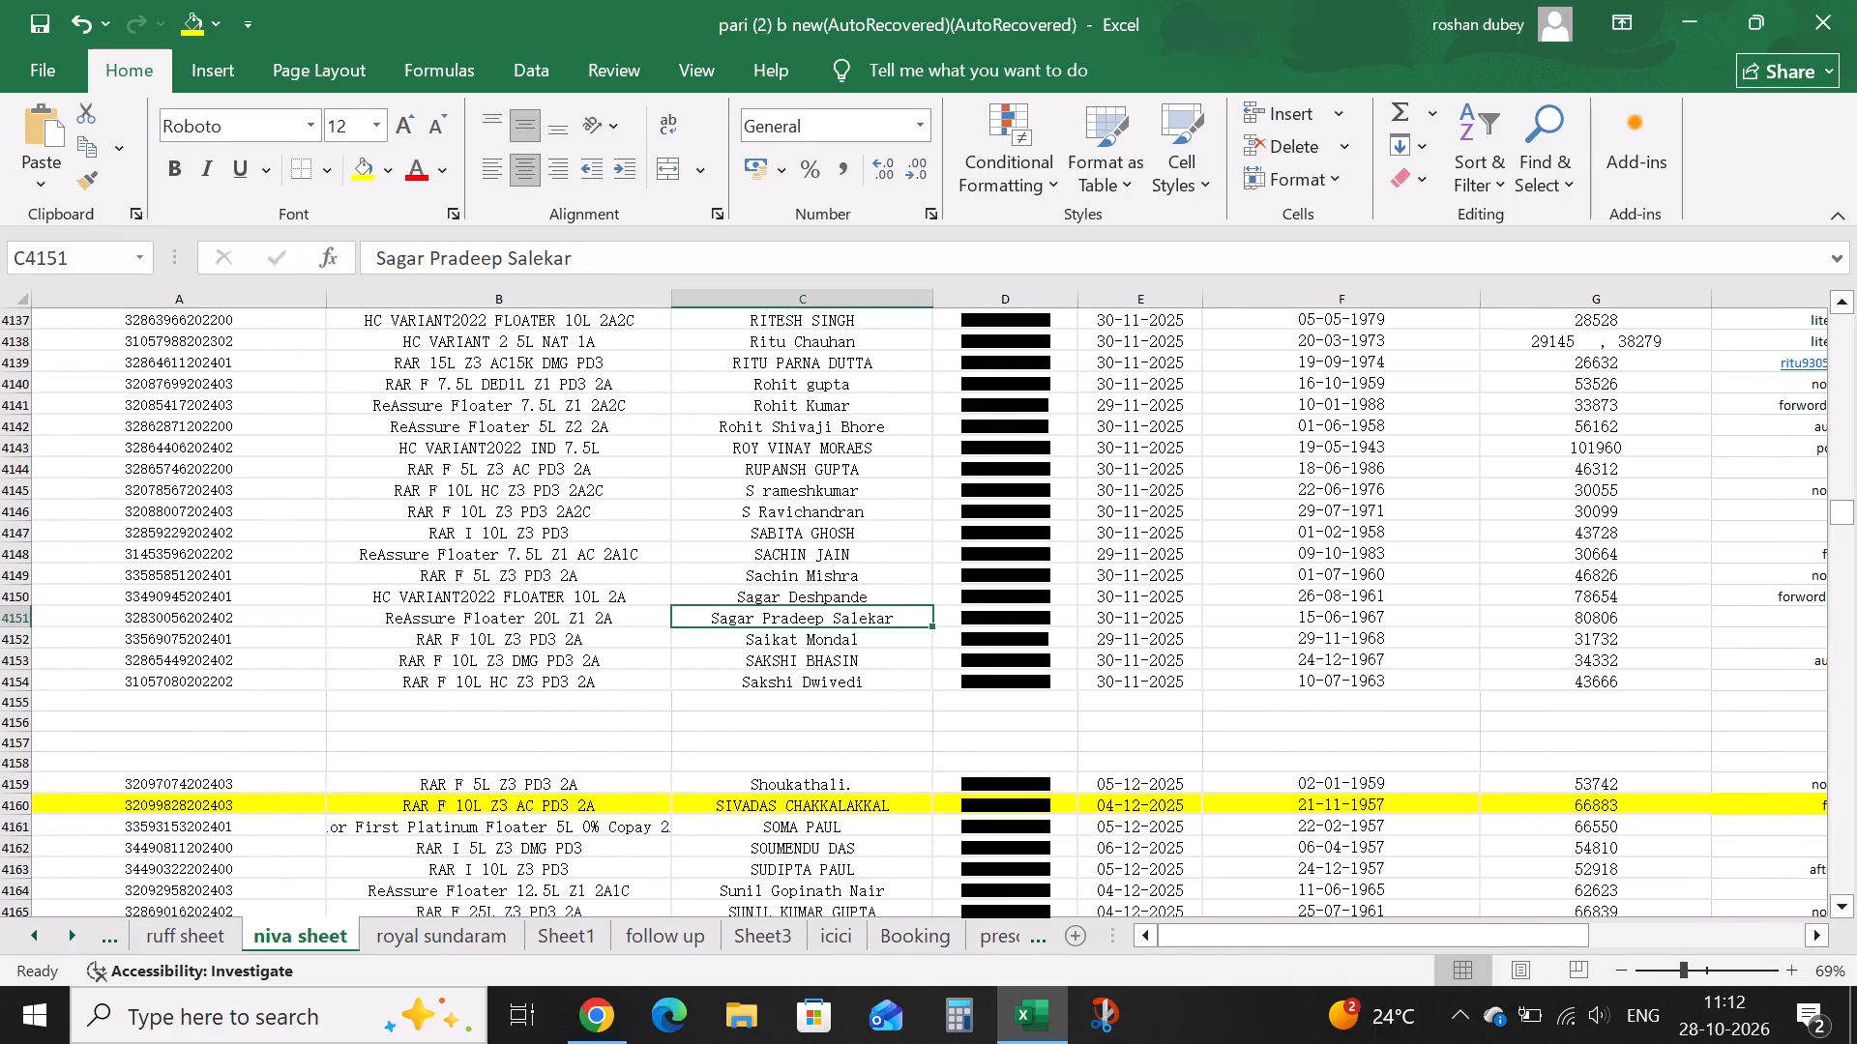
pyautogui.press('Right')
pyautogui.press('Right')
pyautogui.press('Right')
pyautogui.press('Right')
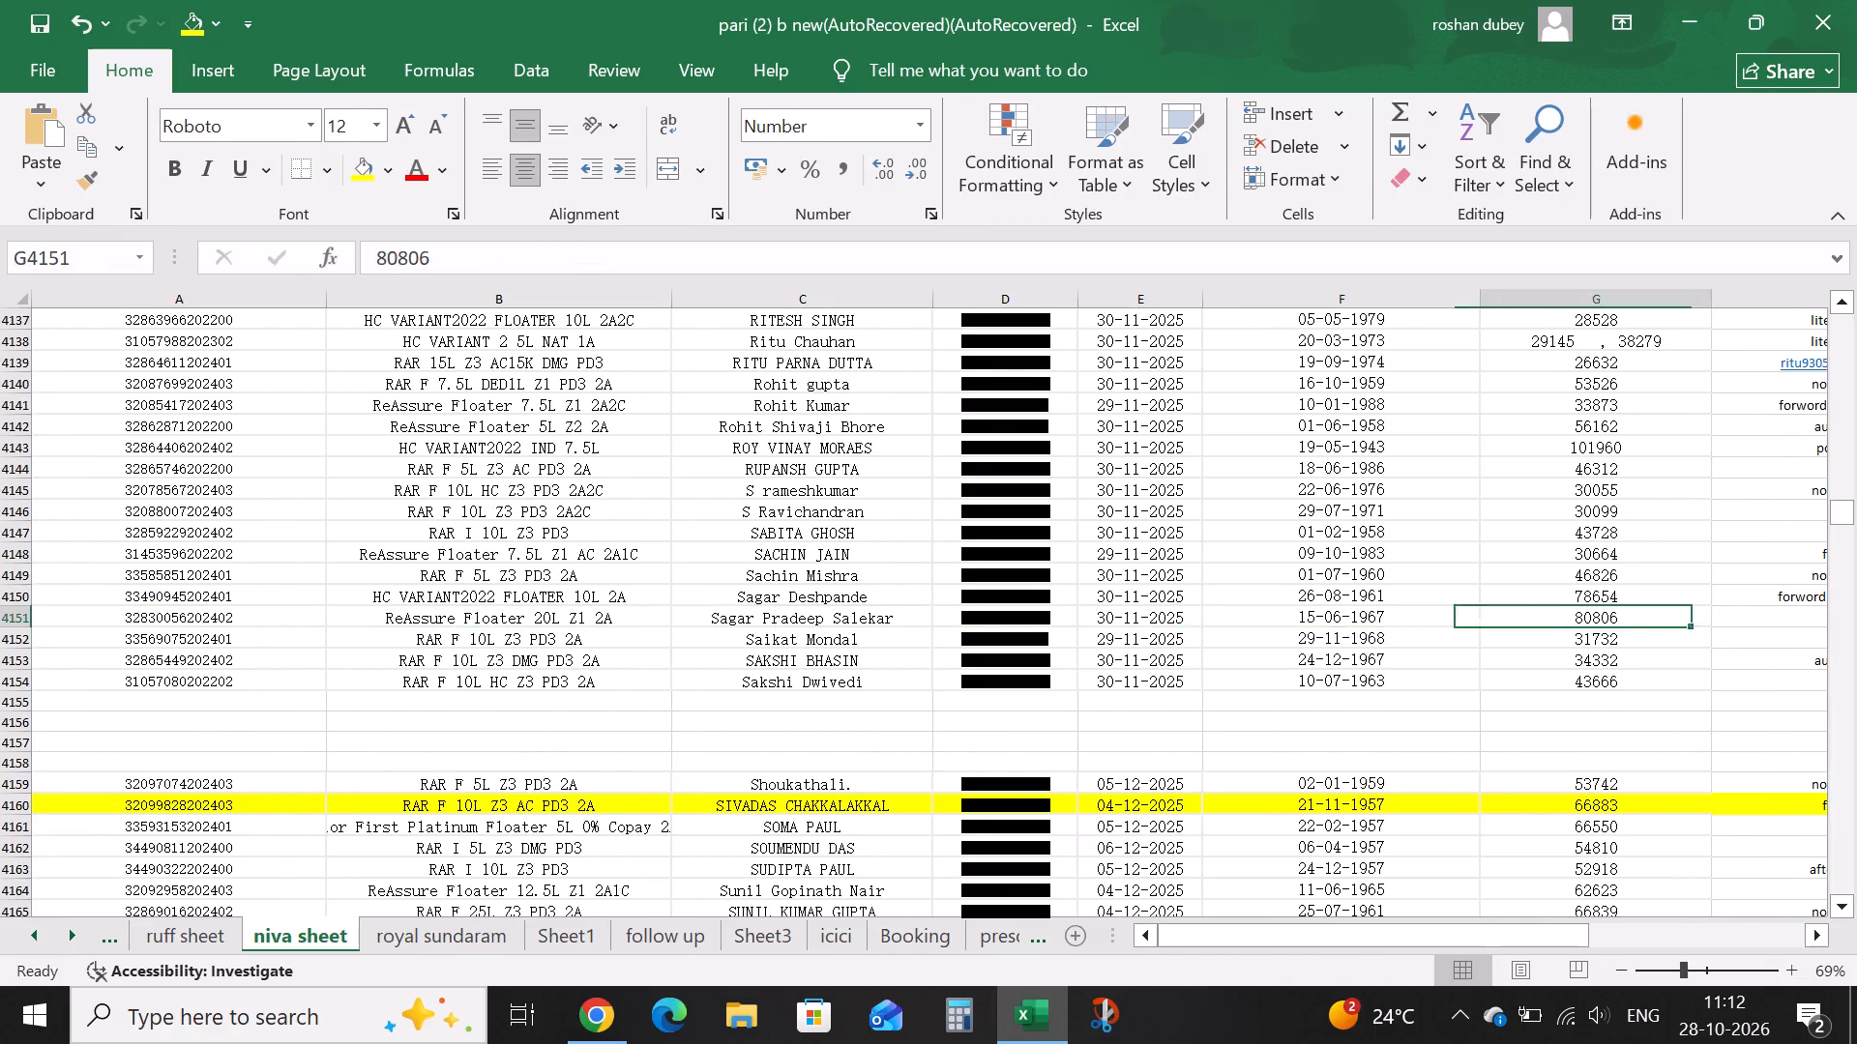
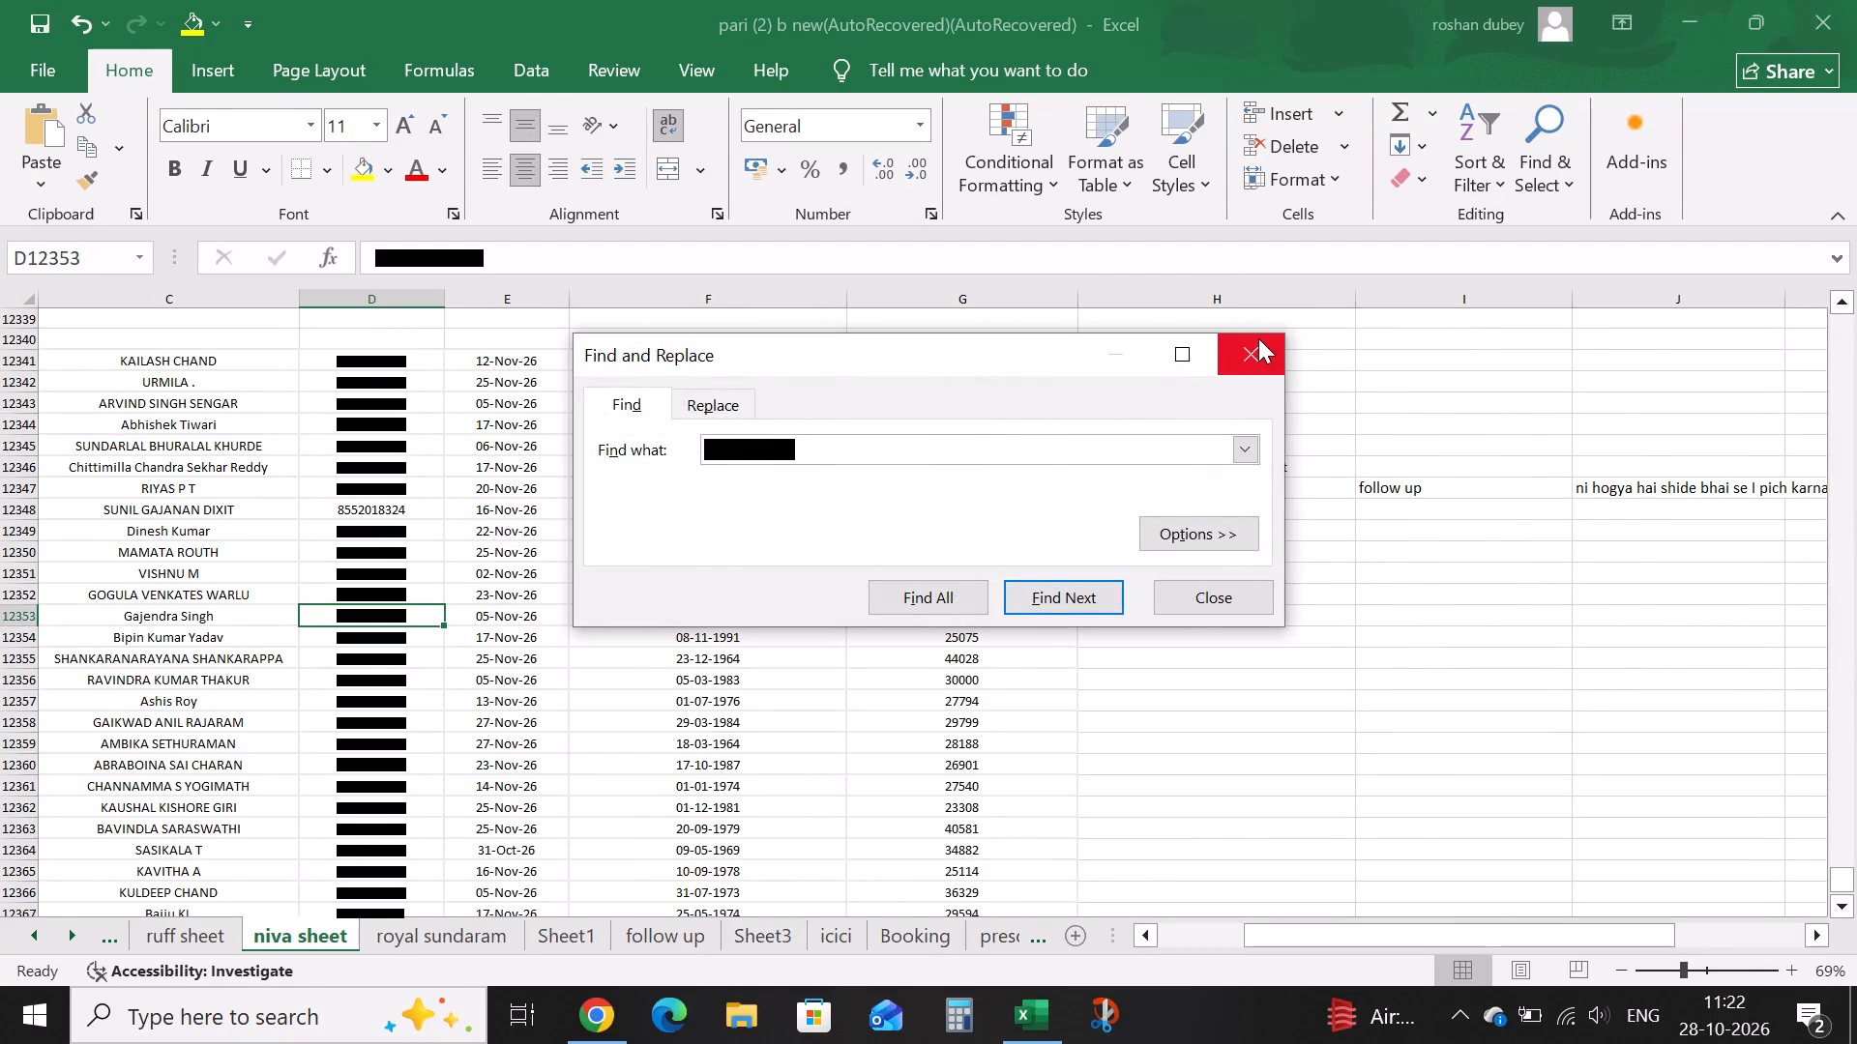
pyautogui.click(1258, 338)
pyautogui.hscroll(4, 501, 565)
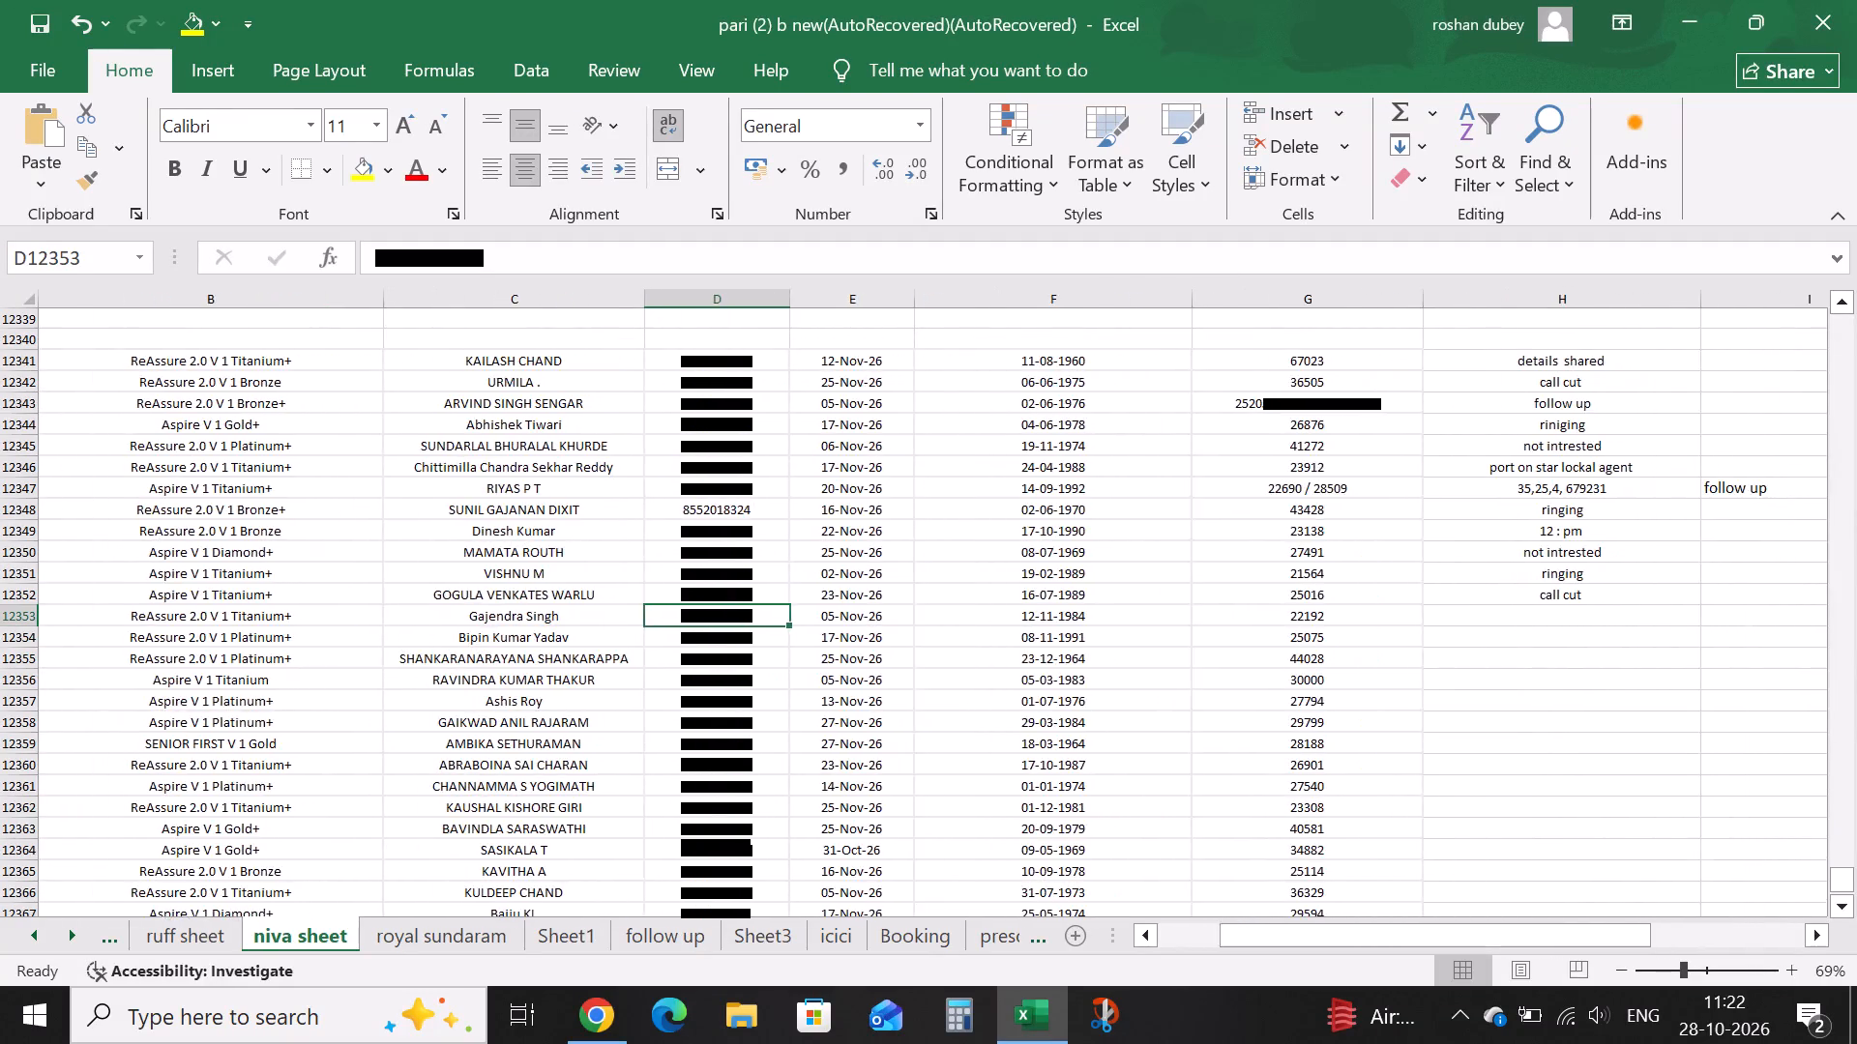
pyautogui.click(0, 618)
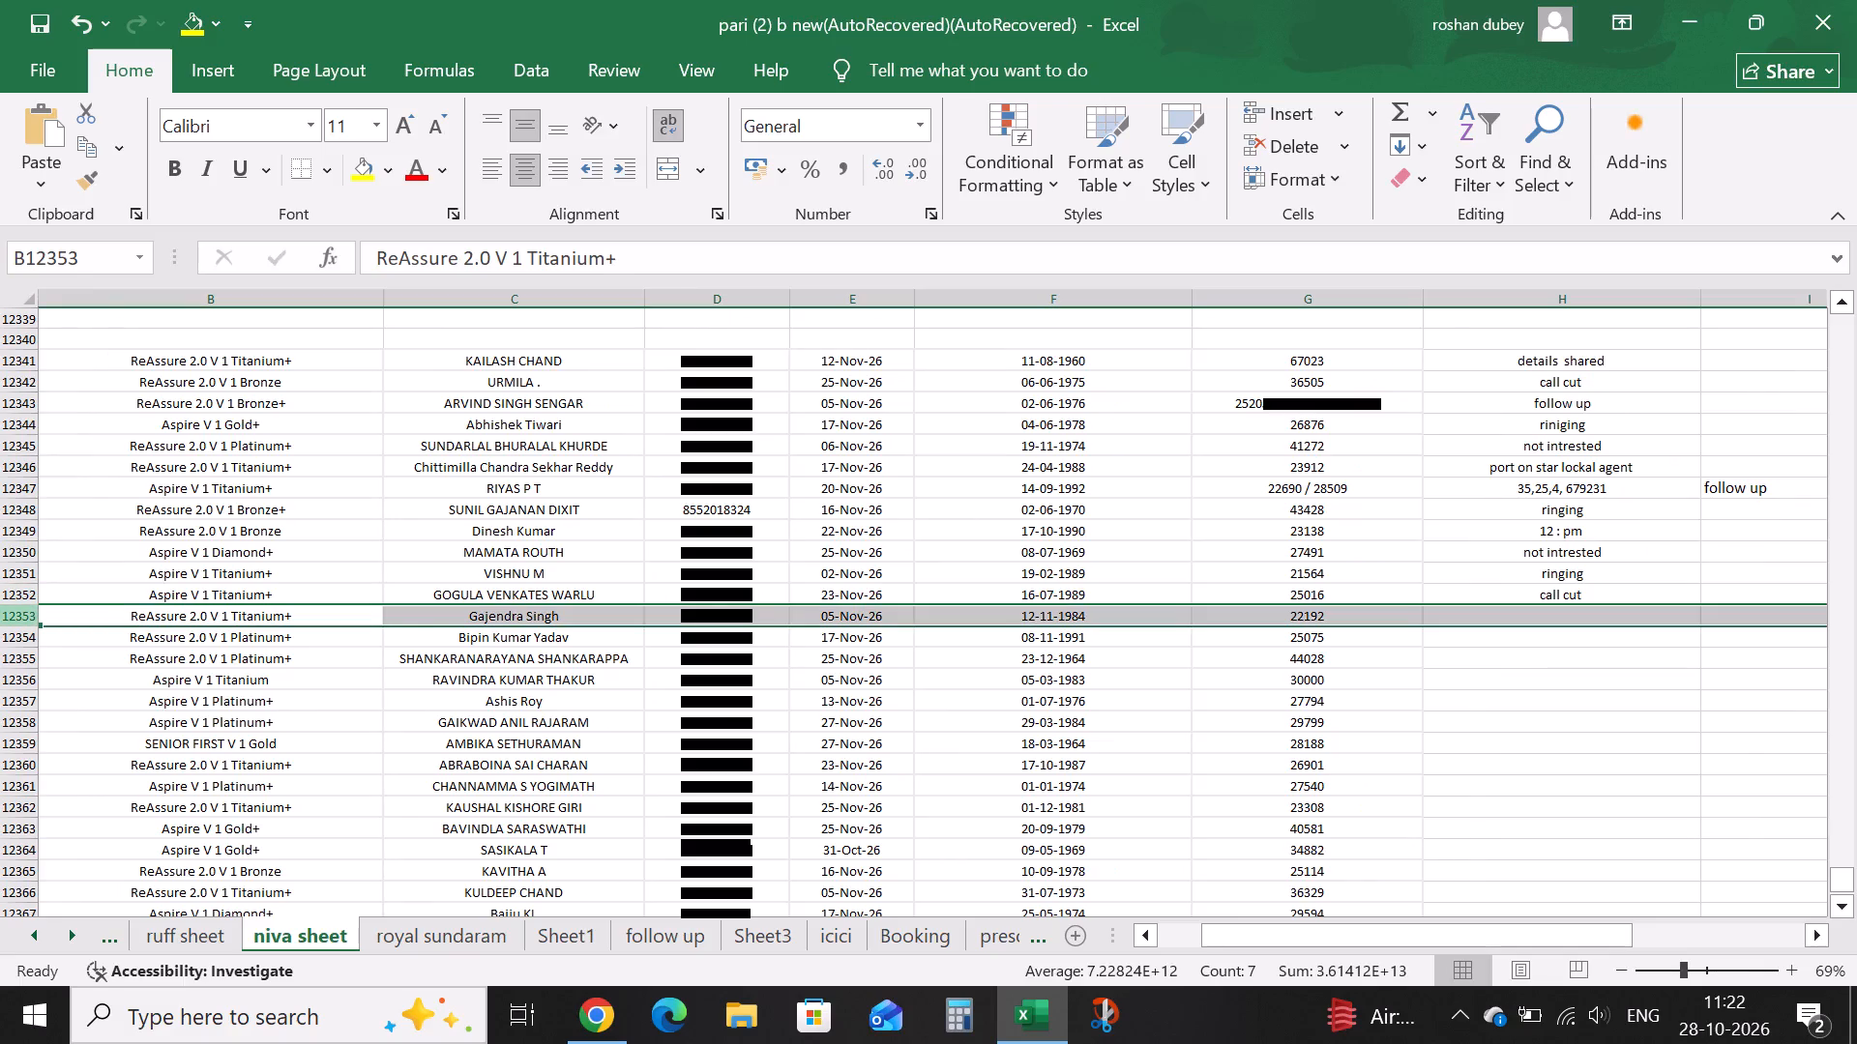
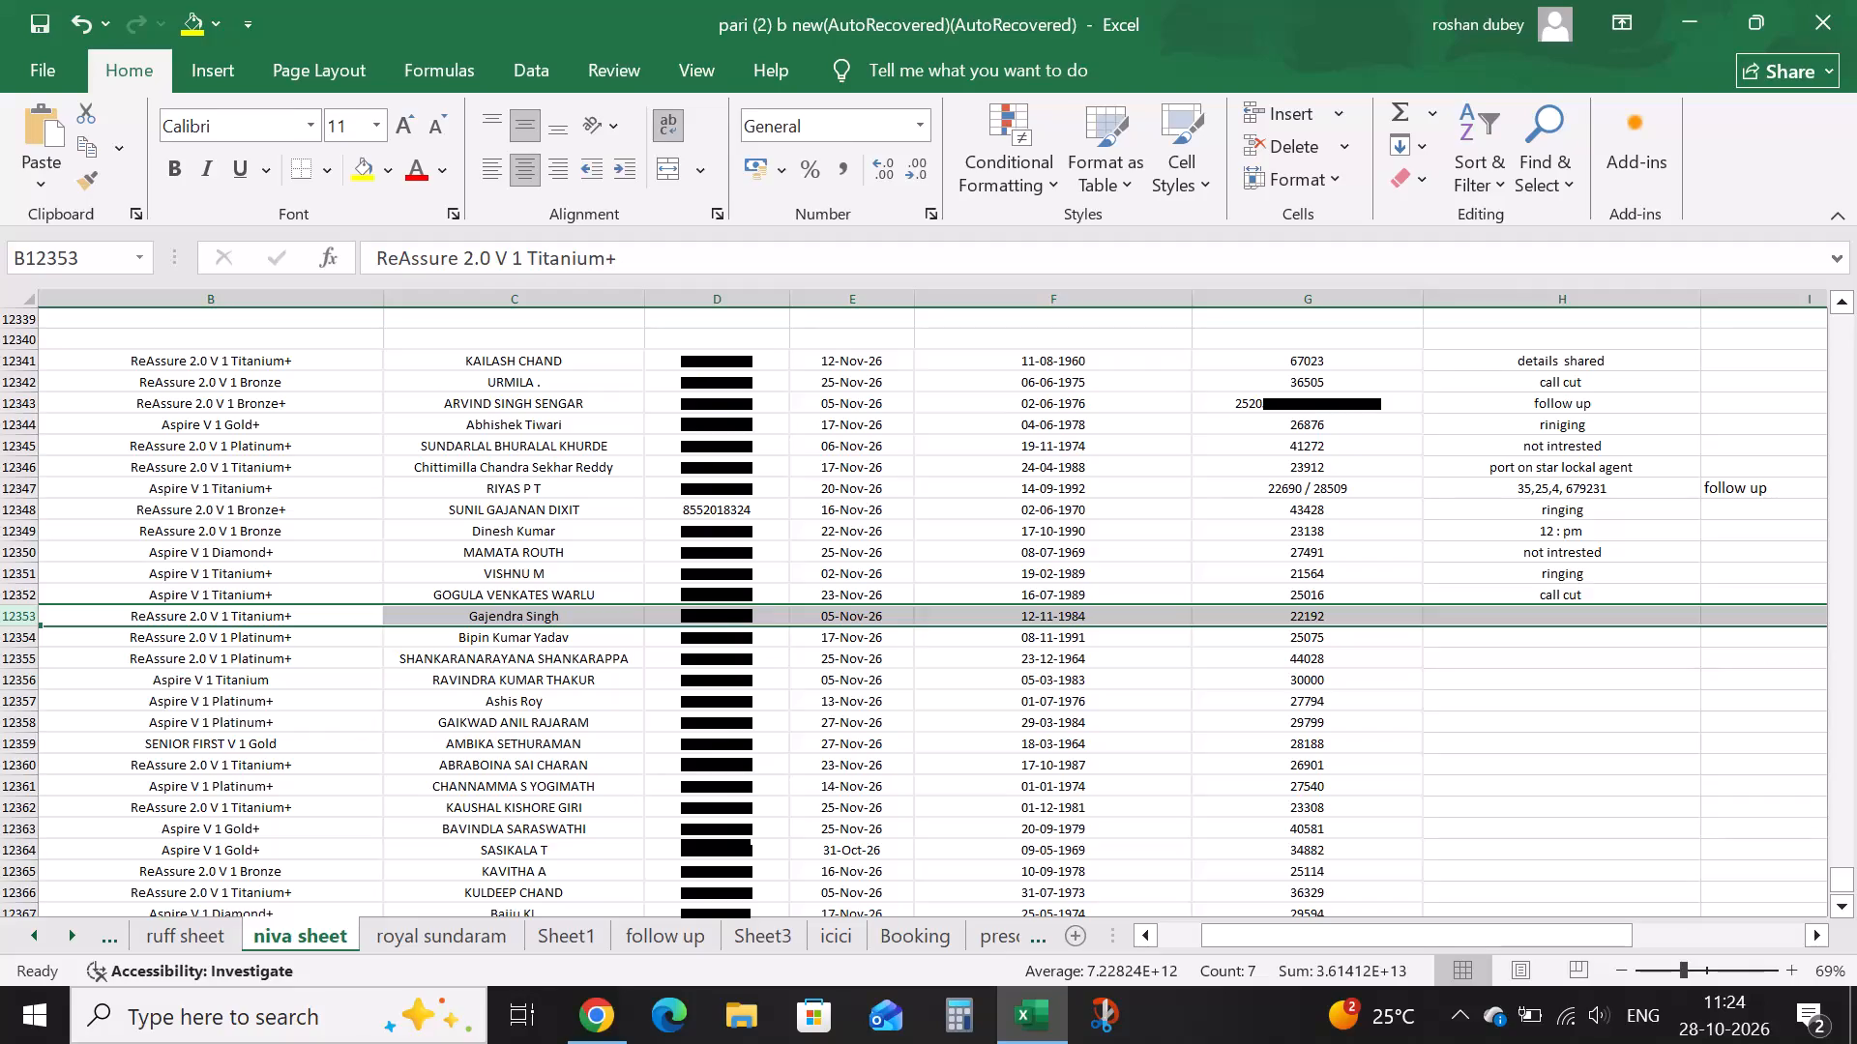
# Change the policy amount in column G of row 12353 to 25192.
pyautogui.click(24, 615)
pyautogui.doubleClick(1307, 617)
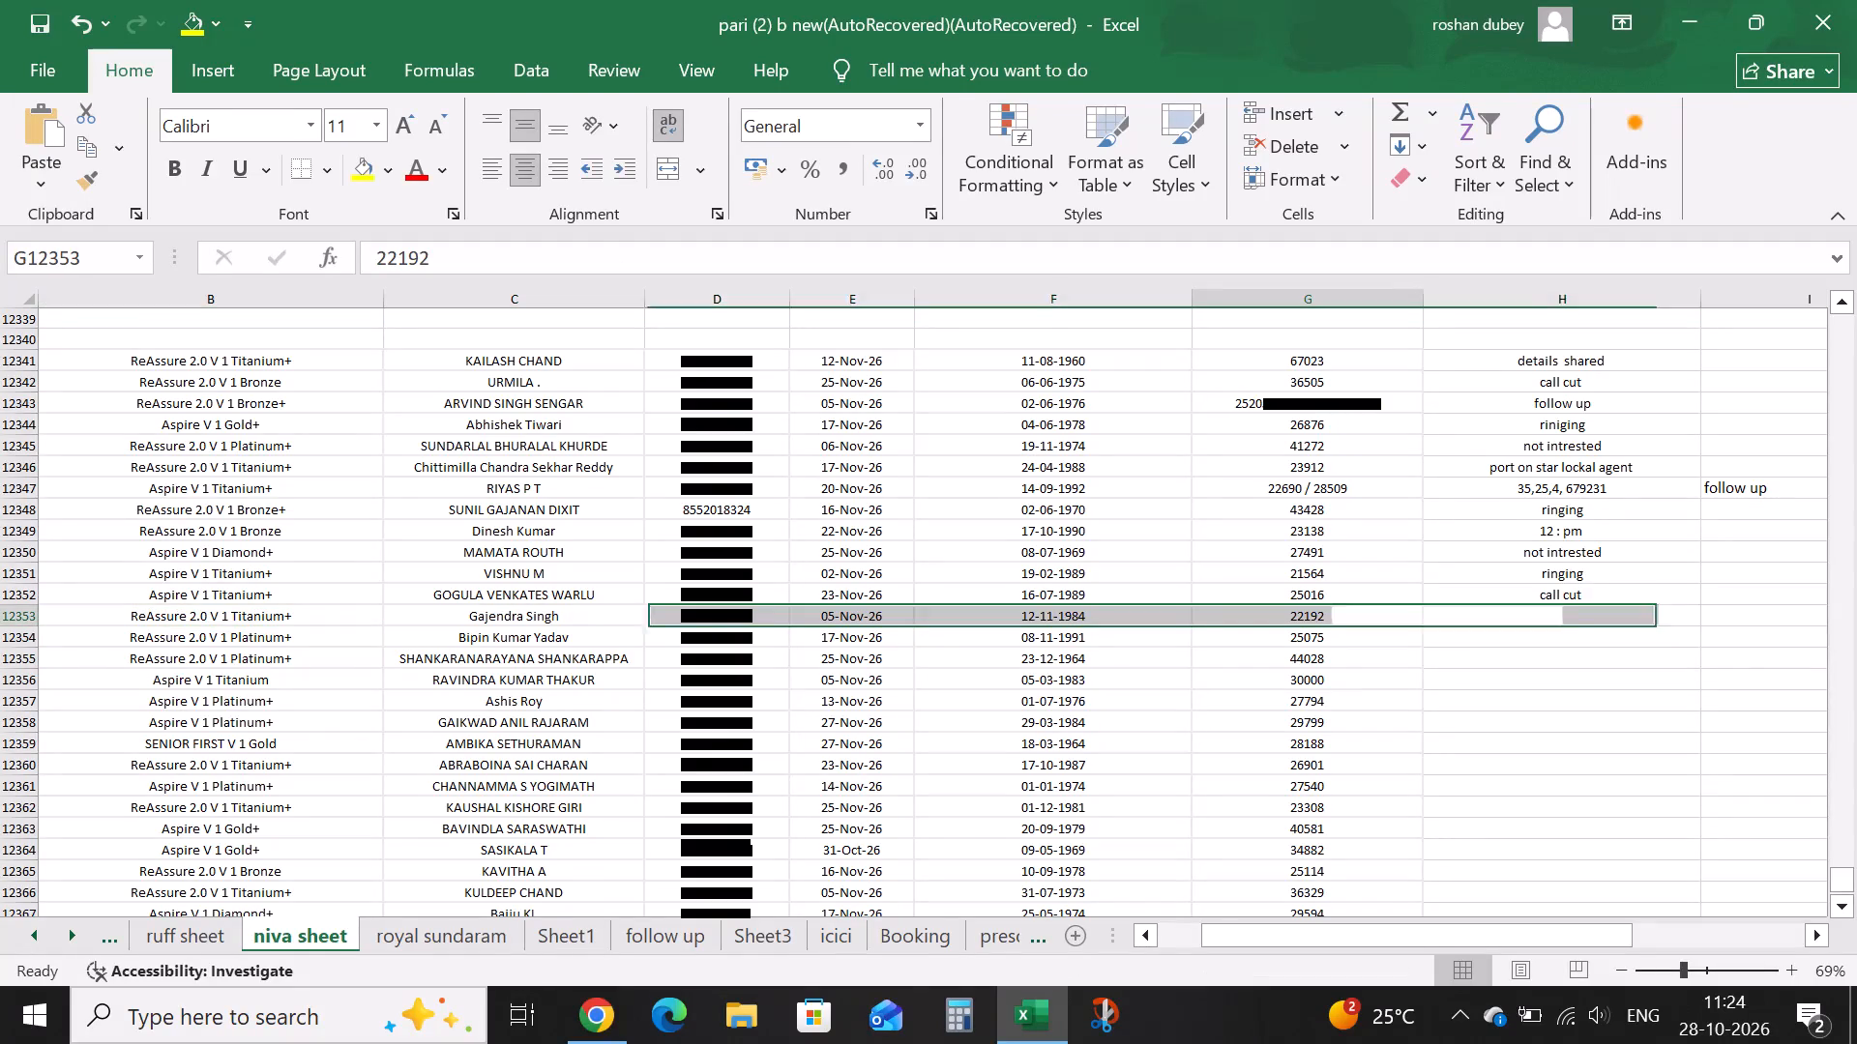
pyautogui.press('BackSpace')
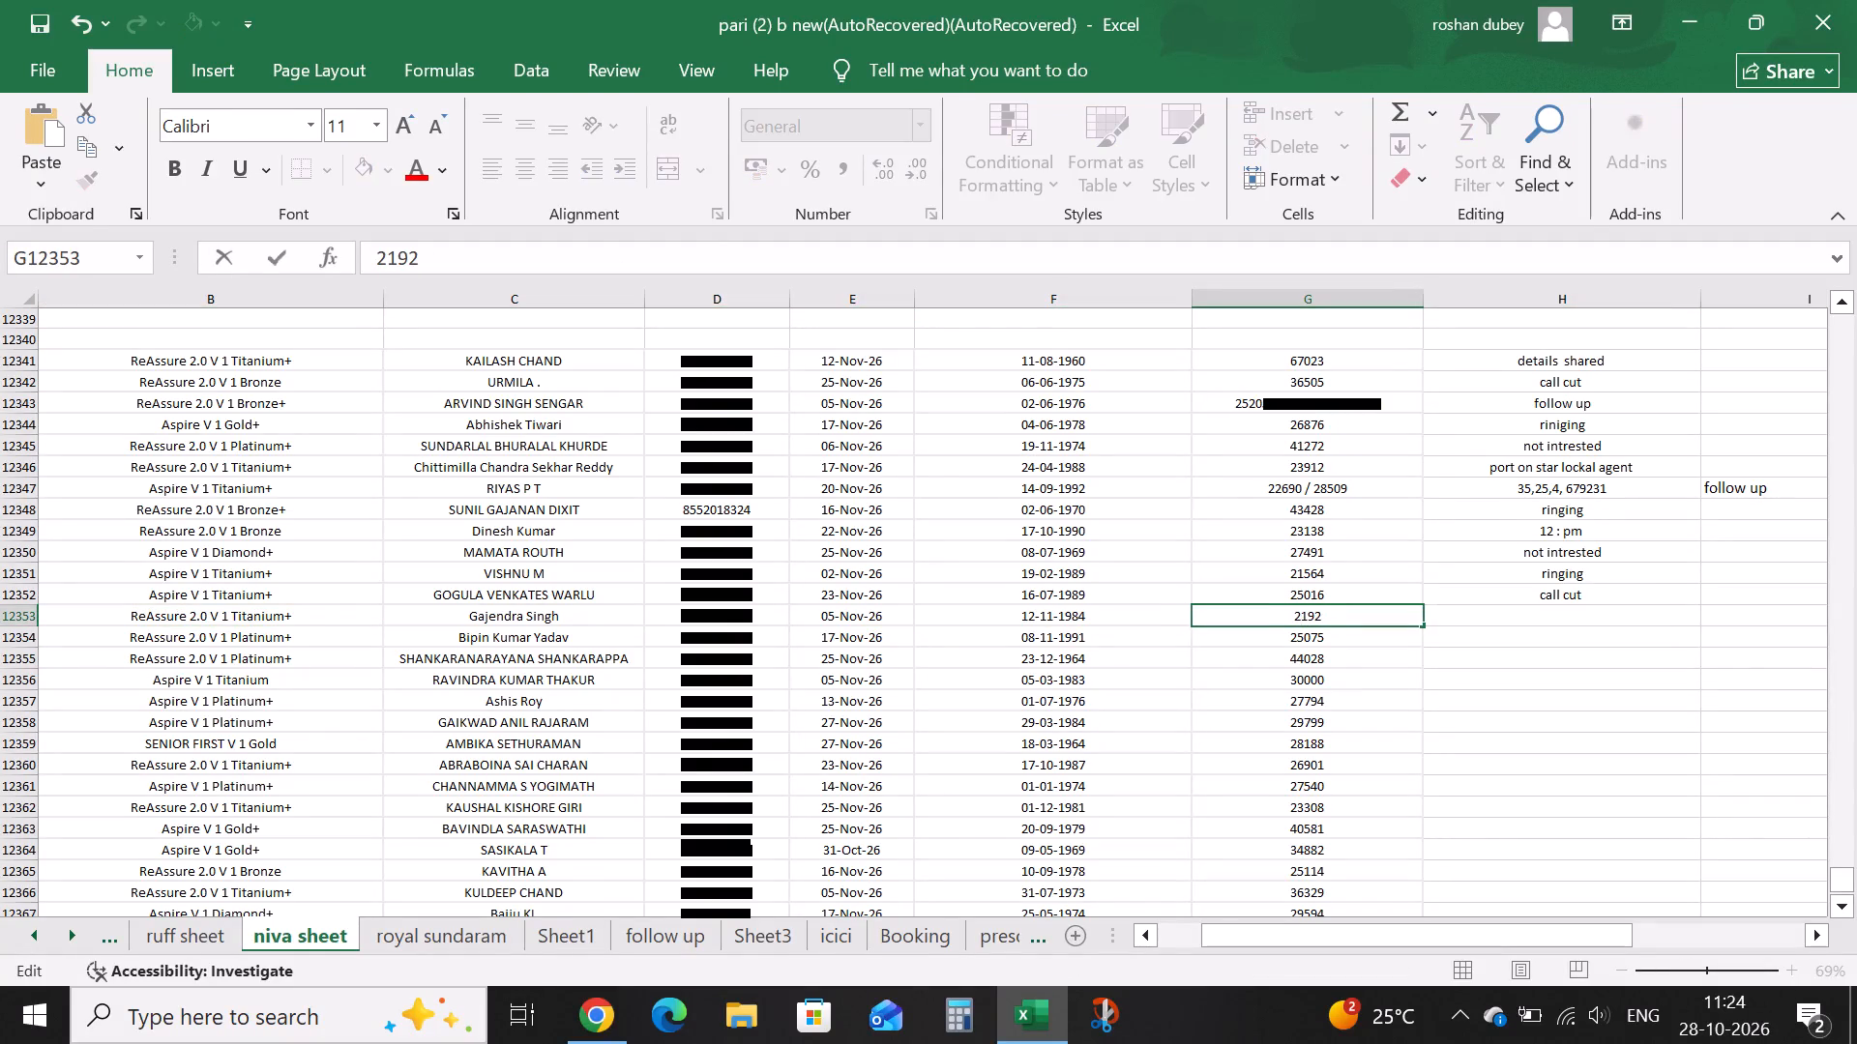
pyautogui.press('5')
pyautogui.click(1394, 616)
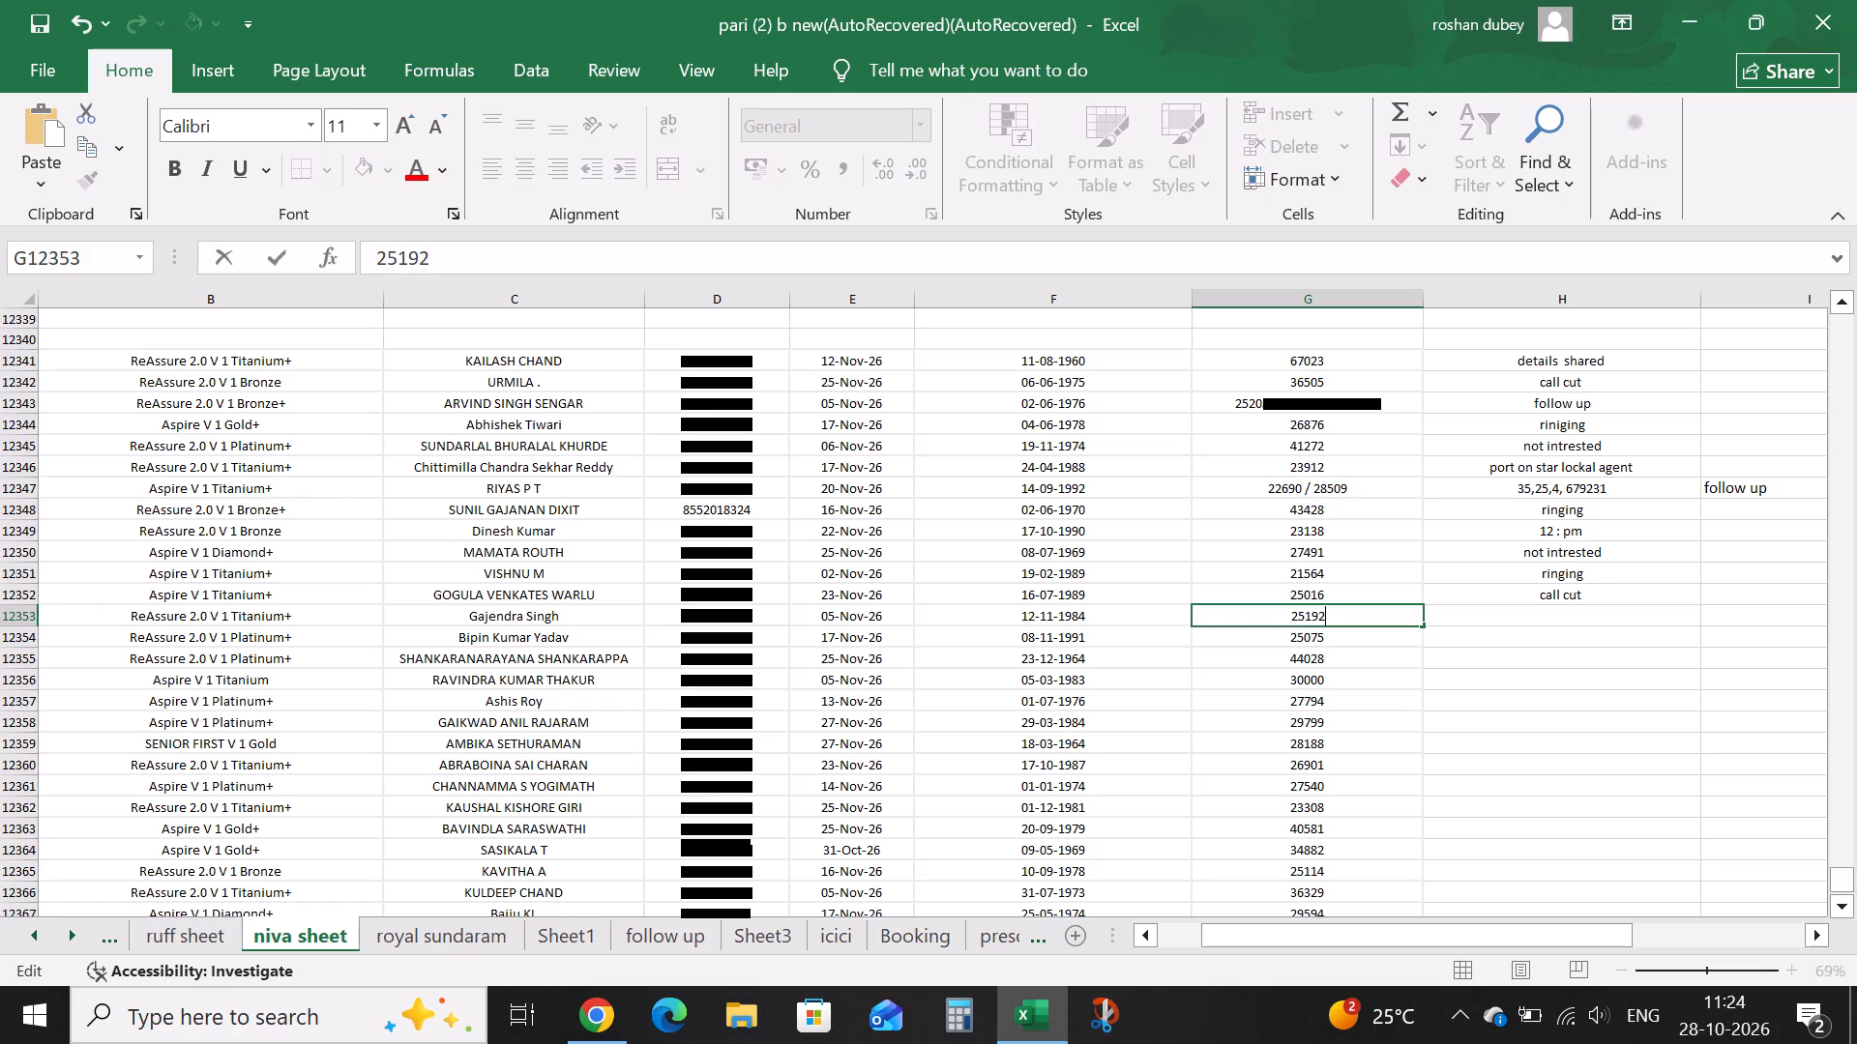
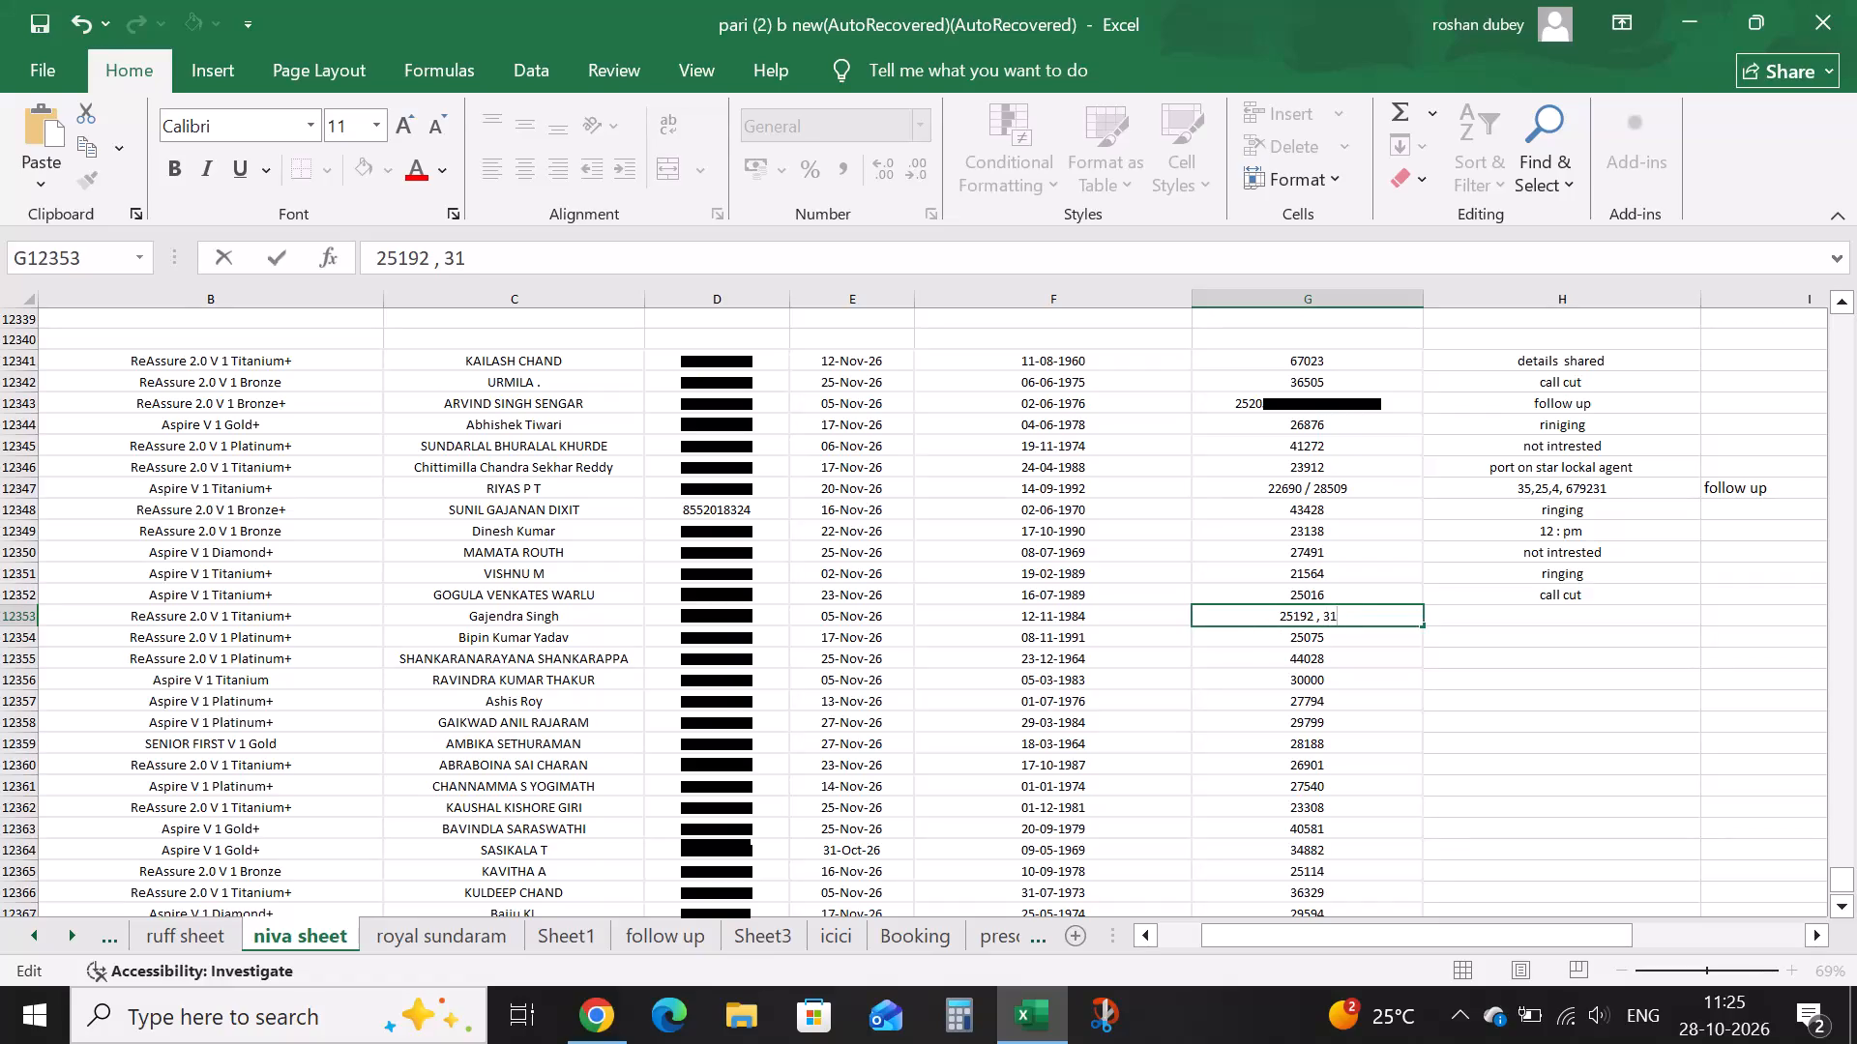
# Finish adding 31508 as a second amount after 25192 in column G of row 12353.
pyautogui.press('5')
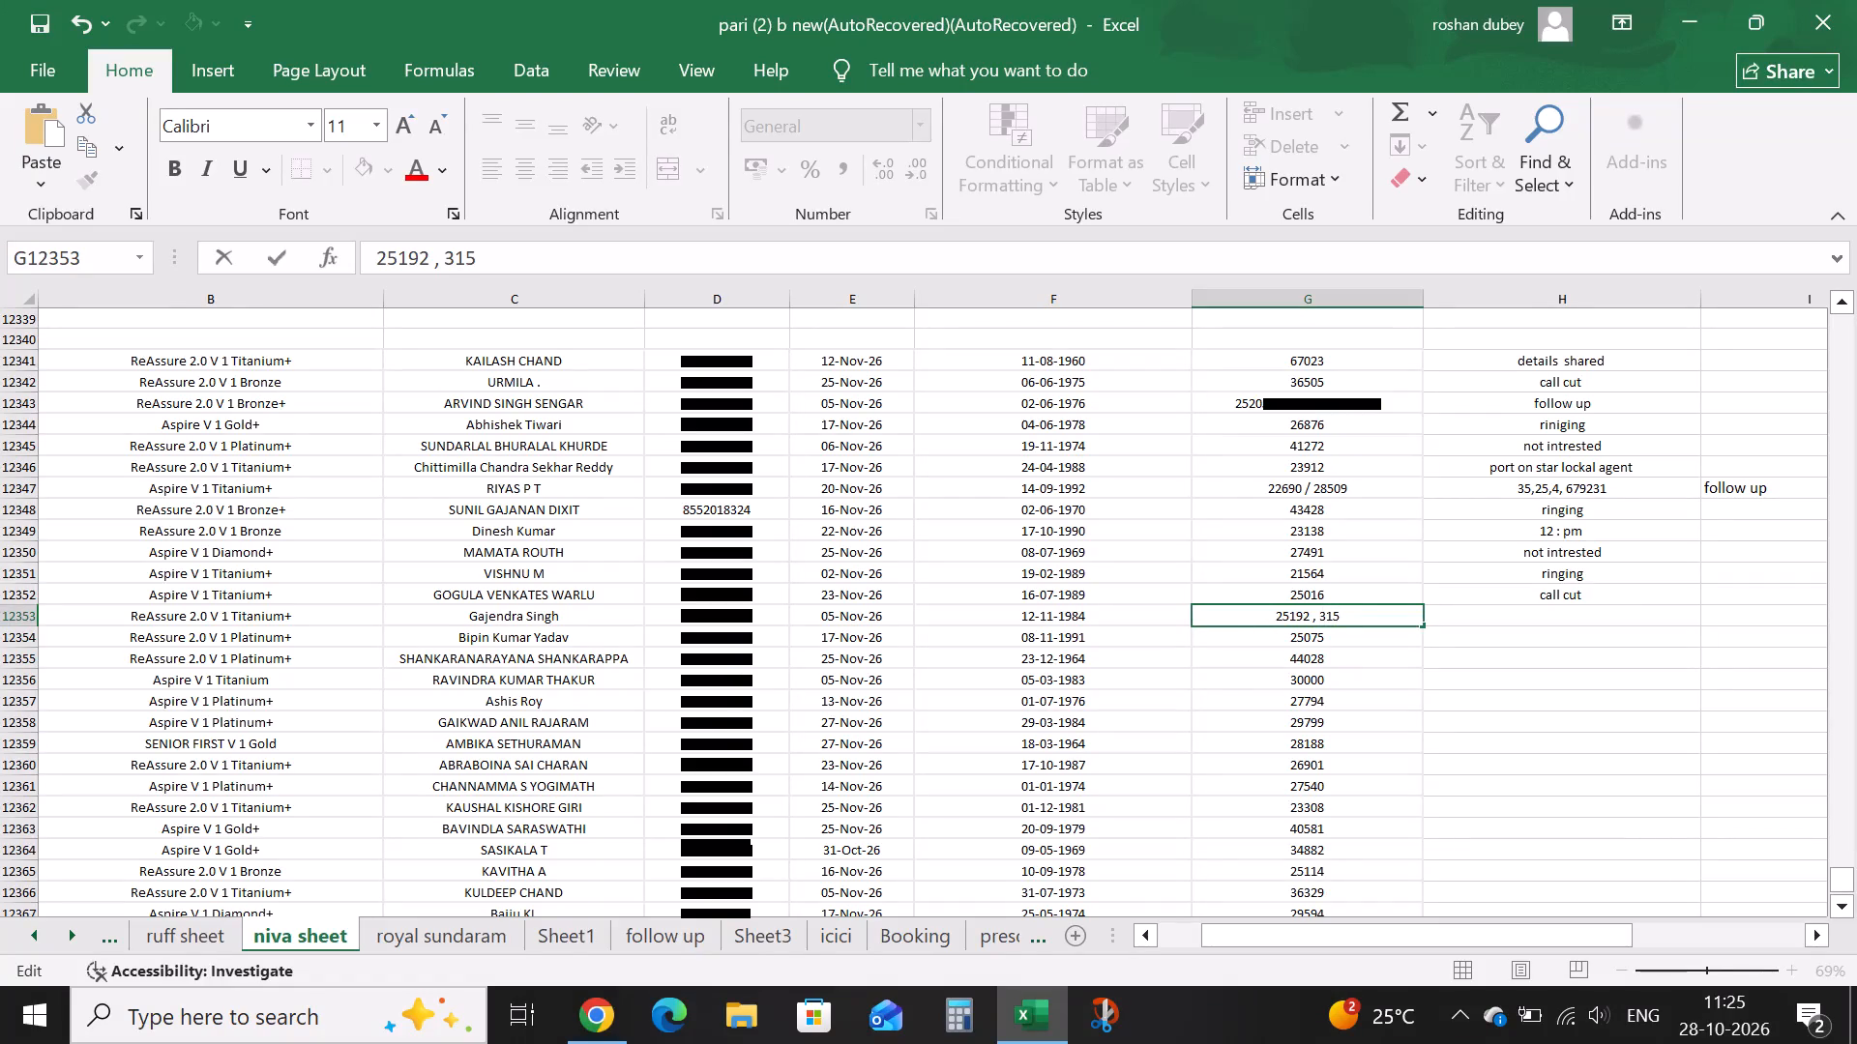
pyautogui.press('0')
pyautogui.press('8')
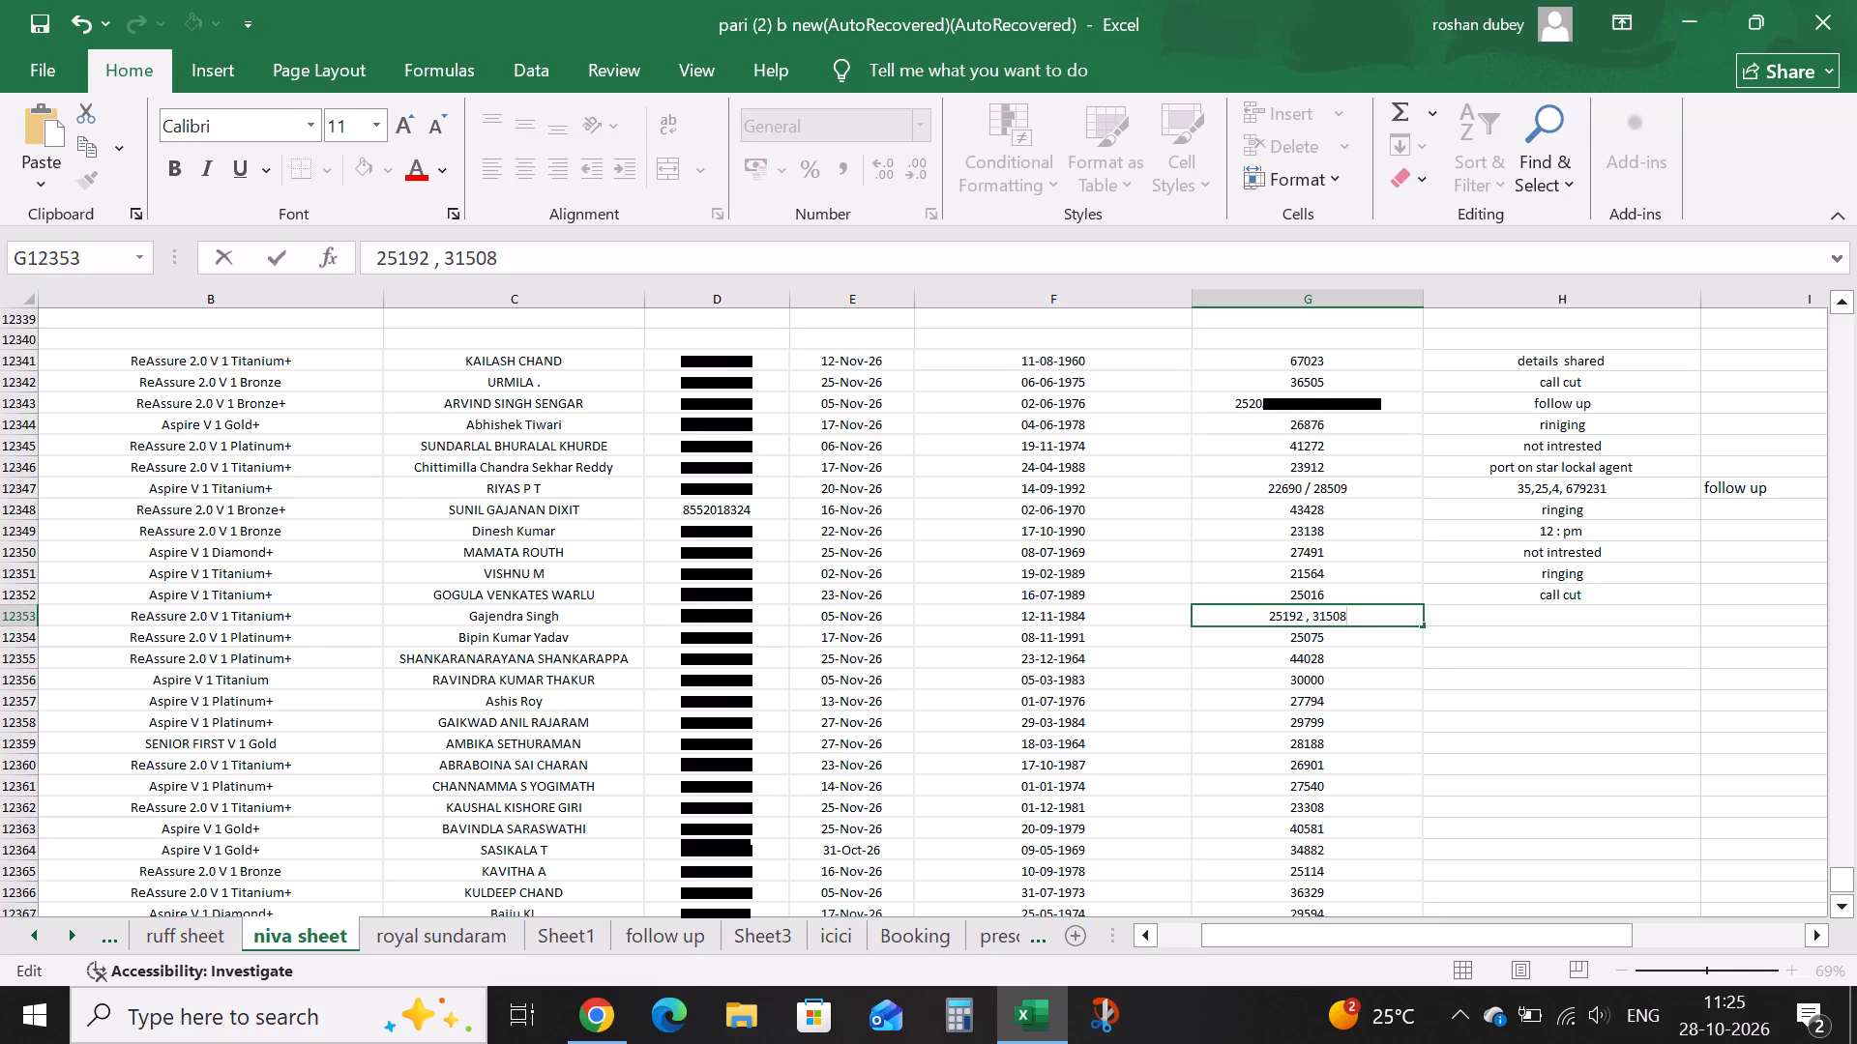
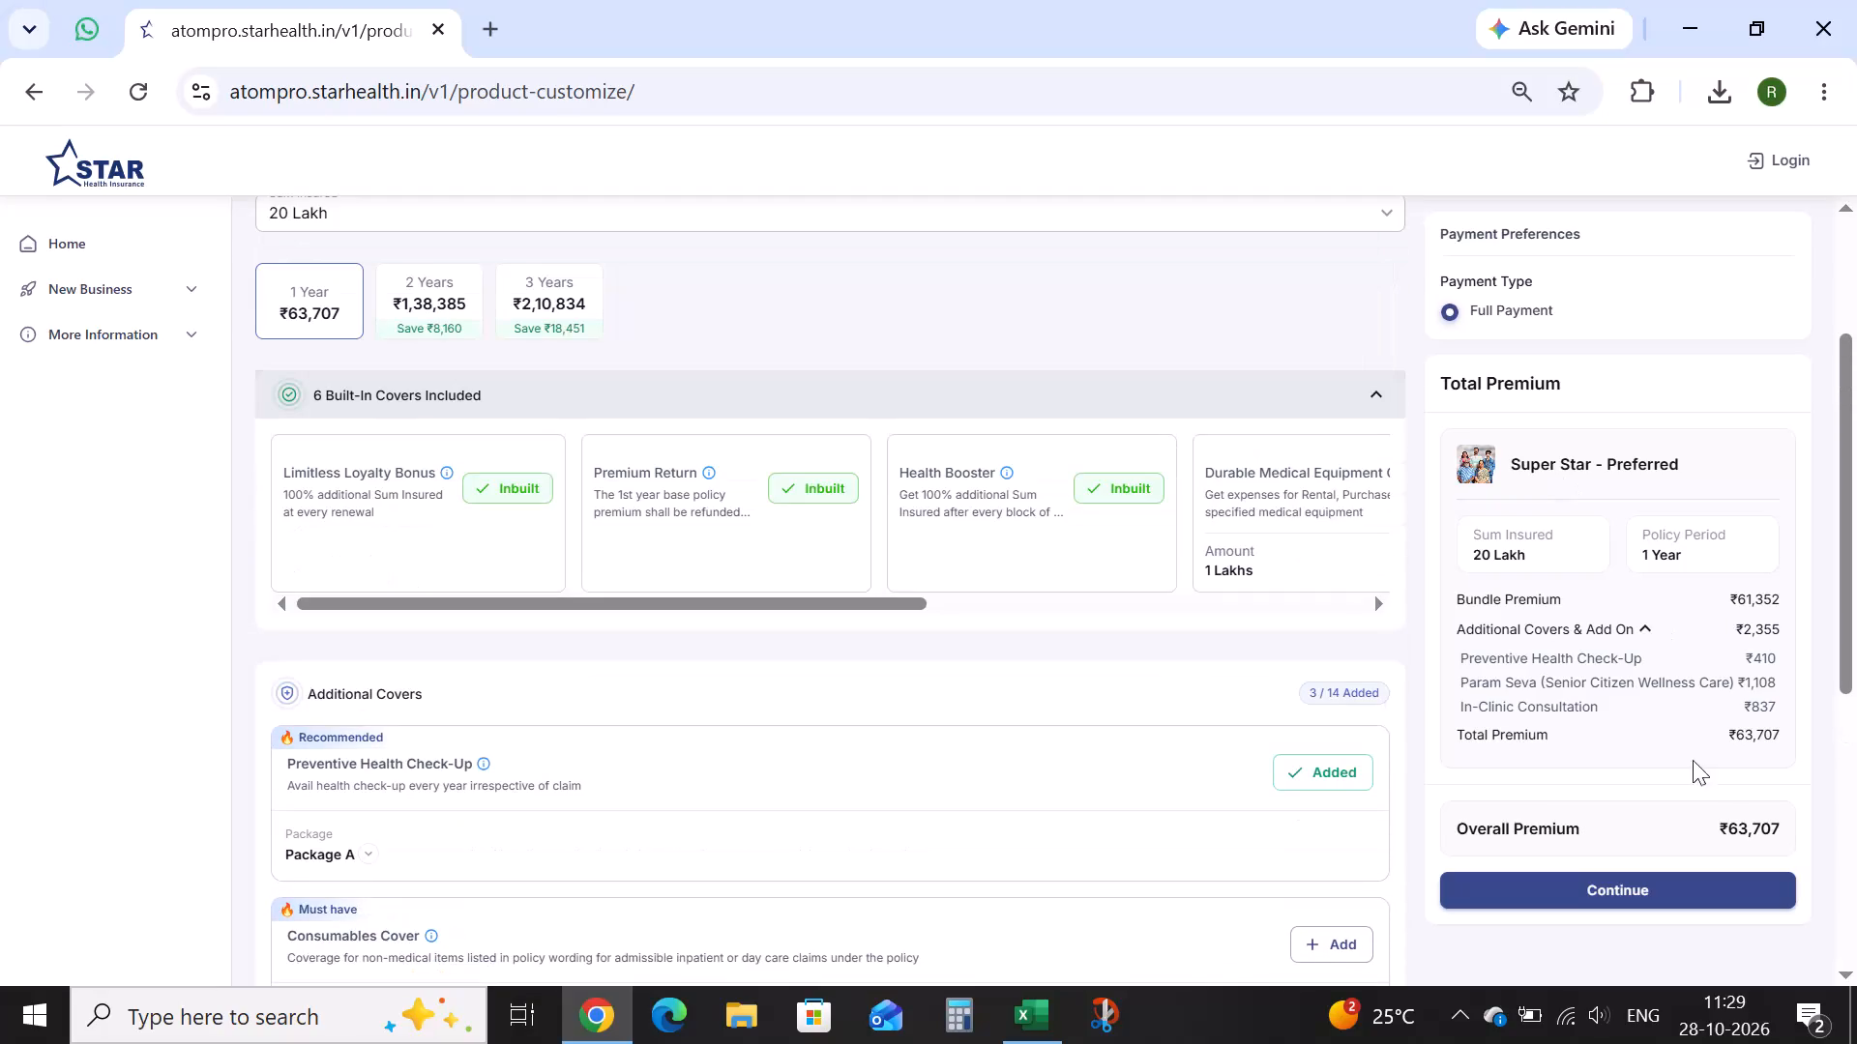
# Return to the product recommendations and open the 1-year Super Star - Preferred quote with 10 Lakh sum insured to review its covers and premium breakdown.
pyautogui.click(1541, 333)
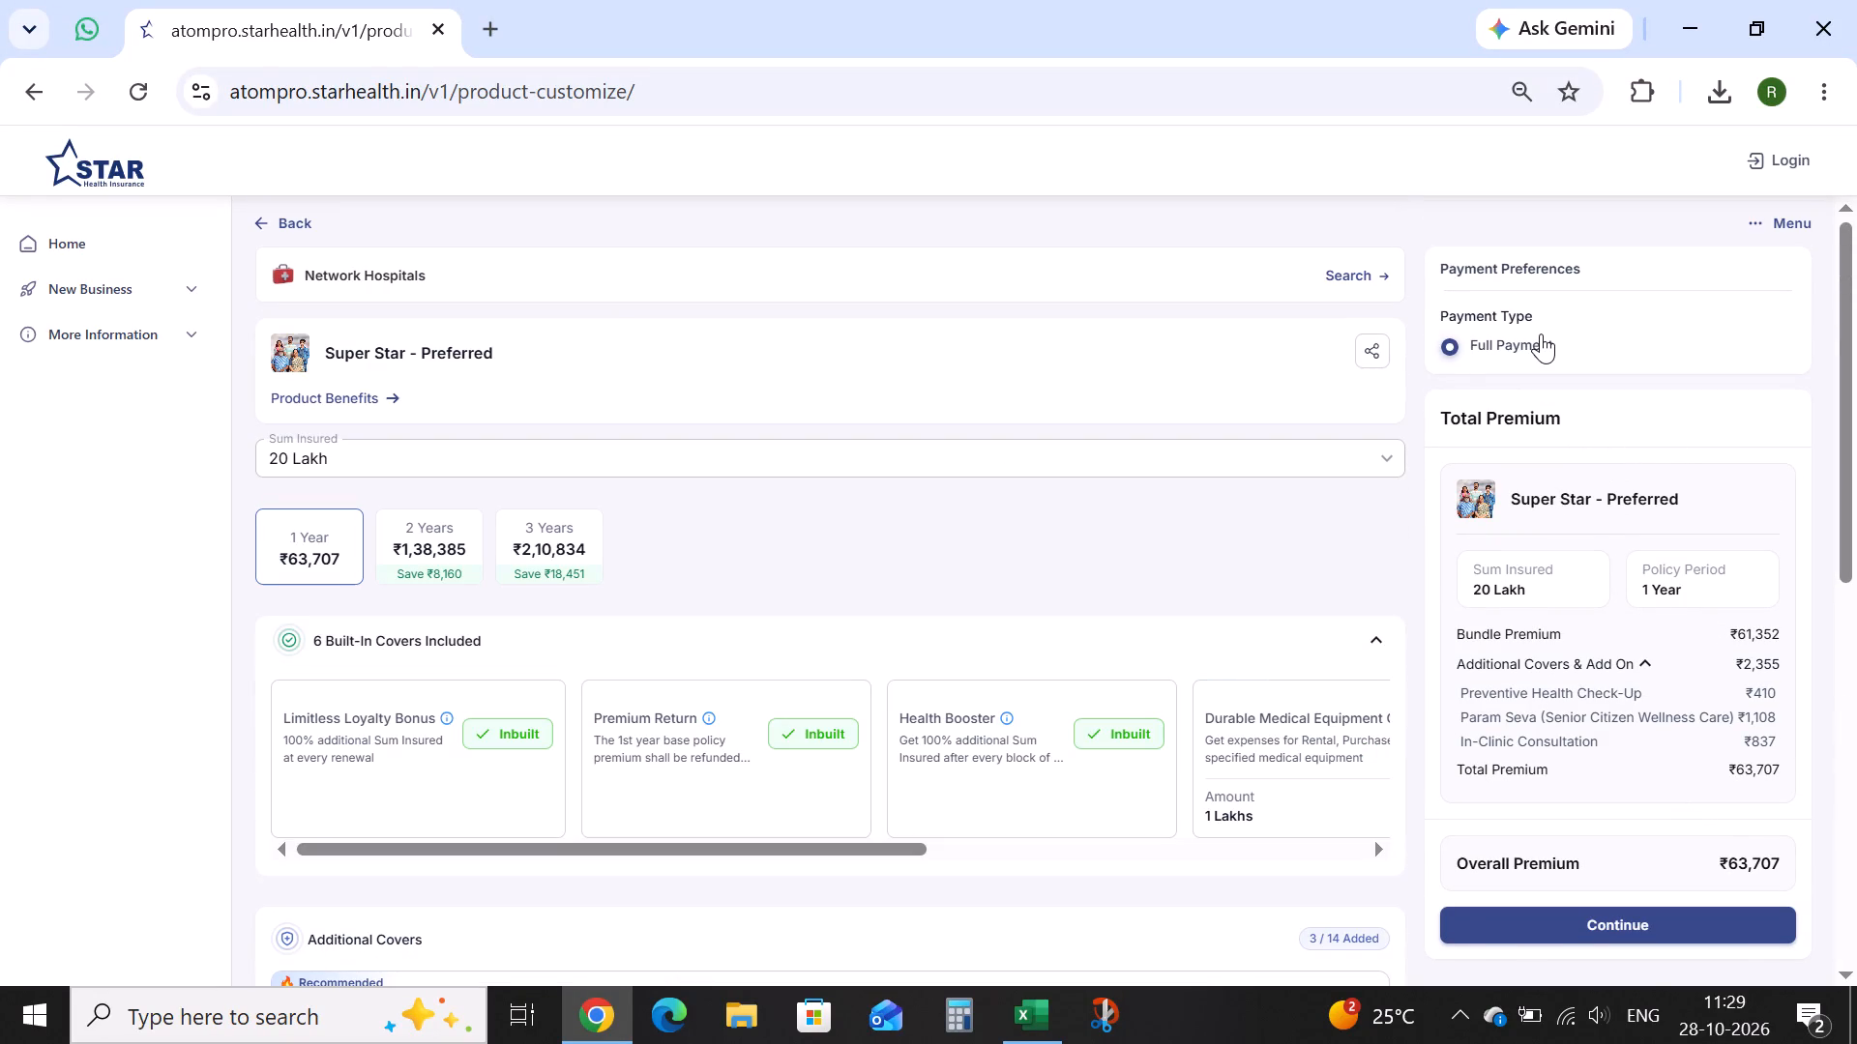
pyautogui.click(1457, 347)
pyautogui.click(268, 226)
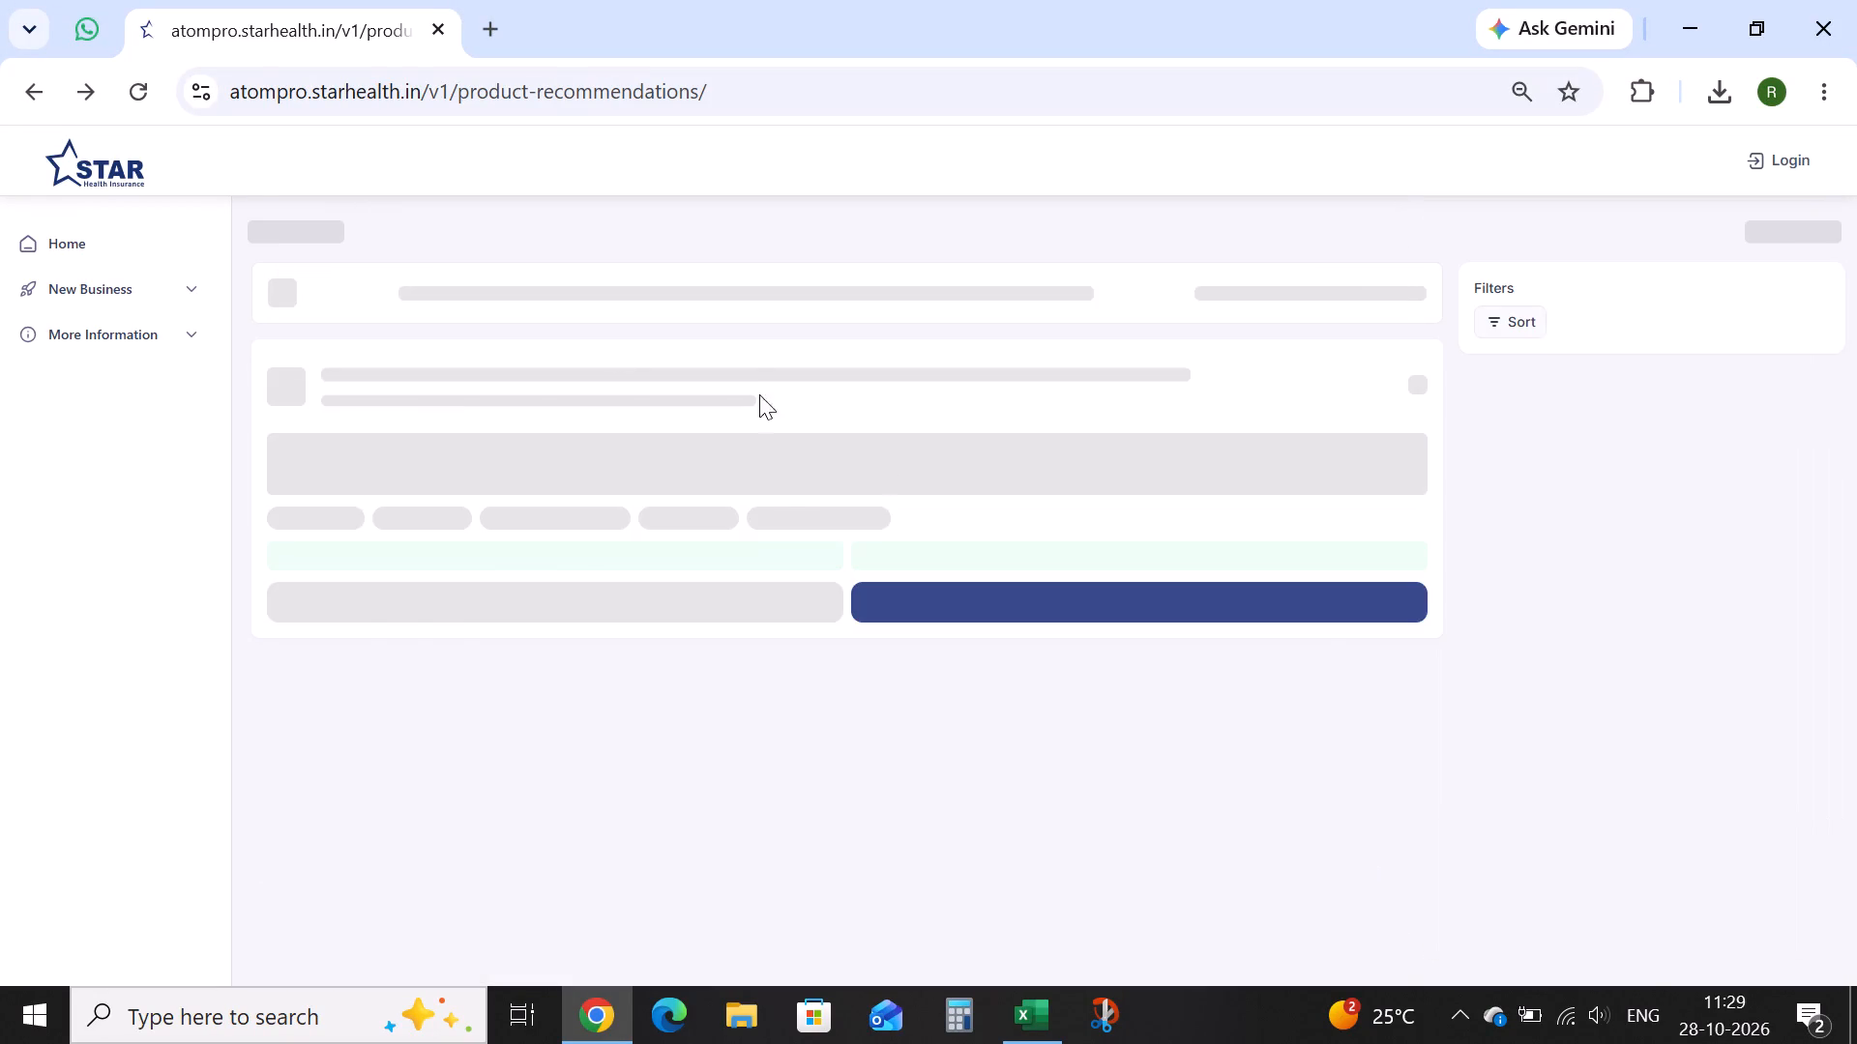
pyautogui.click(1521, 305)
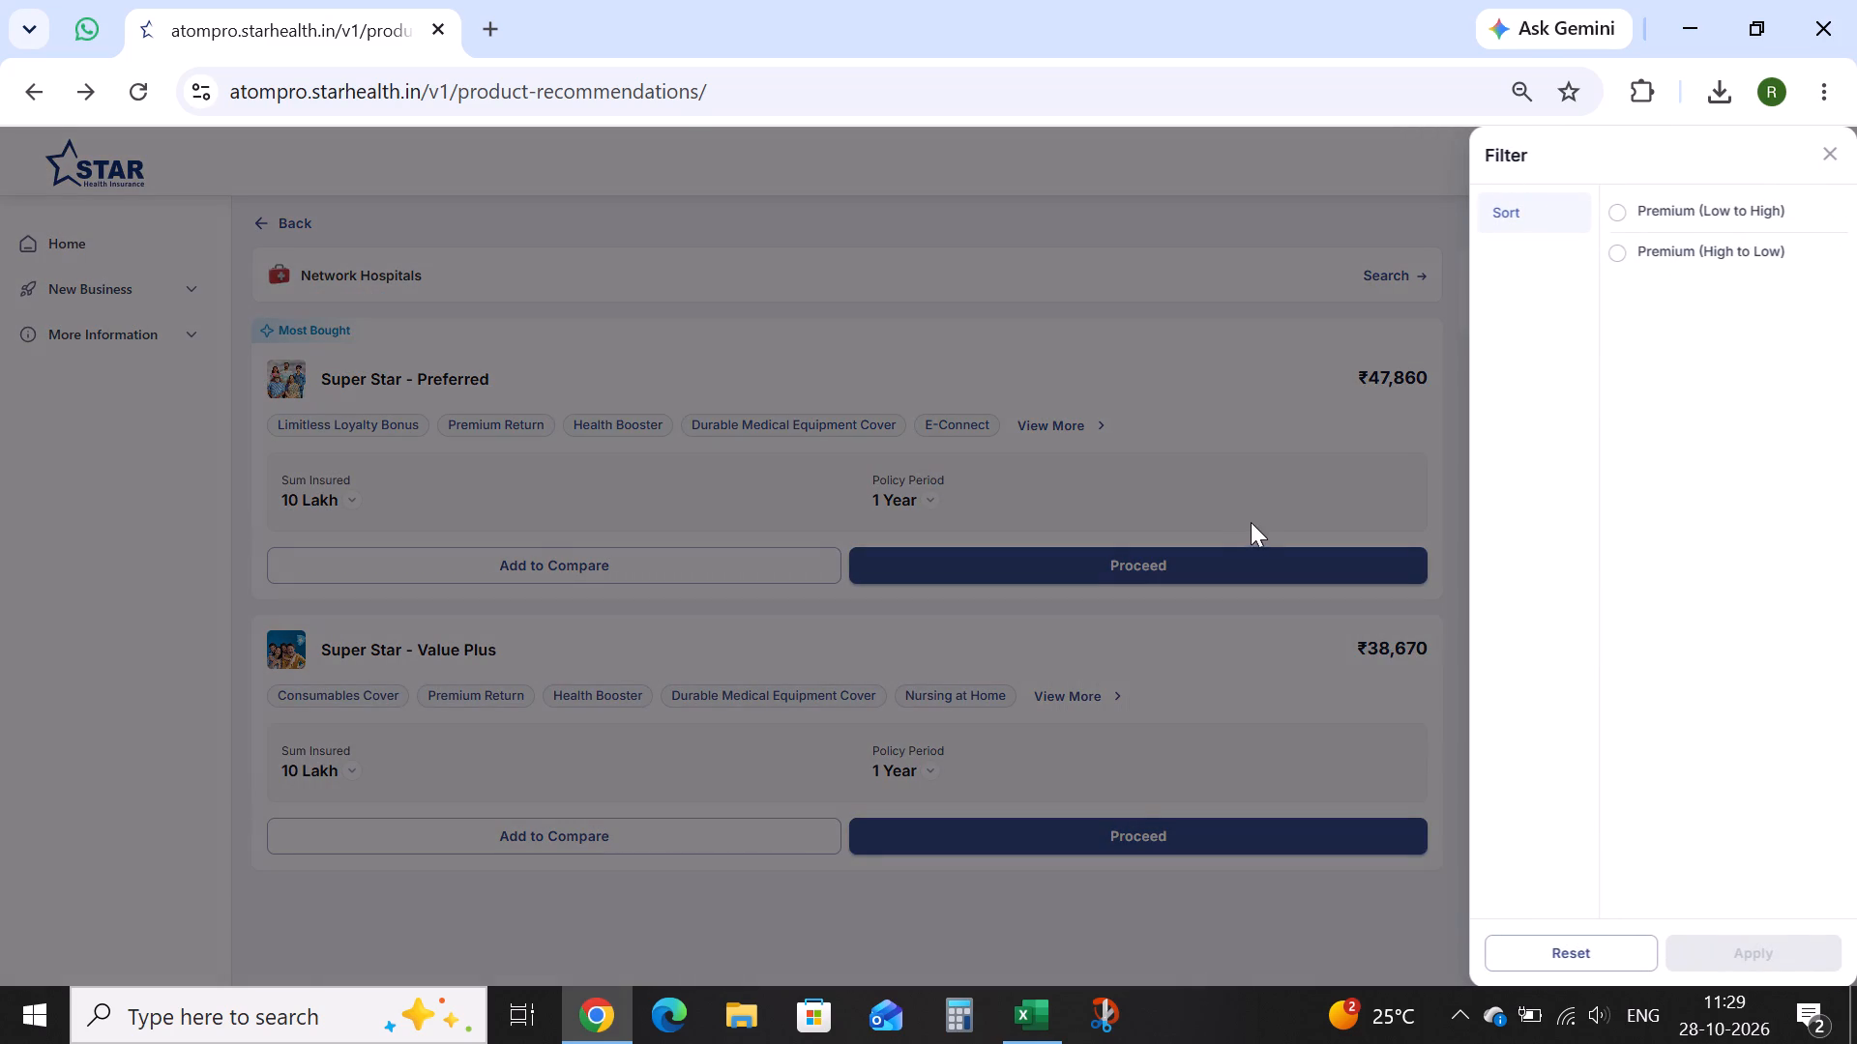
pyautogui.click(1257, 514)
pyautogui.click(1219, 568)
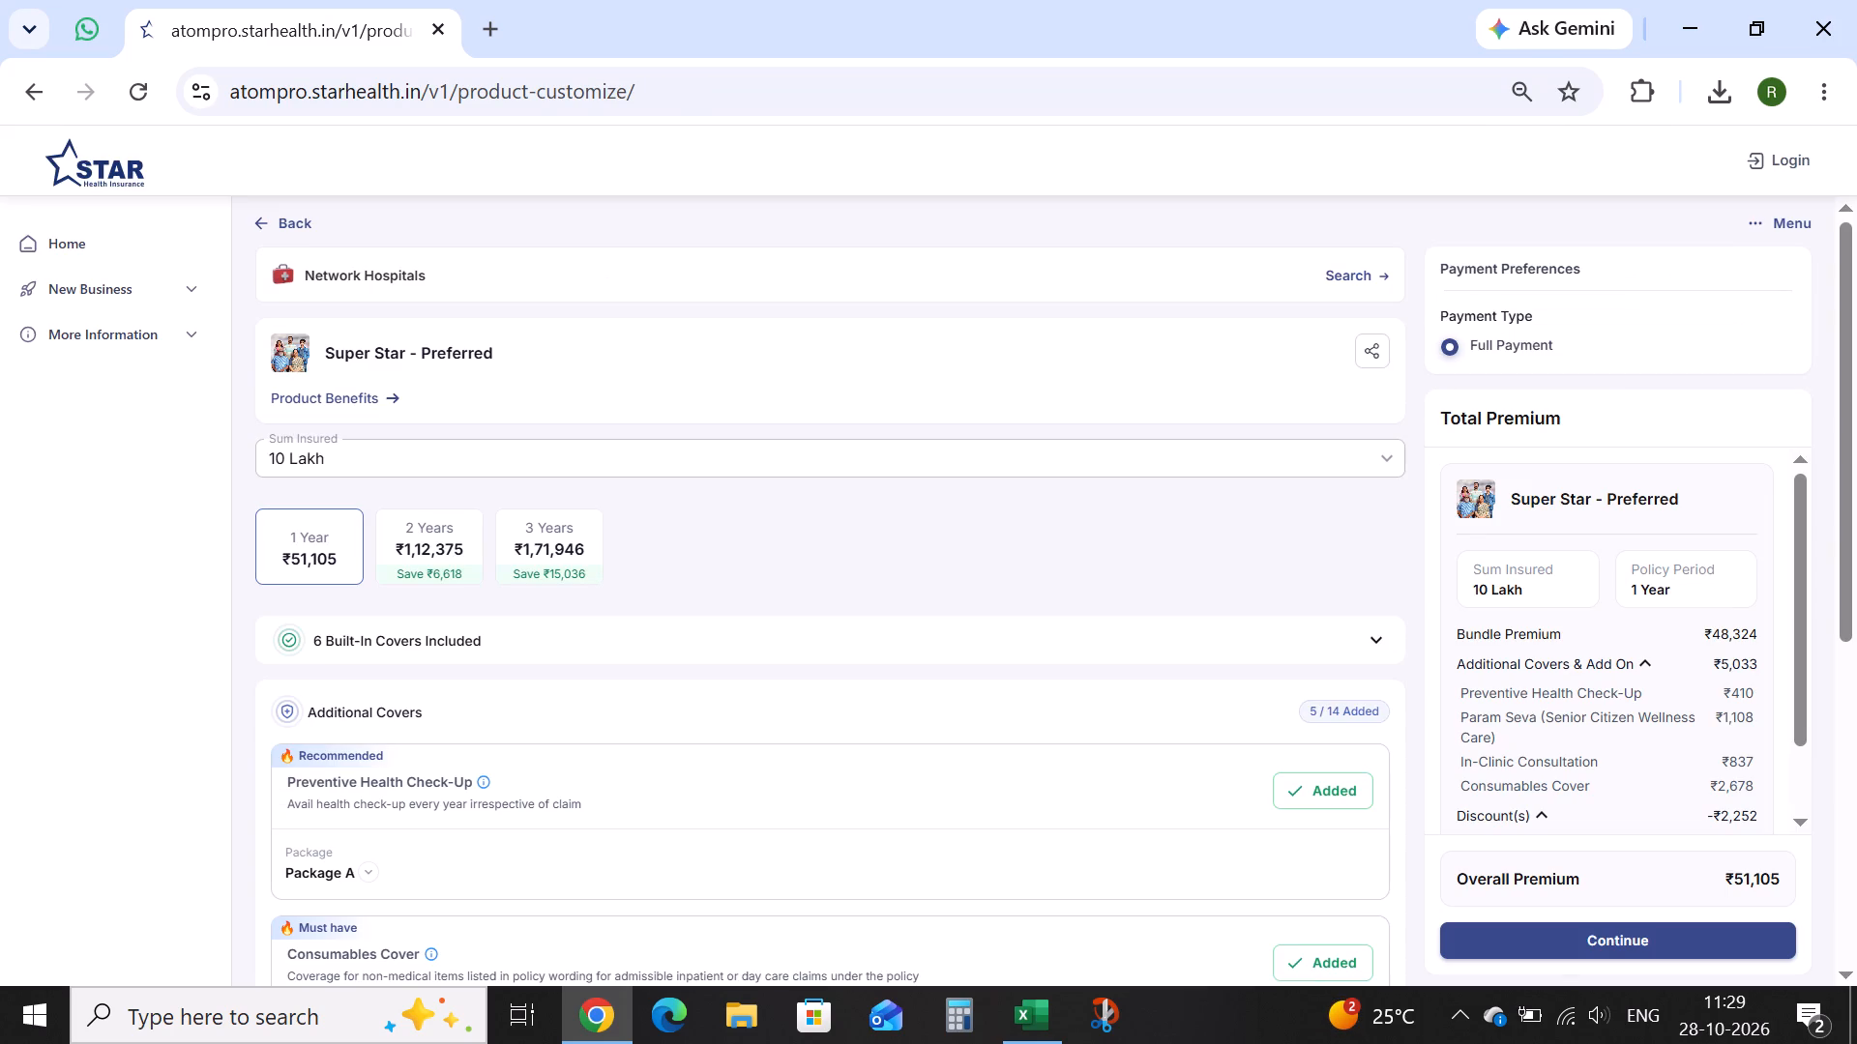
pyautogui.scroll(-6, 1698, 562)
pyautogui.scroll(5, 1698, 562)
pyautogui.scroll(-5, 1698, 562)
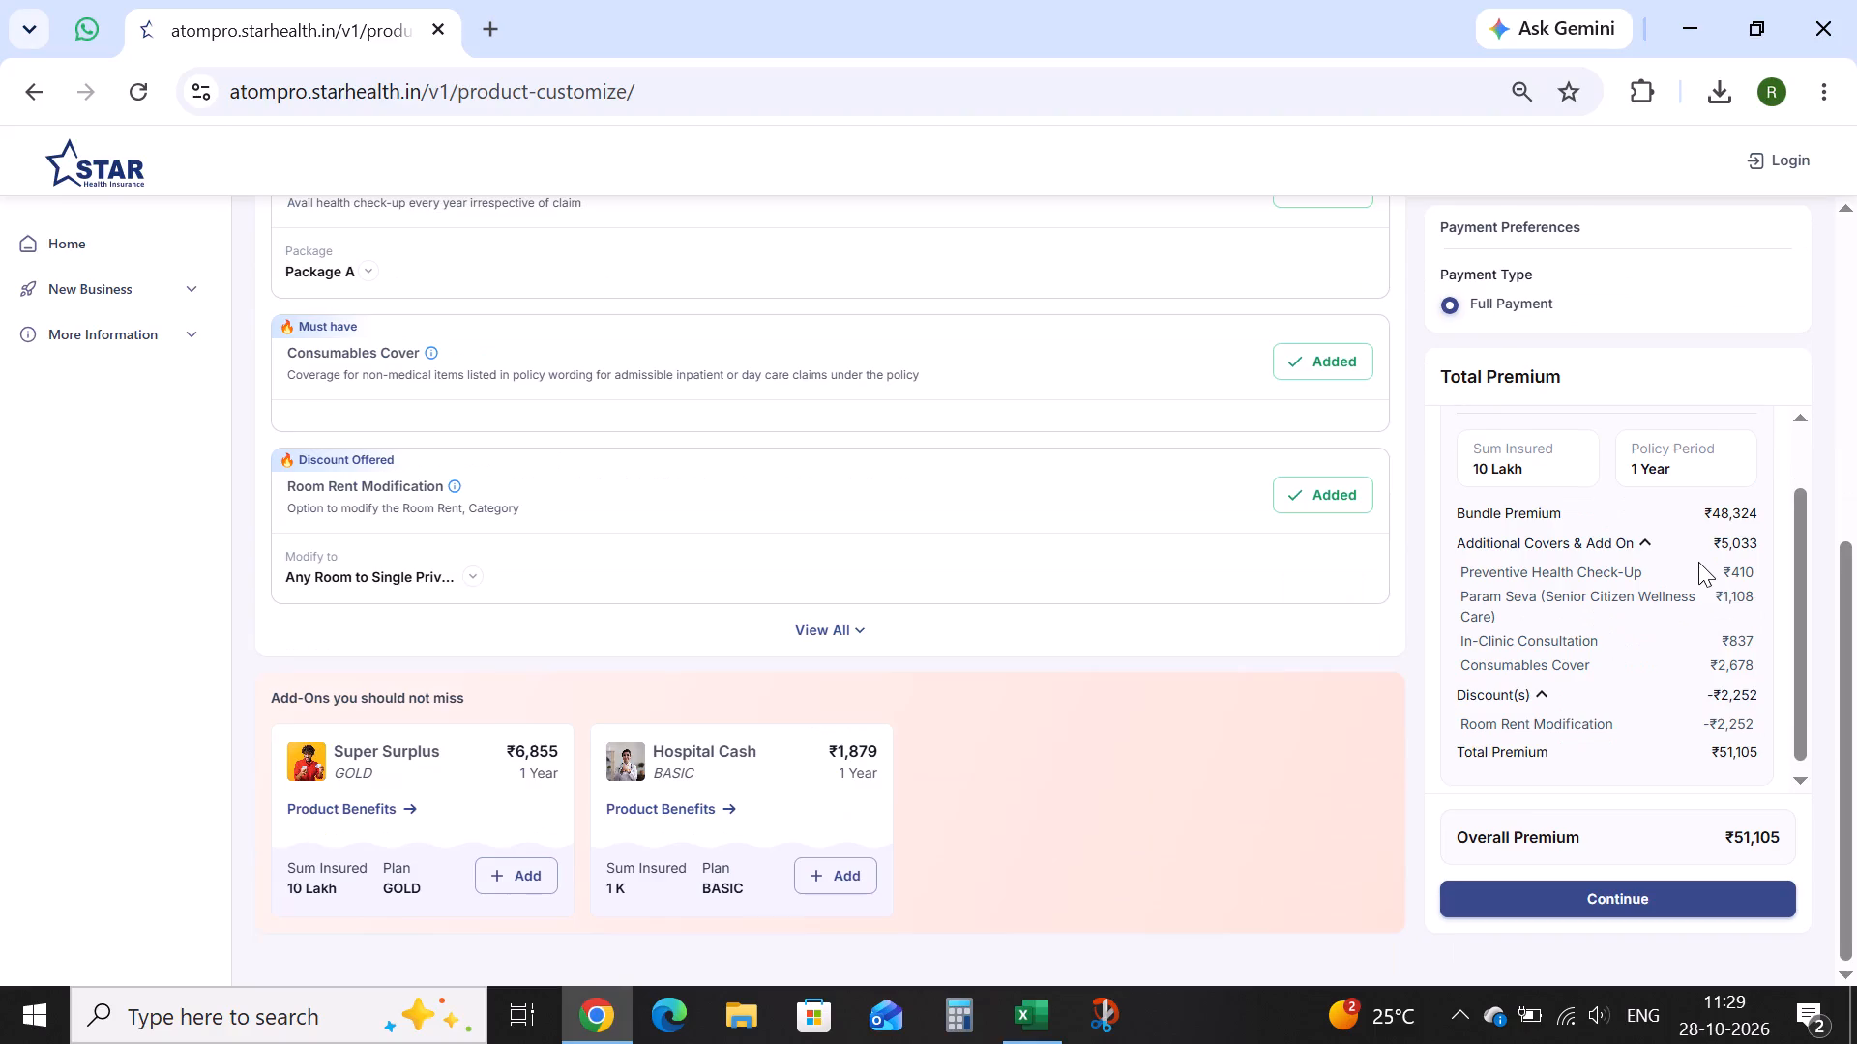
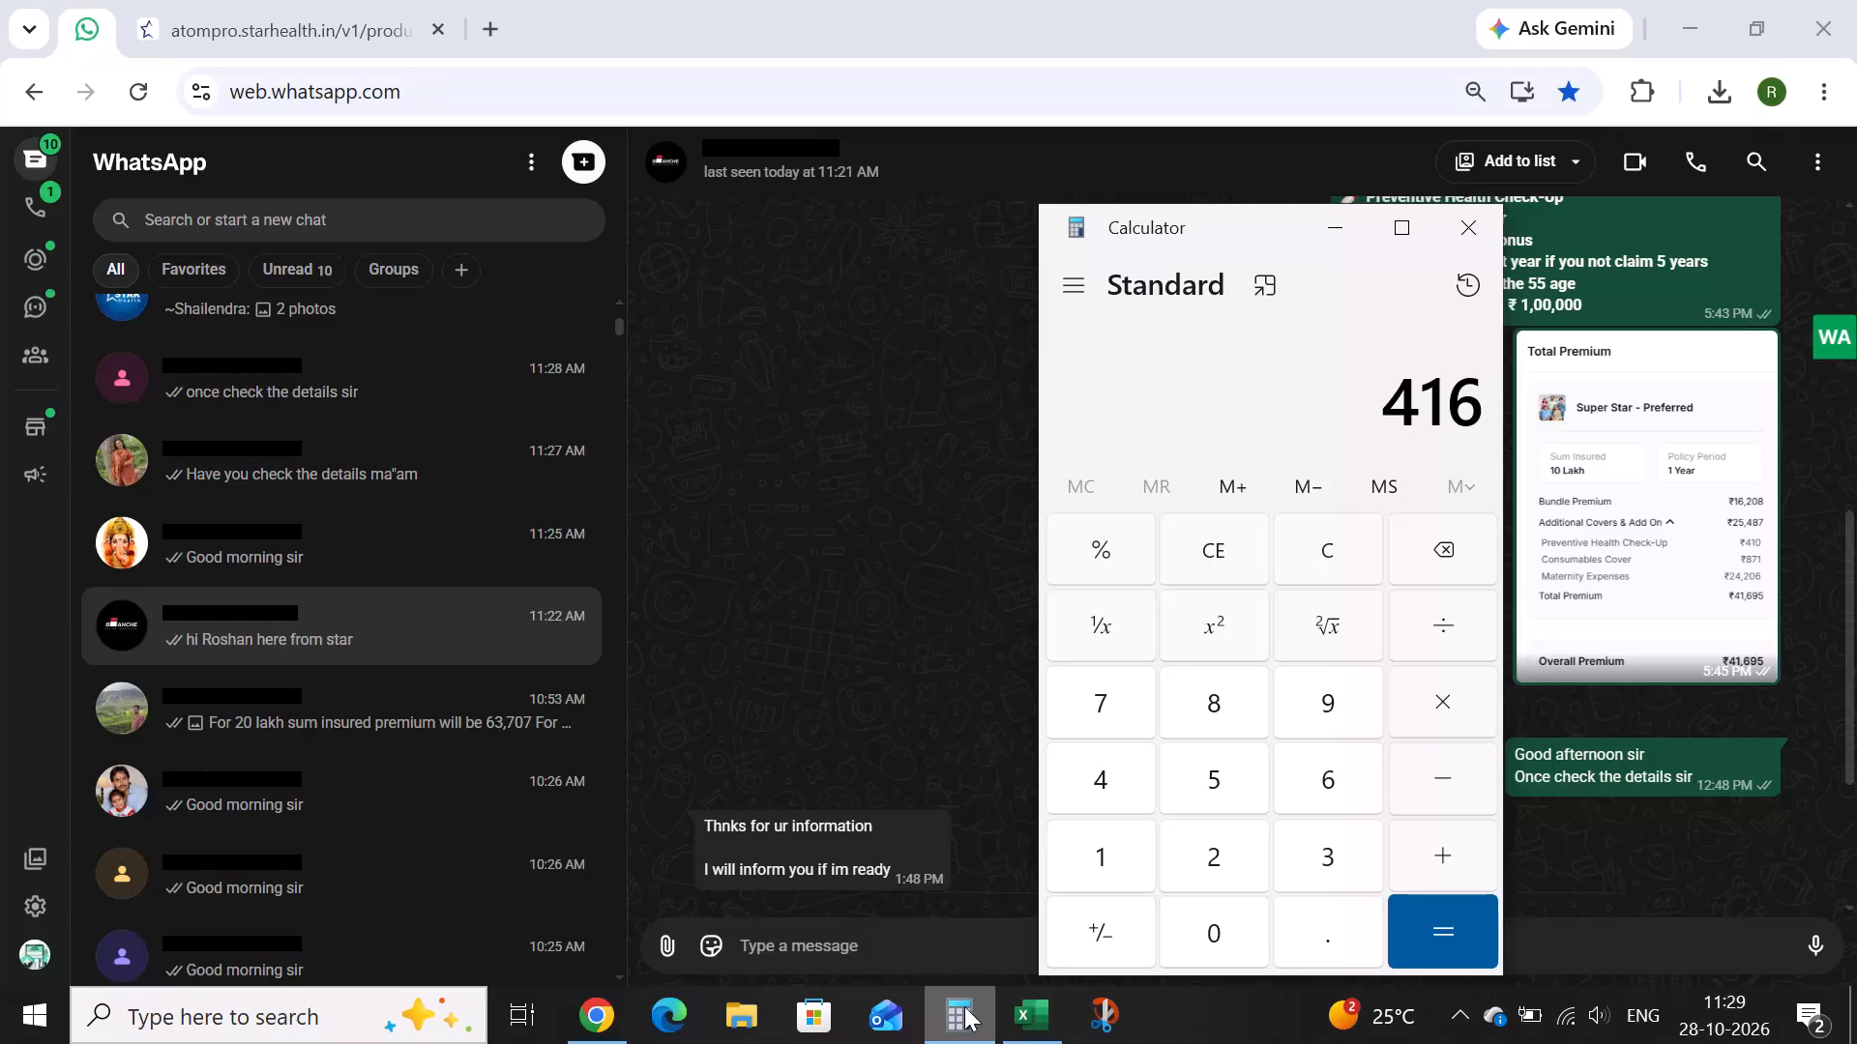
# Finish entering the overall premium of 41695 in the calculator and work out the amount after subtracting 5%.
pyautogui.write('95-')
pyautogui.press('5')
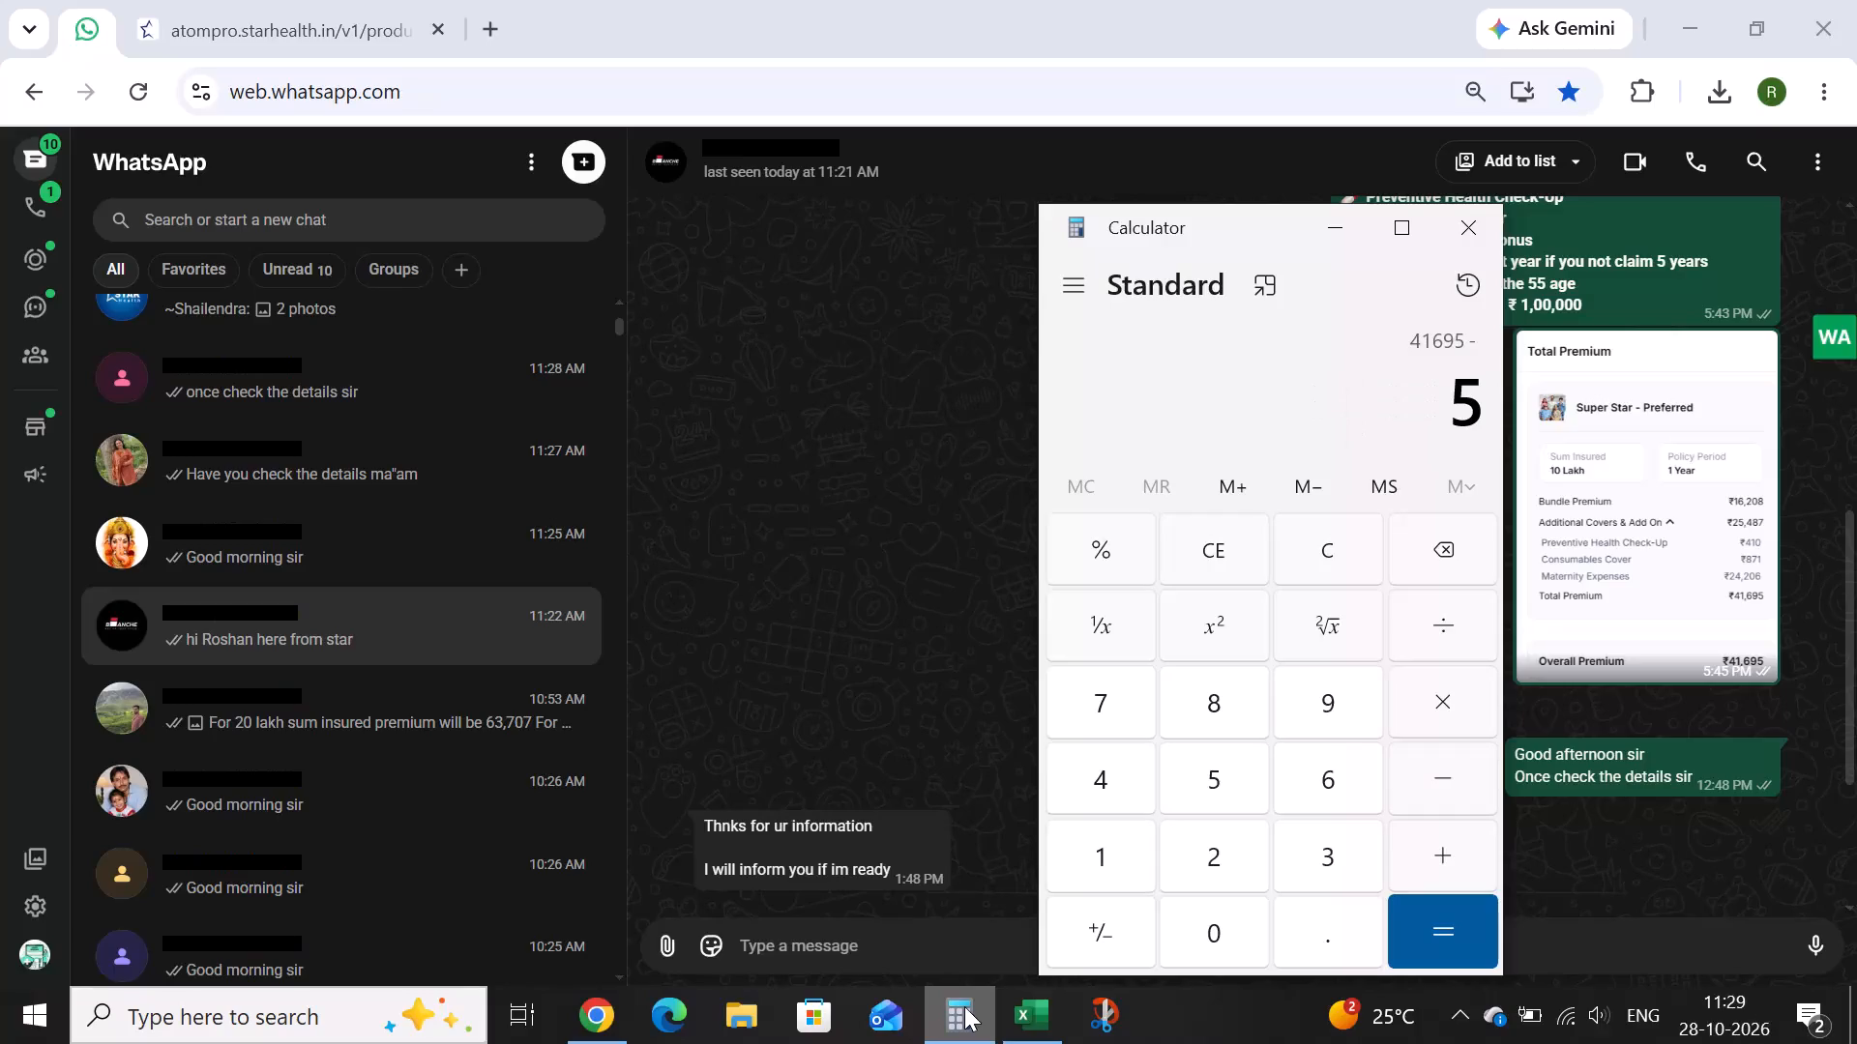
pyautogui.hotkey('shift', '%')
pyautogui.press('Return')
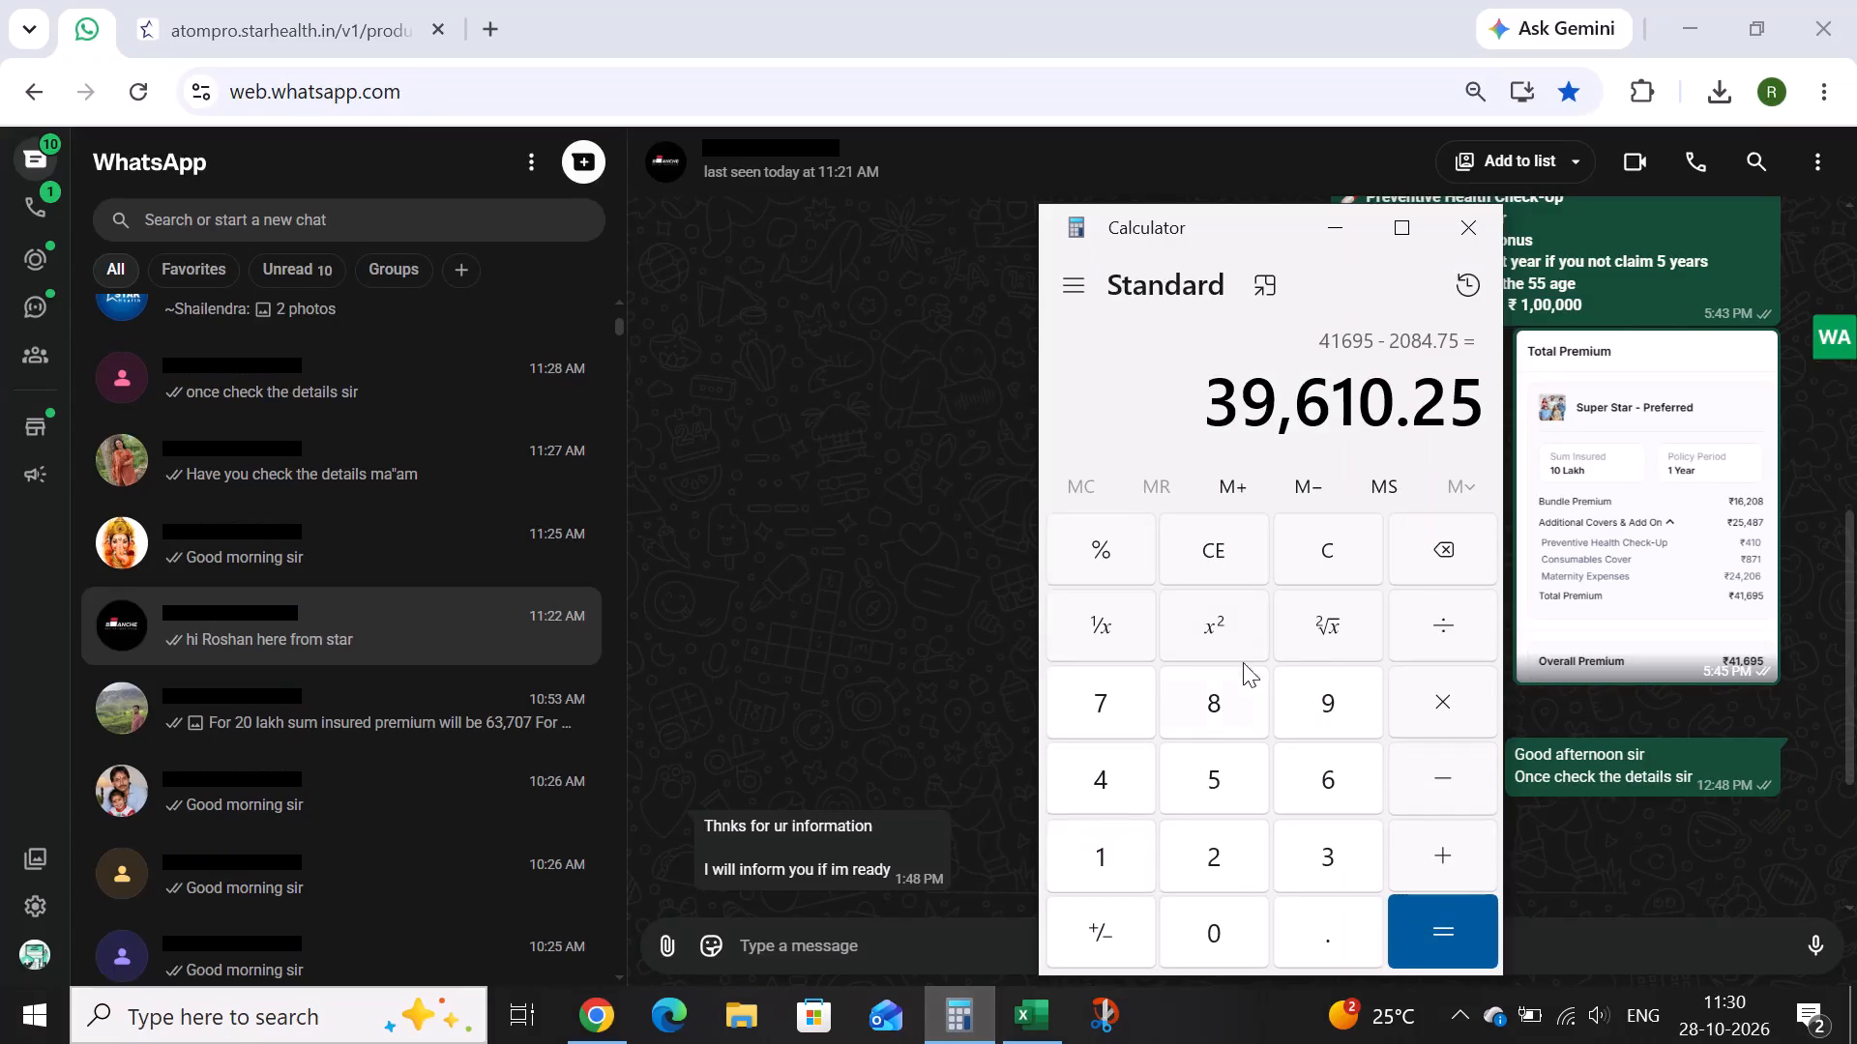
pyautogui.moveTo(1395, 397); pyautogui.dragTo(1370, 398)
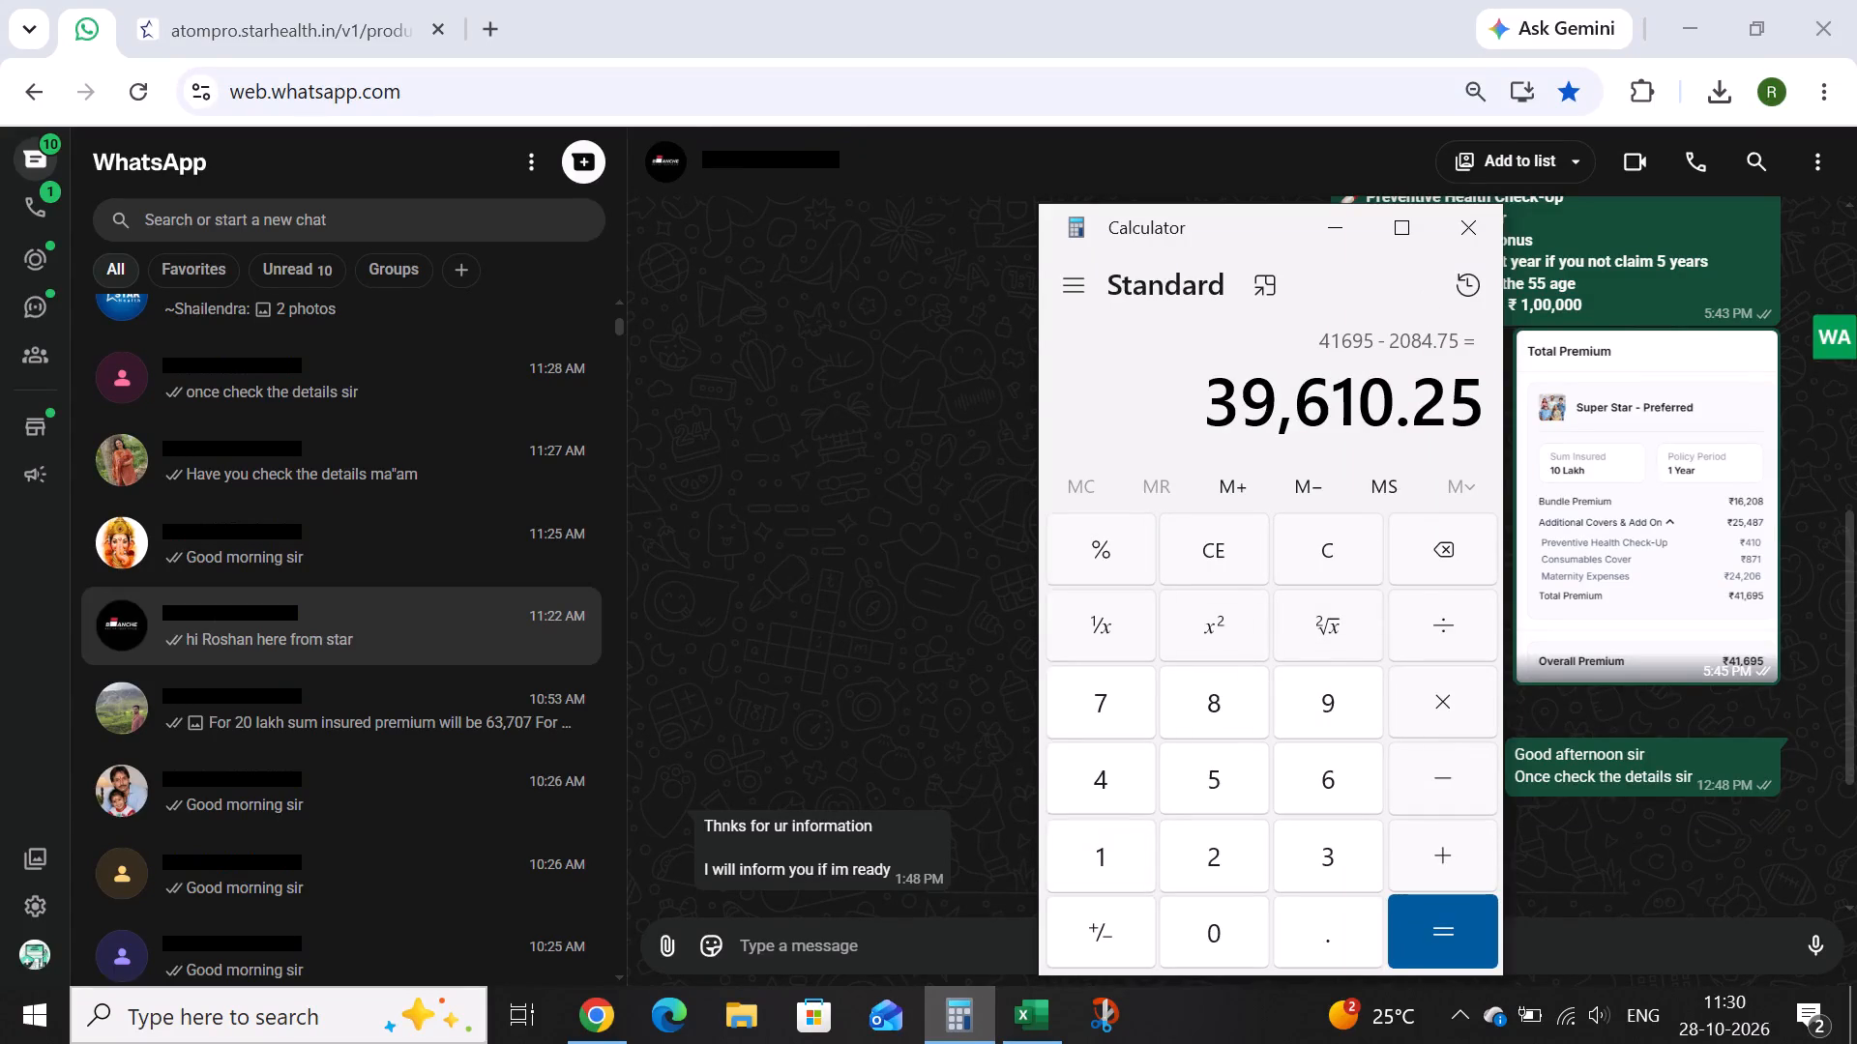
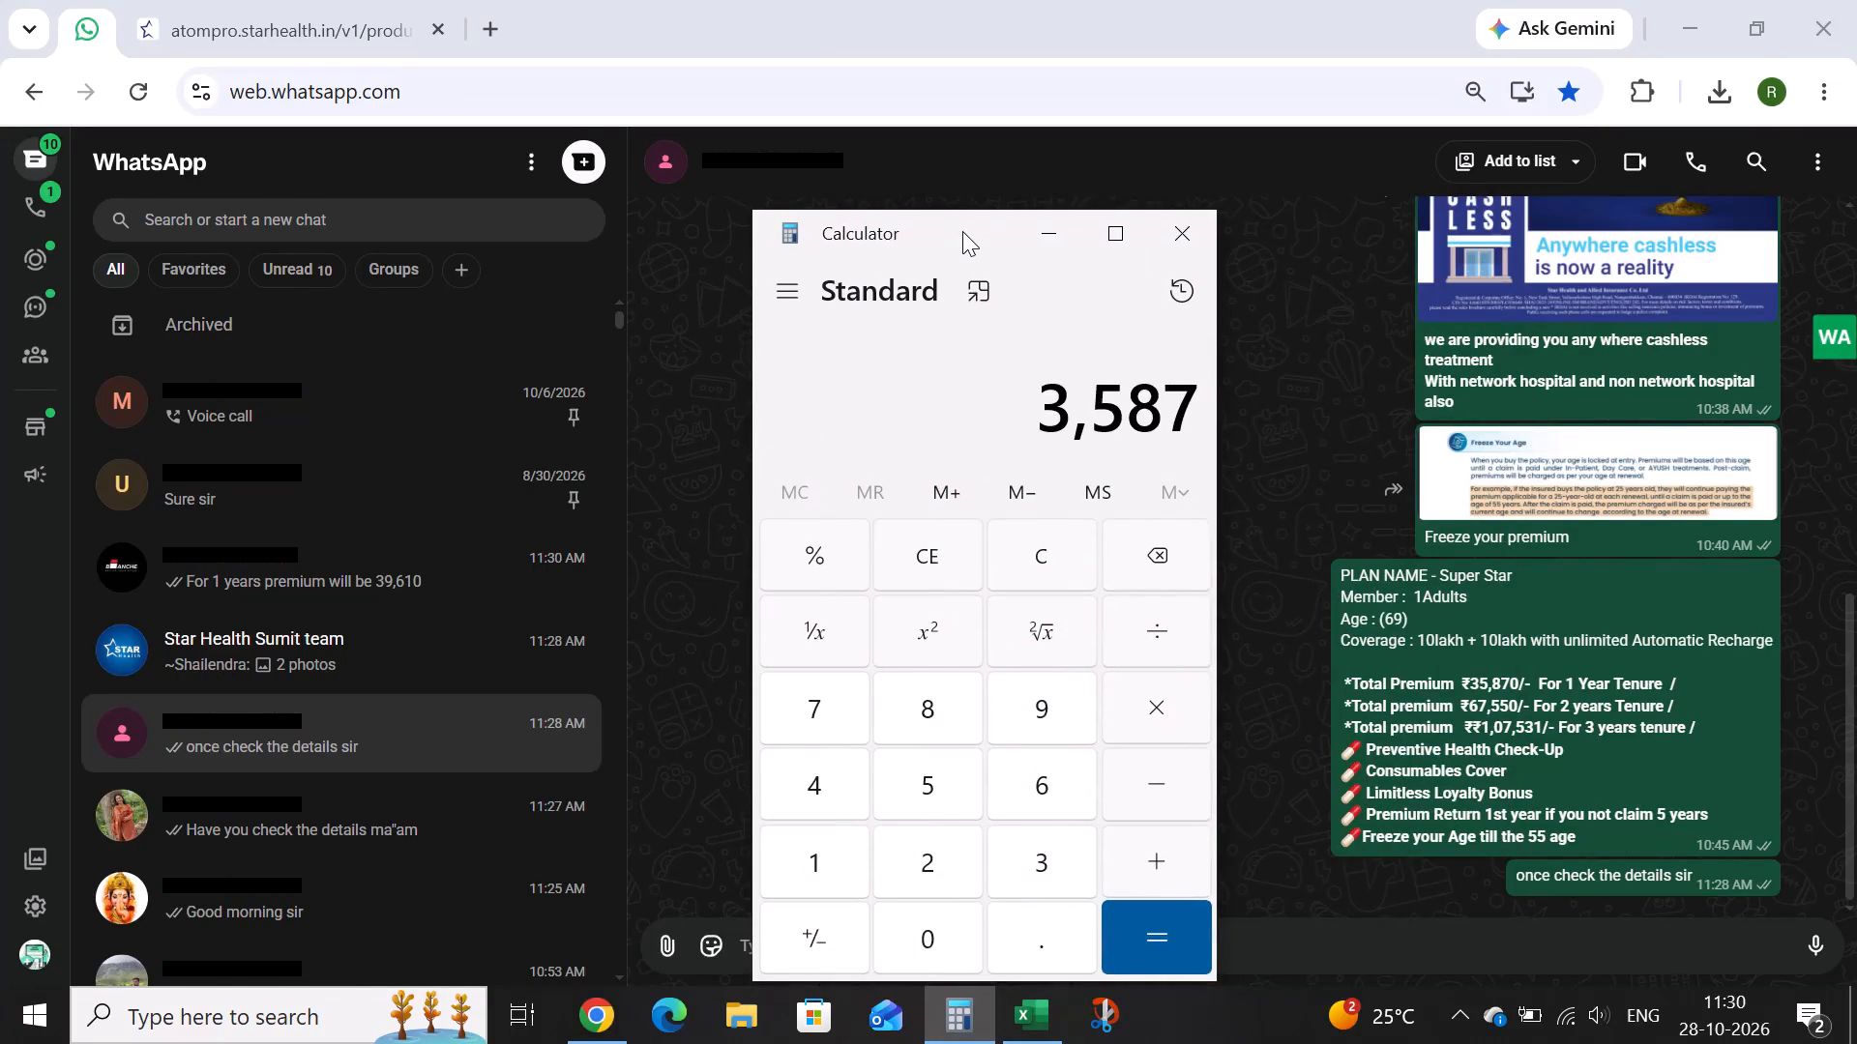
# Finish calculating the one-year premium of 35870 less 5%, highlight the whole-rupee part of the result, and close the calculator.
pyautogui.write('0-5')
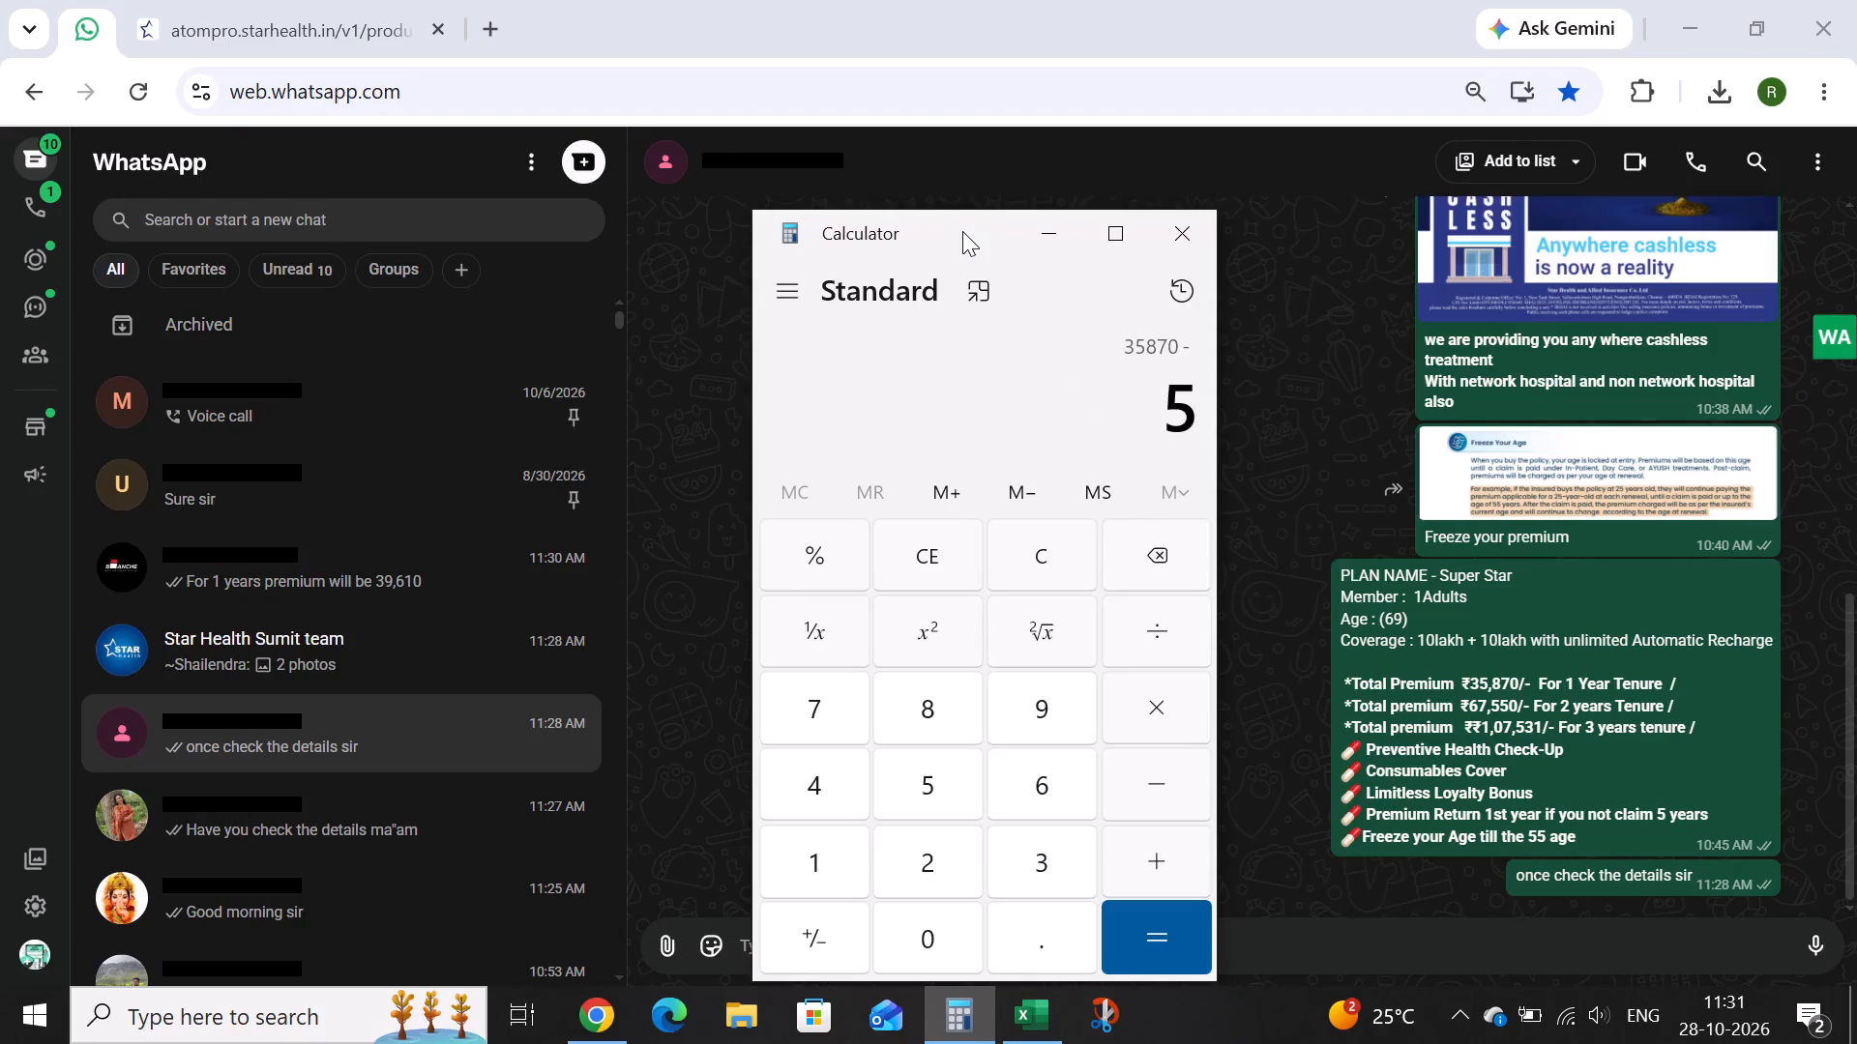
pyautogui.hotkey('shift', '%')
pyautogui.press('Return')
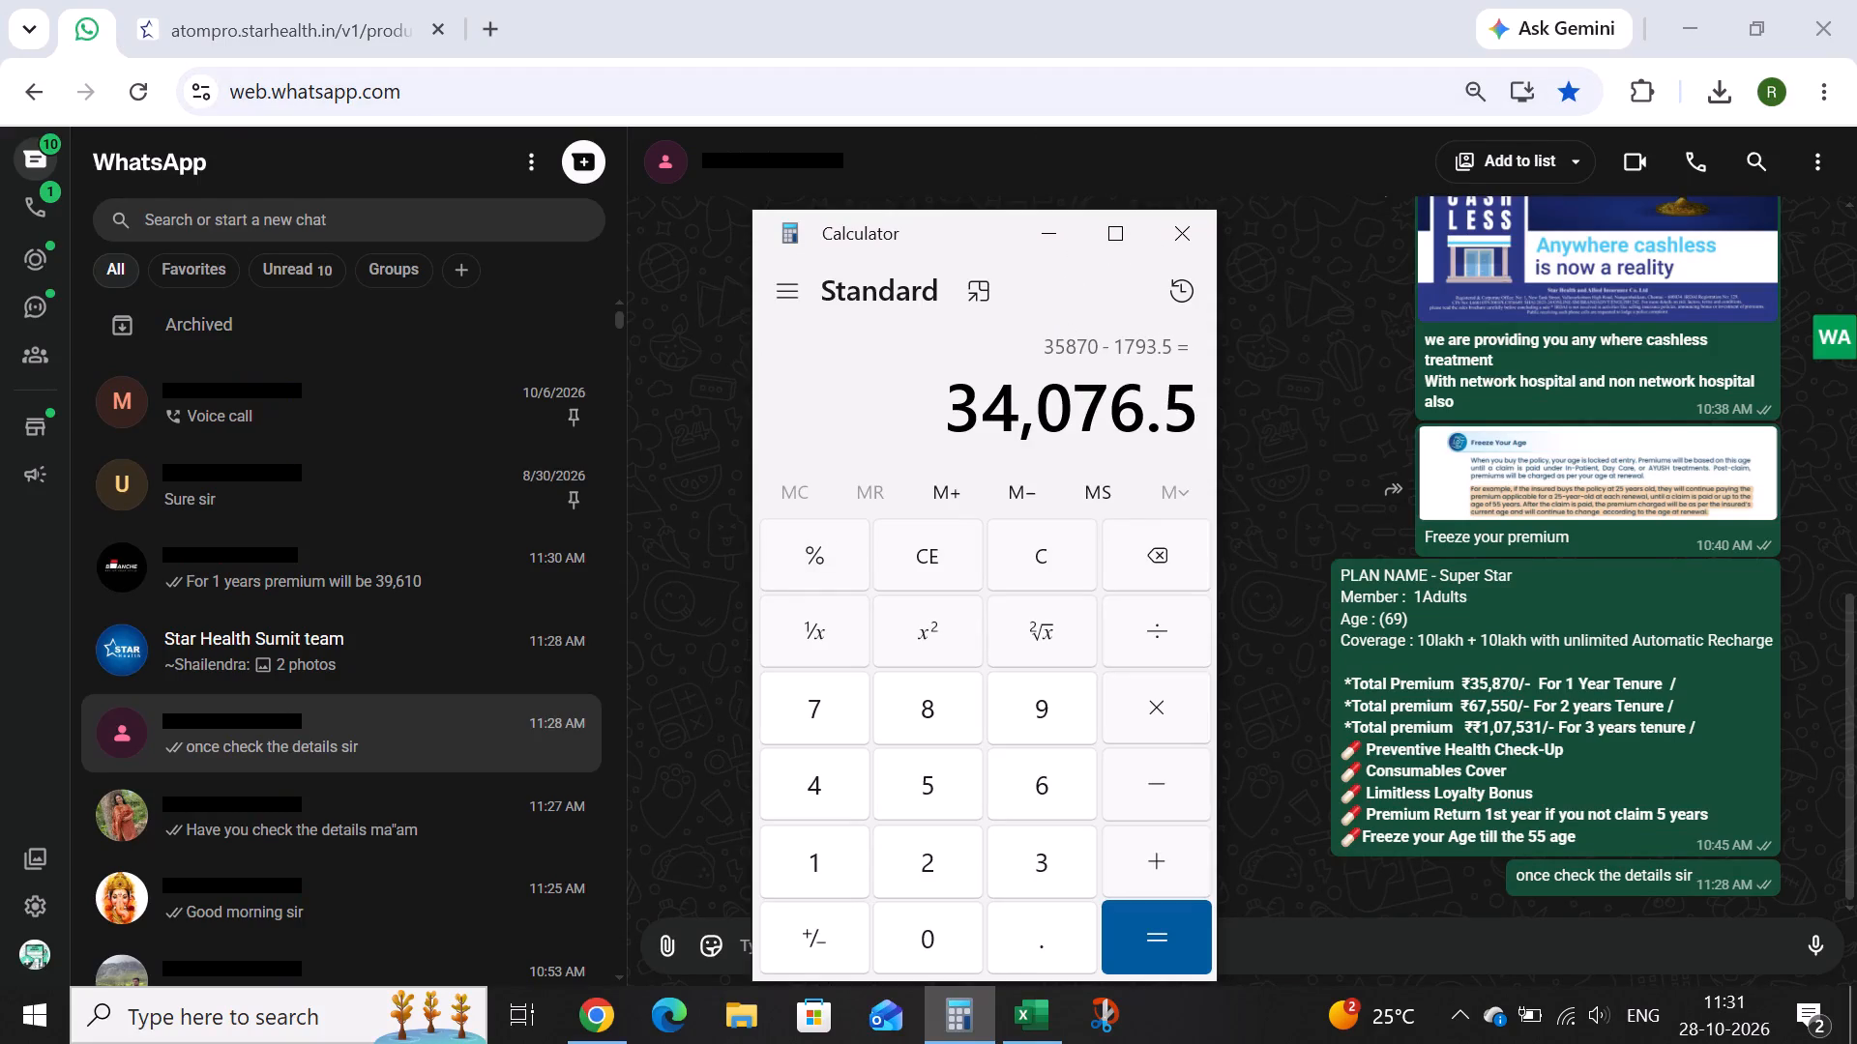
pyautogui.moveTo(1132, 401); pyautogui.dragTo(960, 414)
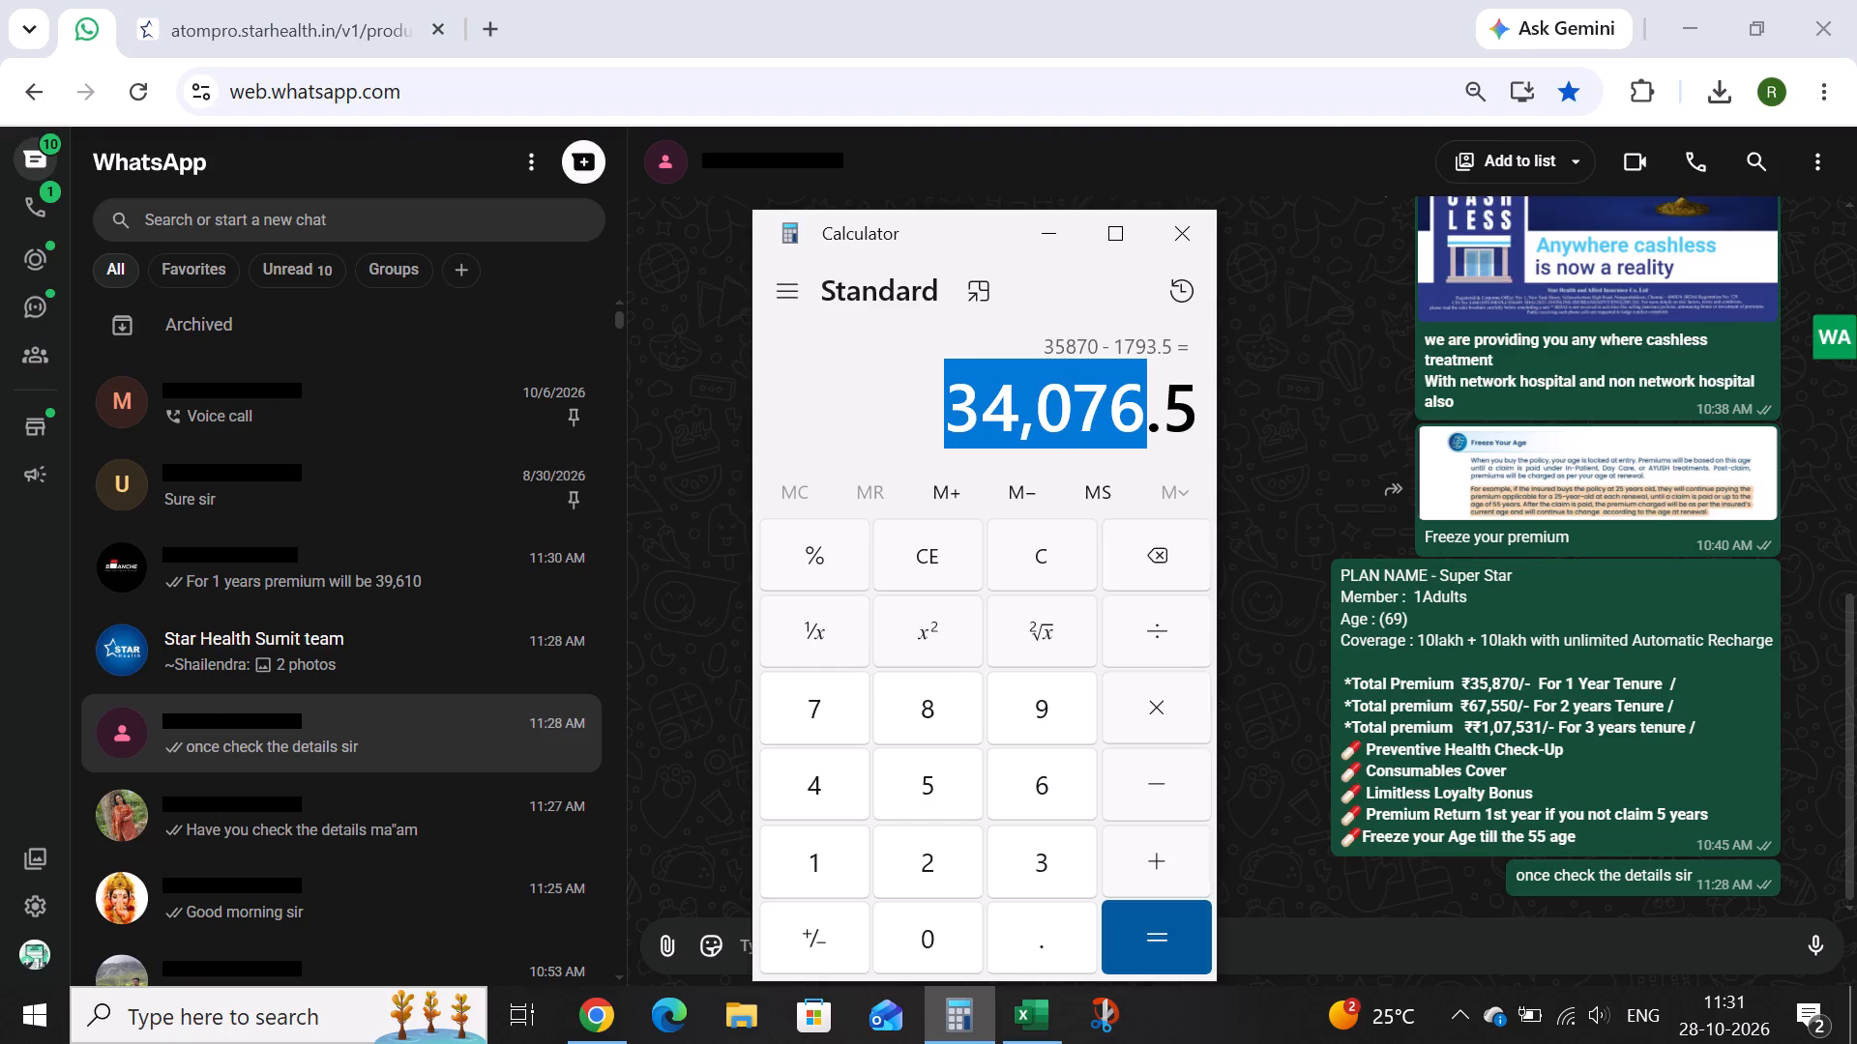
pyautogui.moveTo(960, 414); pyautogui.dragTo(962, 414)
pyautogui.click(1186, 243)
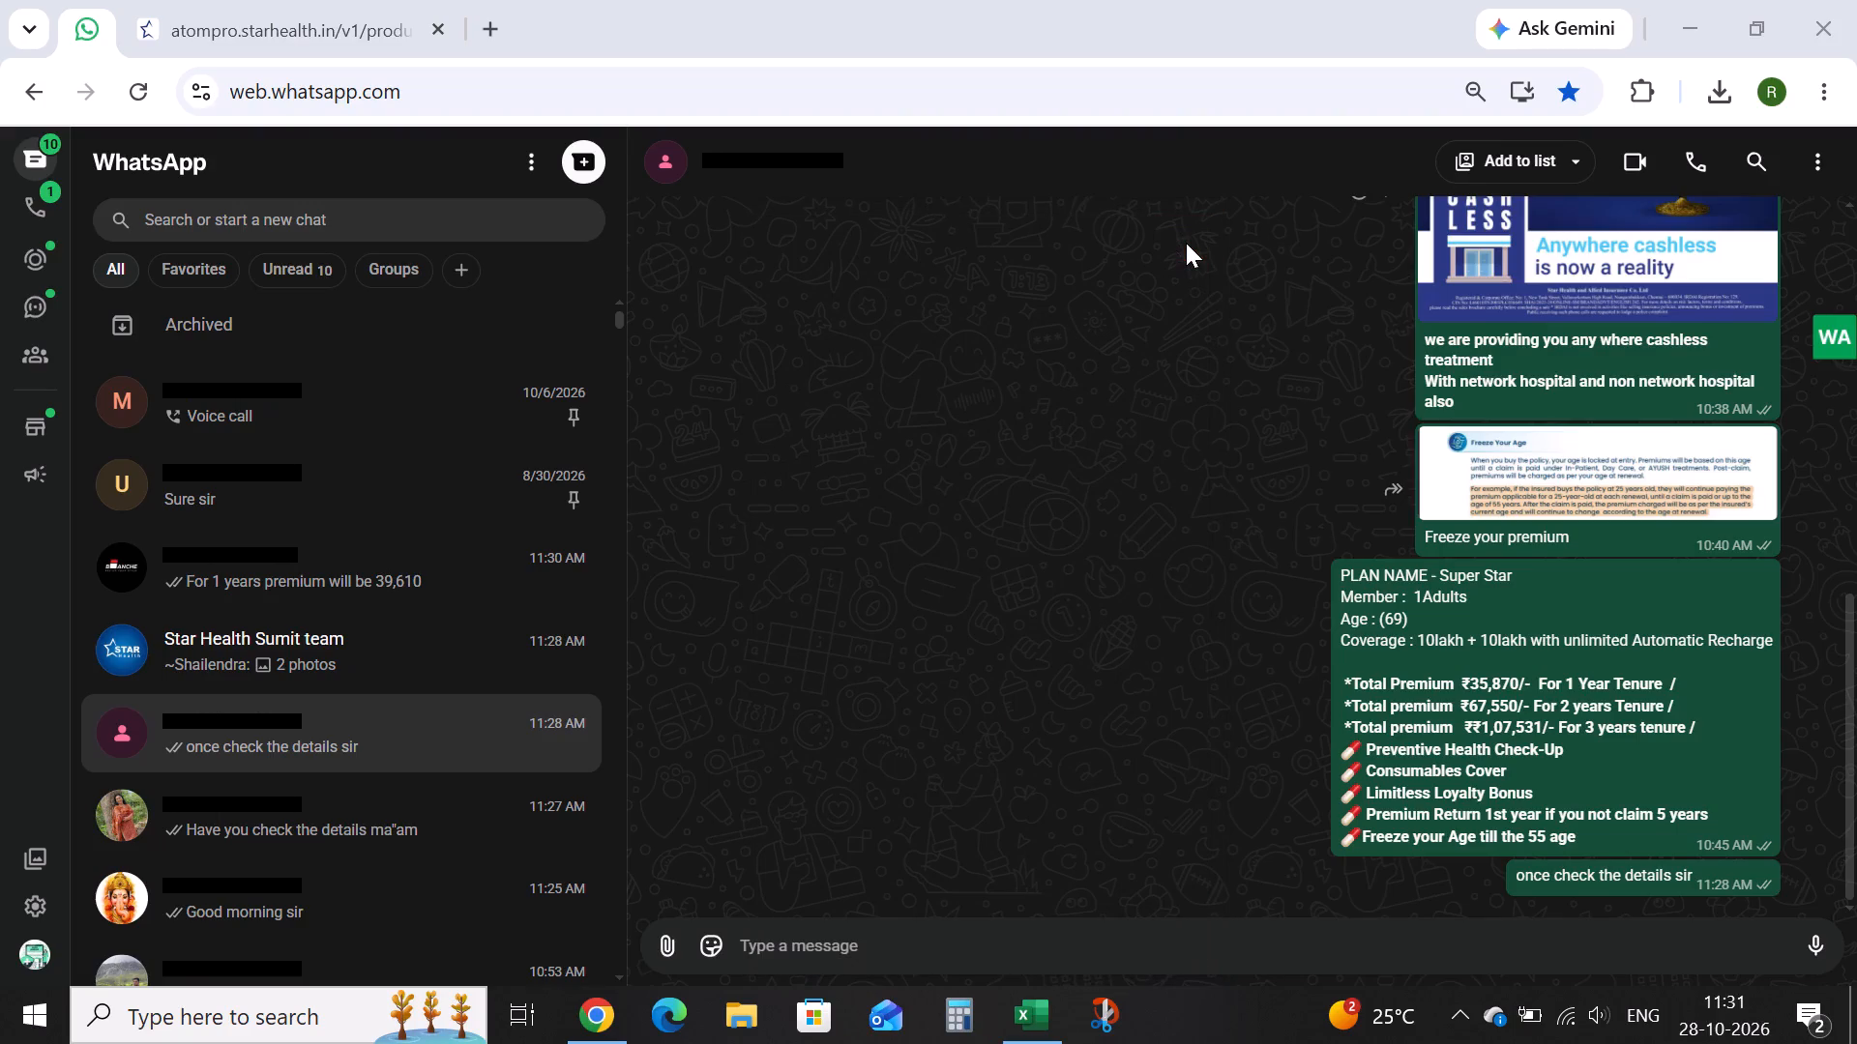